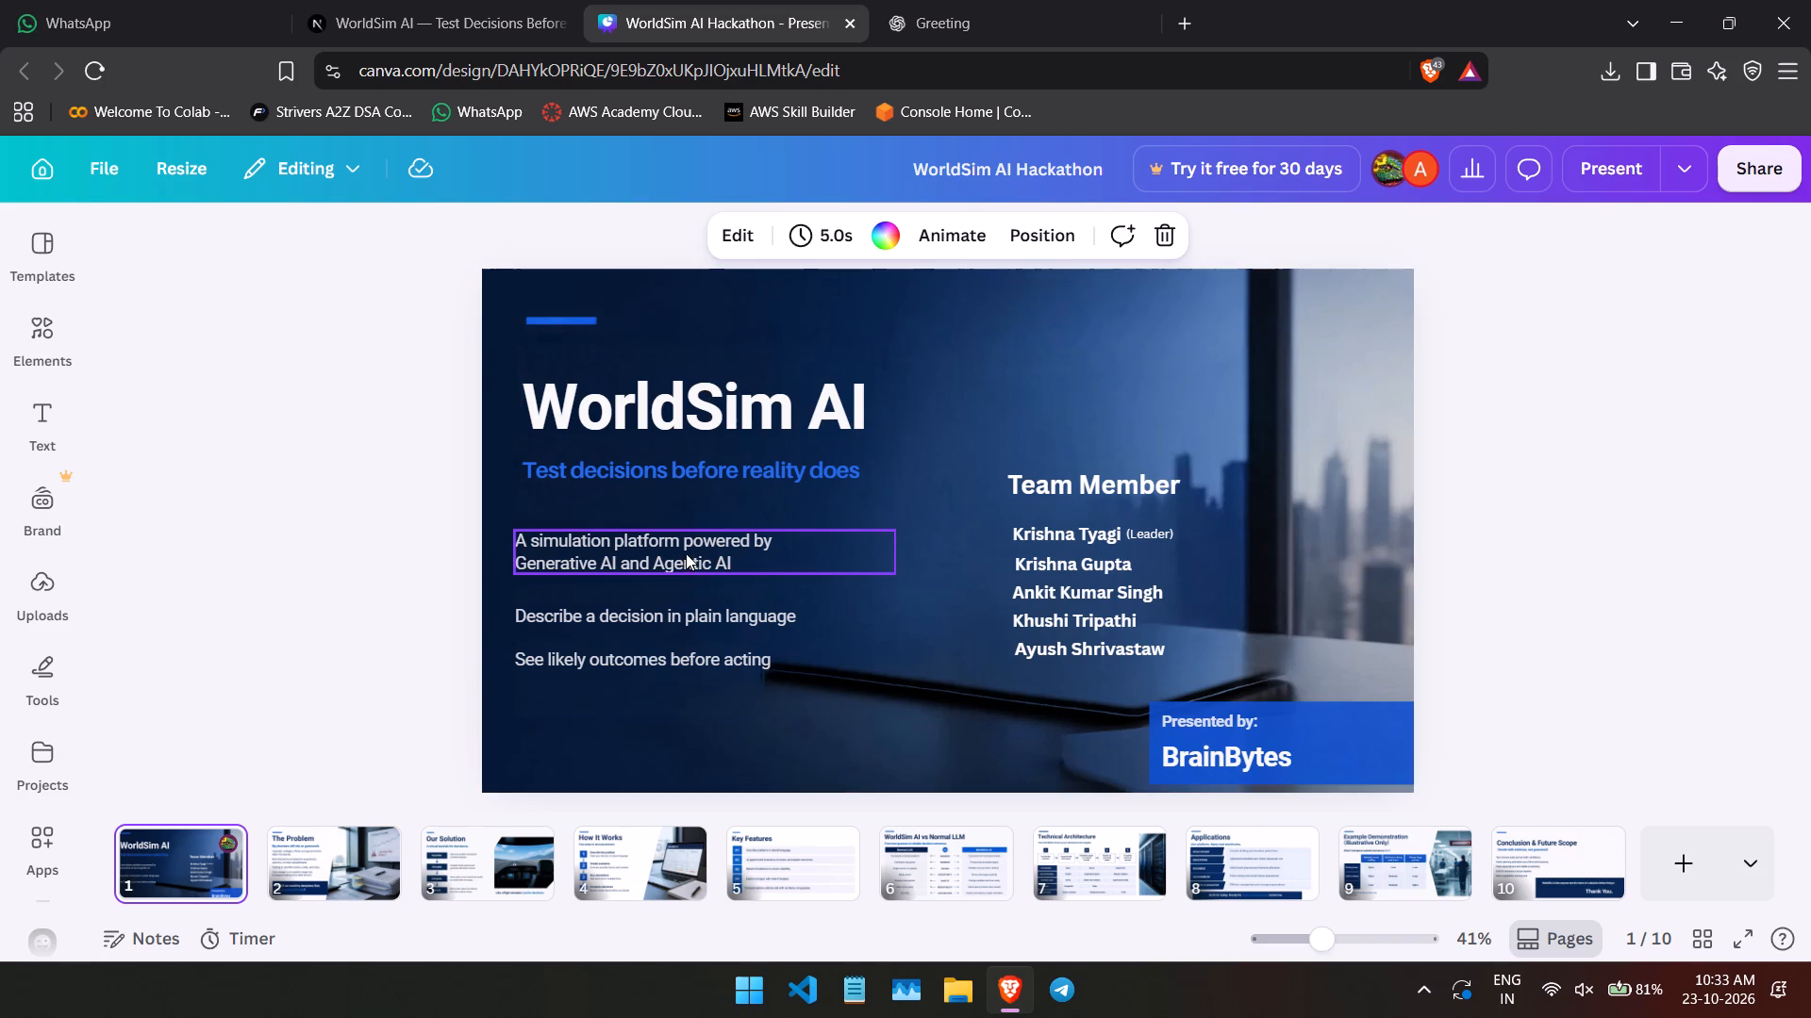
Move the three description lines lower on the cover slide, stacking them with left edges aligned to the WorldSim AI title.
click(667, 663)
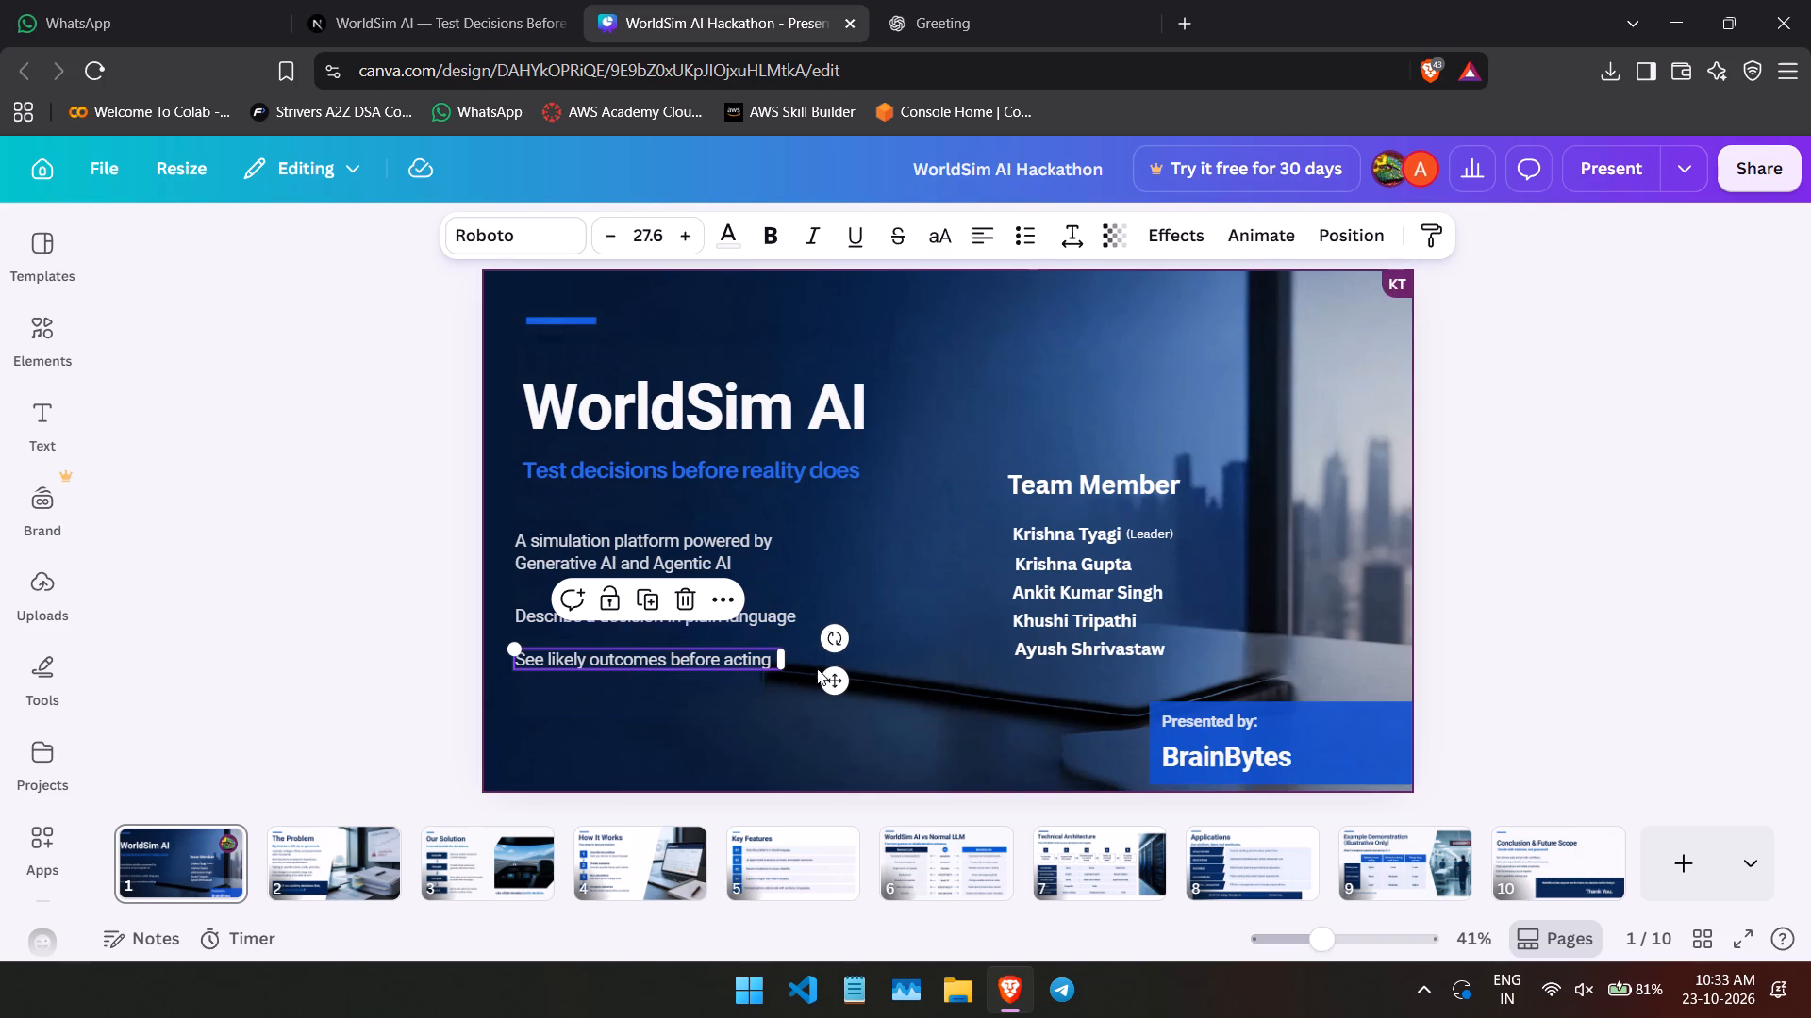
drag(832, 681, 840, 740)
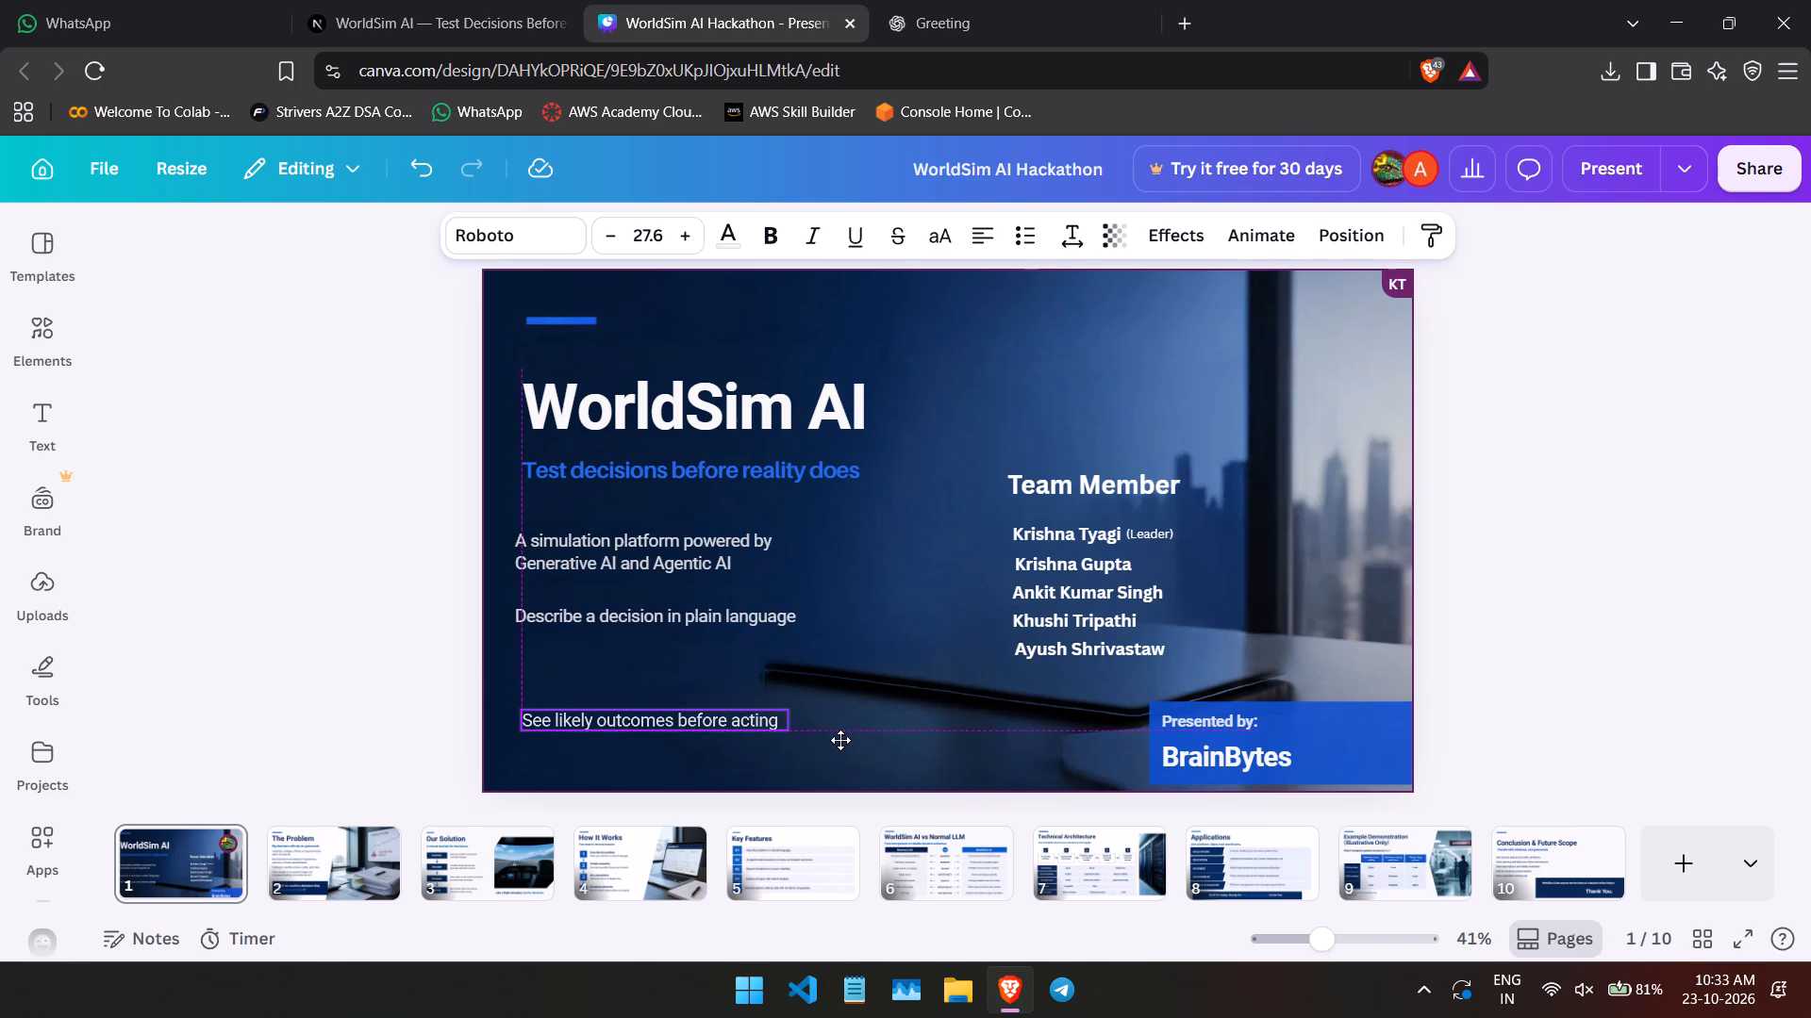
drag(840, 740, 840, 734)
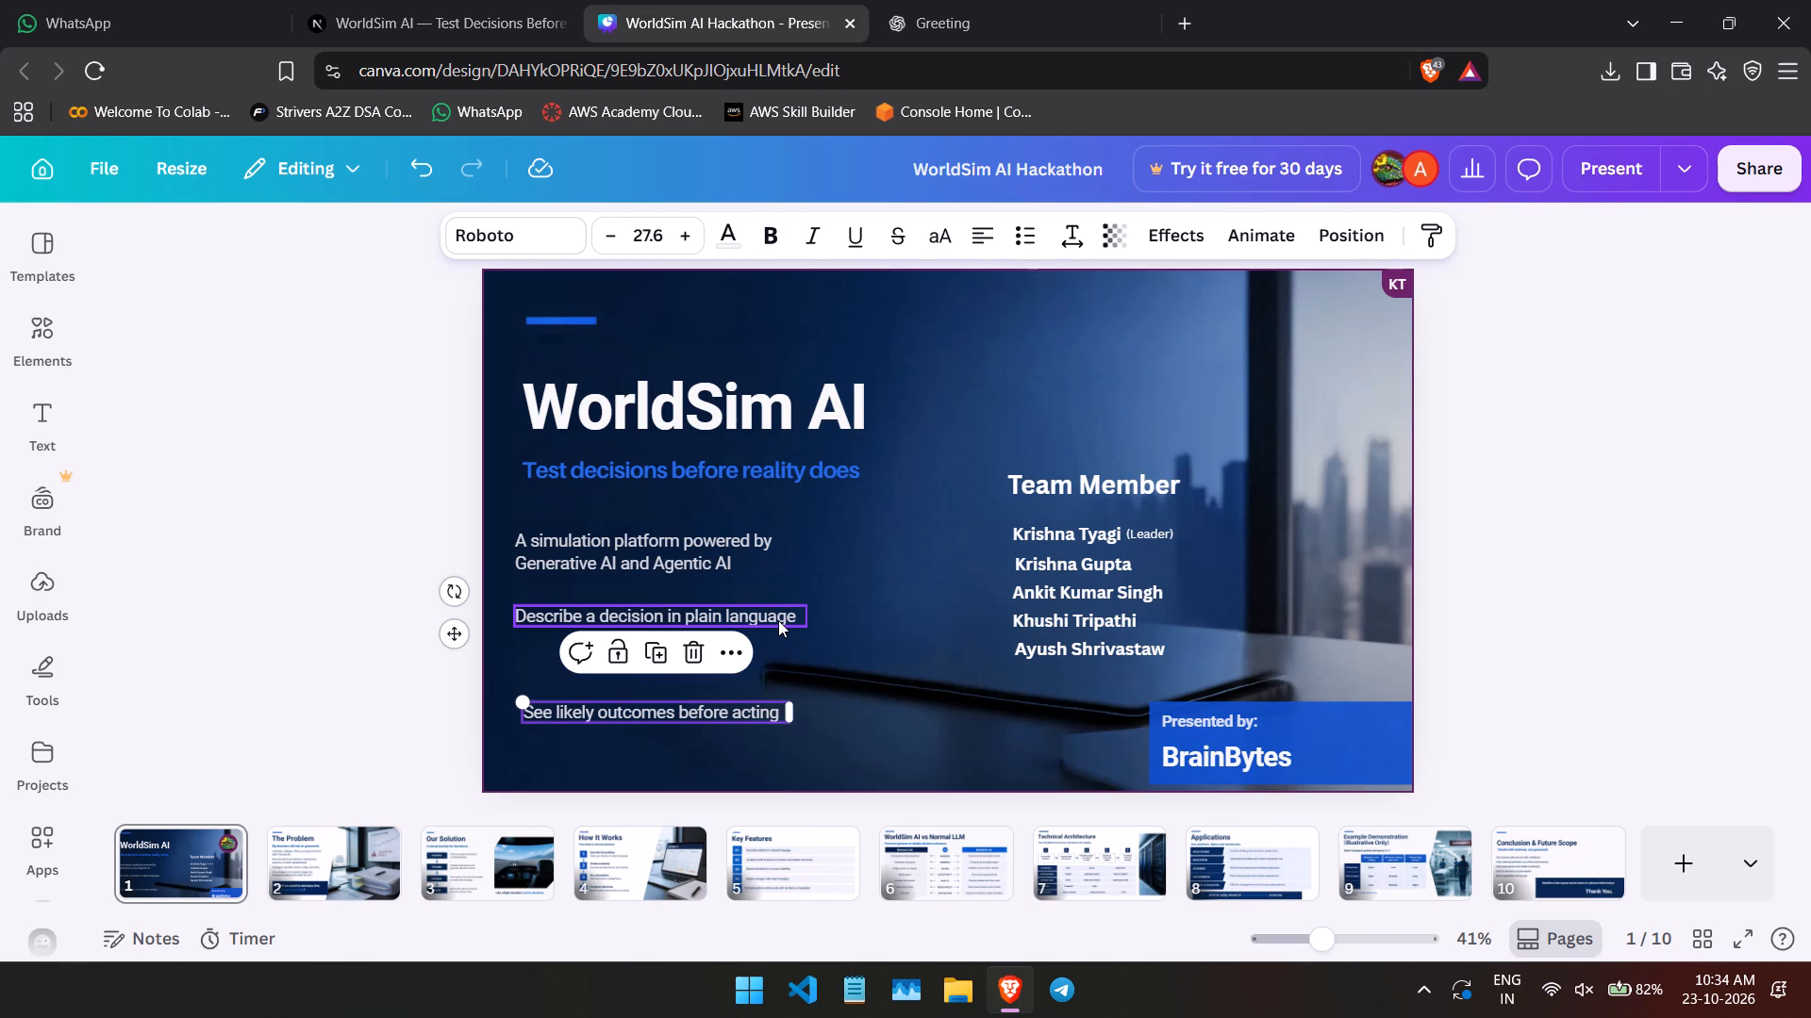
click(778, 620)
drag(680, 679, 680, 680)
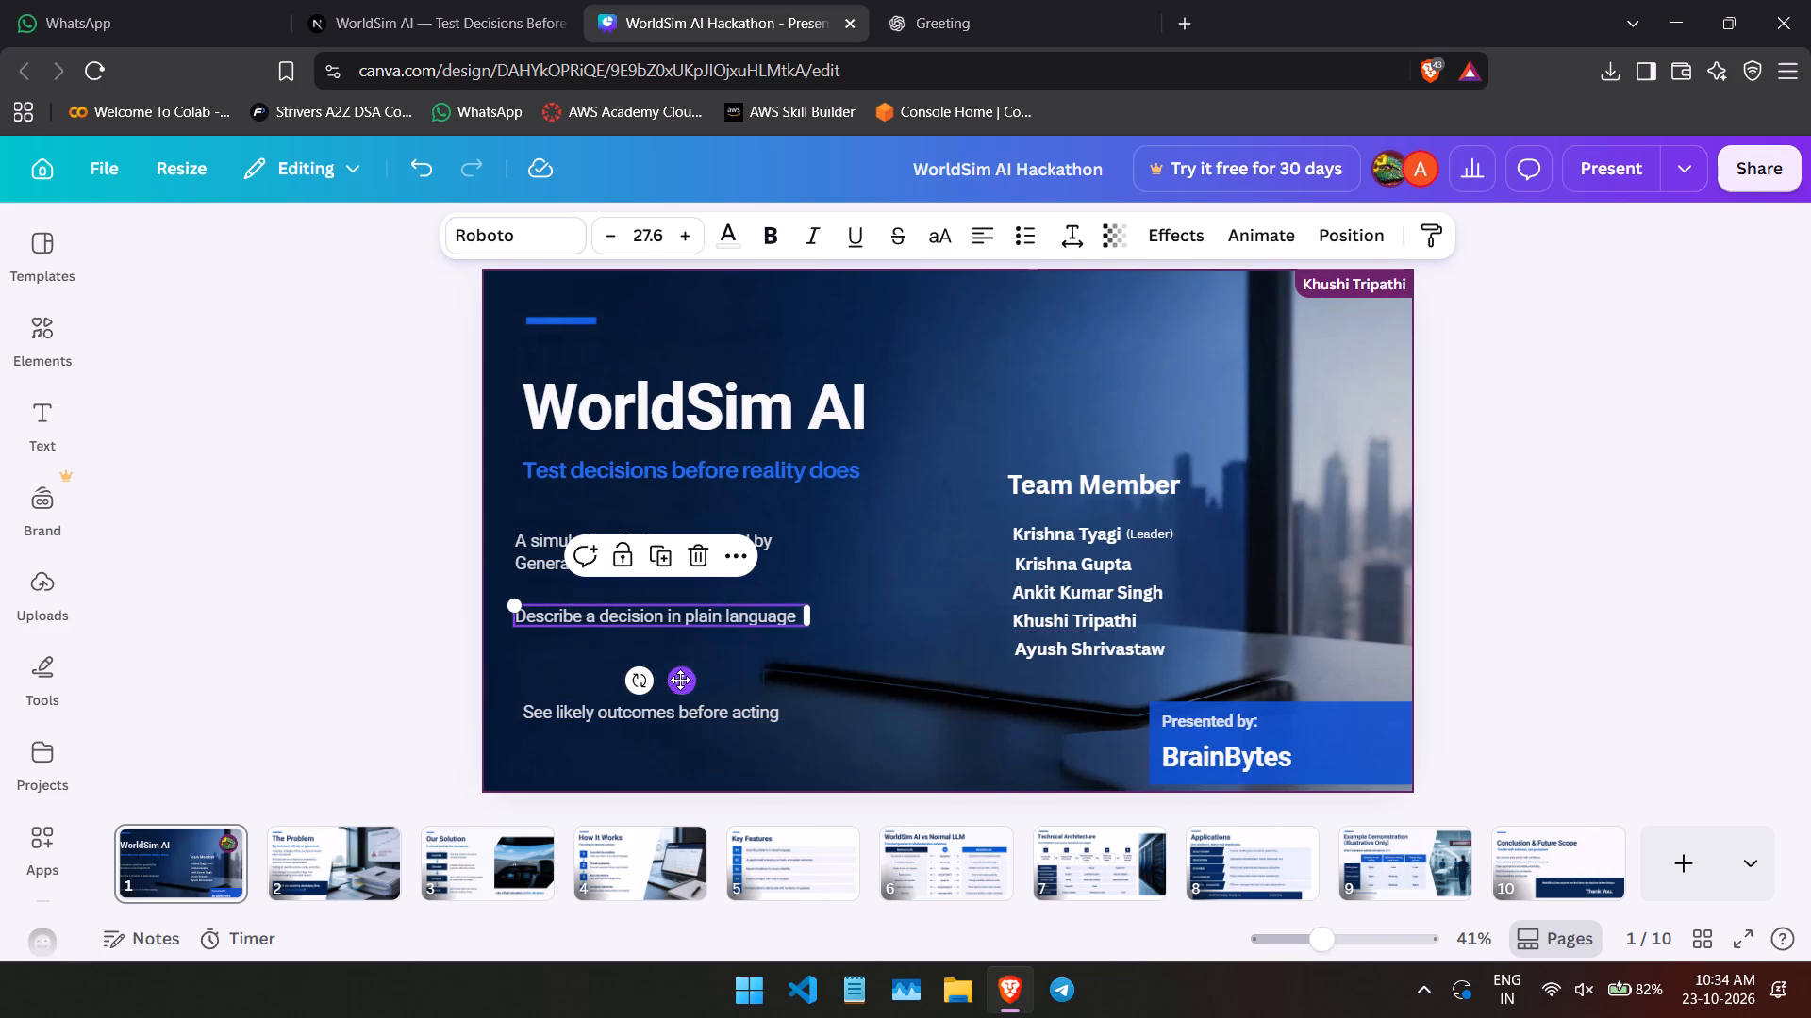
drag(680, 680, 690, 743)
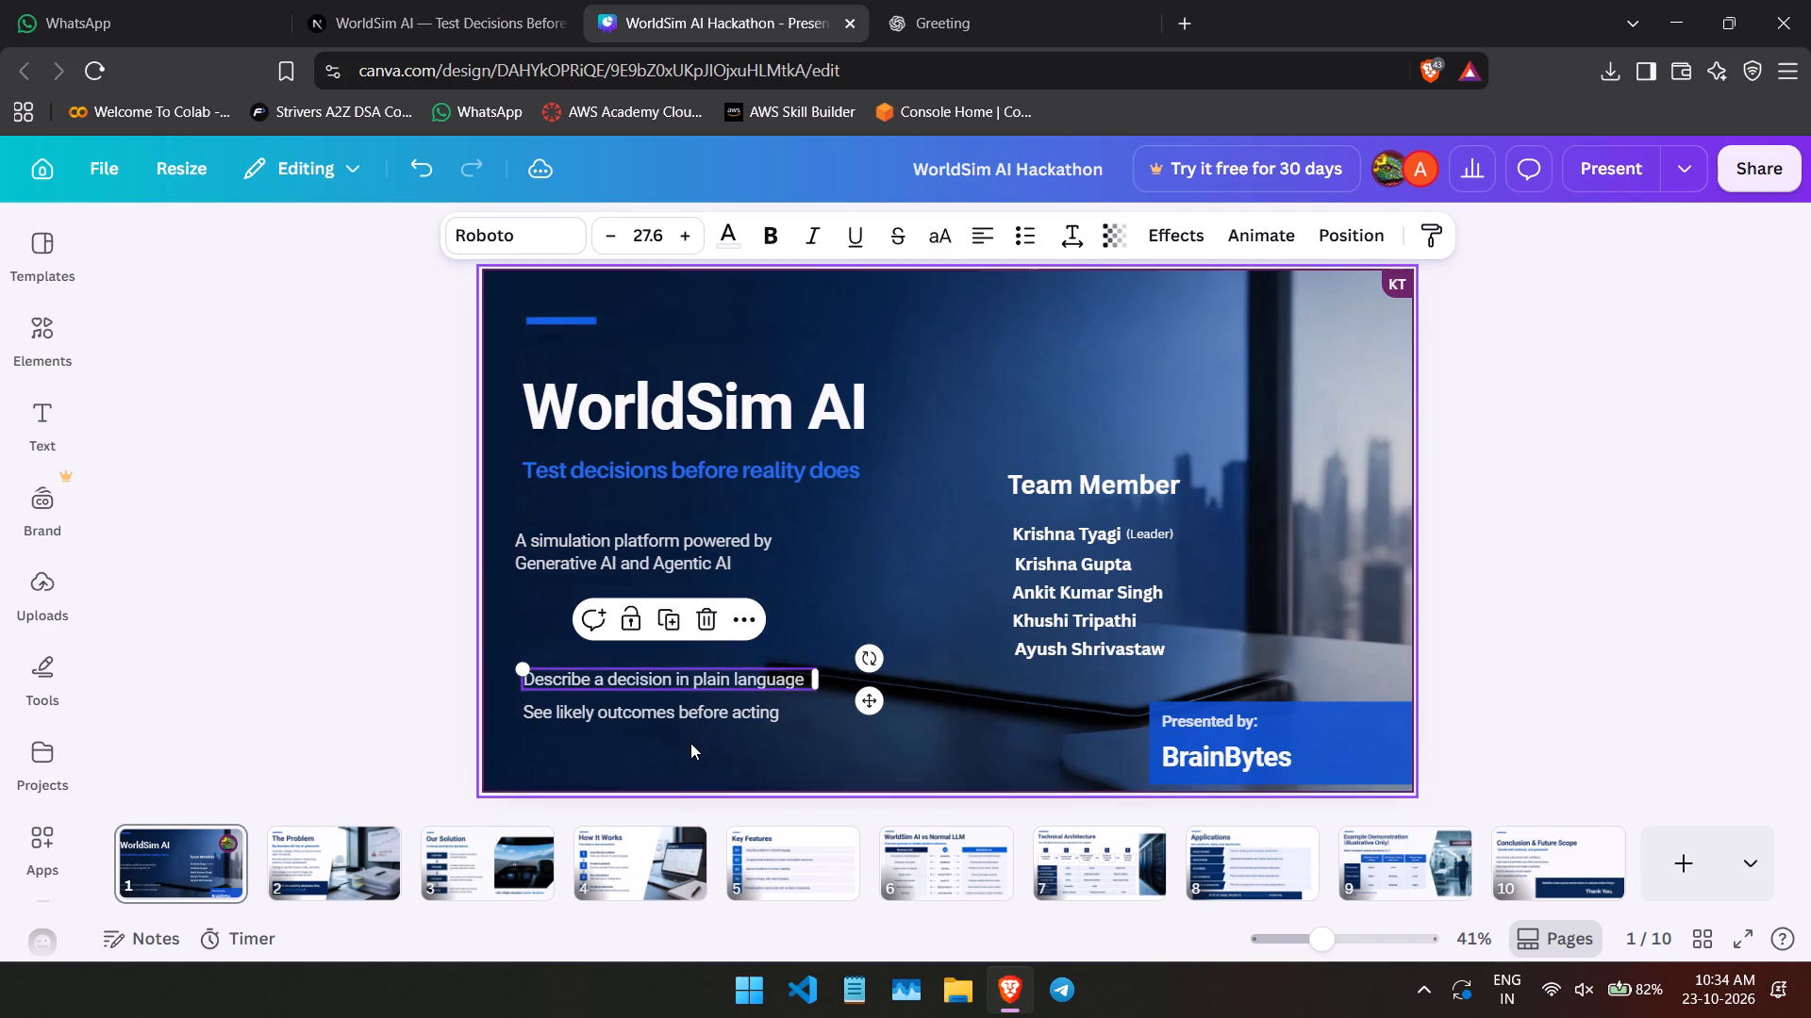
click(651, 534)
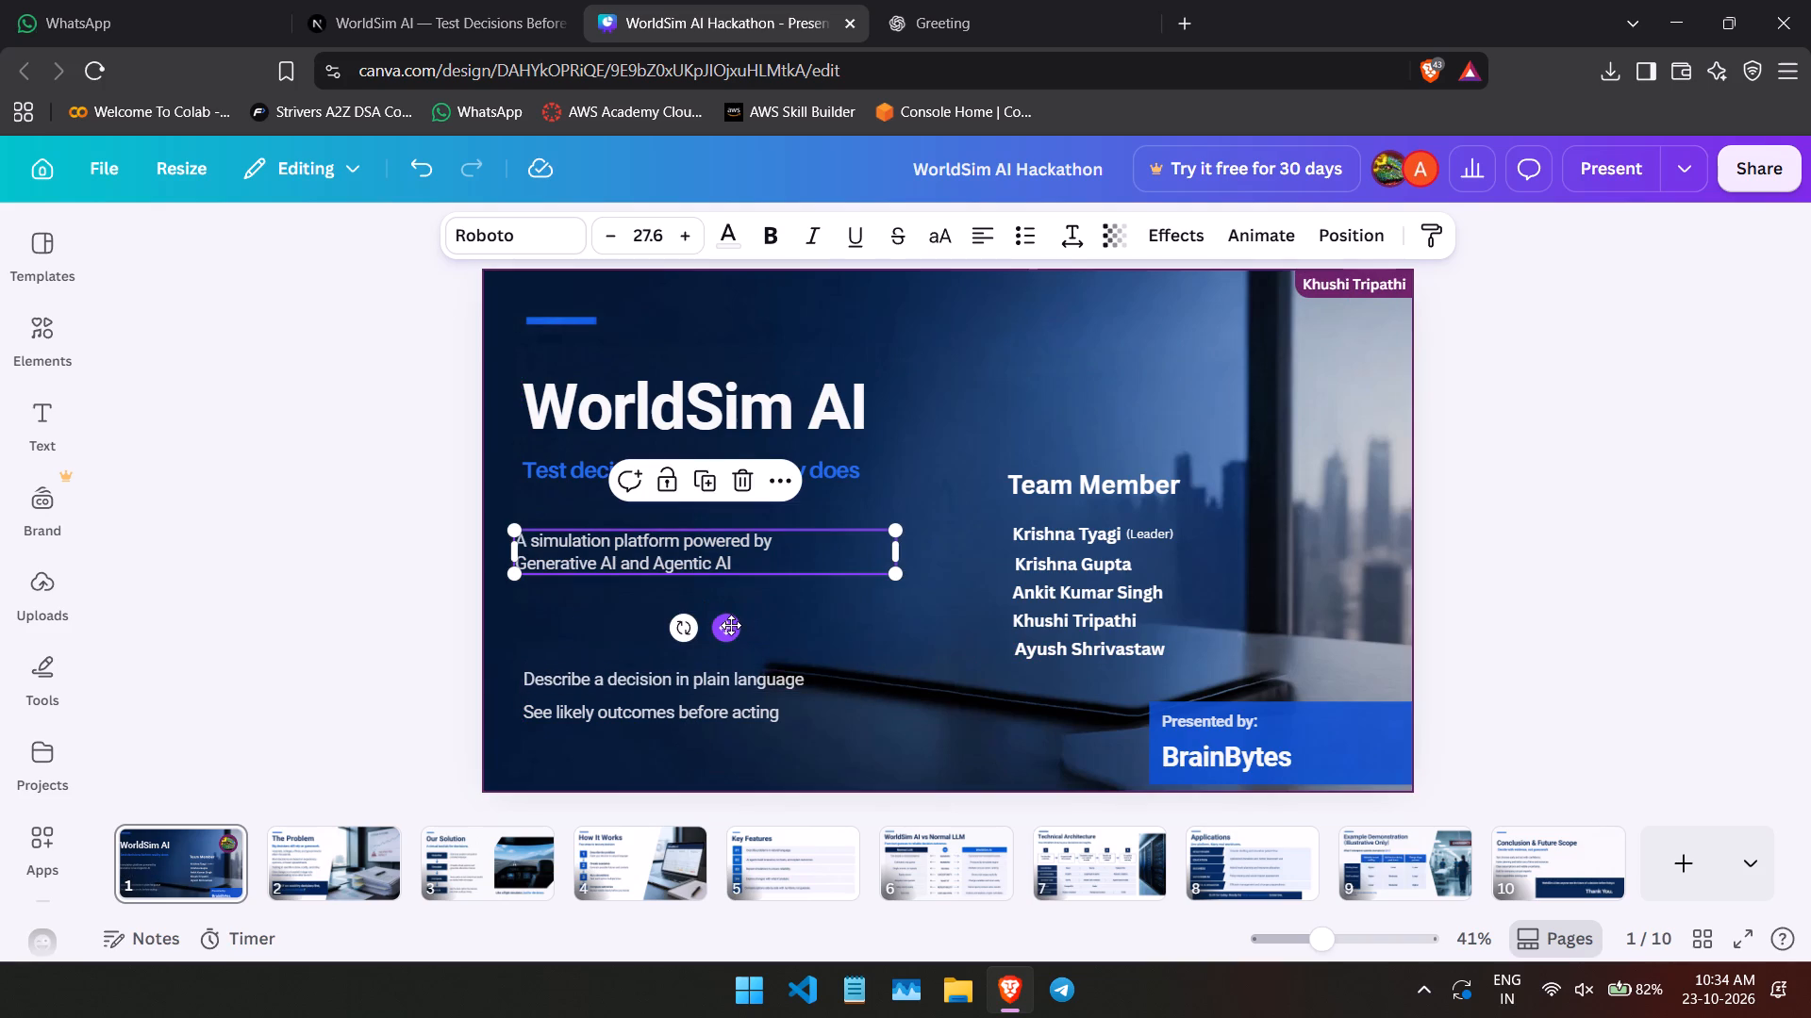
drag(731, 625, 738, 694)
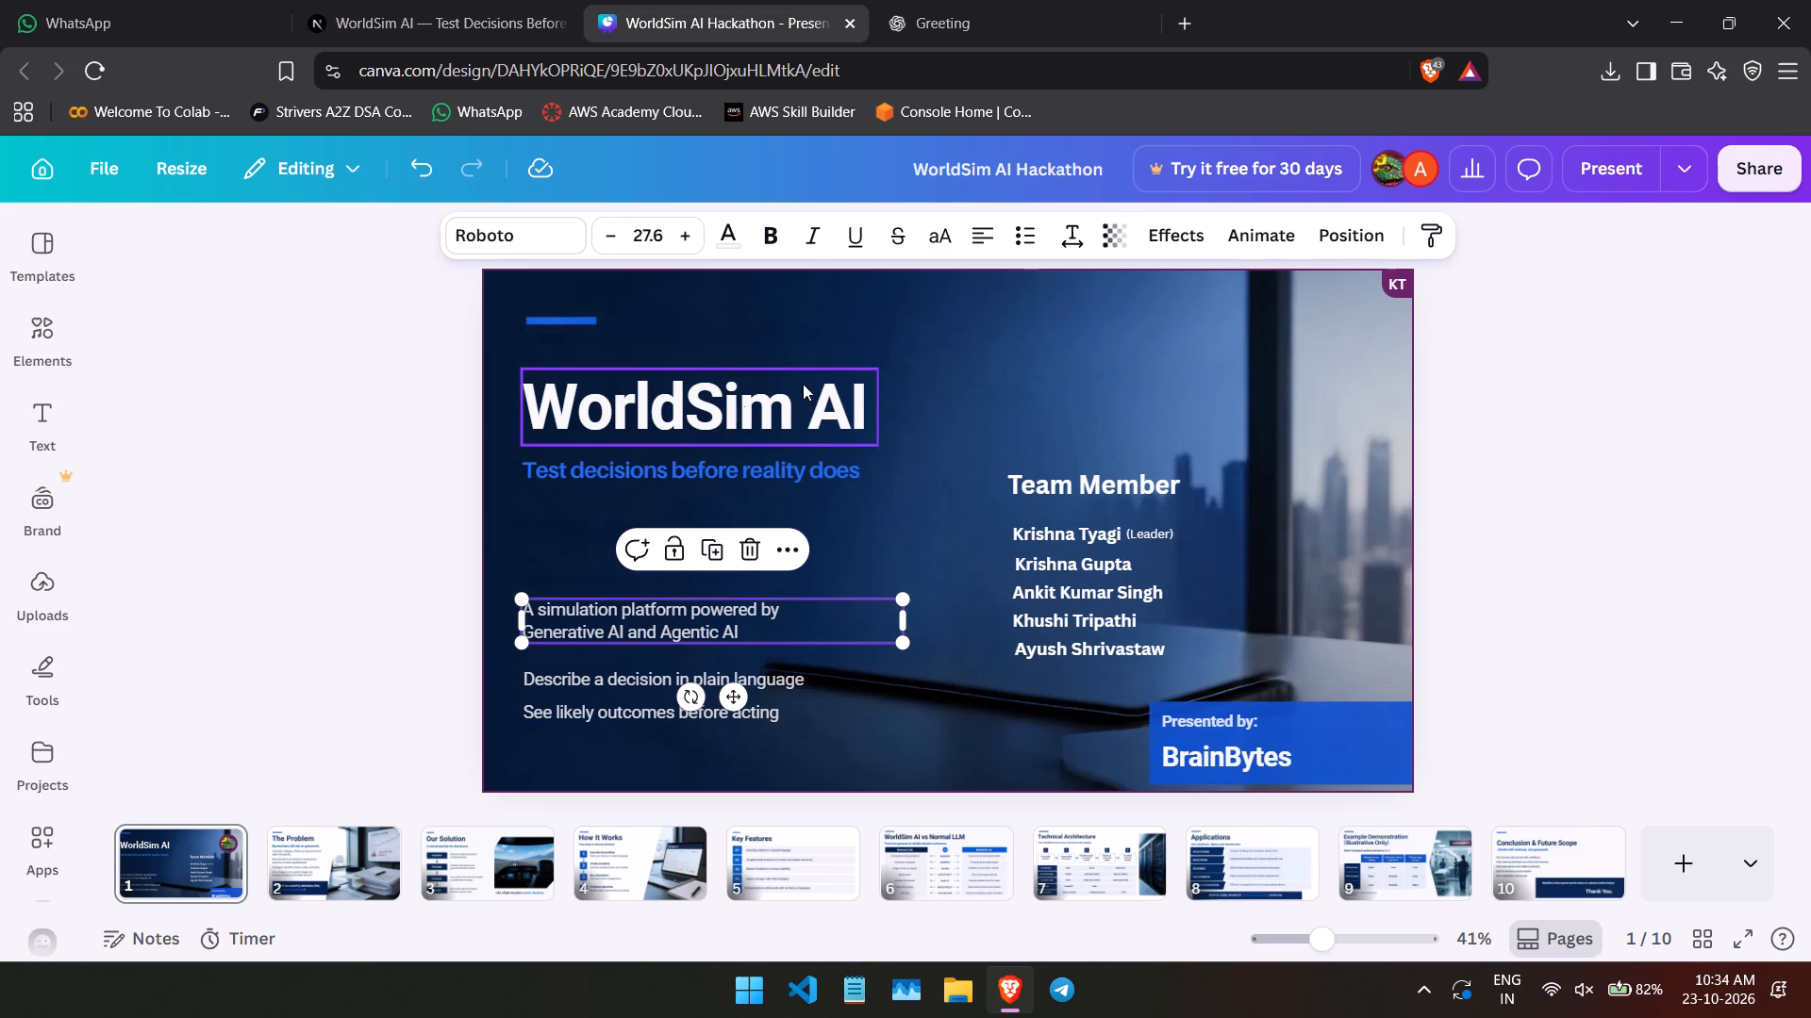
Move the blue tagline and the WorldSim AI title down so they sit just above the description lines.
click(723, 461)
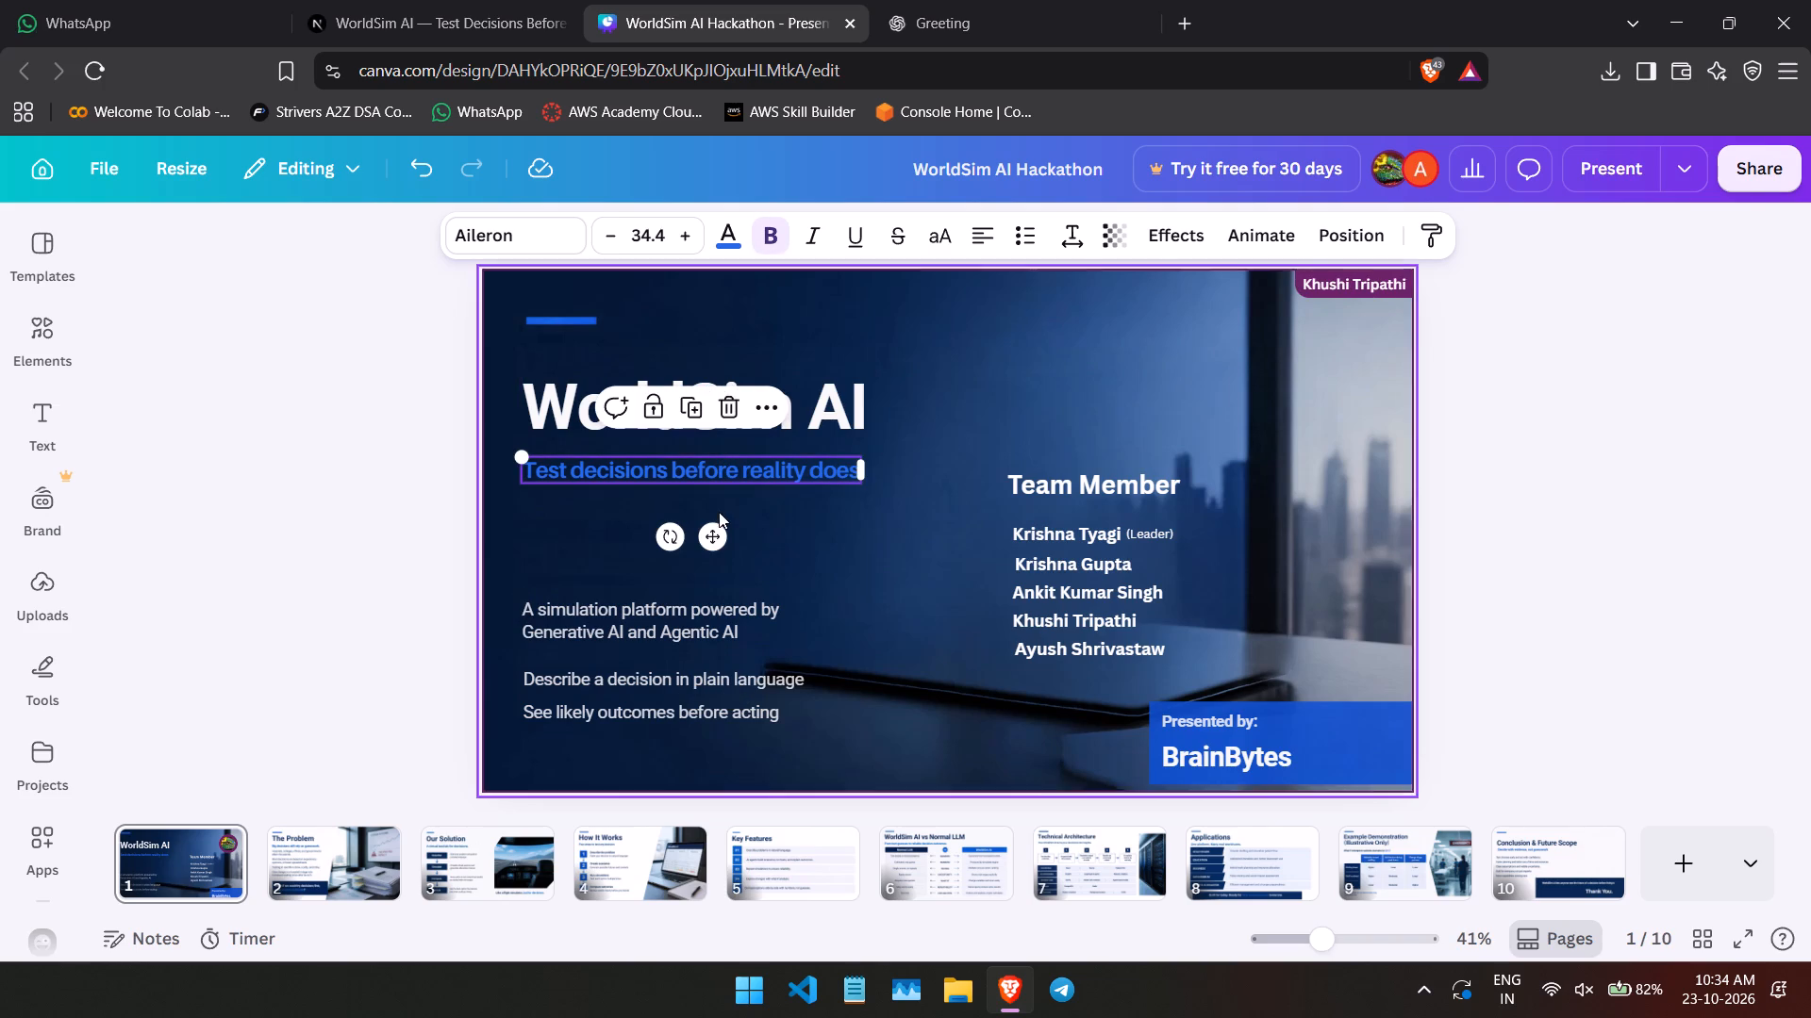
drag(715, 527, 715, 611)
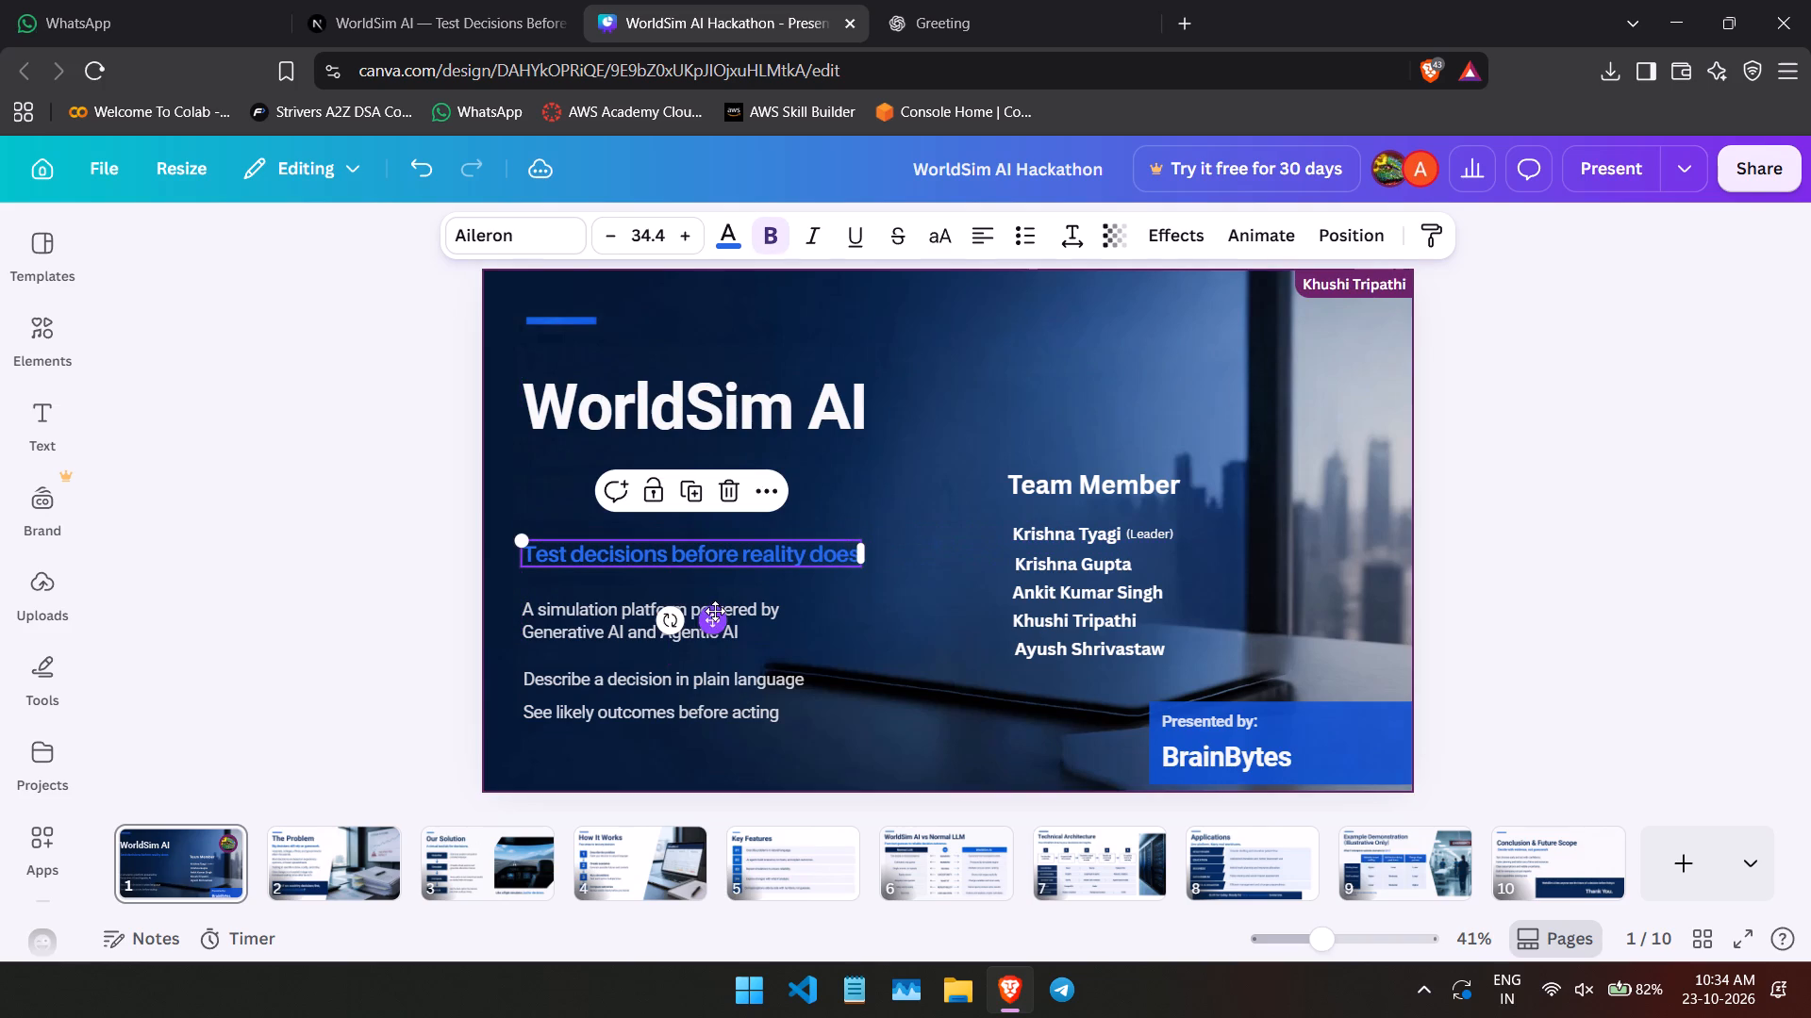
click(761, 402)
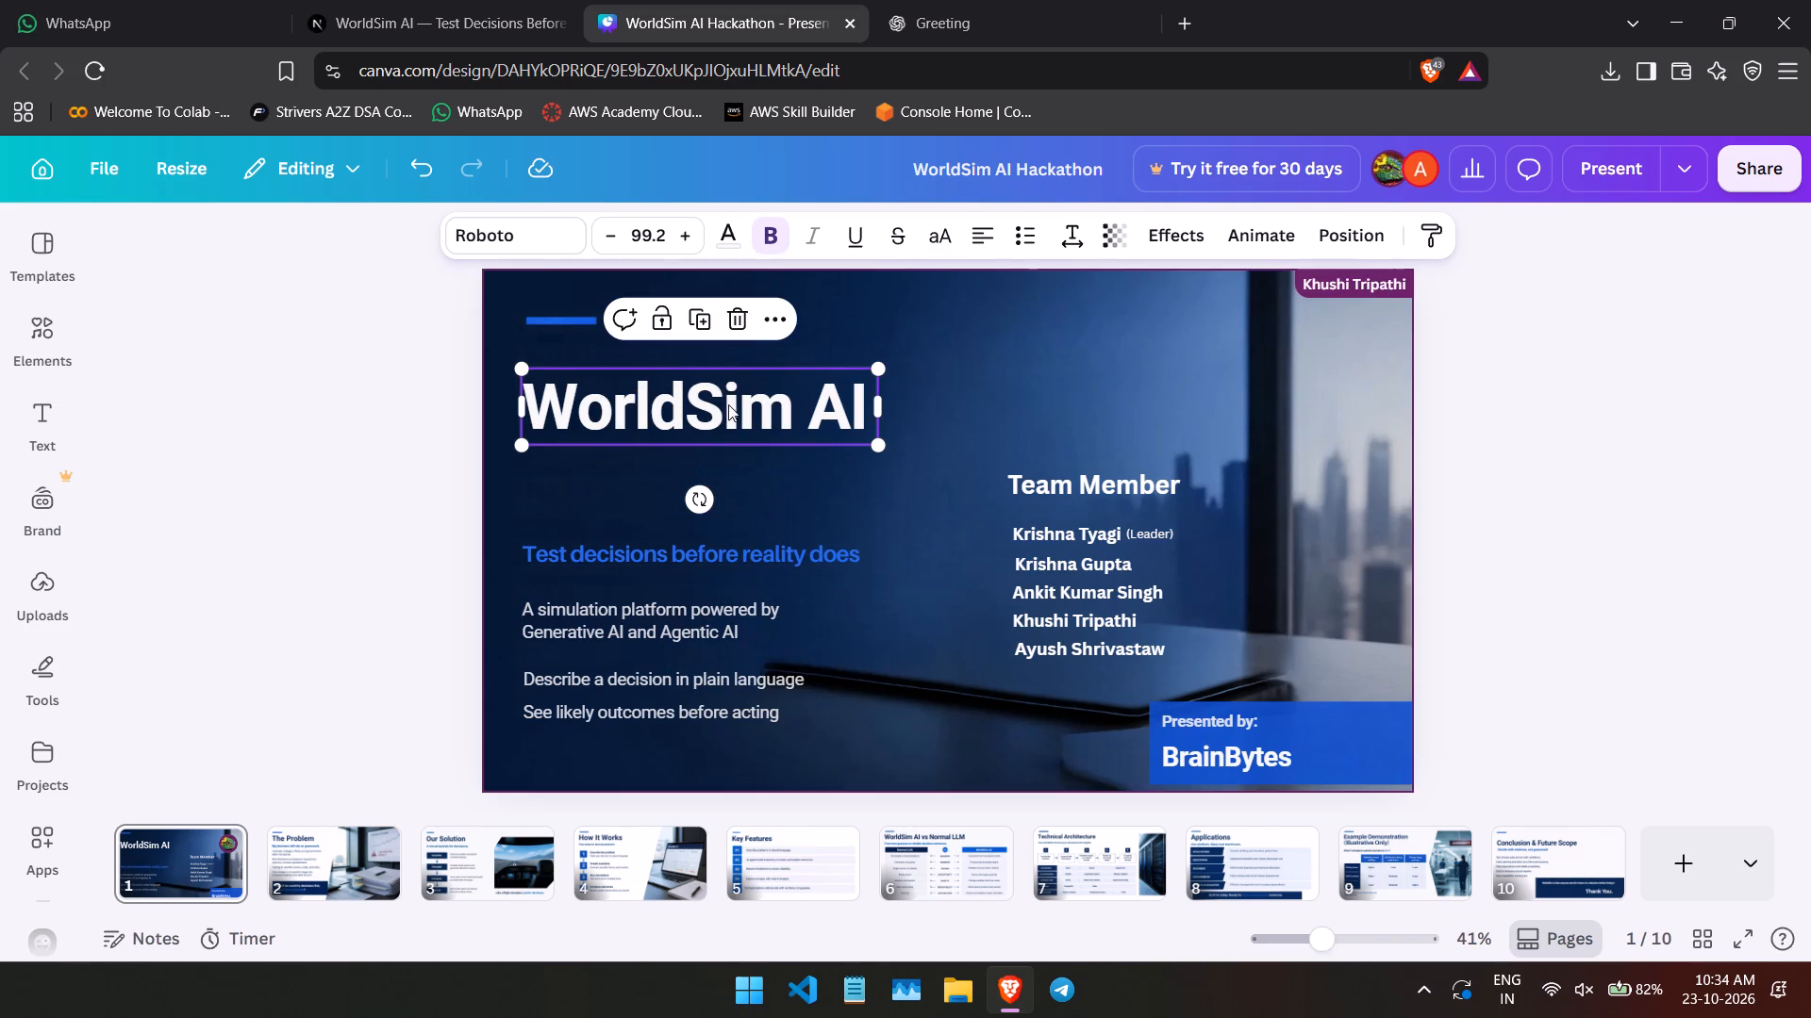
drag(729, 403, 727, 482)
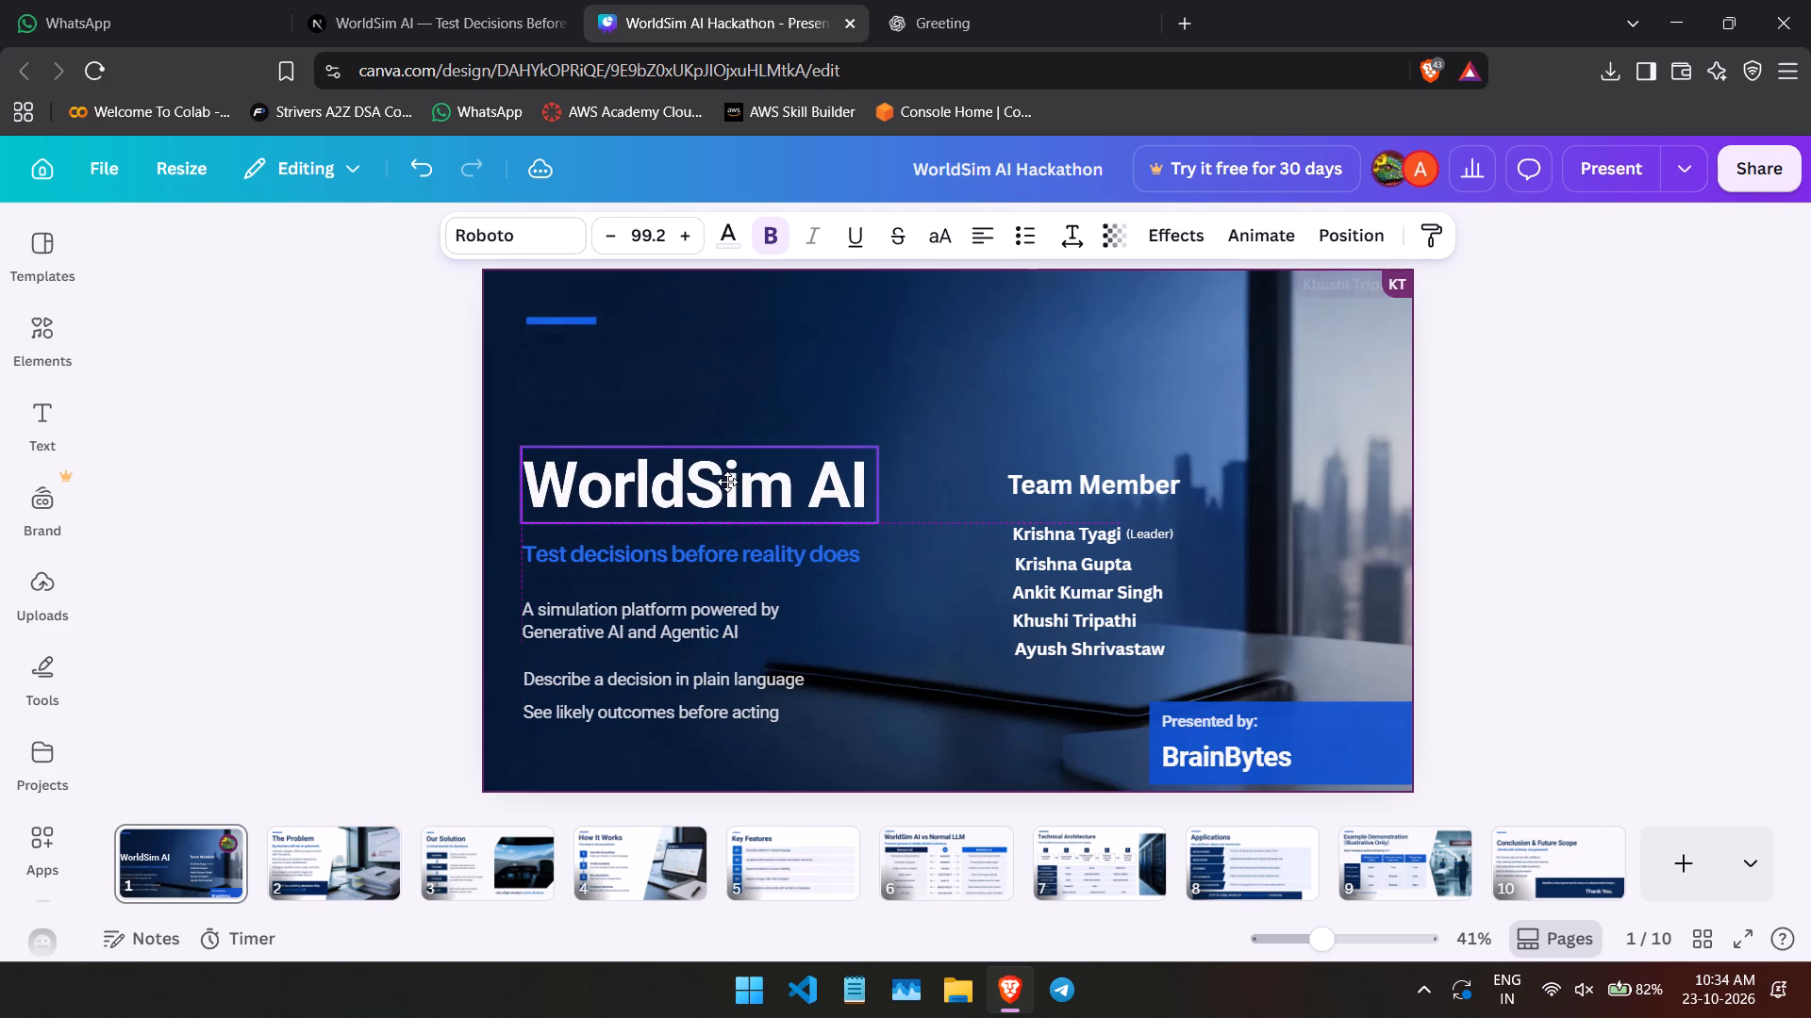
drag(727, 482, 726, 476)
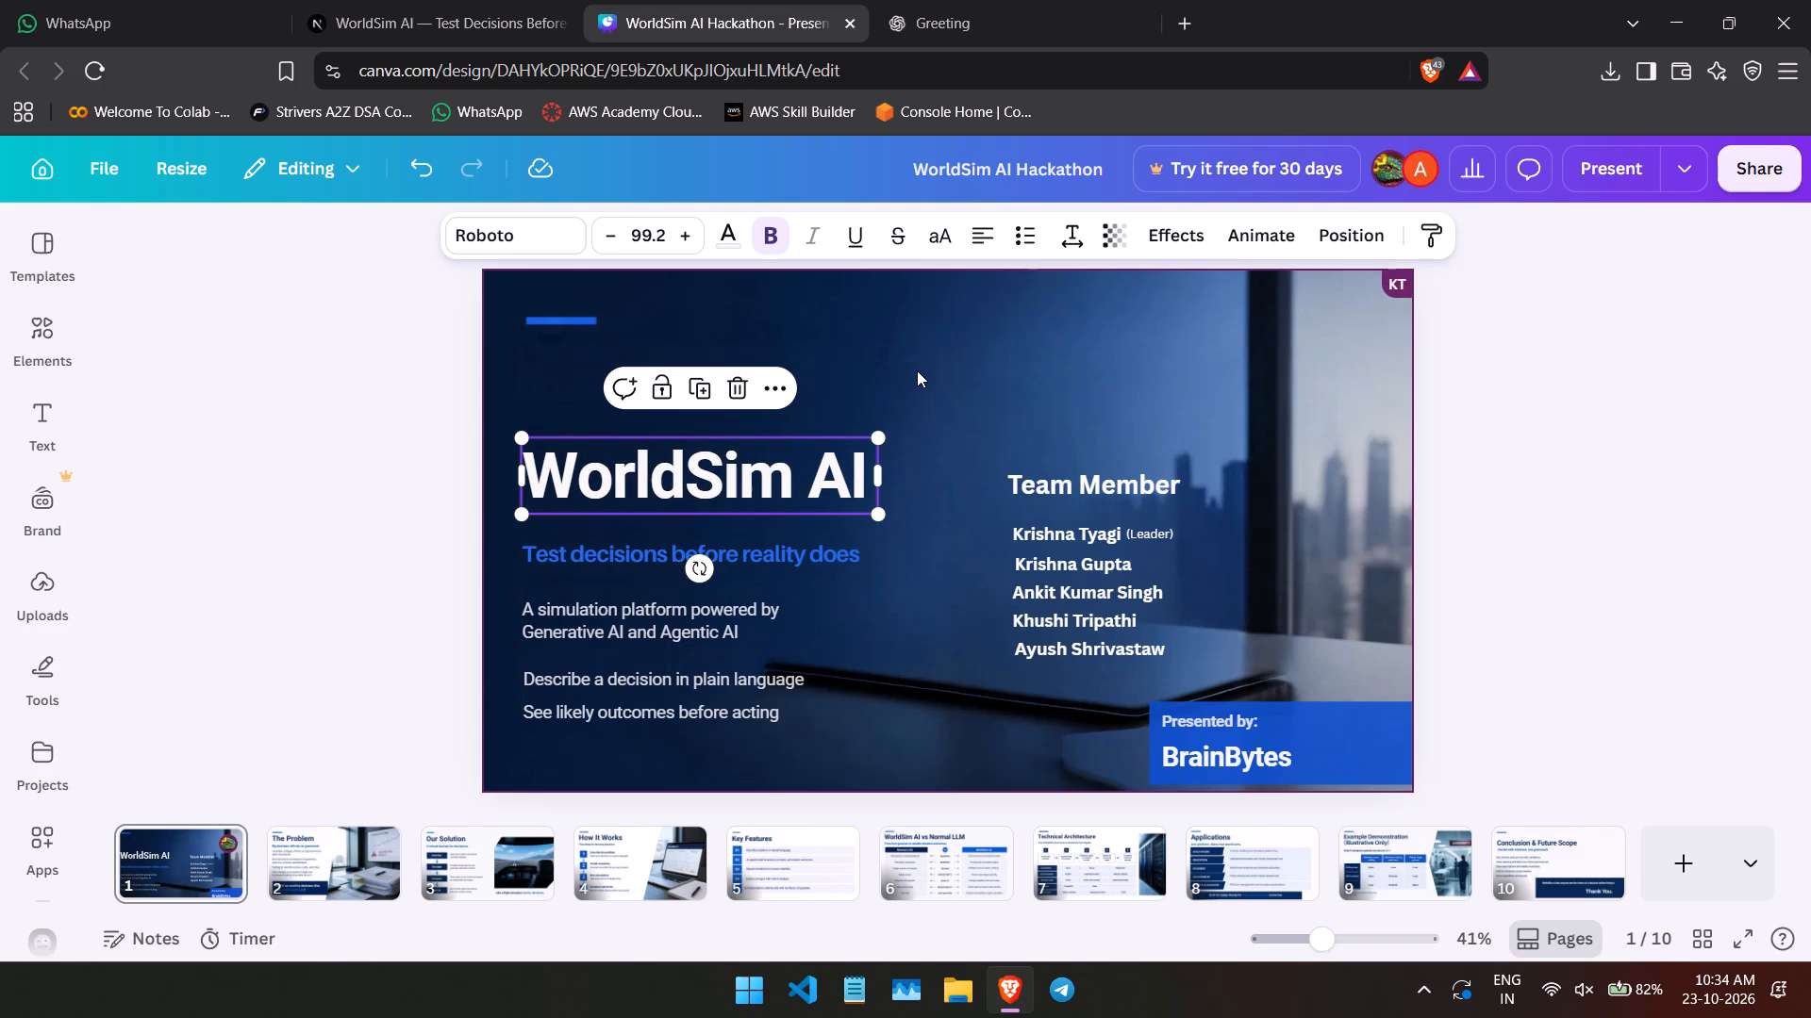
click(917, 370)
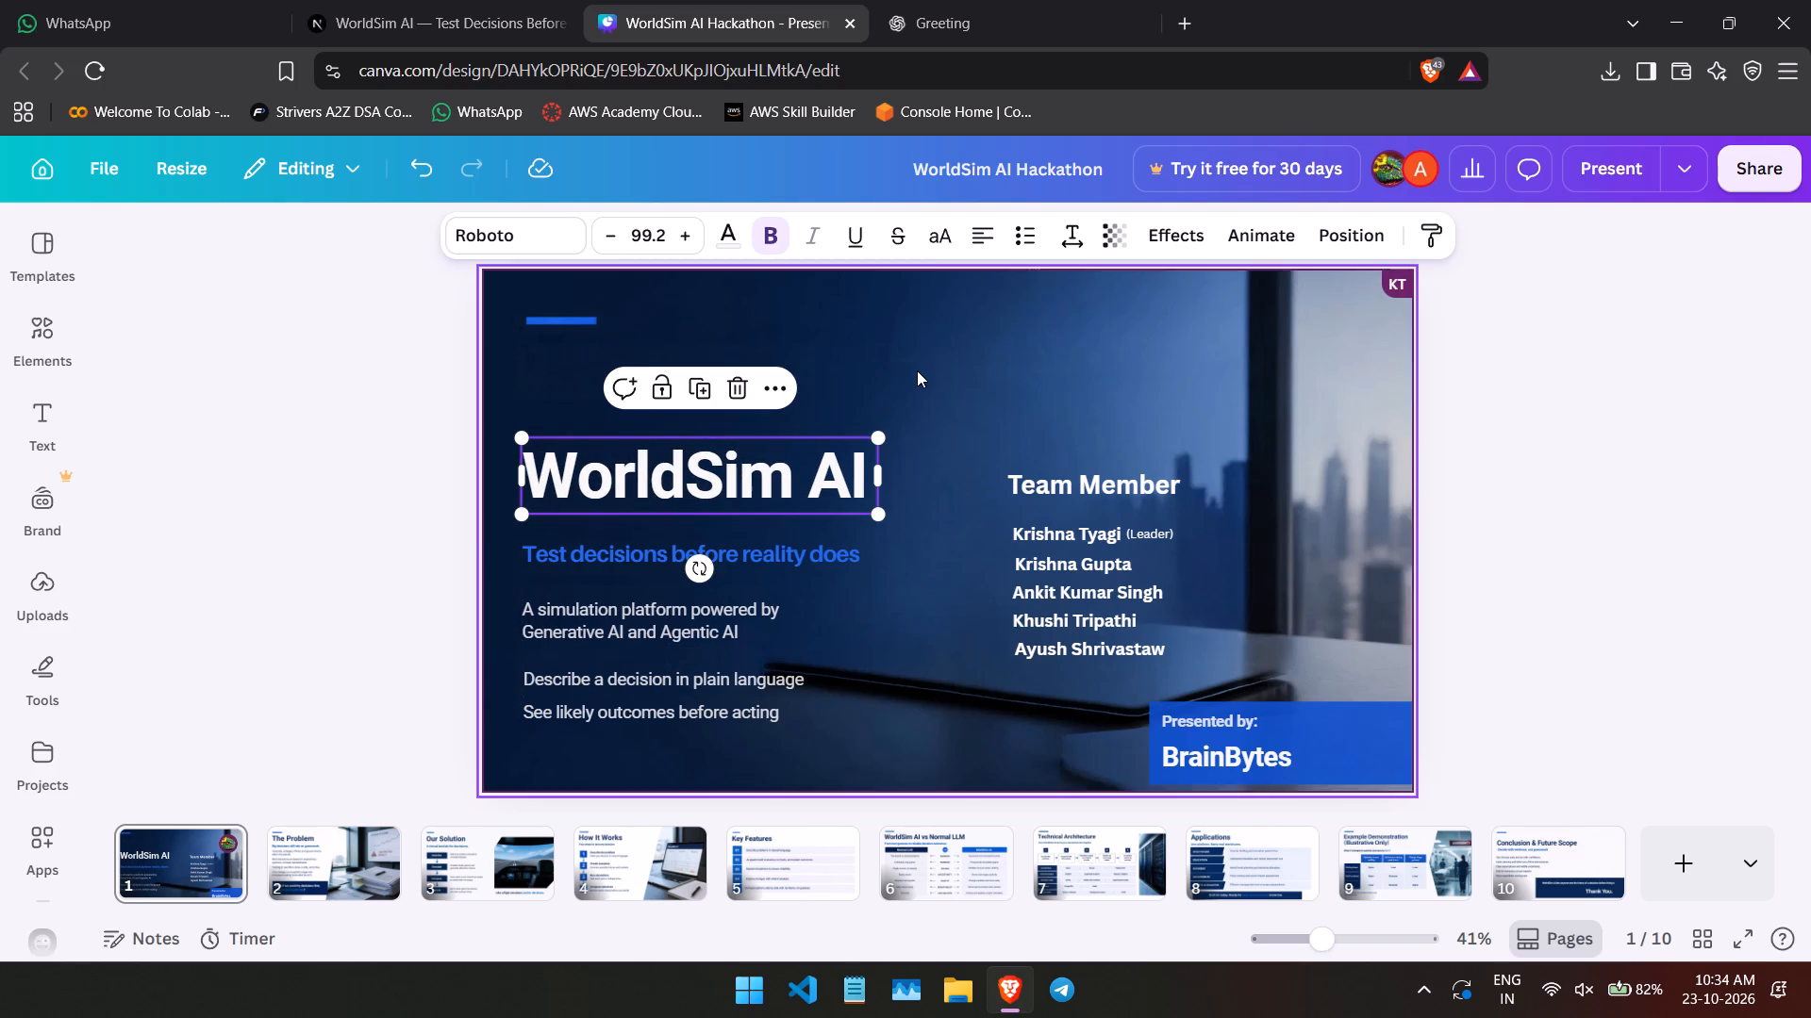
click(759, 381)
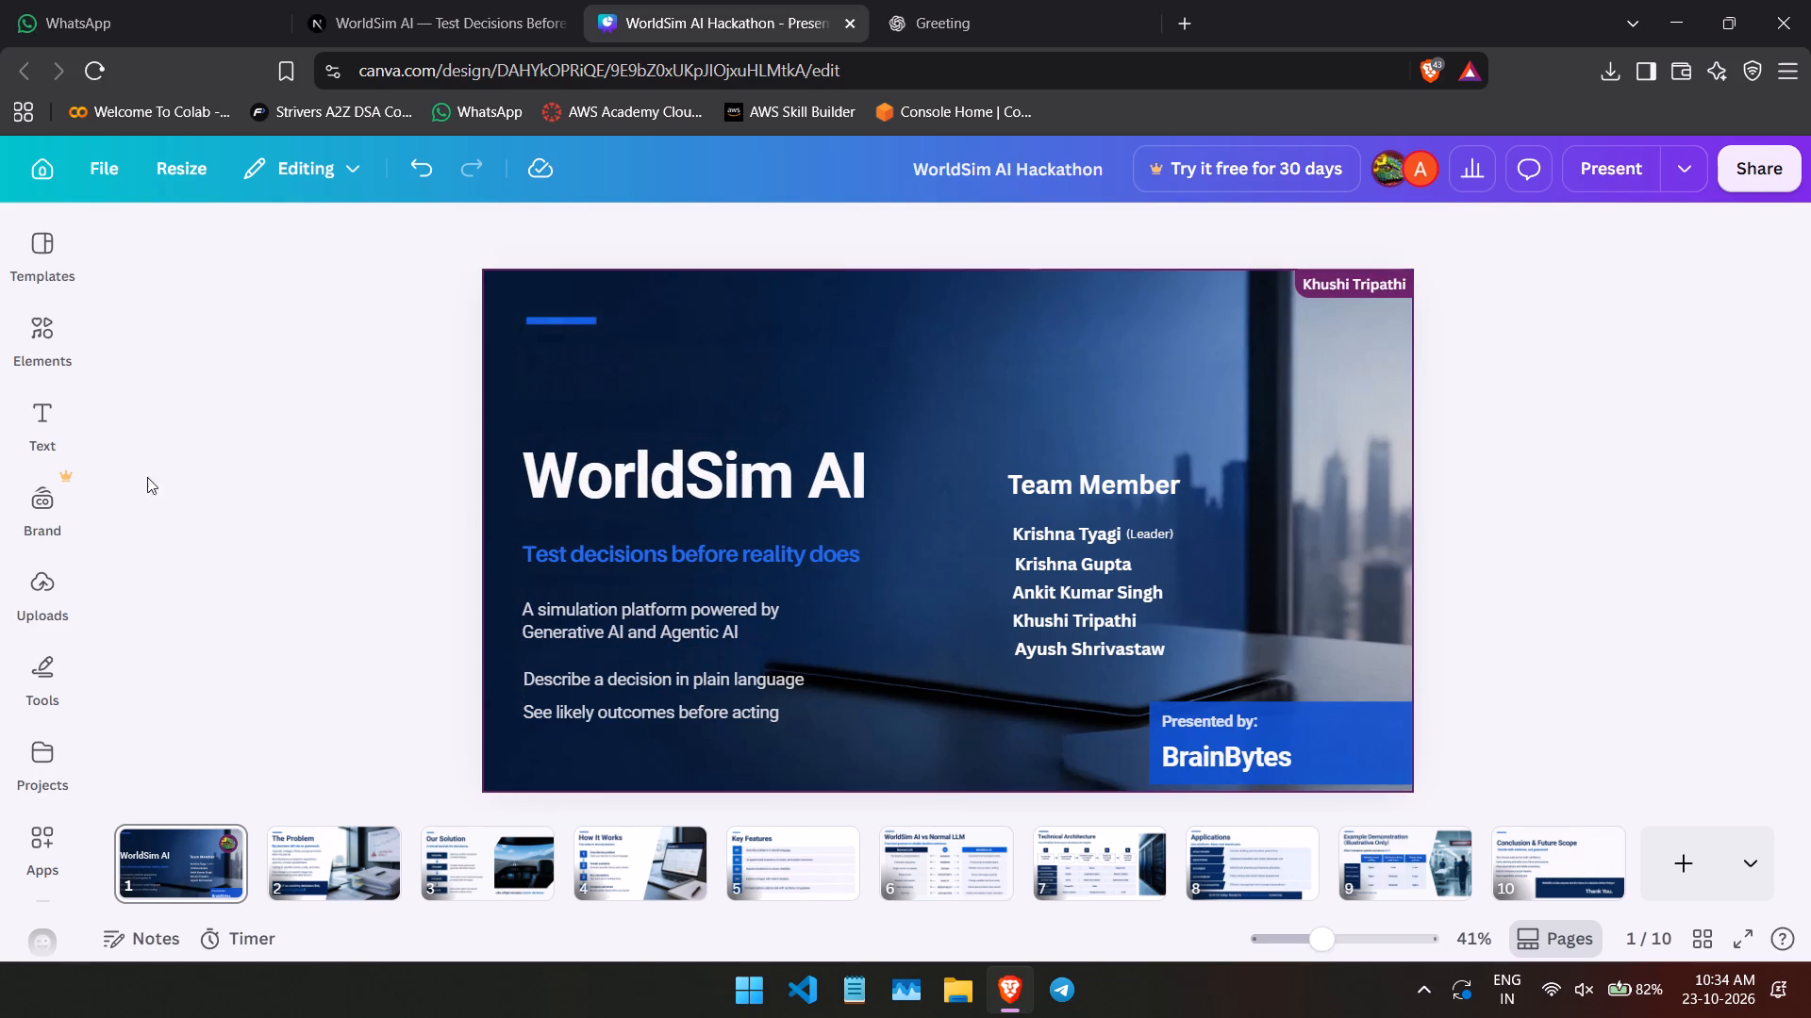
Add two default body text boxes to the cover slide.
click(73, 429)
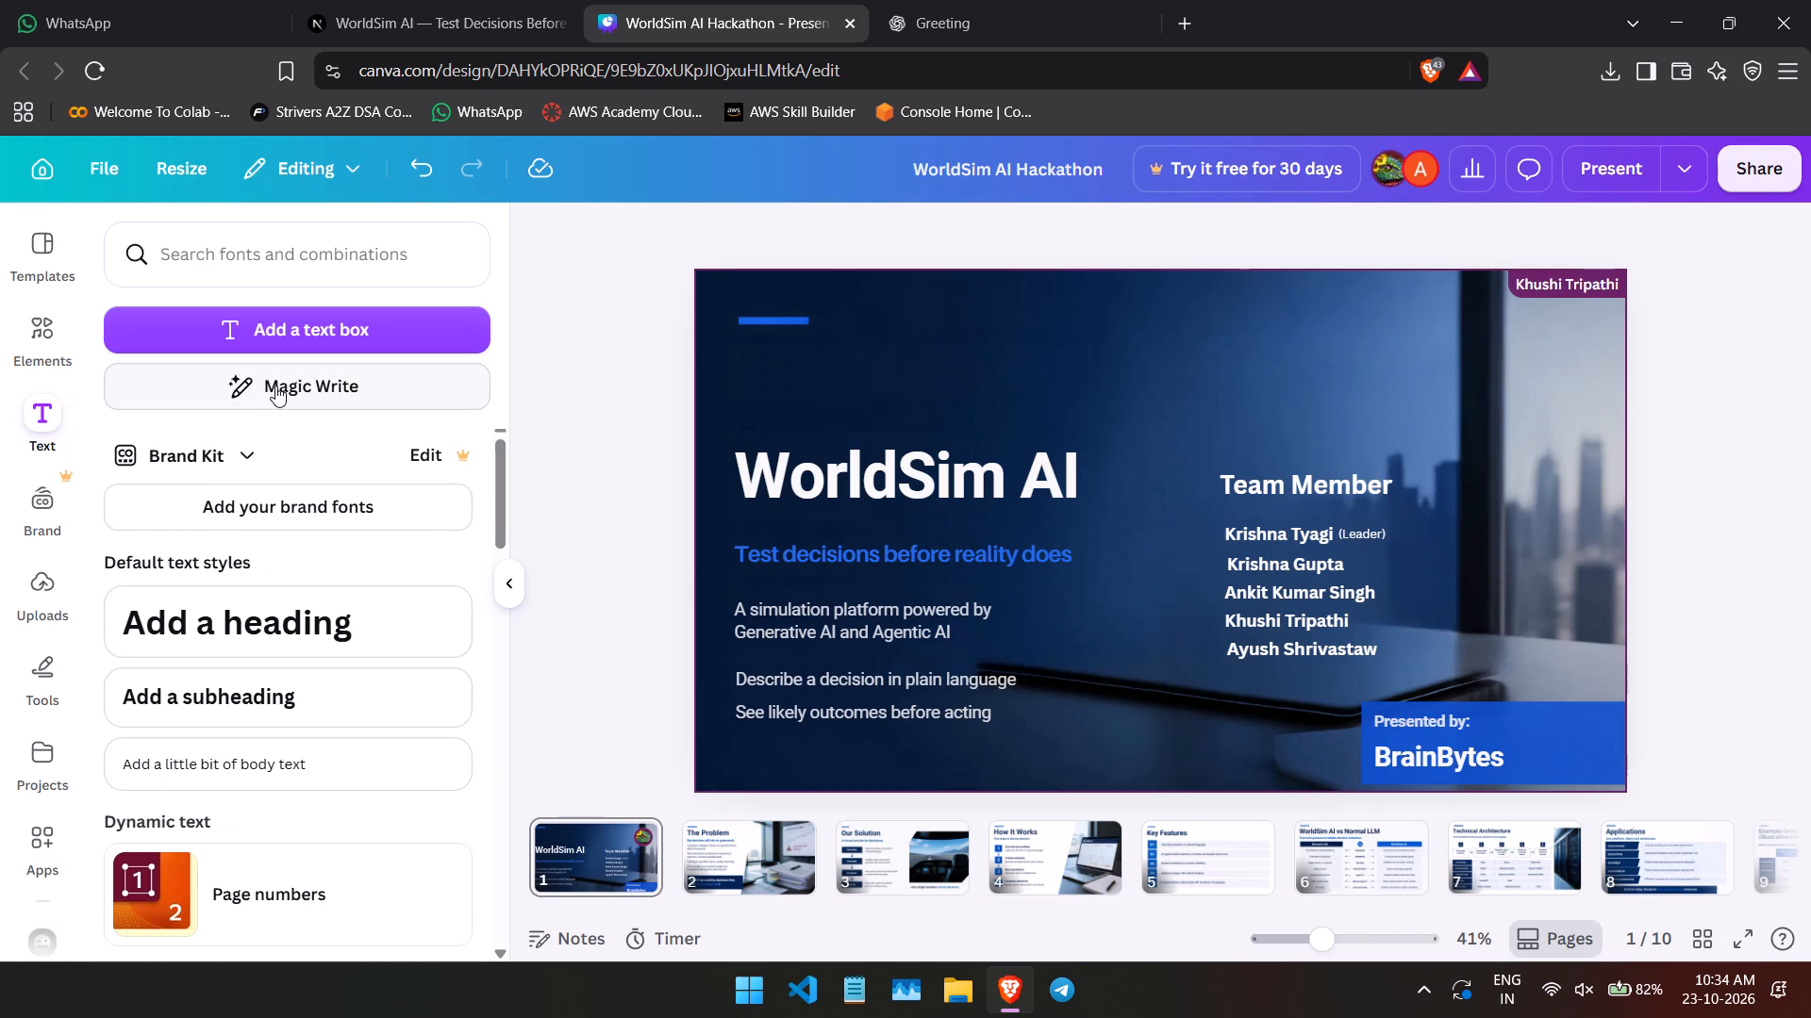
click(279, 326)
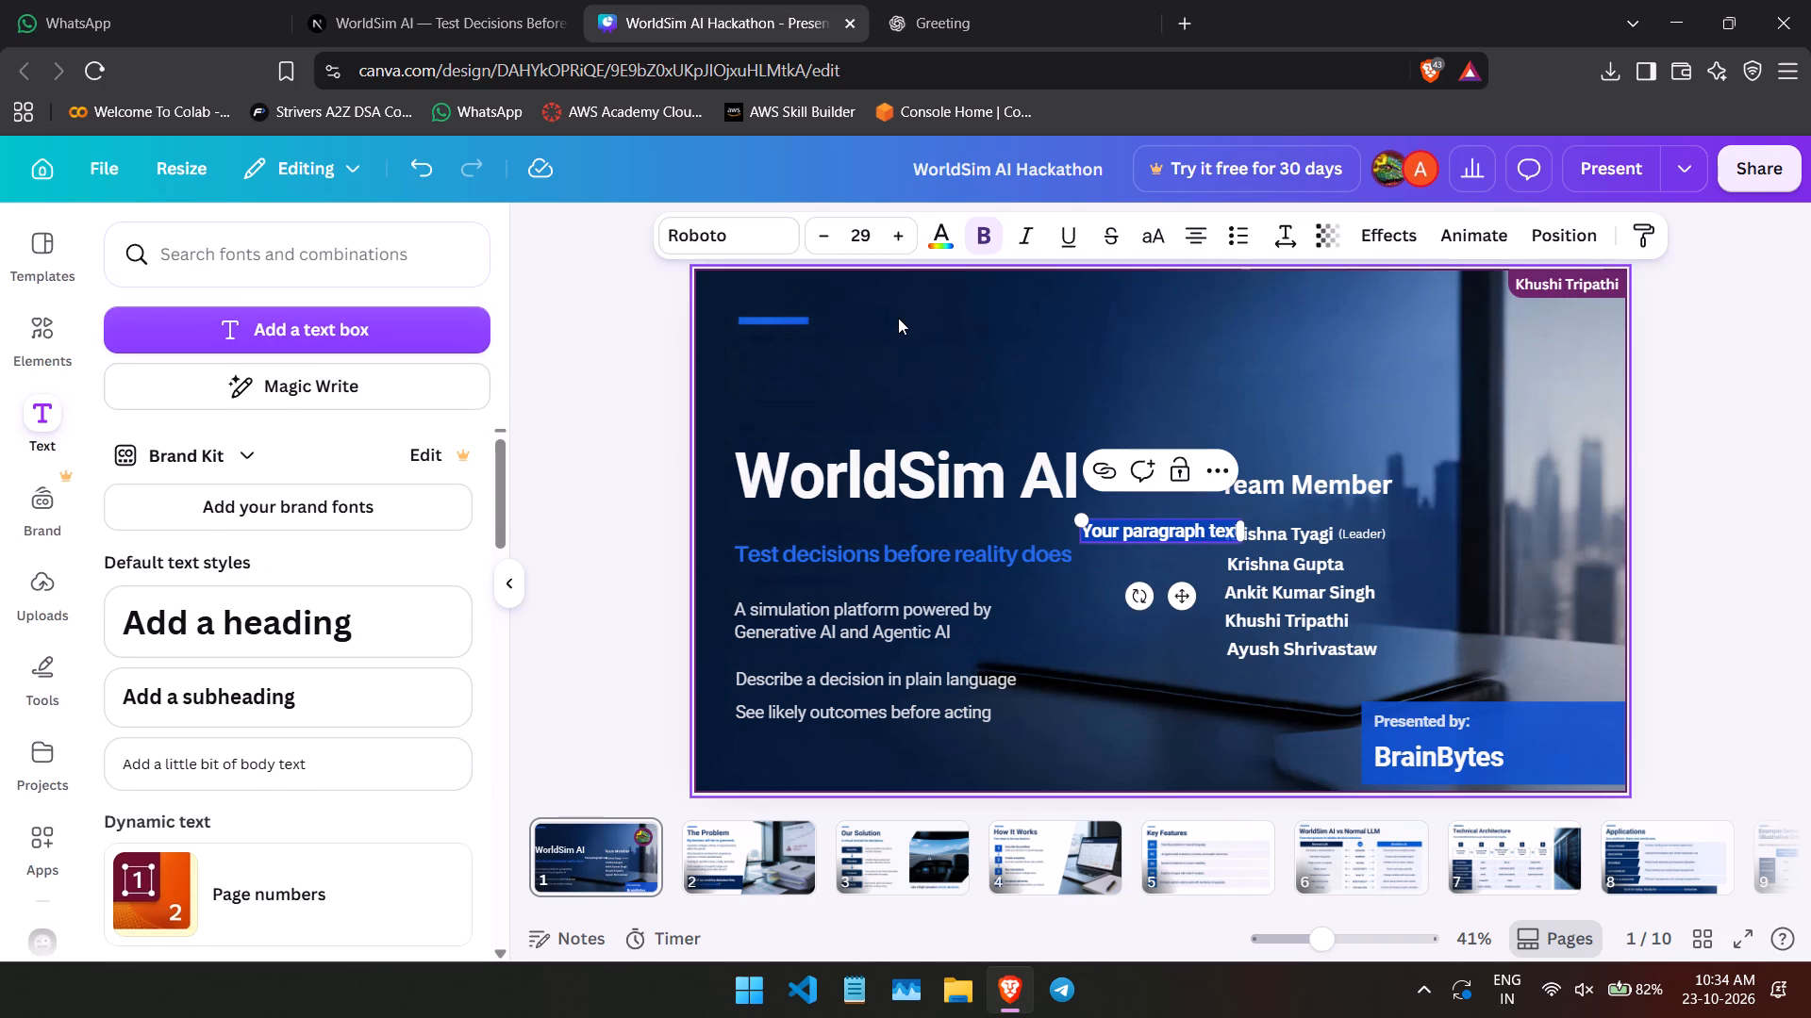
click(375, 339)
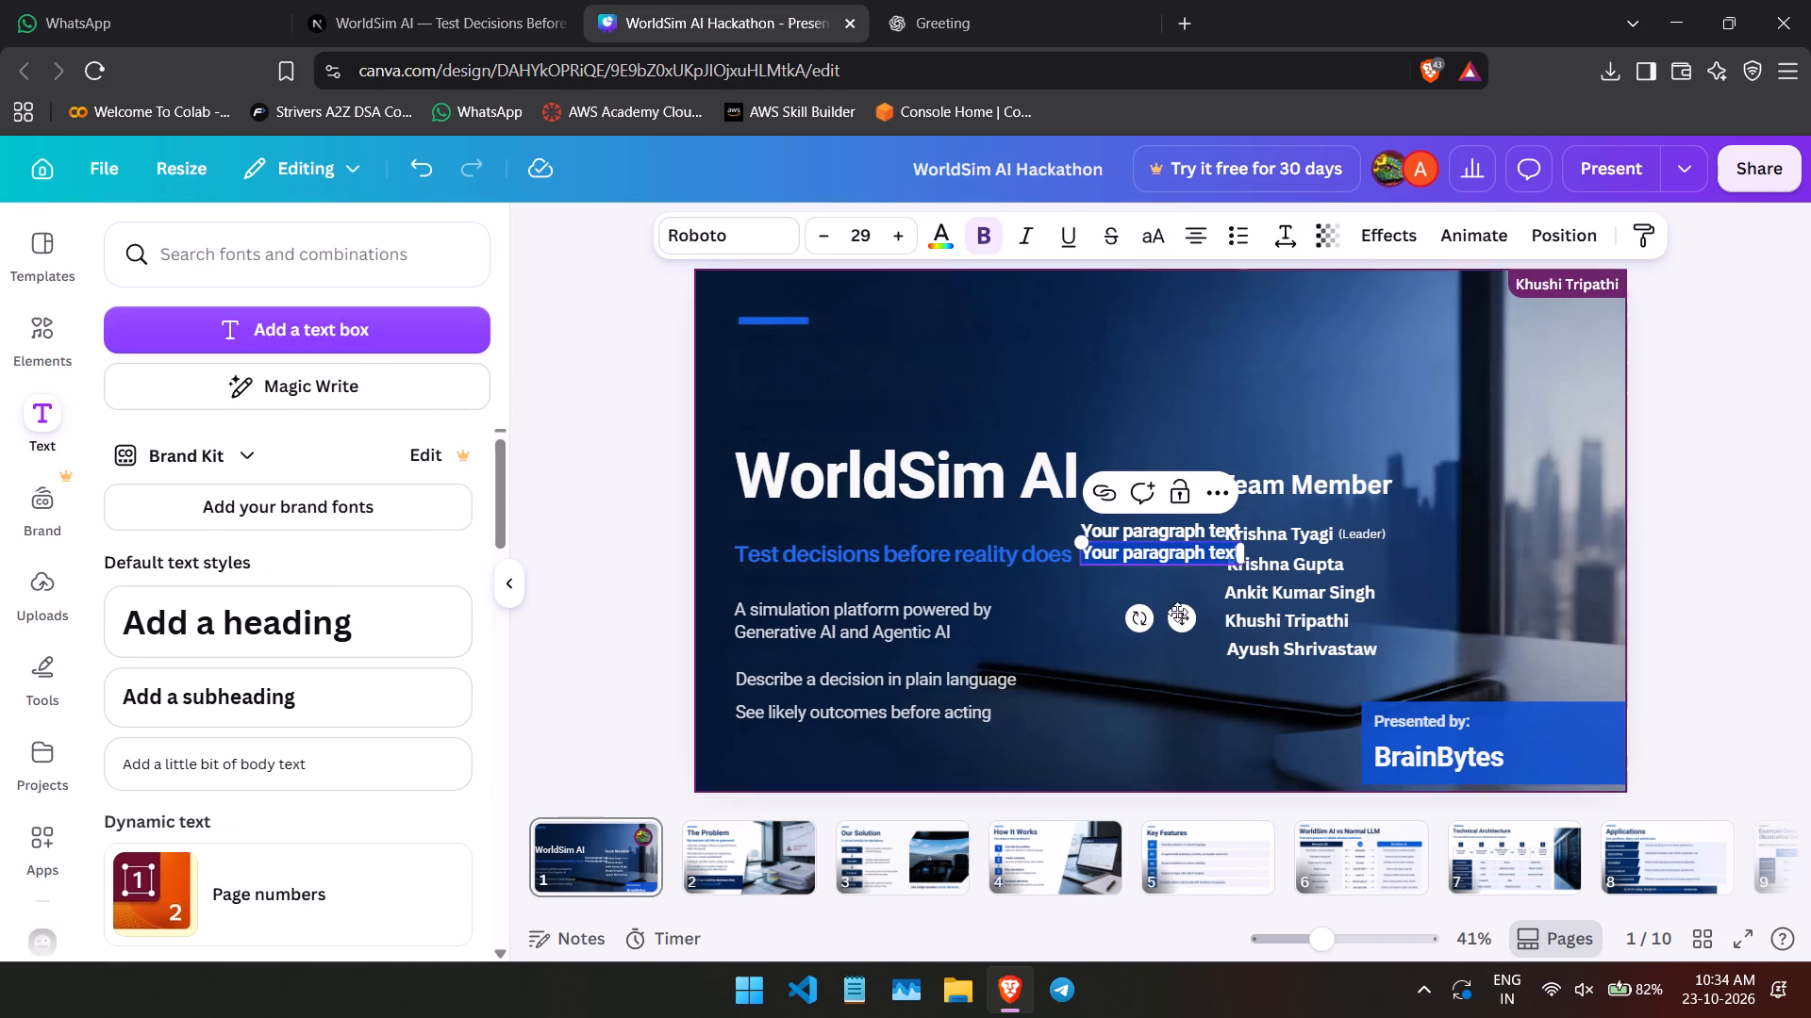
Delete the upper of the two overlapping placeholder text boxes, keeping the lower one.
click(1217, 486)
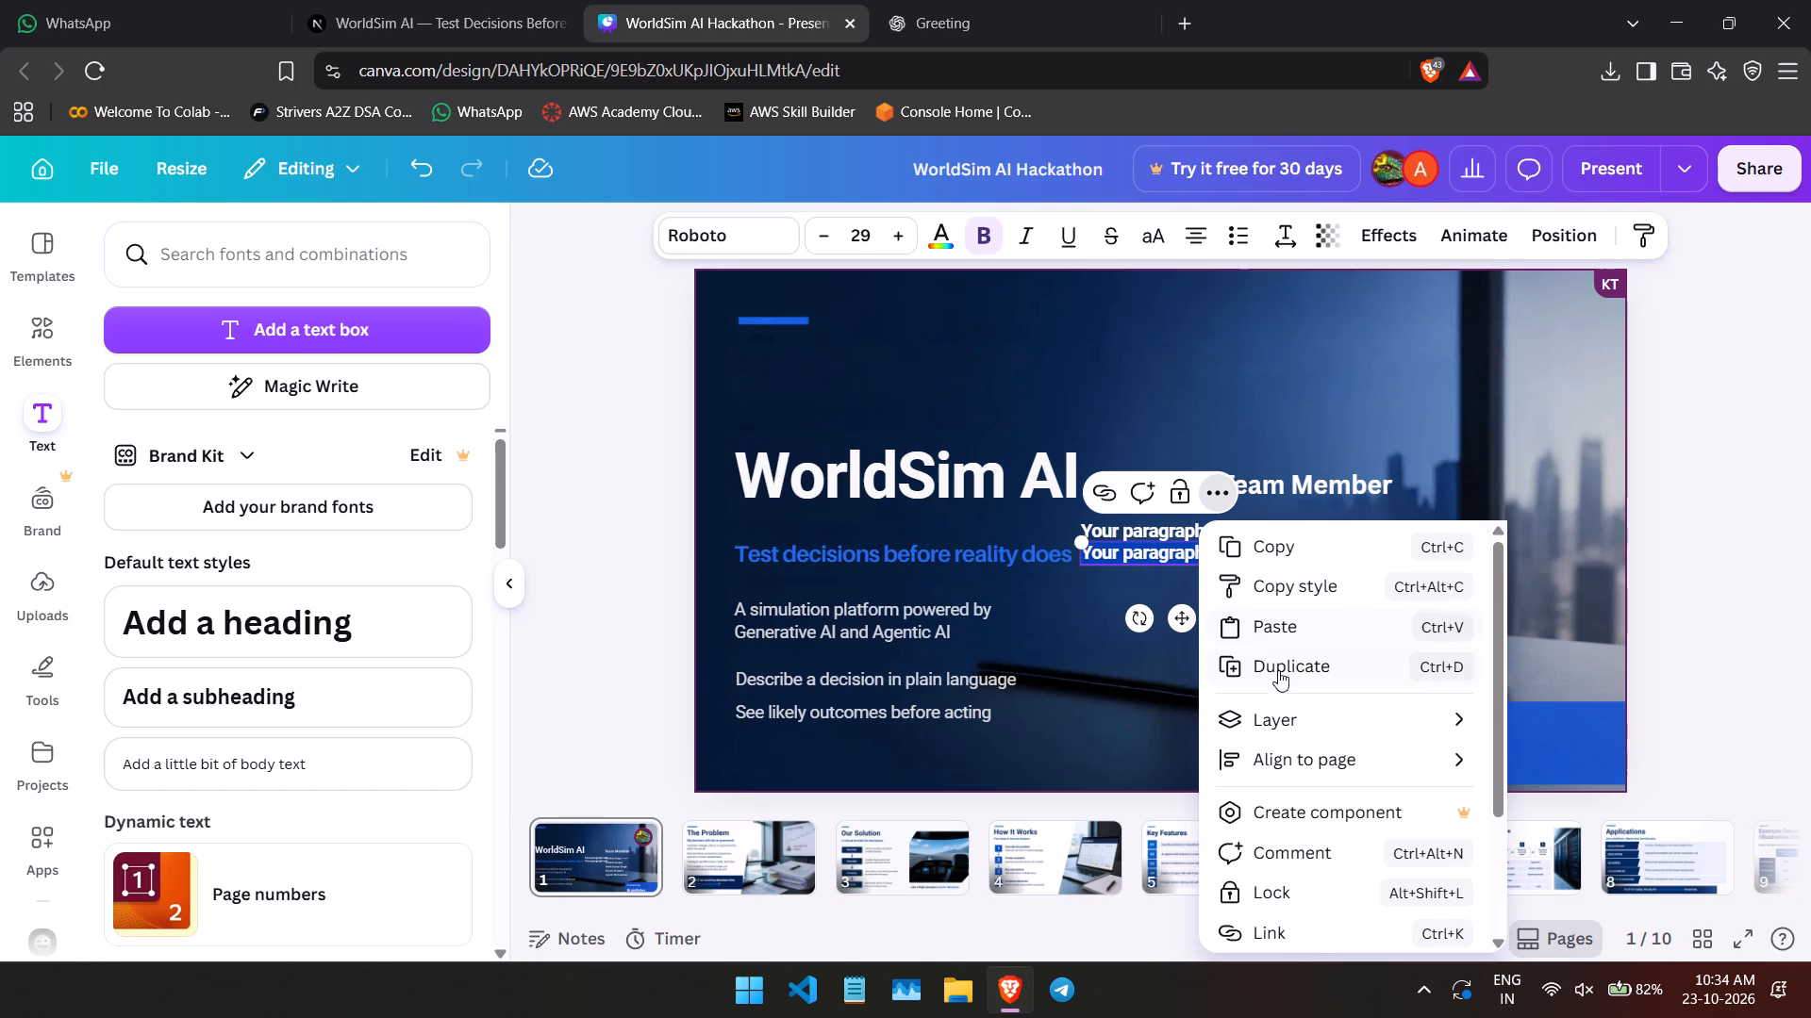
key(Delete)
scroll(1337, 781, down, 3)
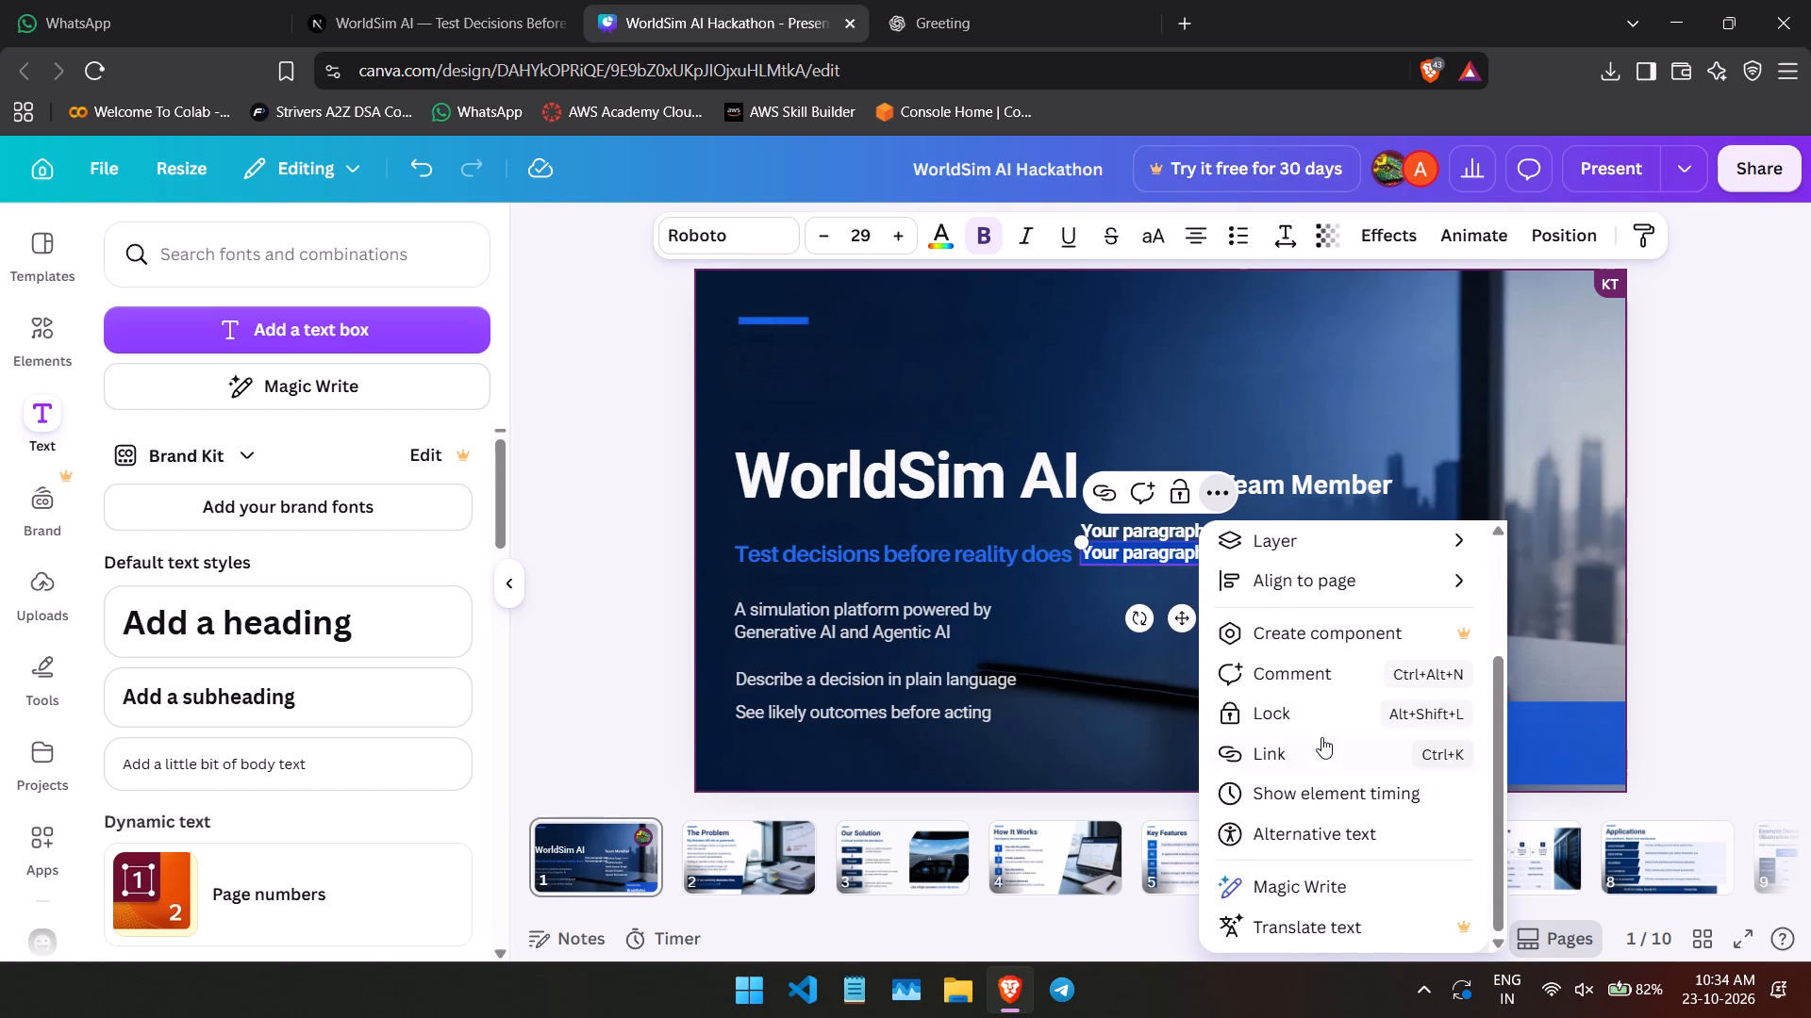
scroll(1321, 733, up, 2)
click(1211, 499)
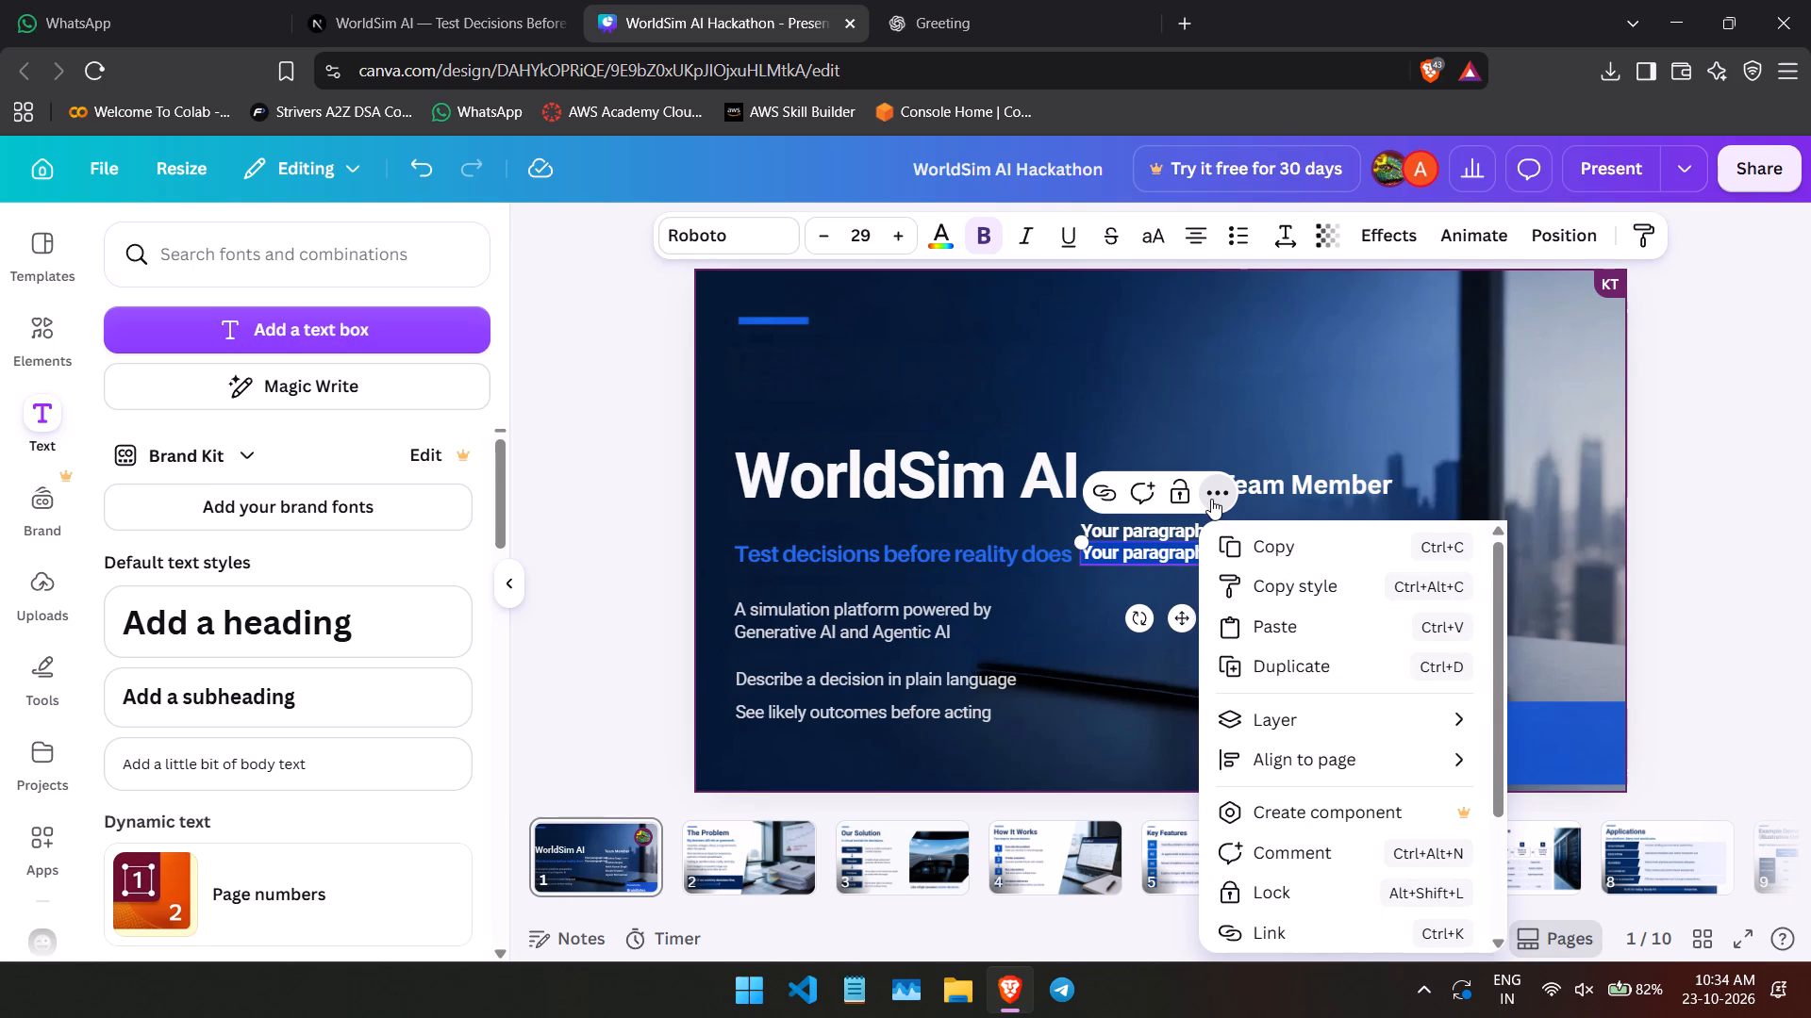
click(1188, 556)
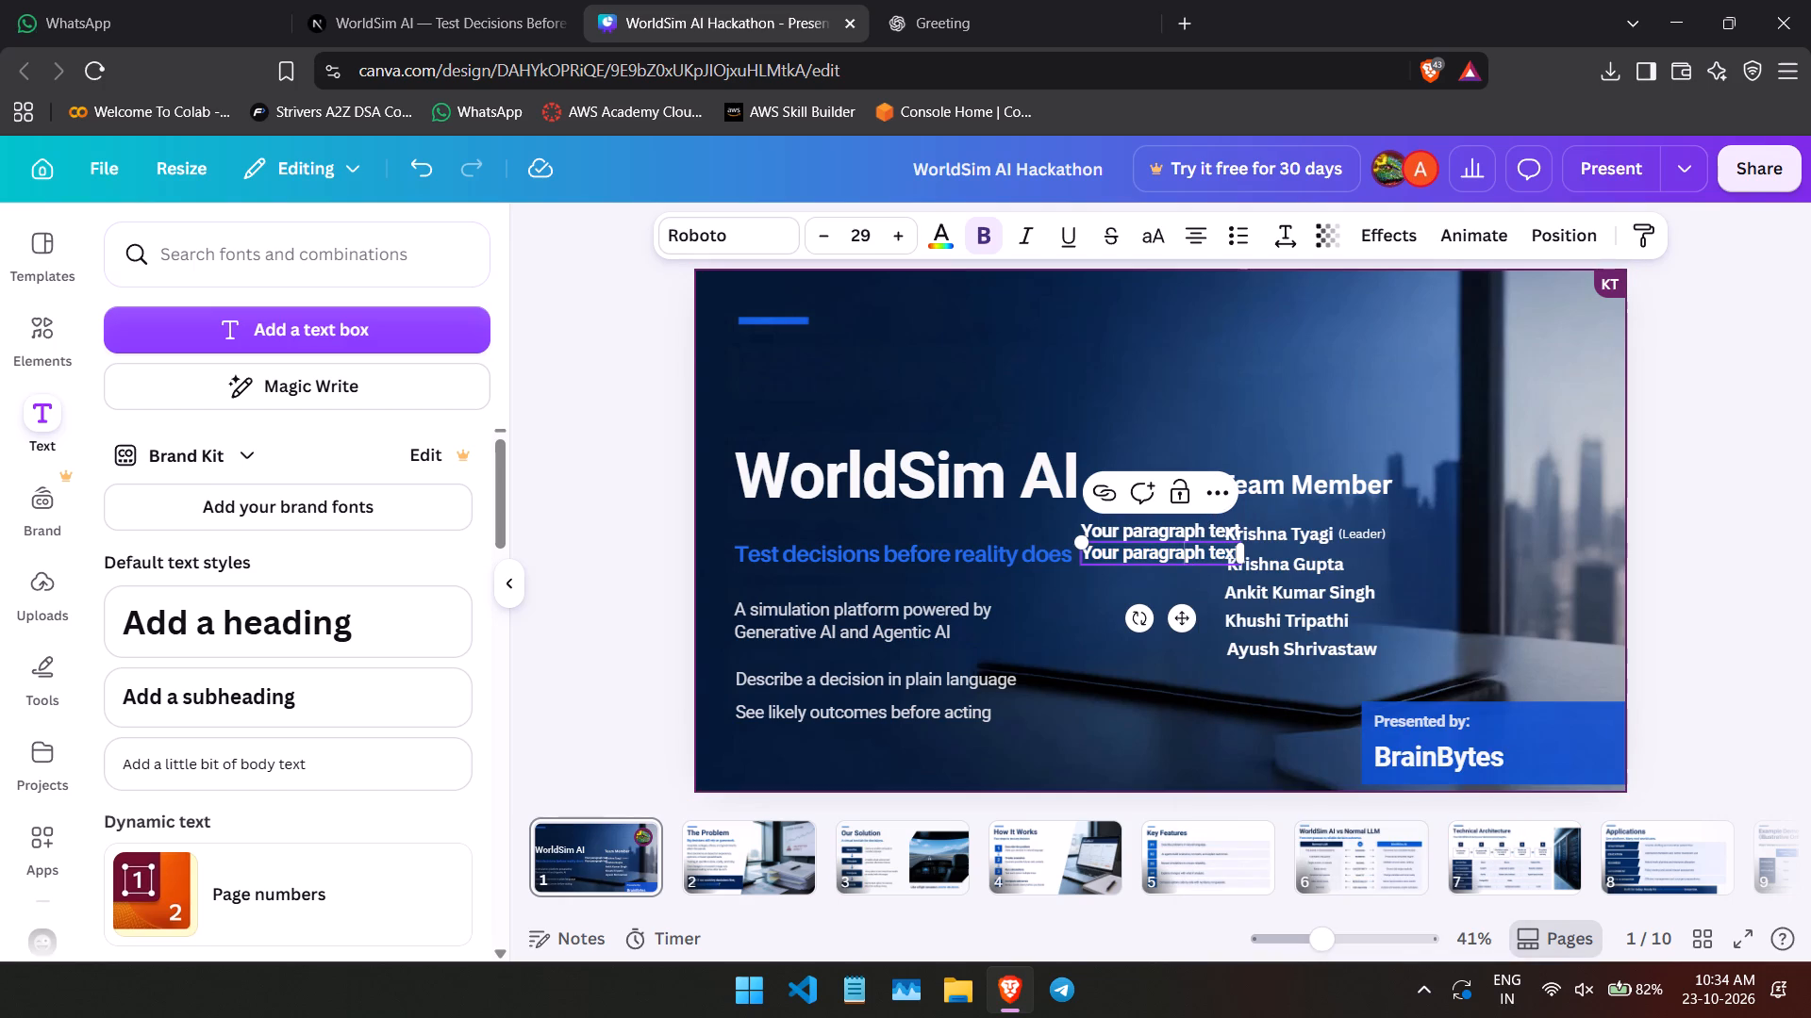
key(Delete)
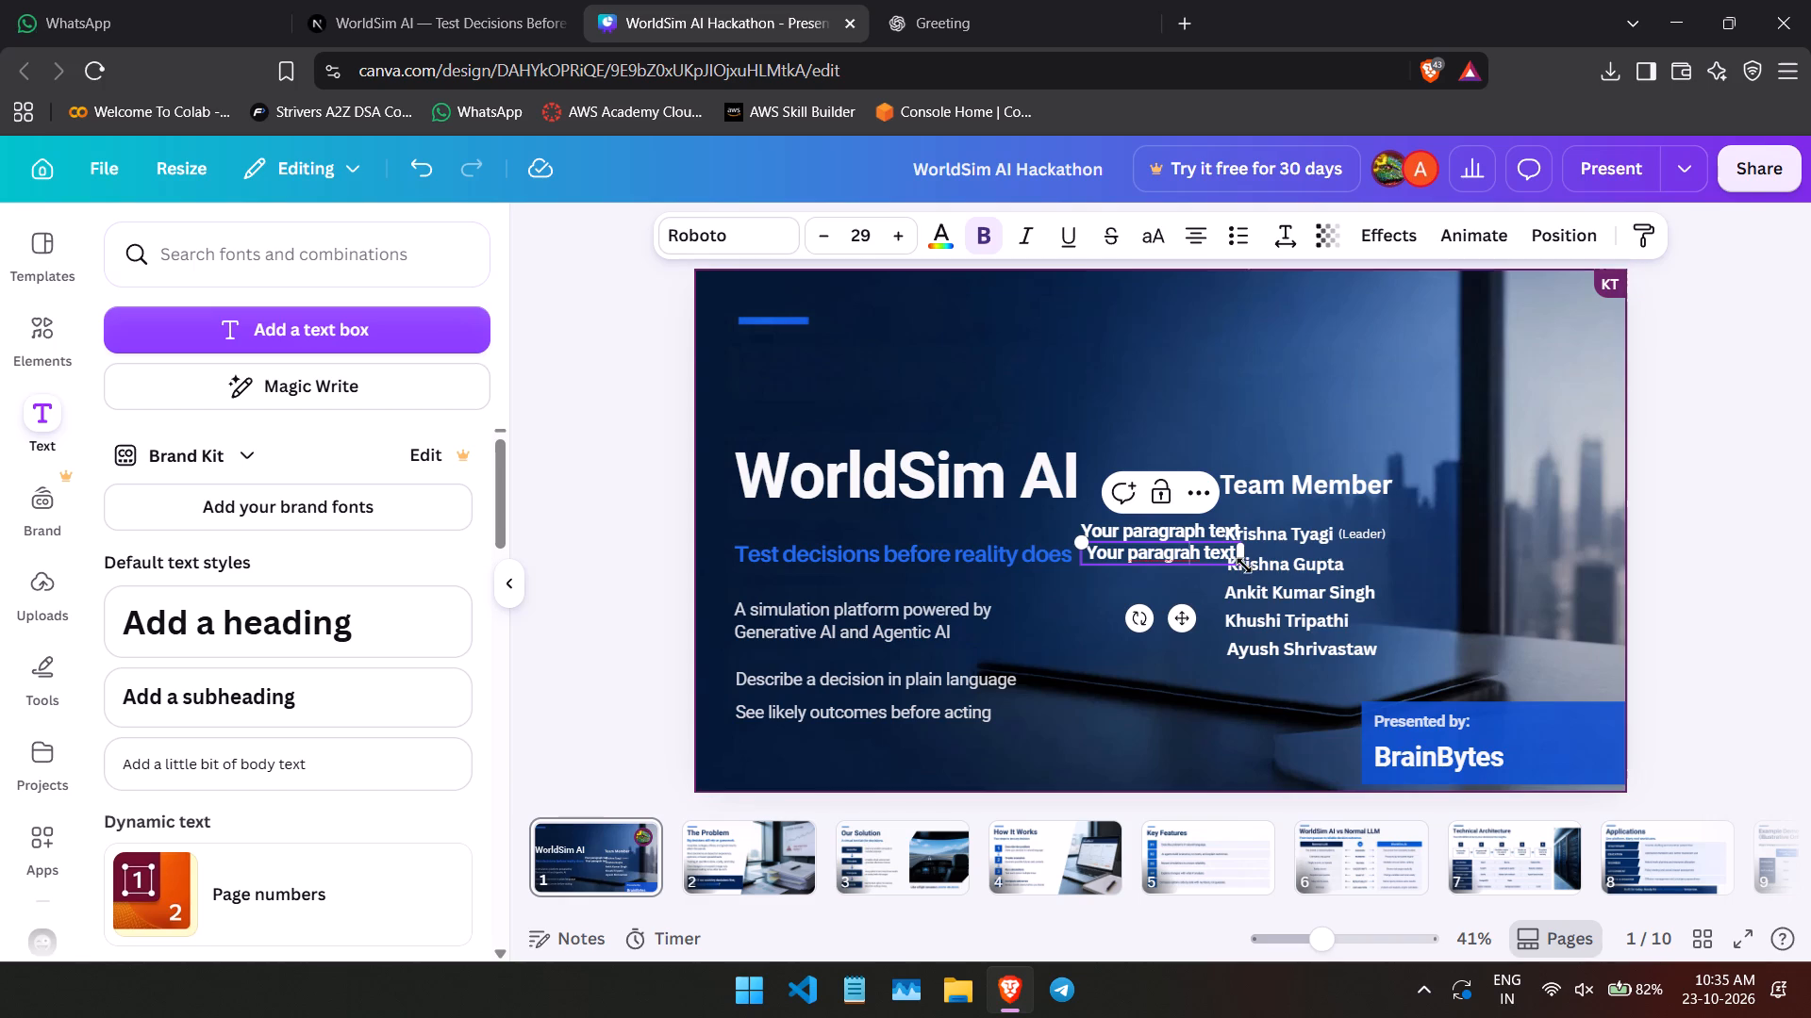
click(1215, 541)
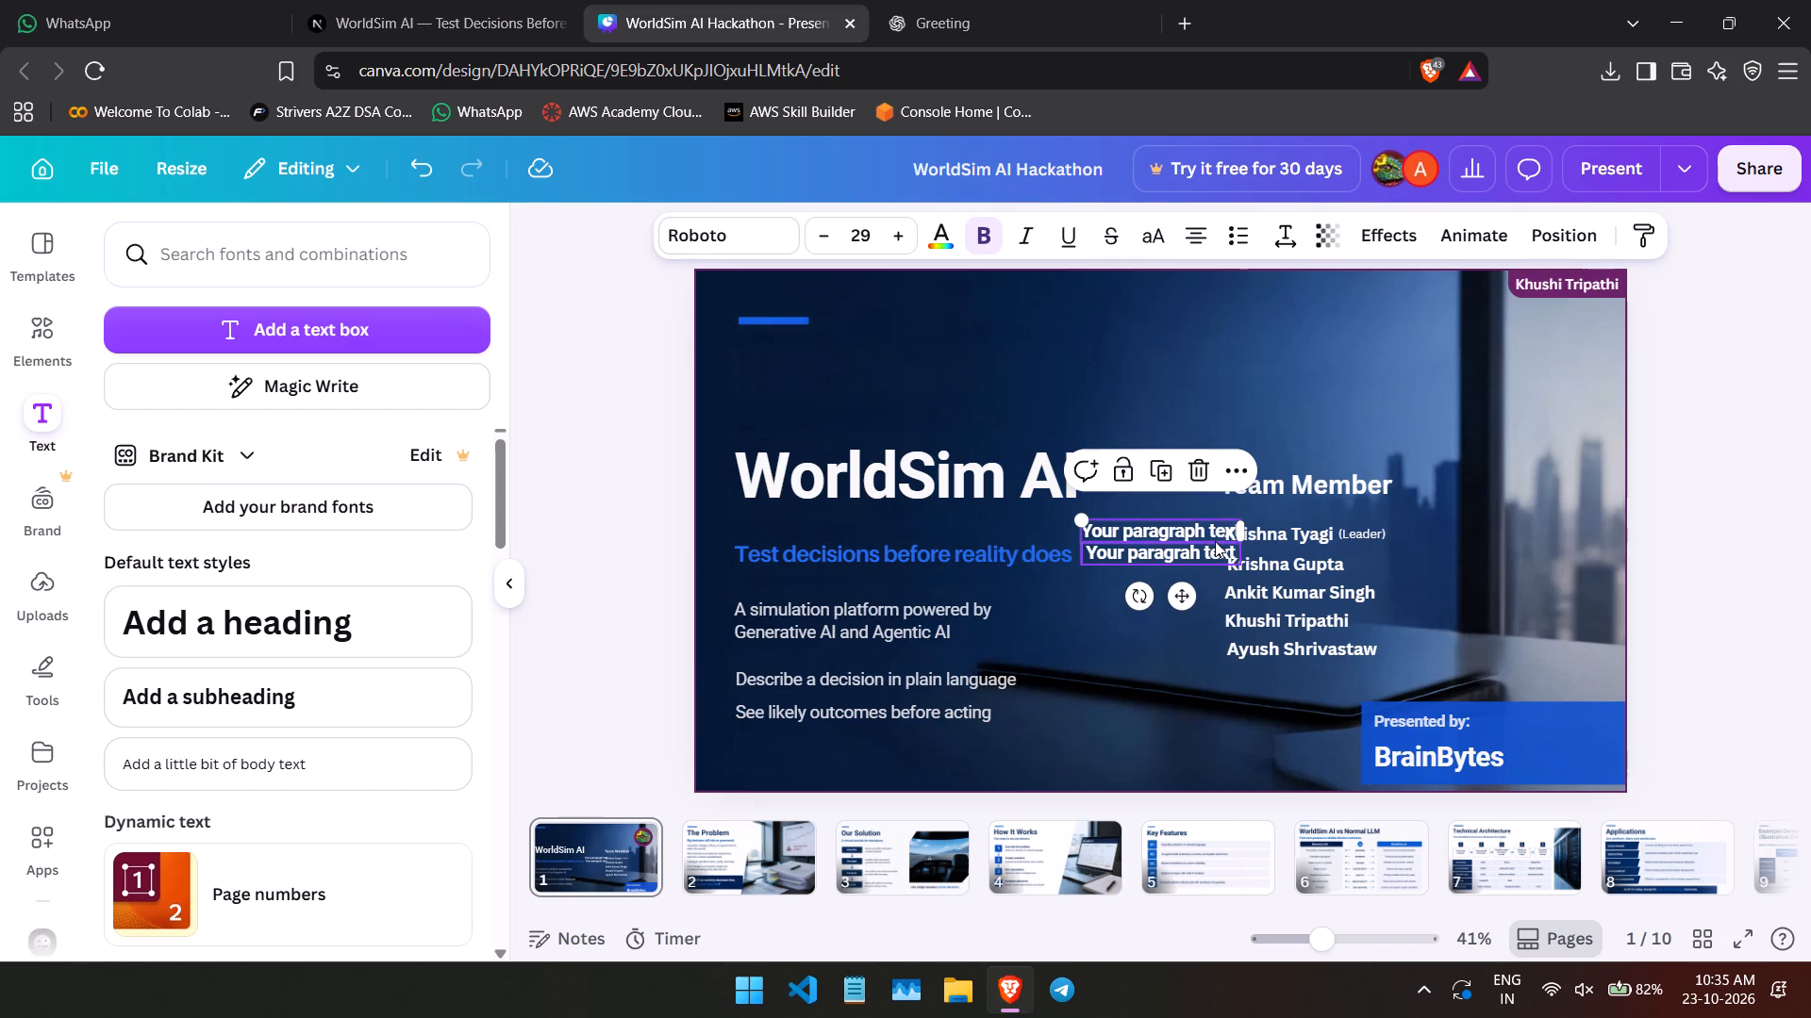
click(1196, 463)
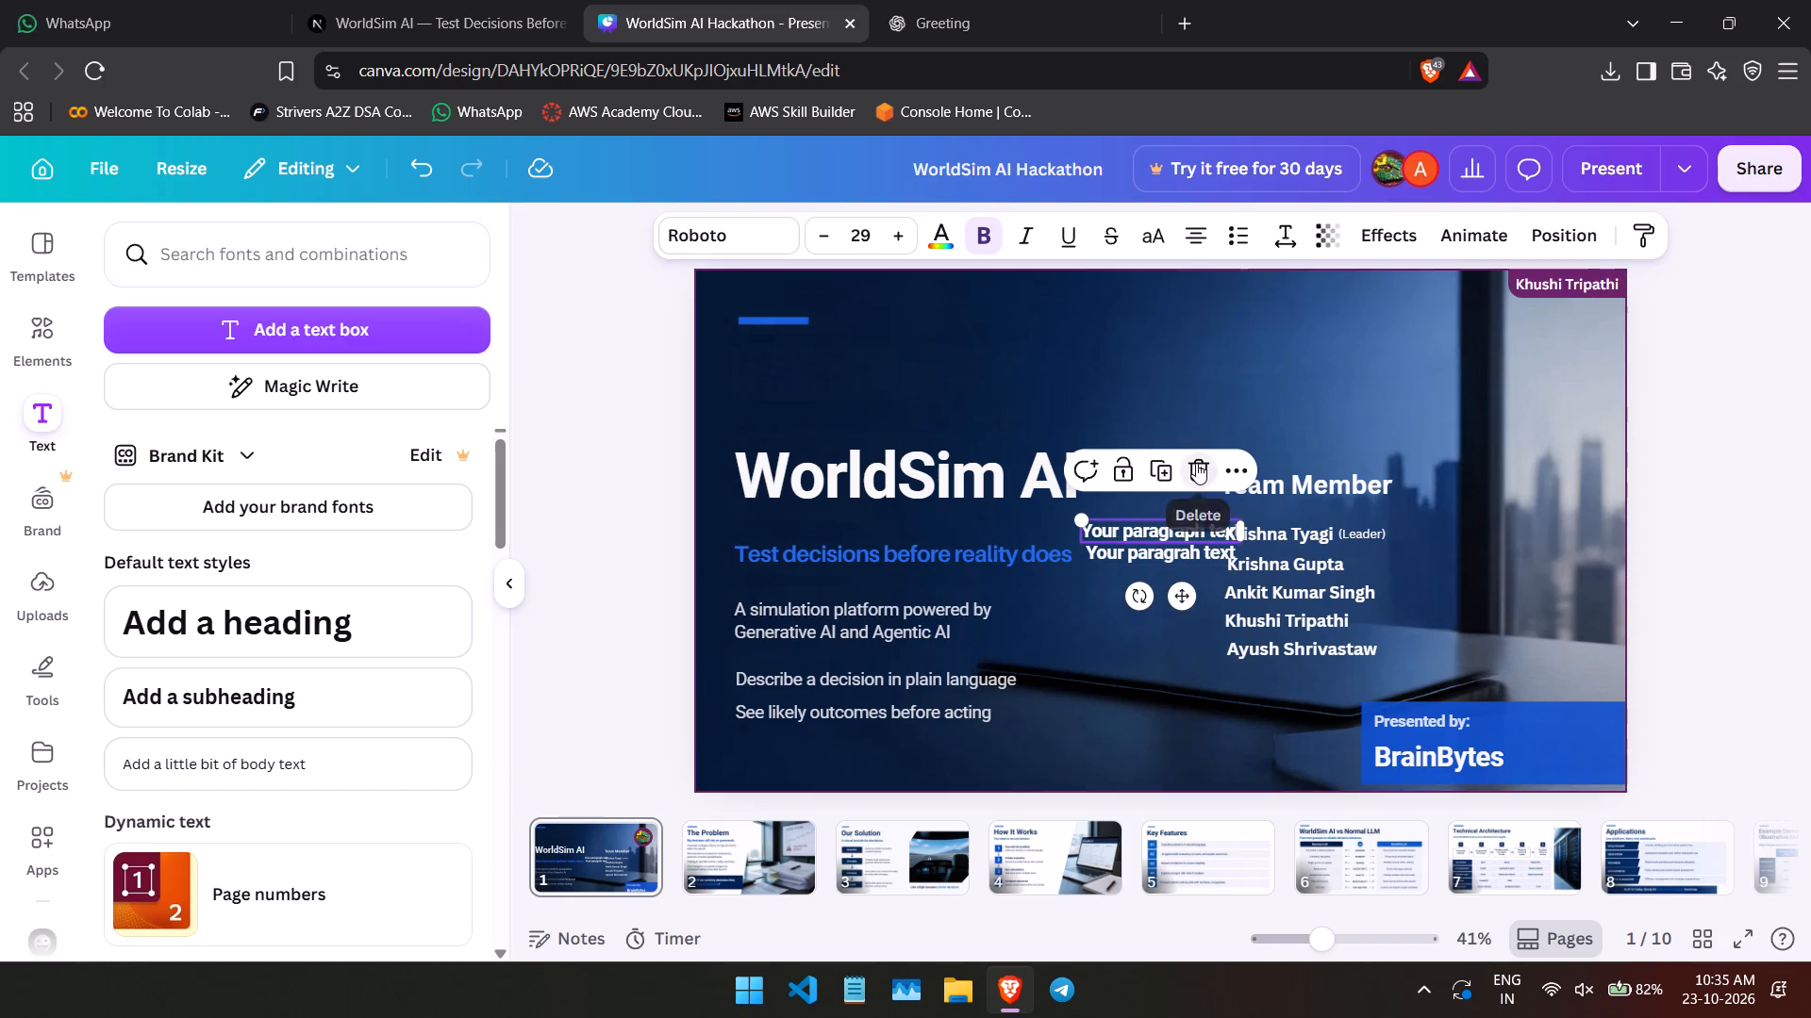
Move the remaining placeholder text box to the top of the cover slide, near the centre and level with the blue accent bar.
click(1170, 557)
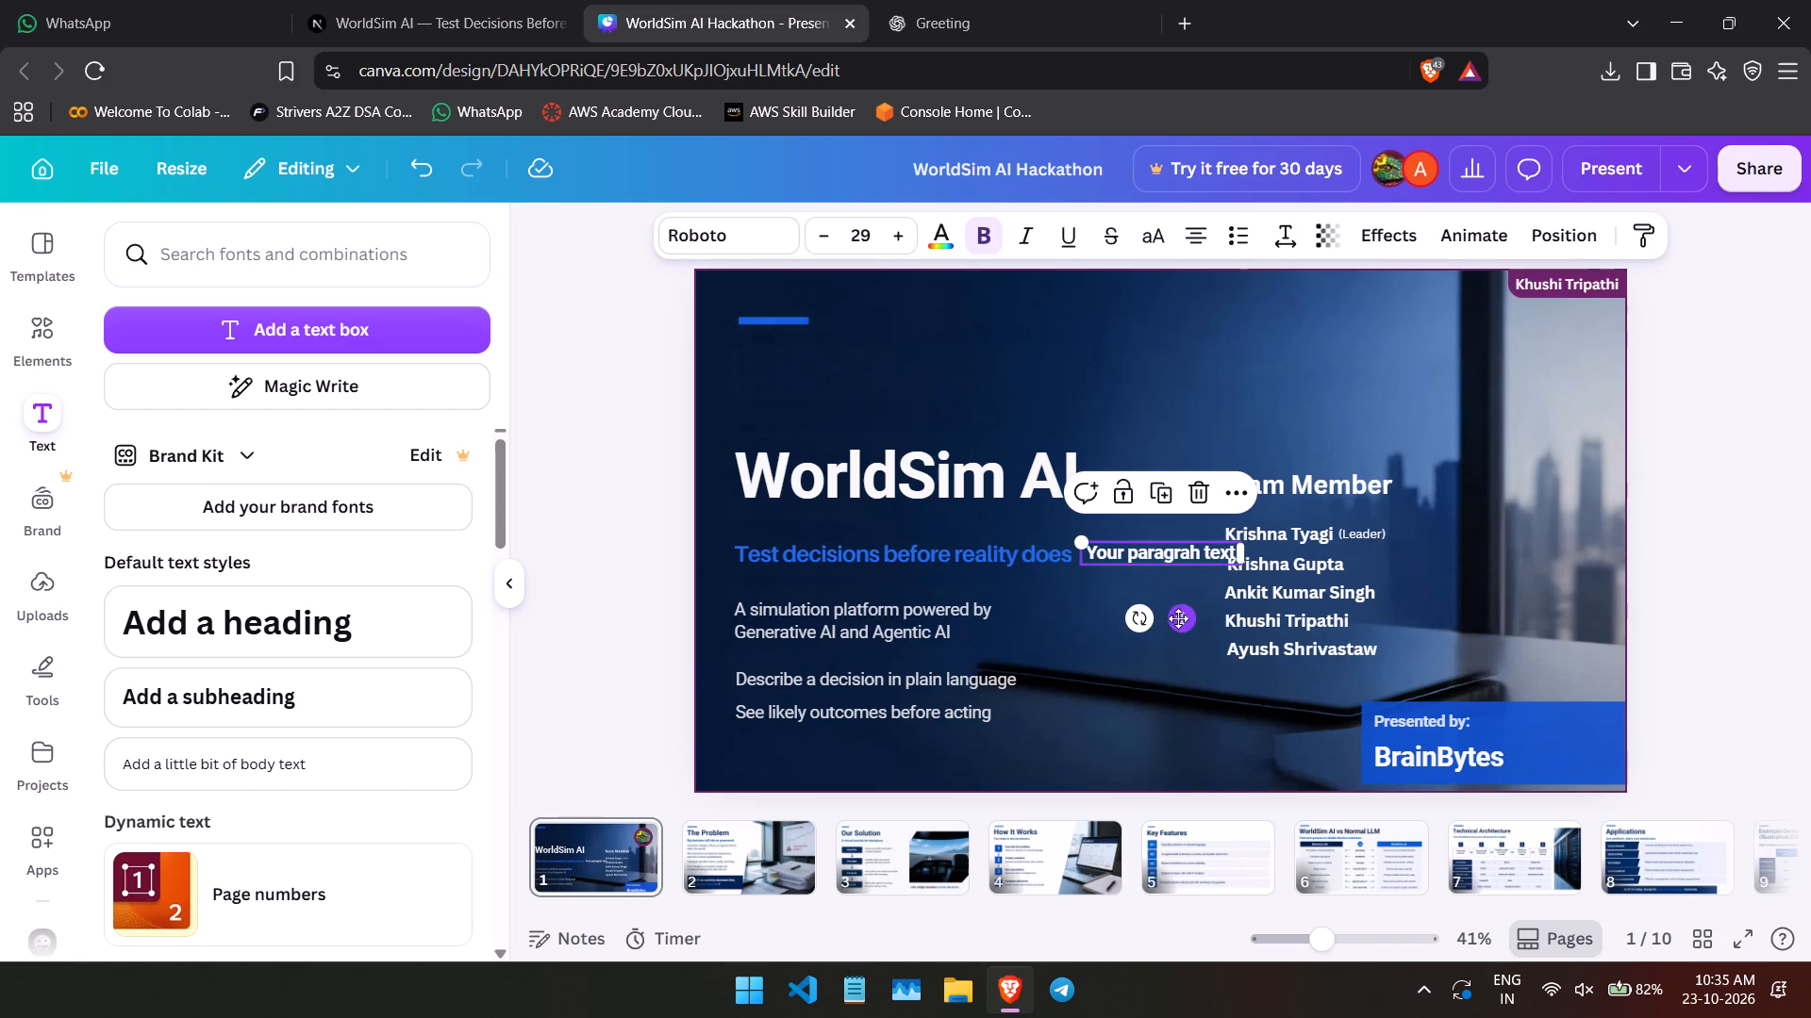
drag(1178, 618, 1141, 397)
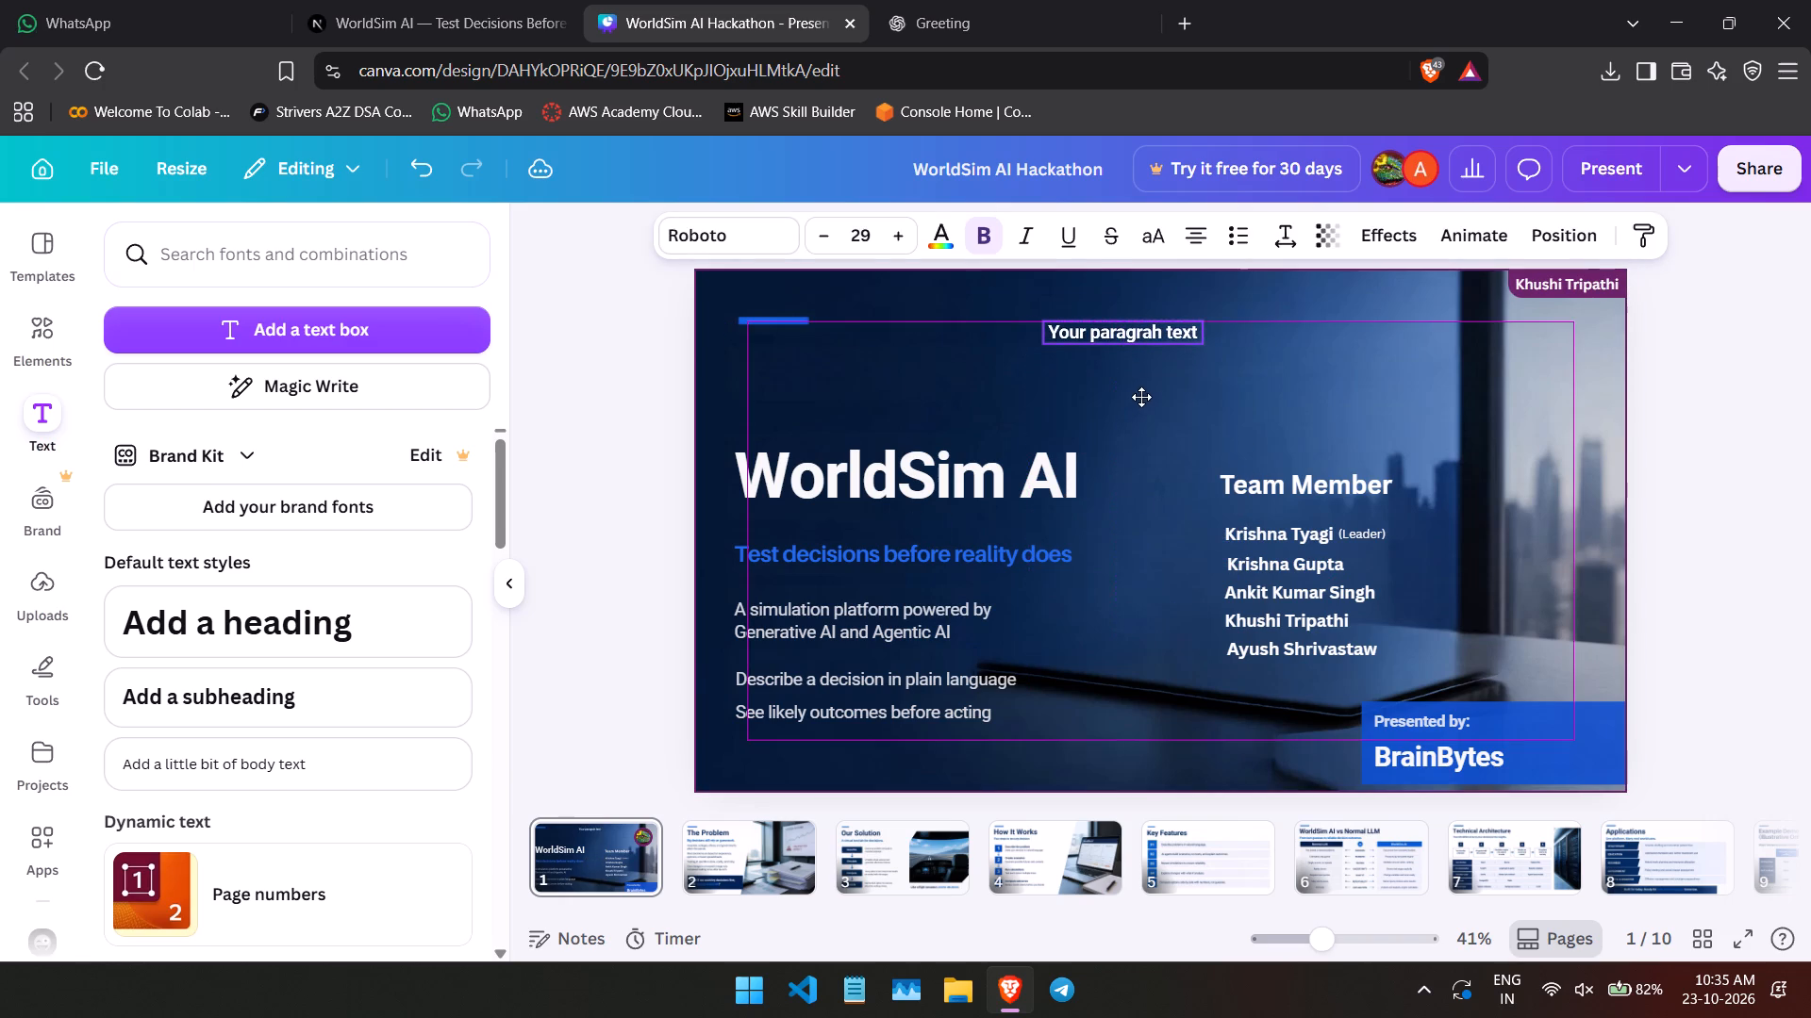
drag(1141, 397, 1155, 398)
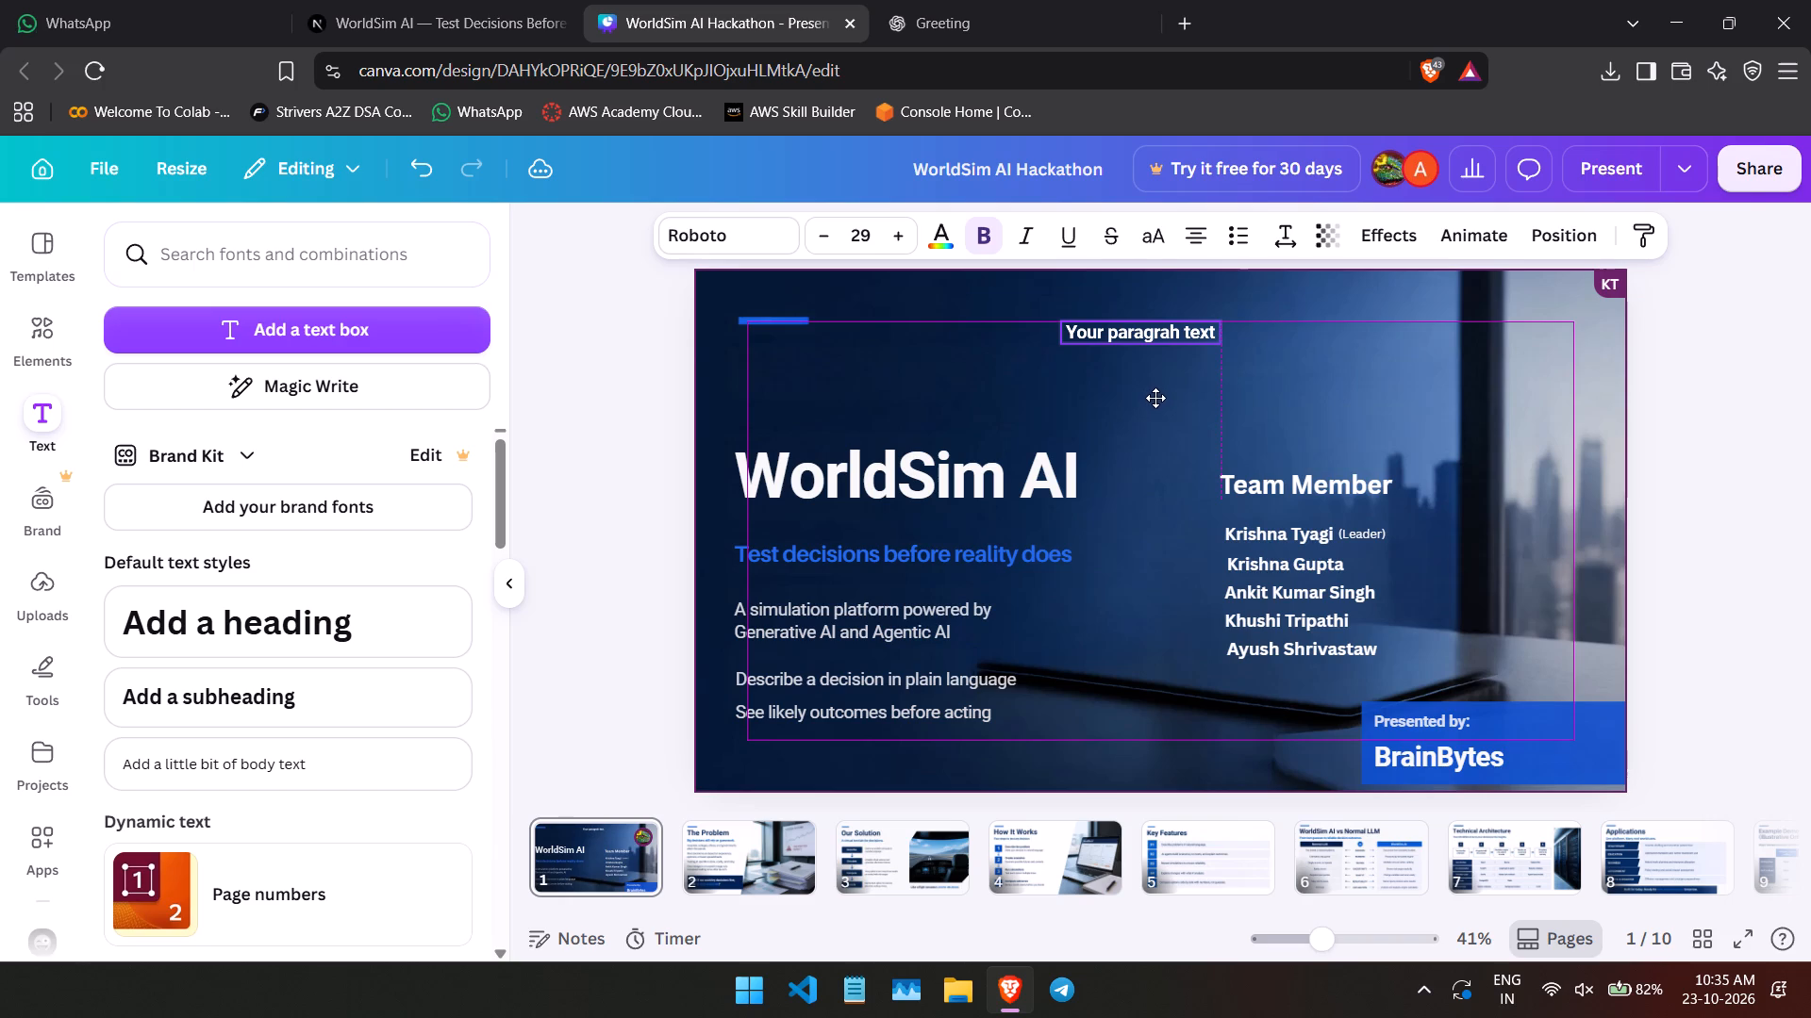
drag(1155, 398, 1155, 400)
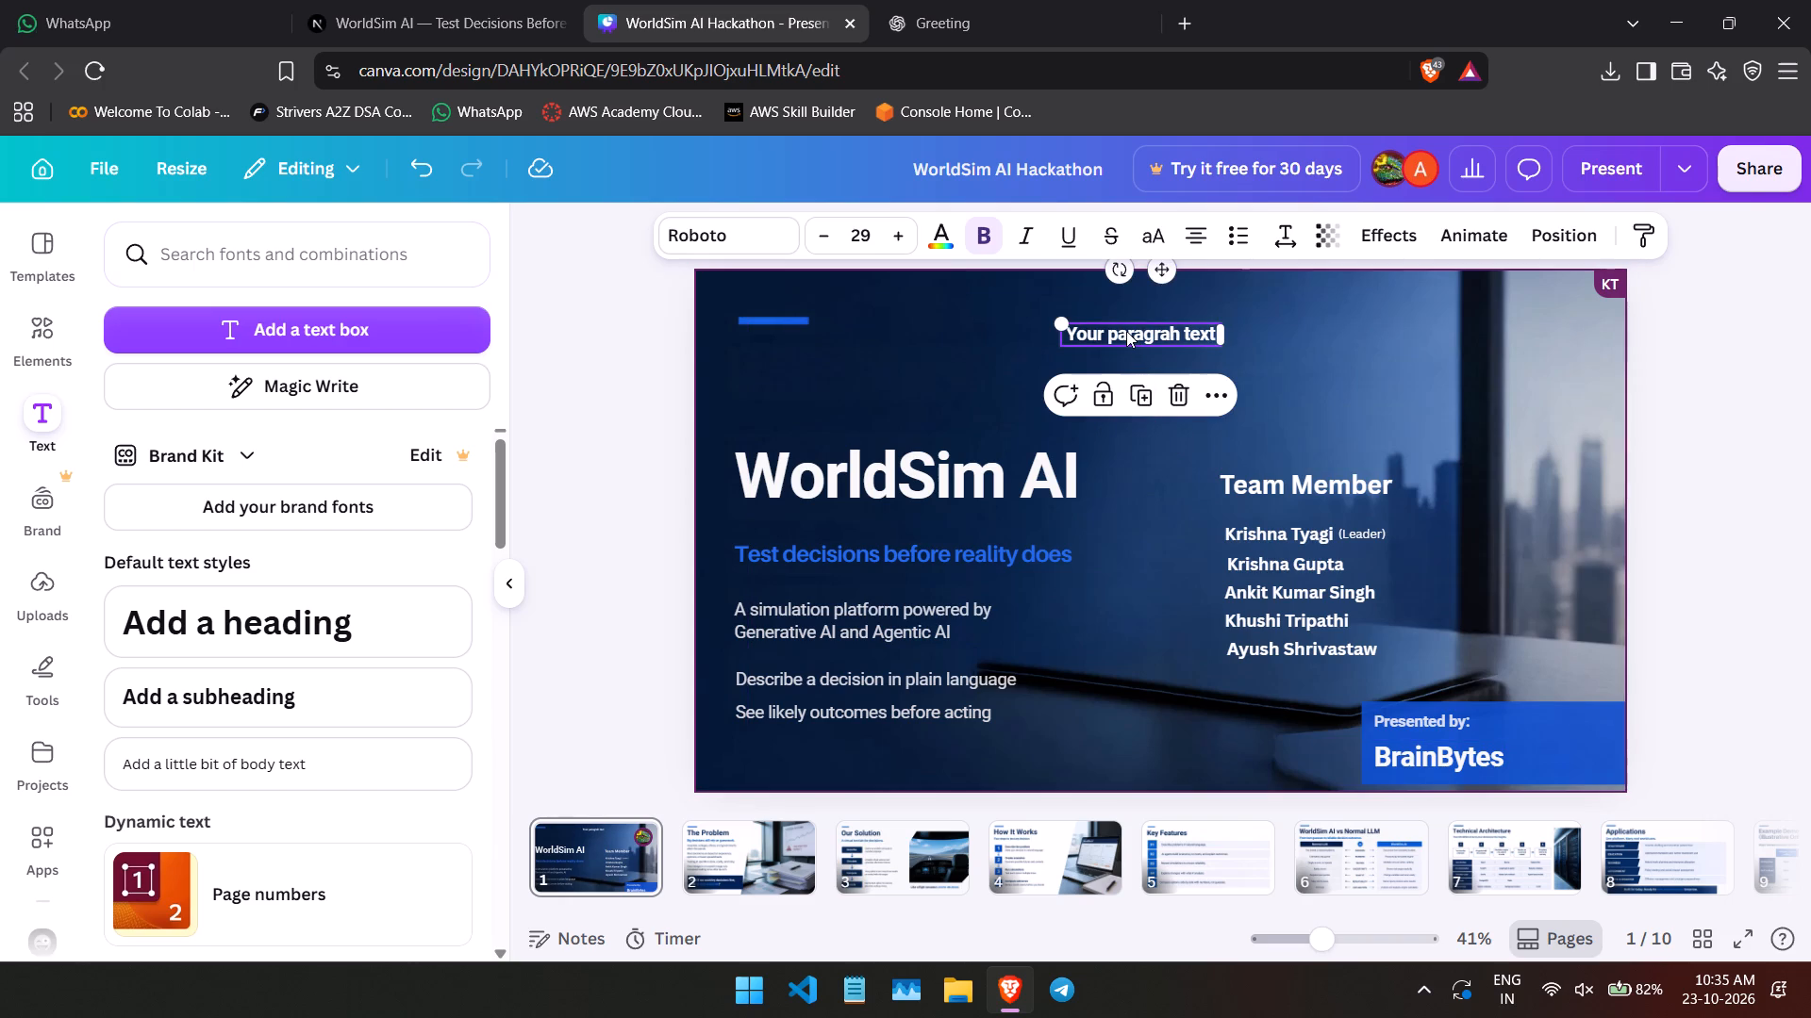
Replace the placeholder text at the top of the cover slide with "INNOTECH' 26".
click(1126, 331)
key(Right)
key(Right)
key(Right)
key(Right)
key(Right)
key(Right)
key(Right)
key(Right)
key(Right)
key(Right)
key(Right)
key(Right)
key(Right)
key(Right)
key(Right)
key(Right)
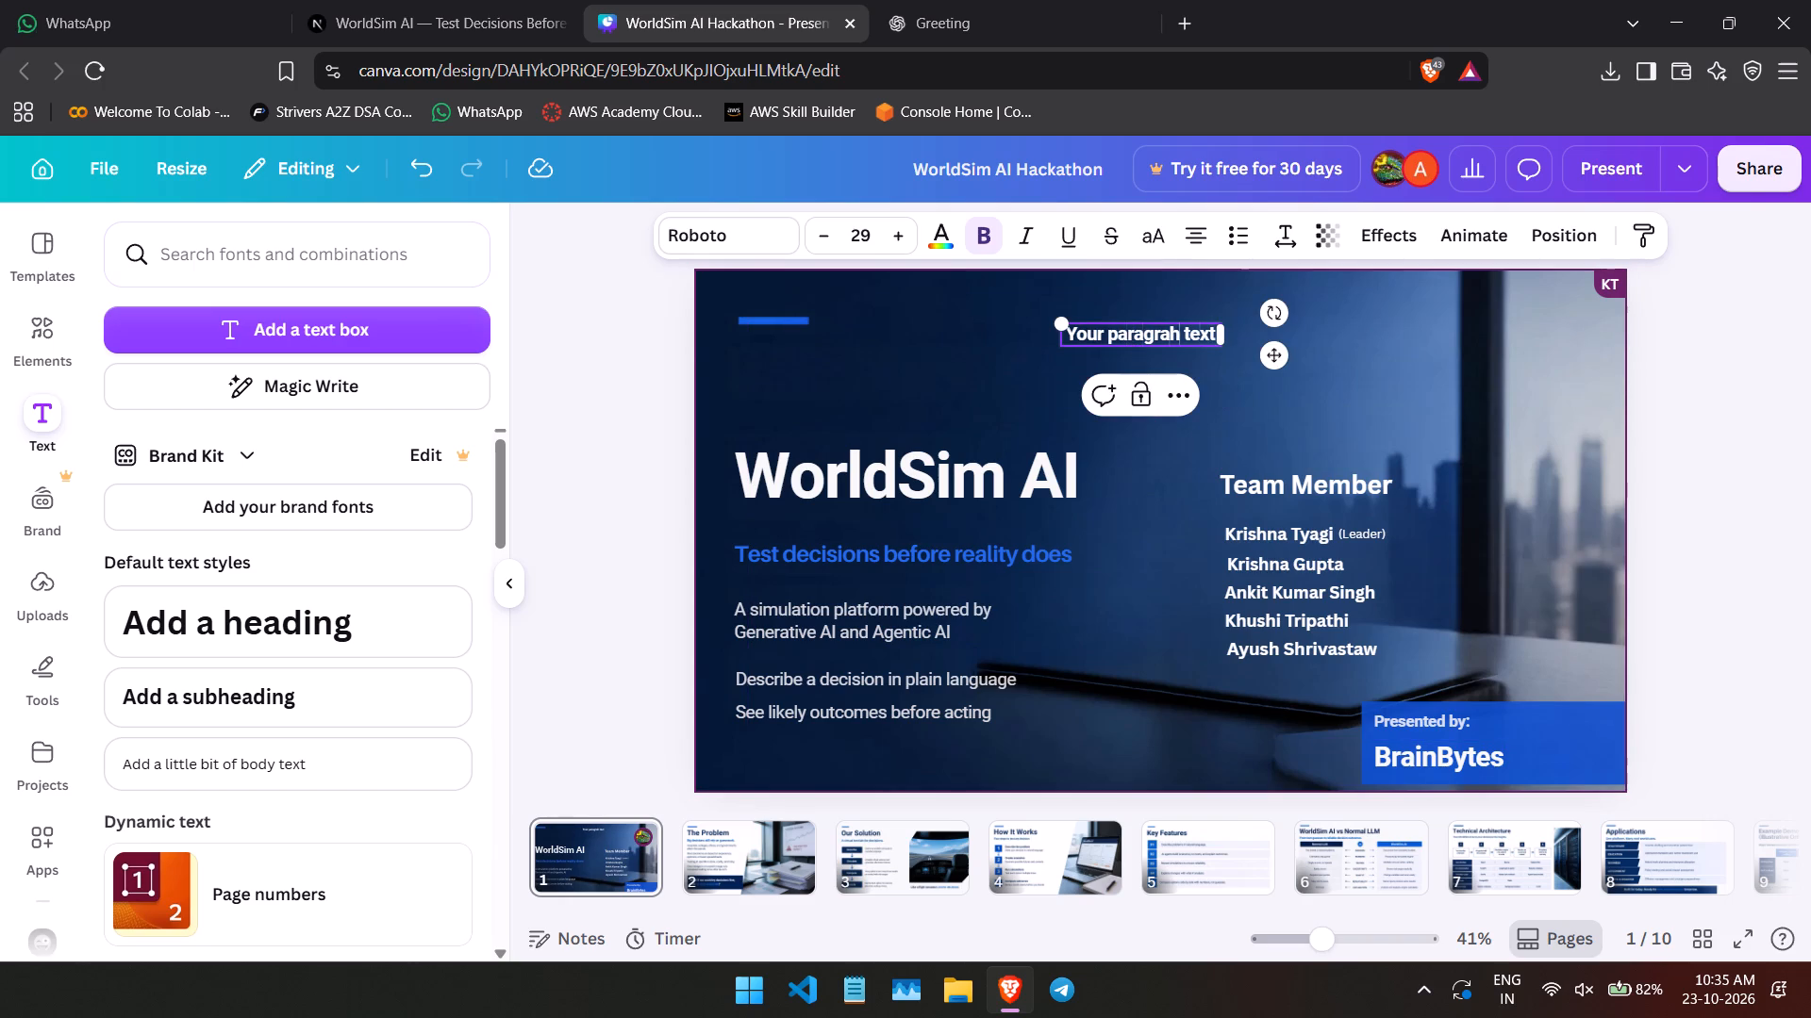
key(BackSpace)
key(BackSpace)
key(BackSpace)
key(BackSpace)
key(BackSpace)
key(BackSpace)
key(BackSpace)
key(BackSpace)
key(BackSpace)
key(BackSpace)
key(BackSpace)
key(BackSpace)
key(BackSpace)
key(BackSpace)
key(BackSpace)
key(BackSpace)
key(BackSpace)
key(BackSpace)
key(BackSpace)
key(BackSpace)
text(INNOTRCH)
key(space)
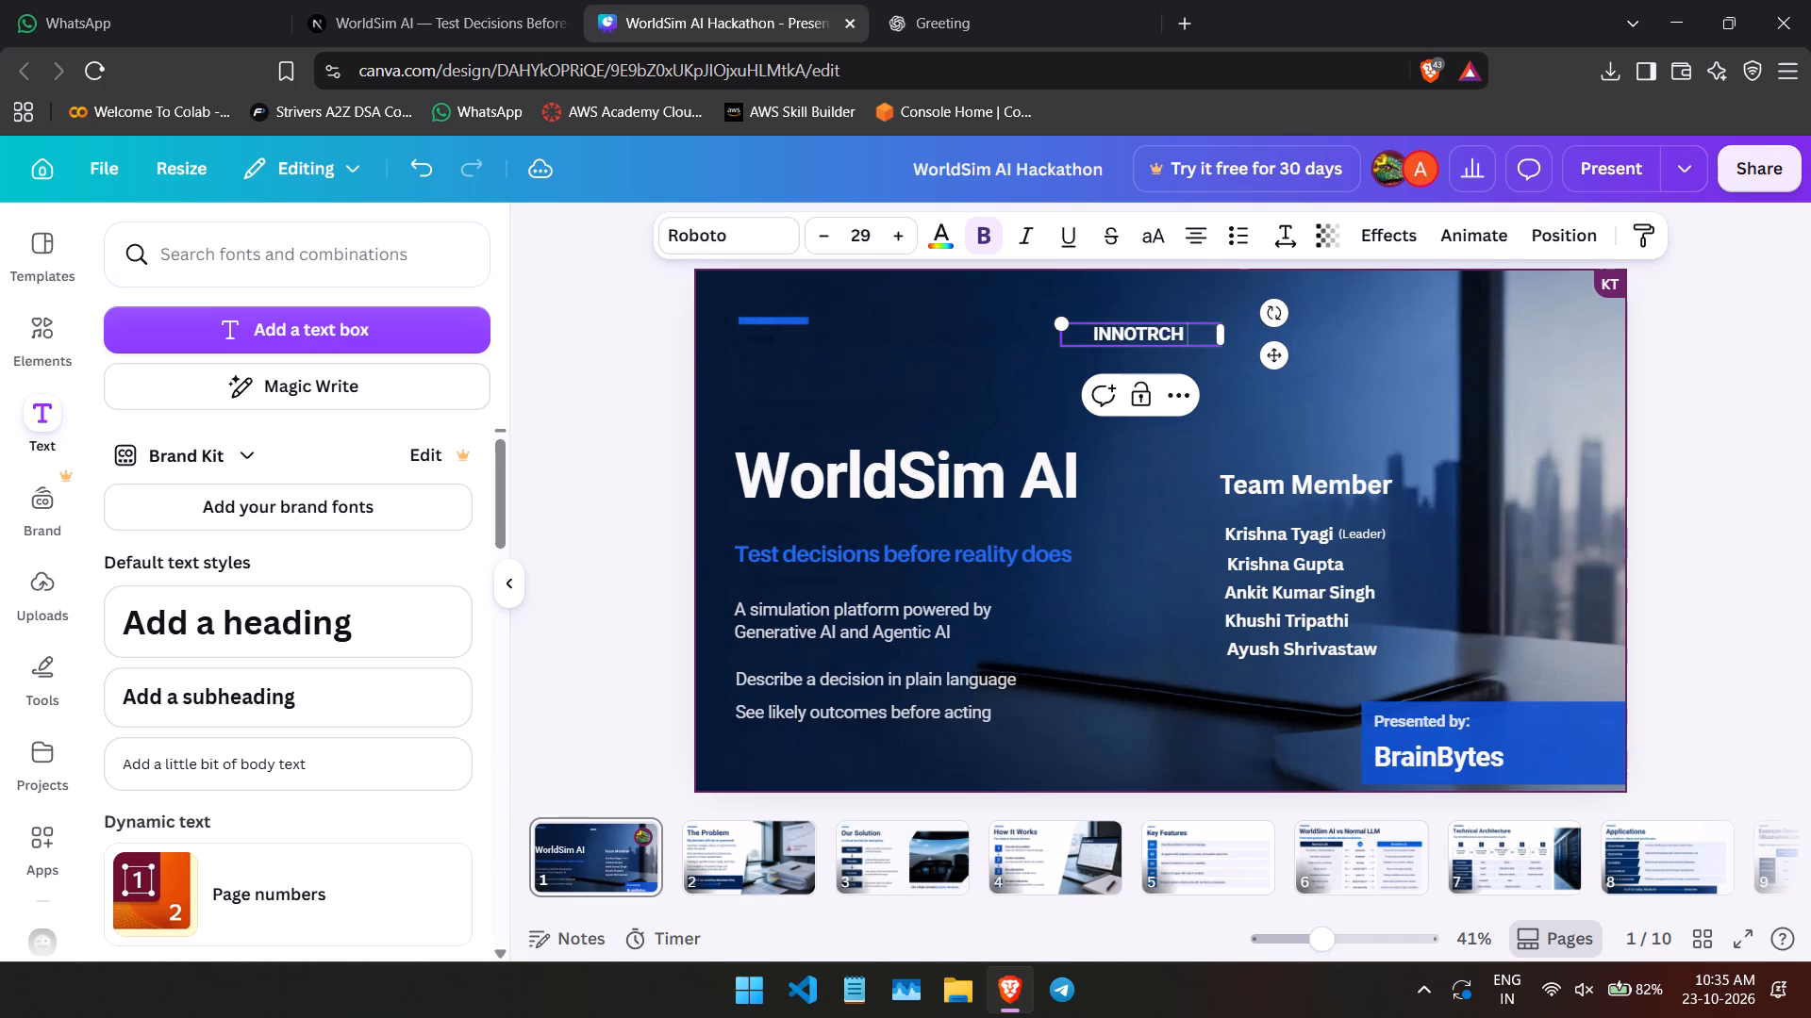
key(BackSpace)
key(BackSpace)
key(BackSpace)
key(BackSpace)
text(ECH)
key(space)
key(BackSpace)
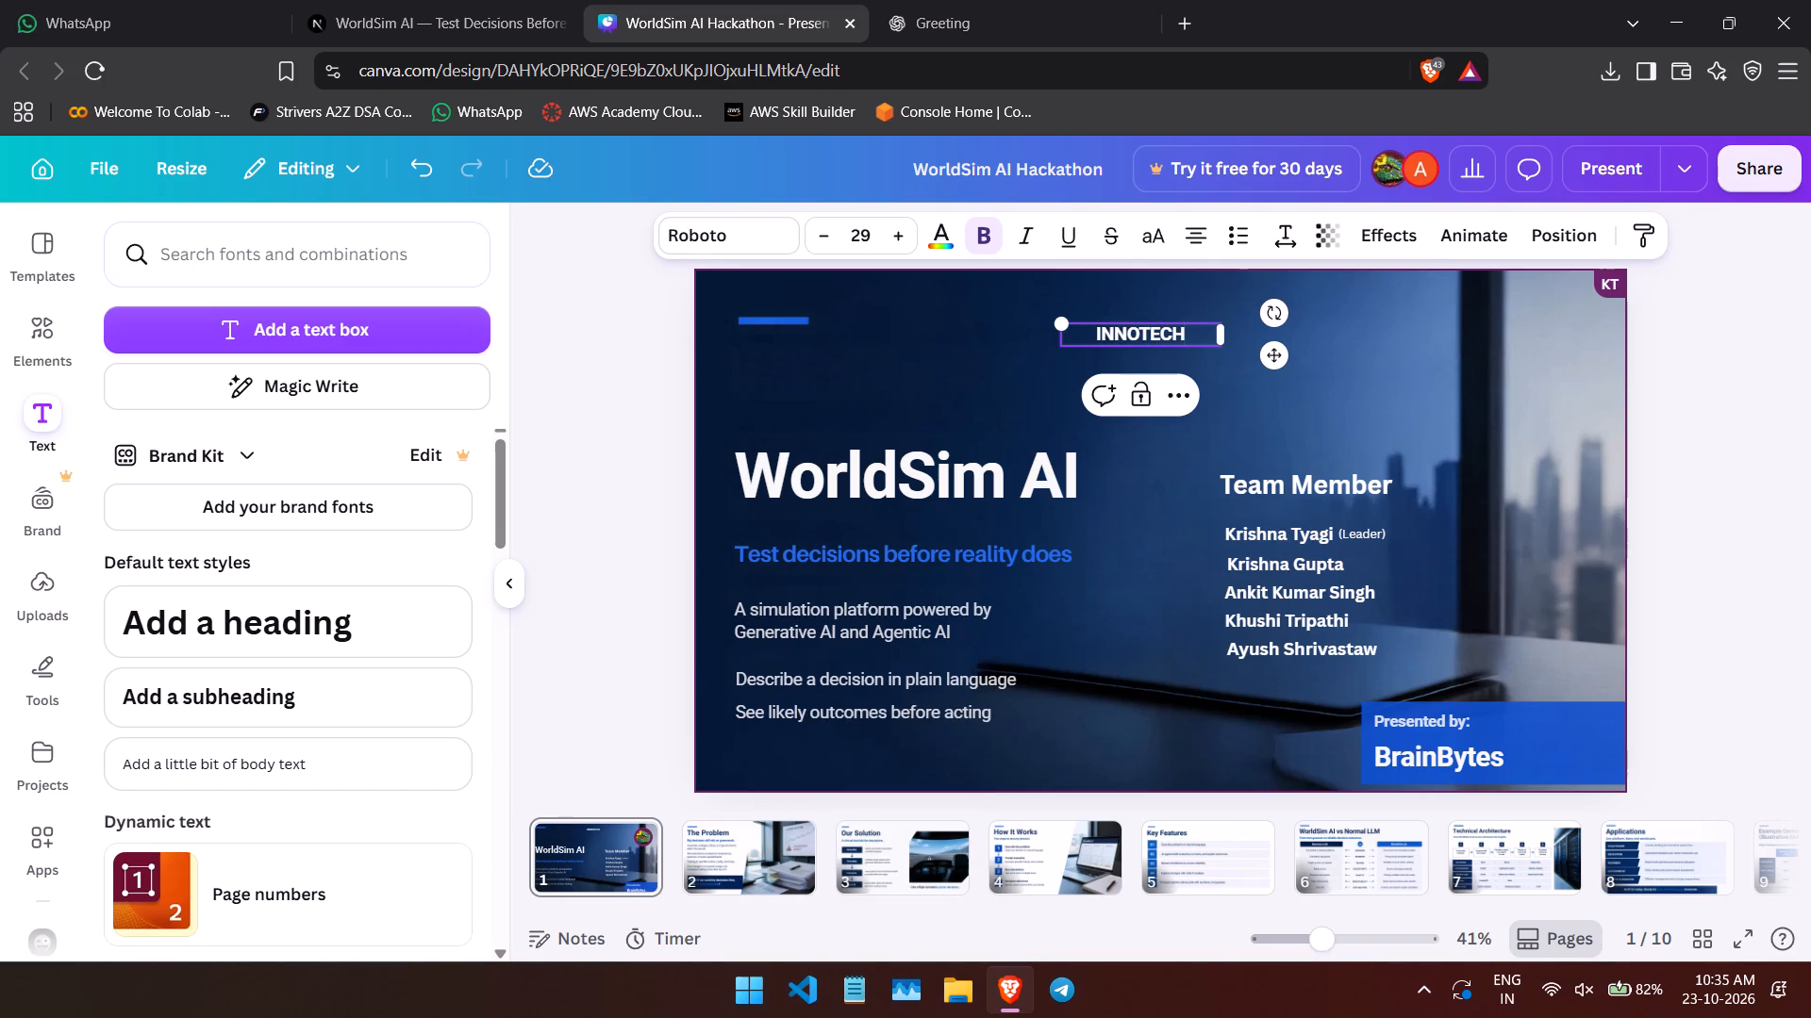
key(apostrophe)
key(space)
text(26)
Add a second line reading "KIET DEEMED TO BE UNIVERSITY" below INNOTECH' 26 in the same text box.
key(Return)
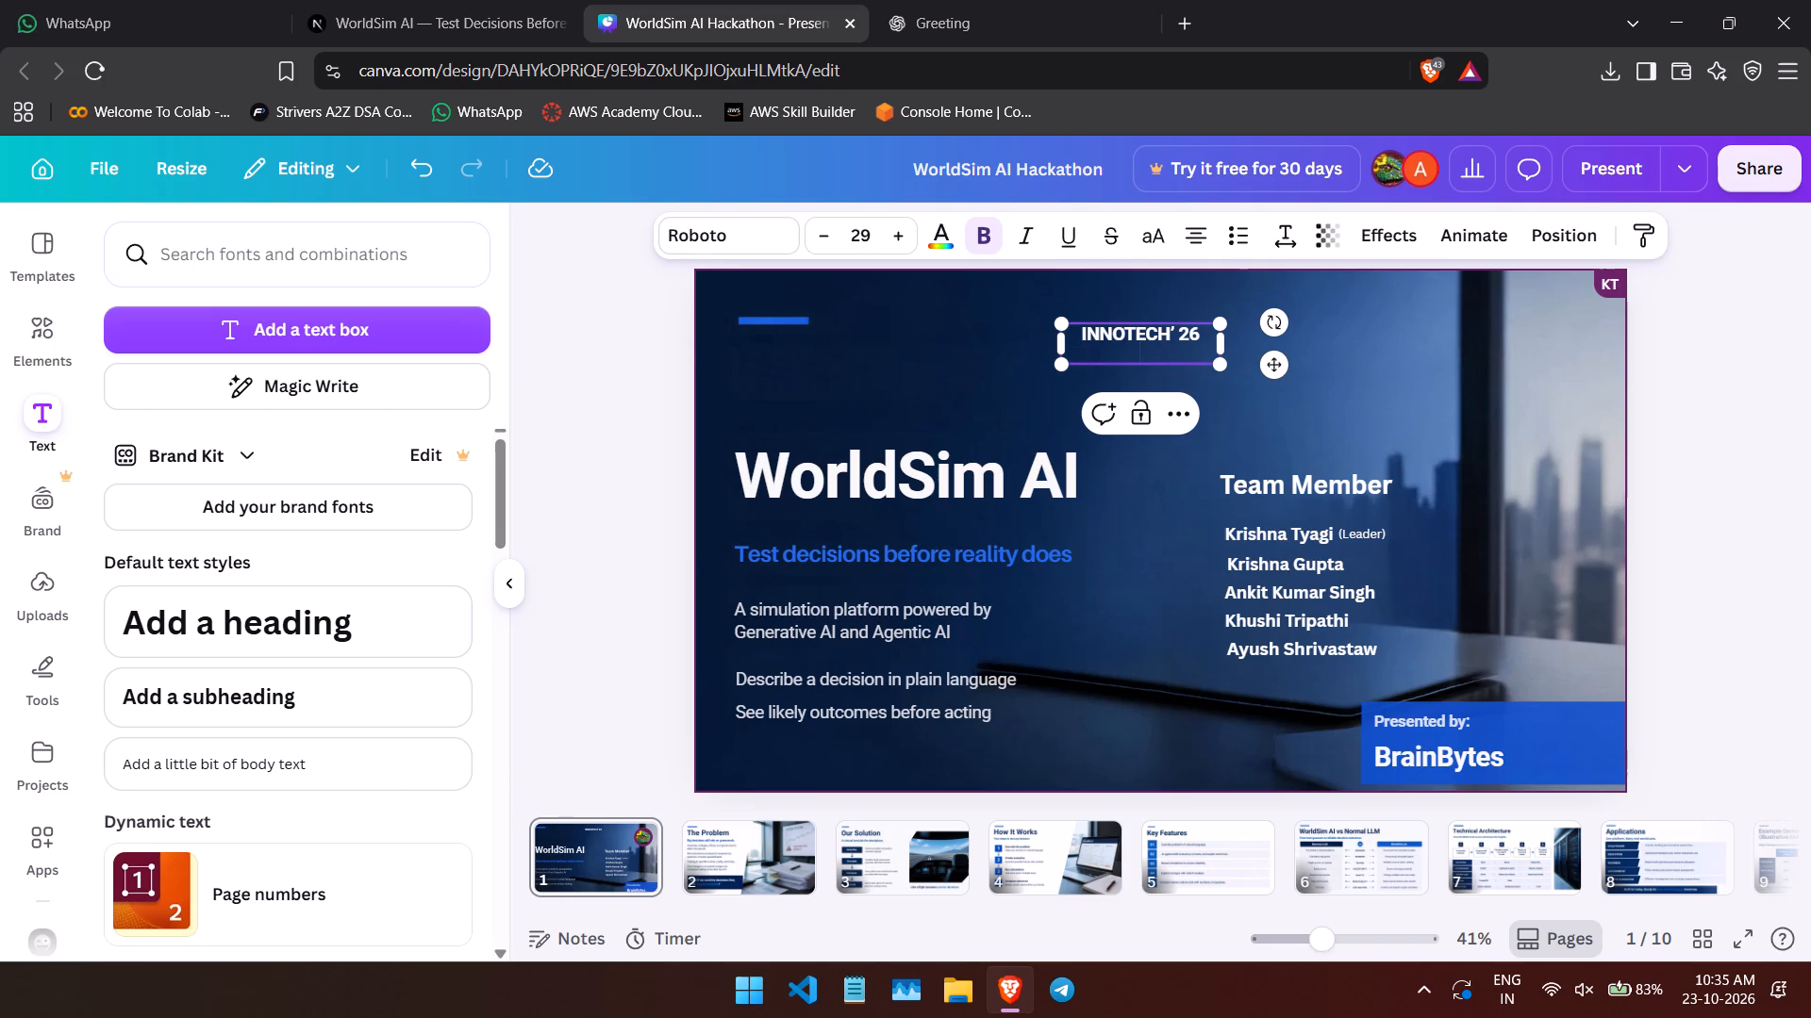
text(KIET)
key(space)
text(DEEMEN)
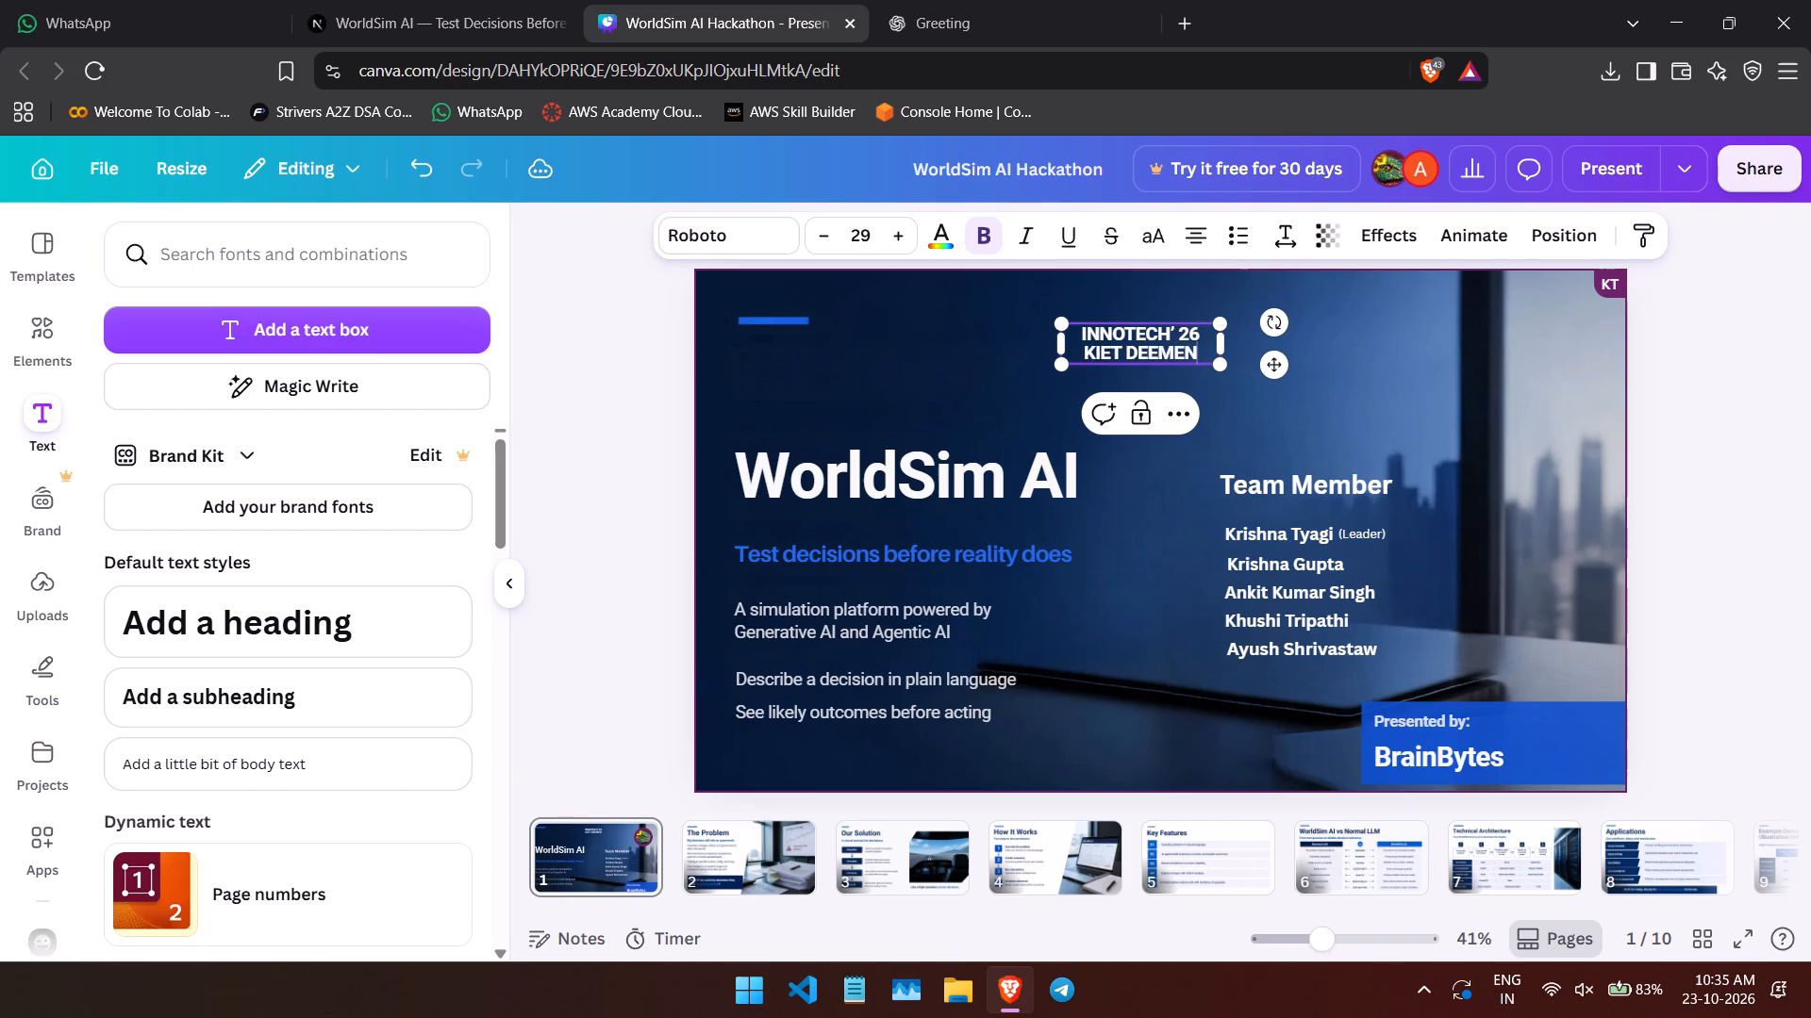
key(BackSpace)
text(D TO BE)
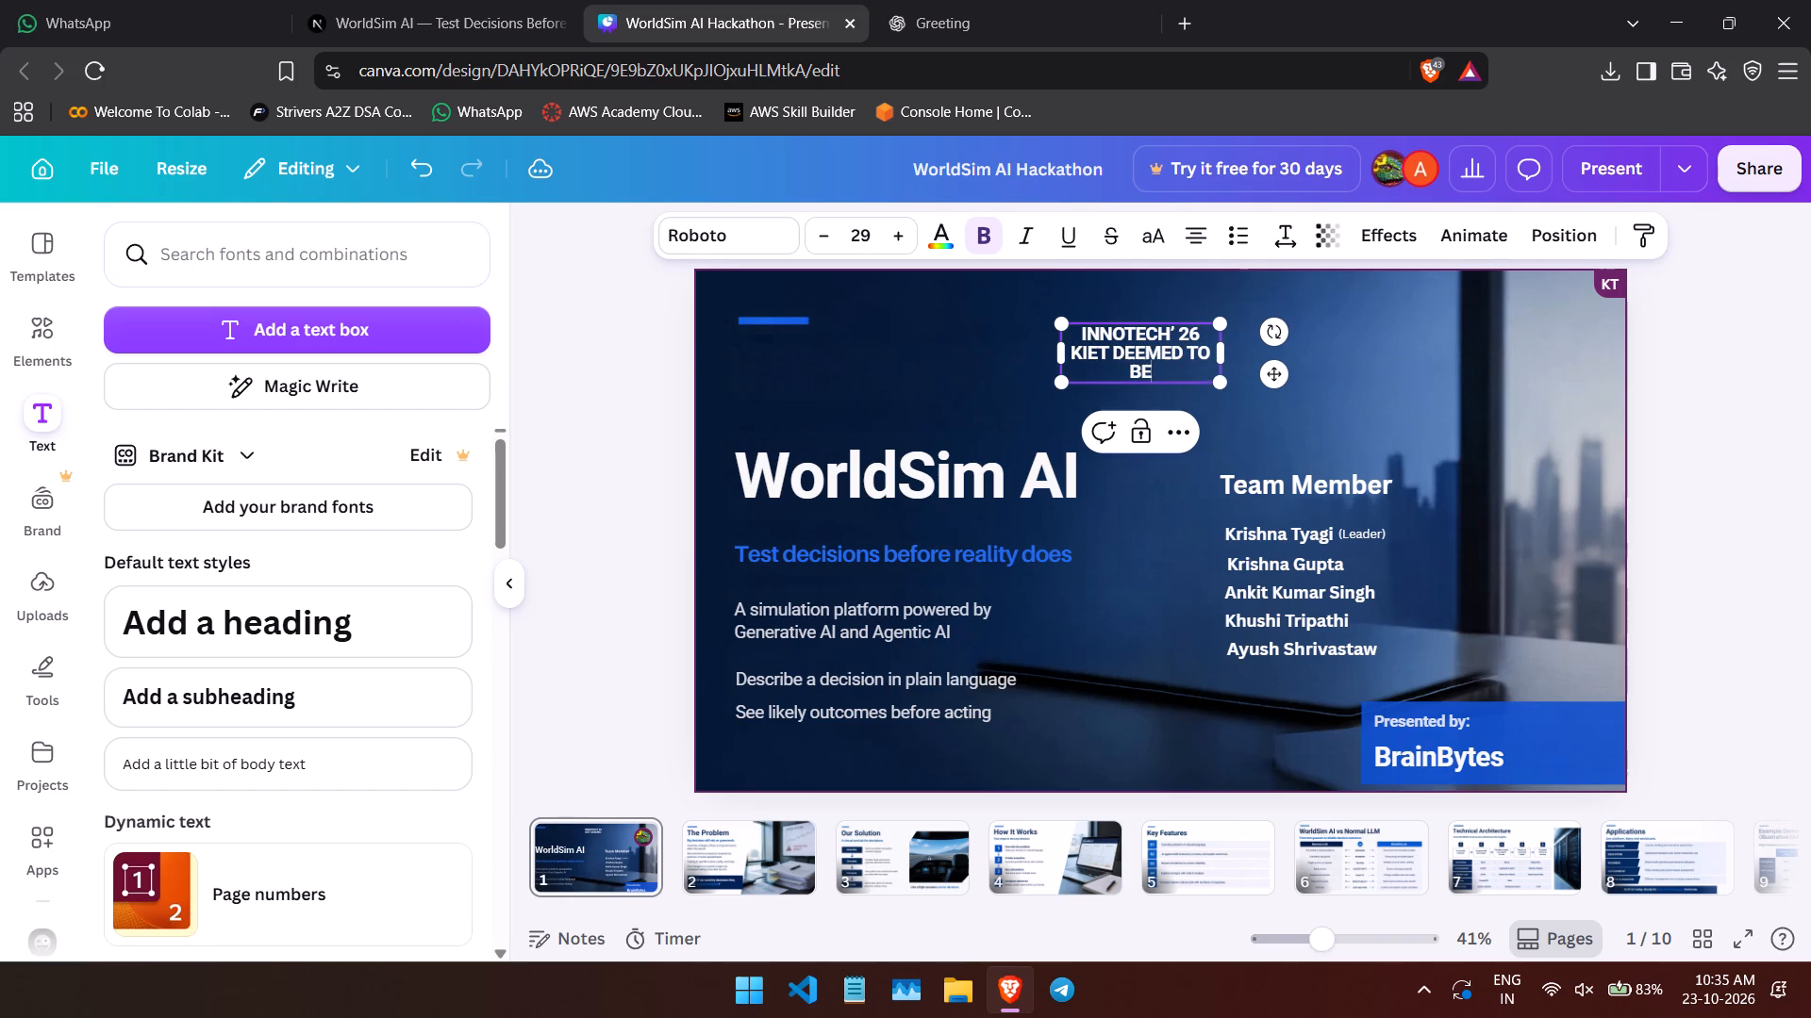
key(space)
text(UNIVERSITY)
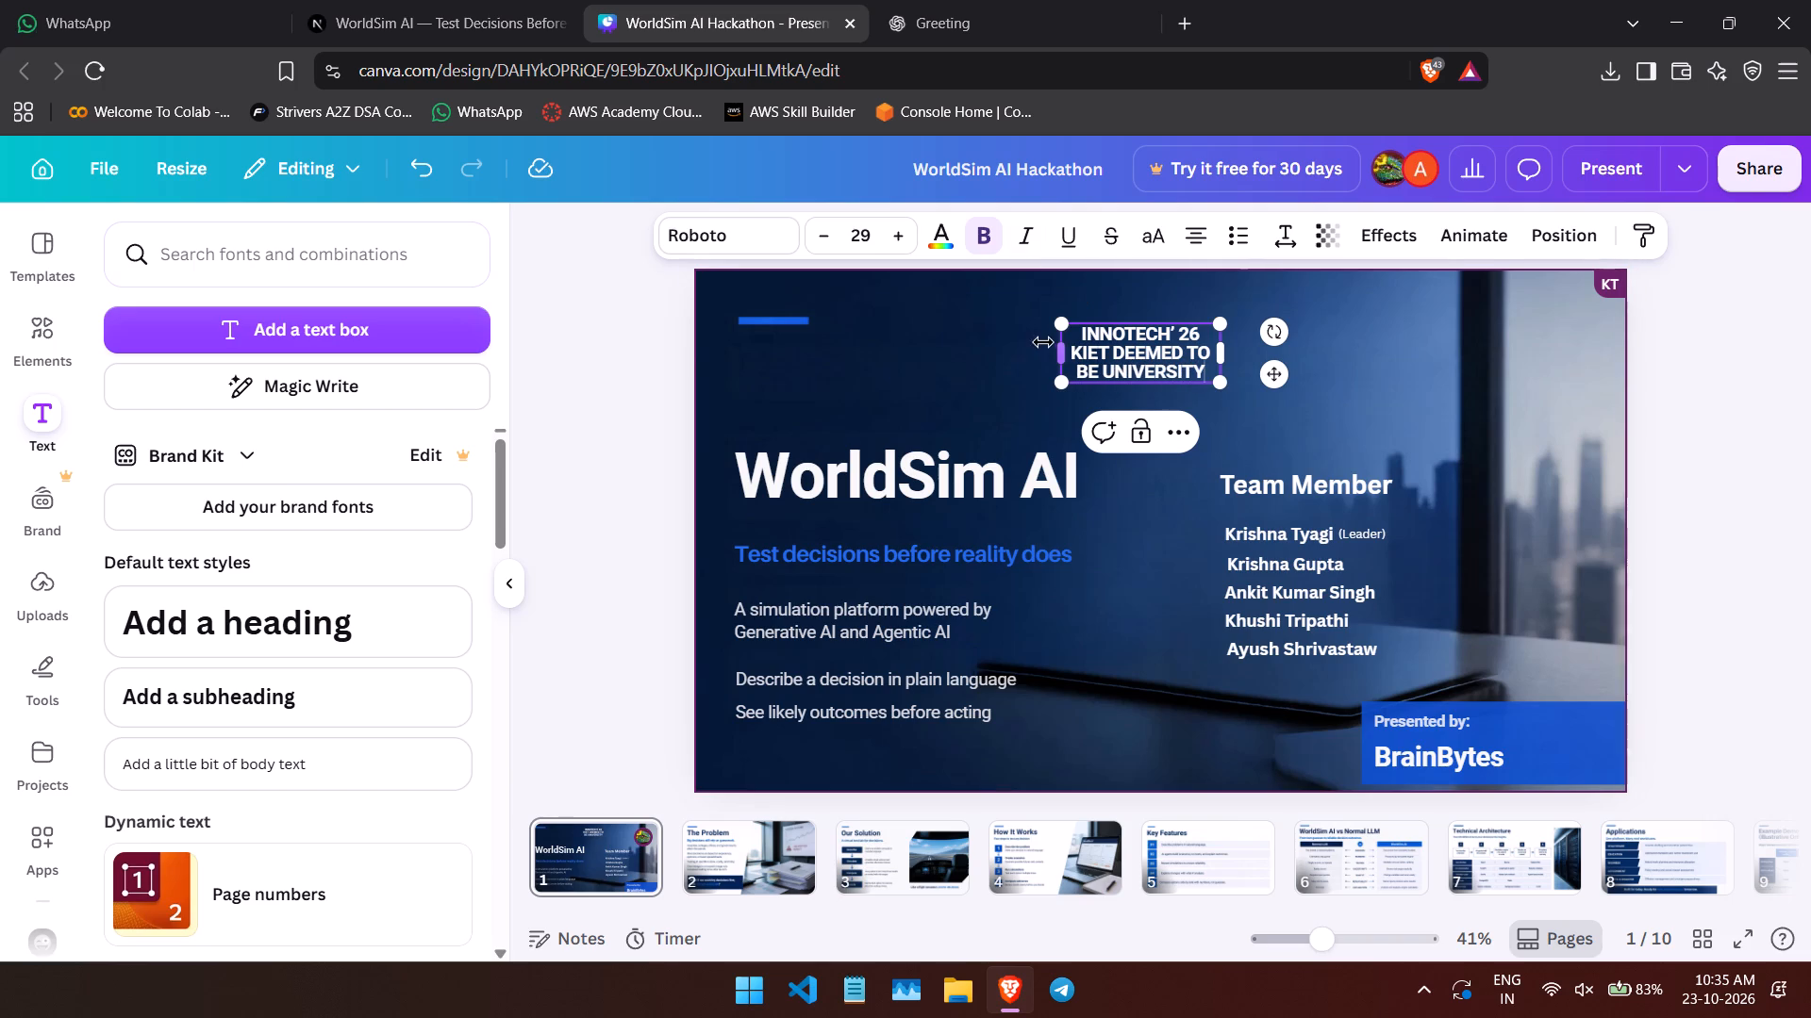
Widen the event heading's text box on both sides to a width of about 931, so the university line fits on one line.
drag(1055, 353, 916, 359)
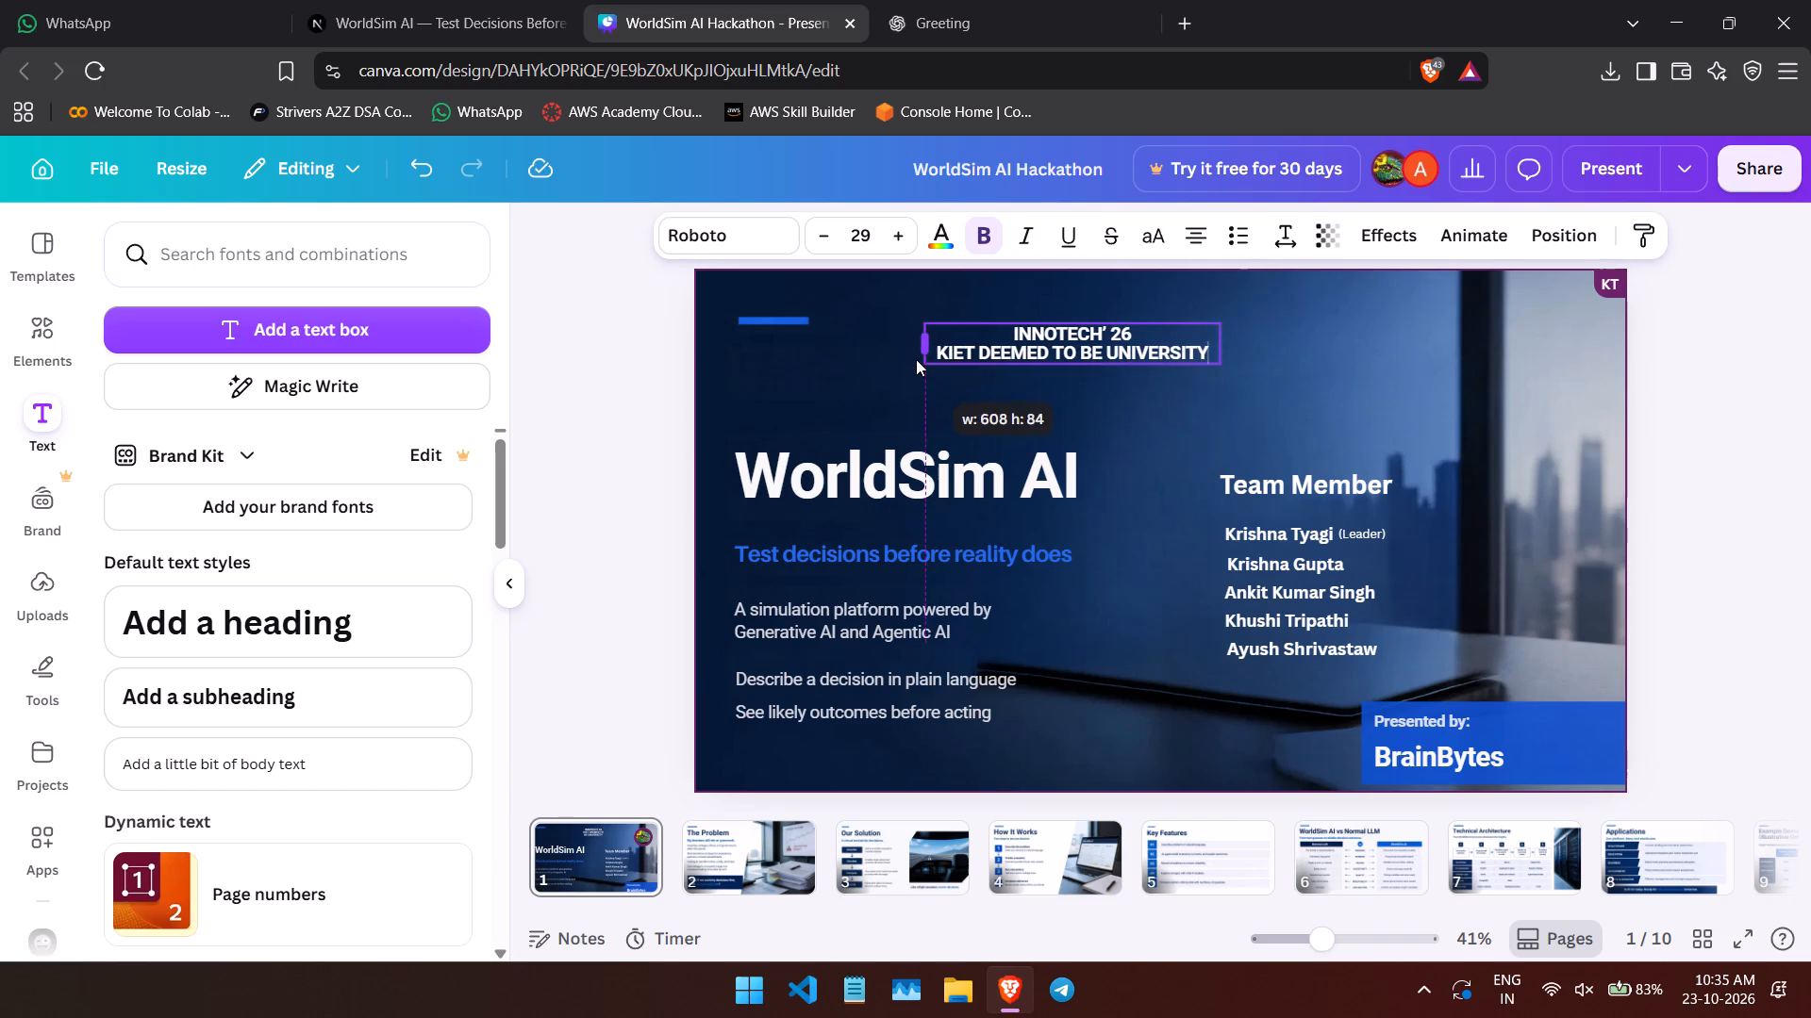
drag(916, 359, 919, 360)
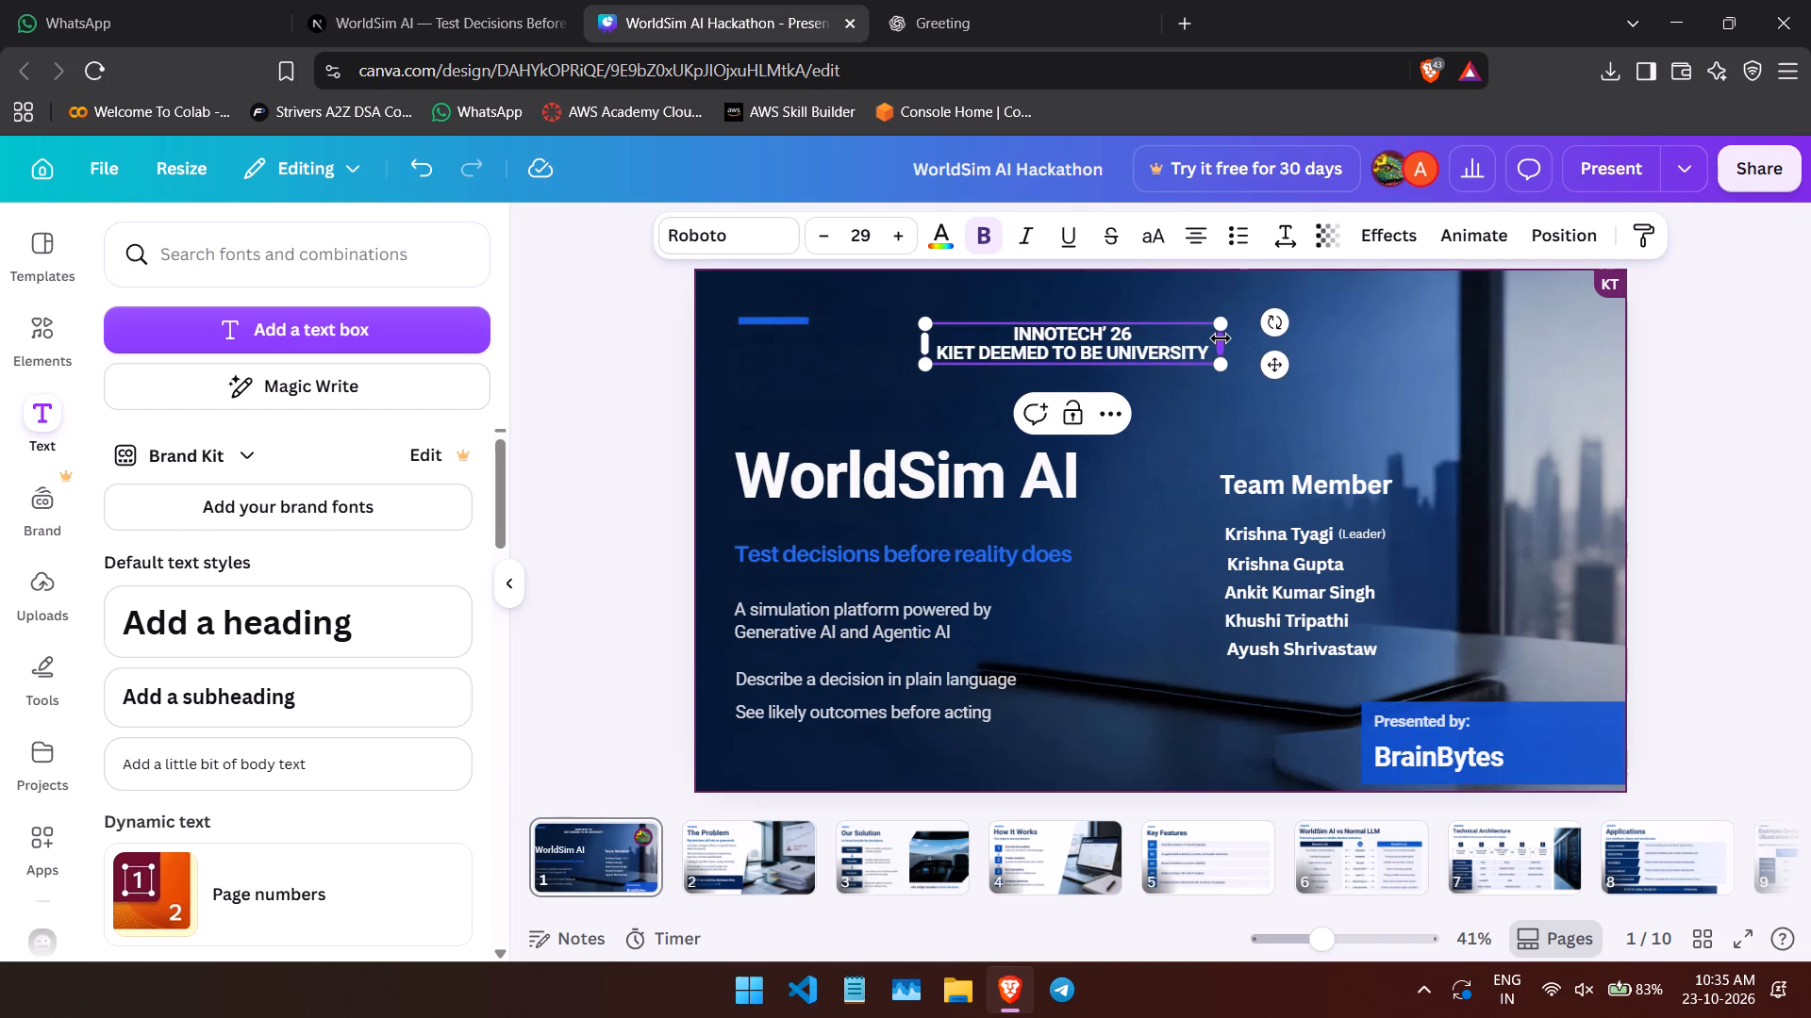
drag(1221, 338, 1382, 346)
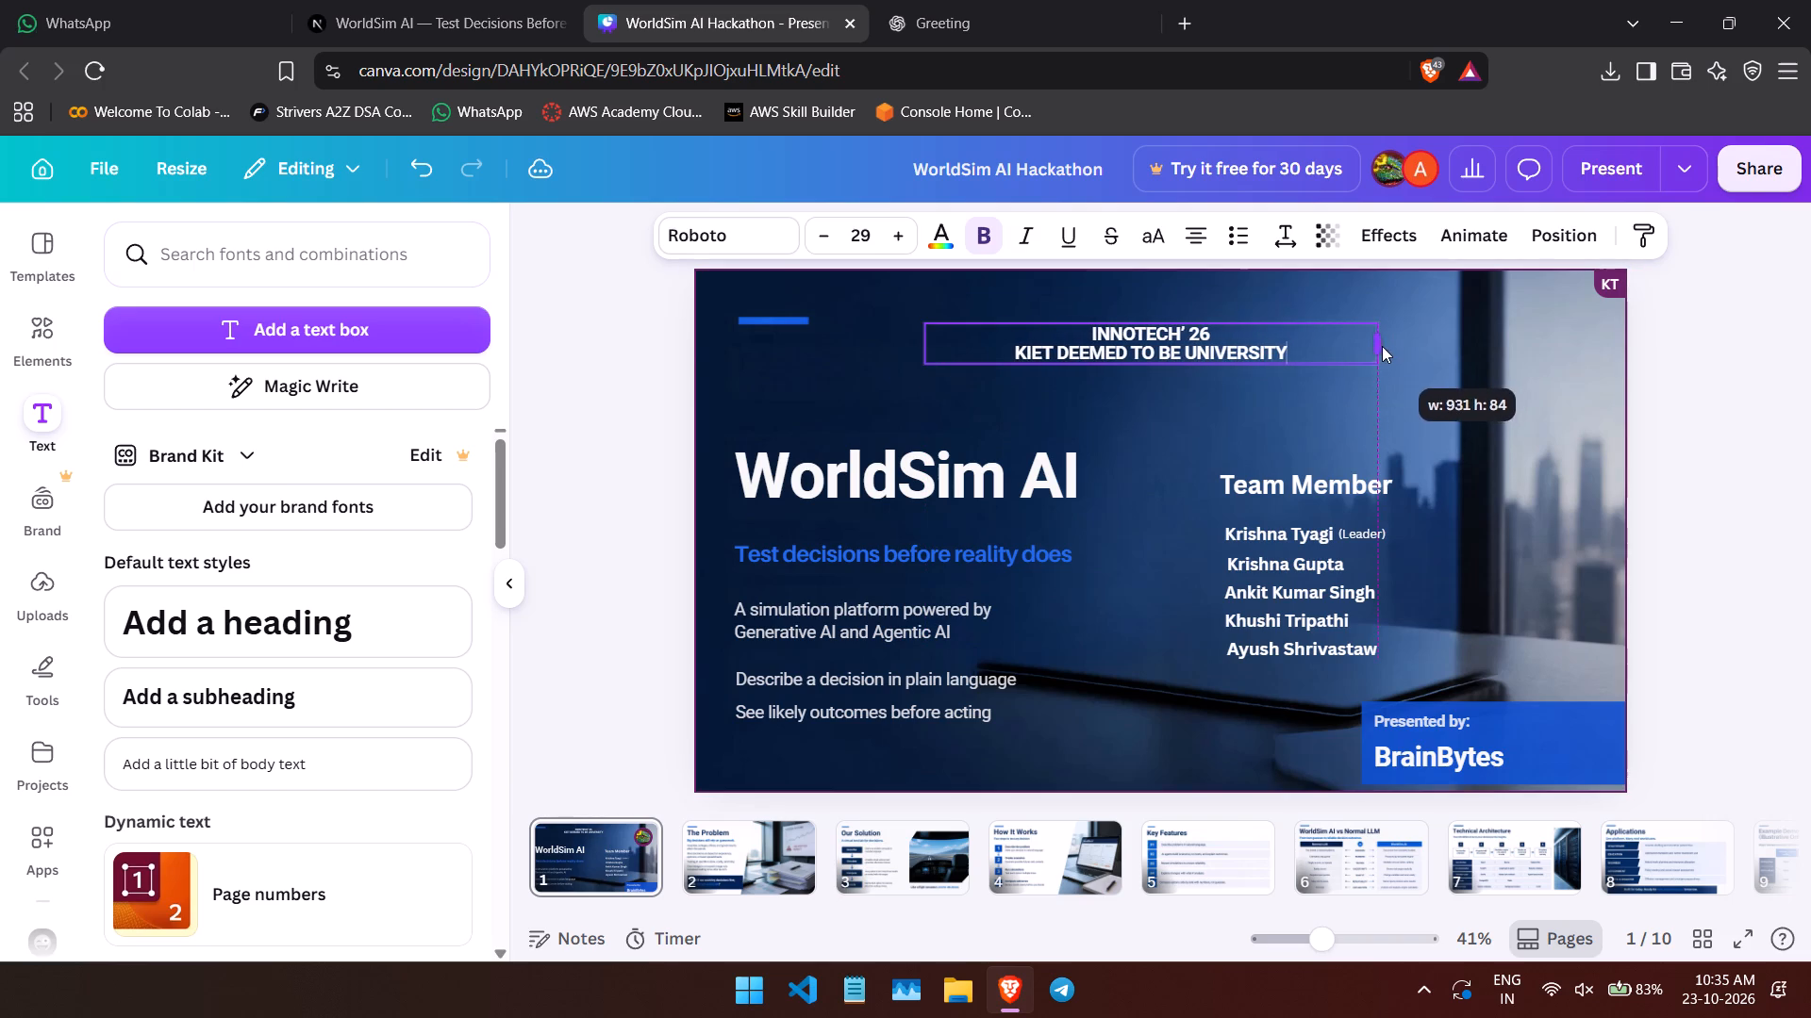
drag(1382, 346, 1383, 345)
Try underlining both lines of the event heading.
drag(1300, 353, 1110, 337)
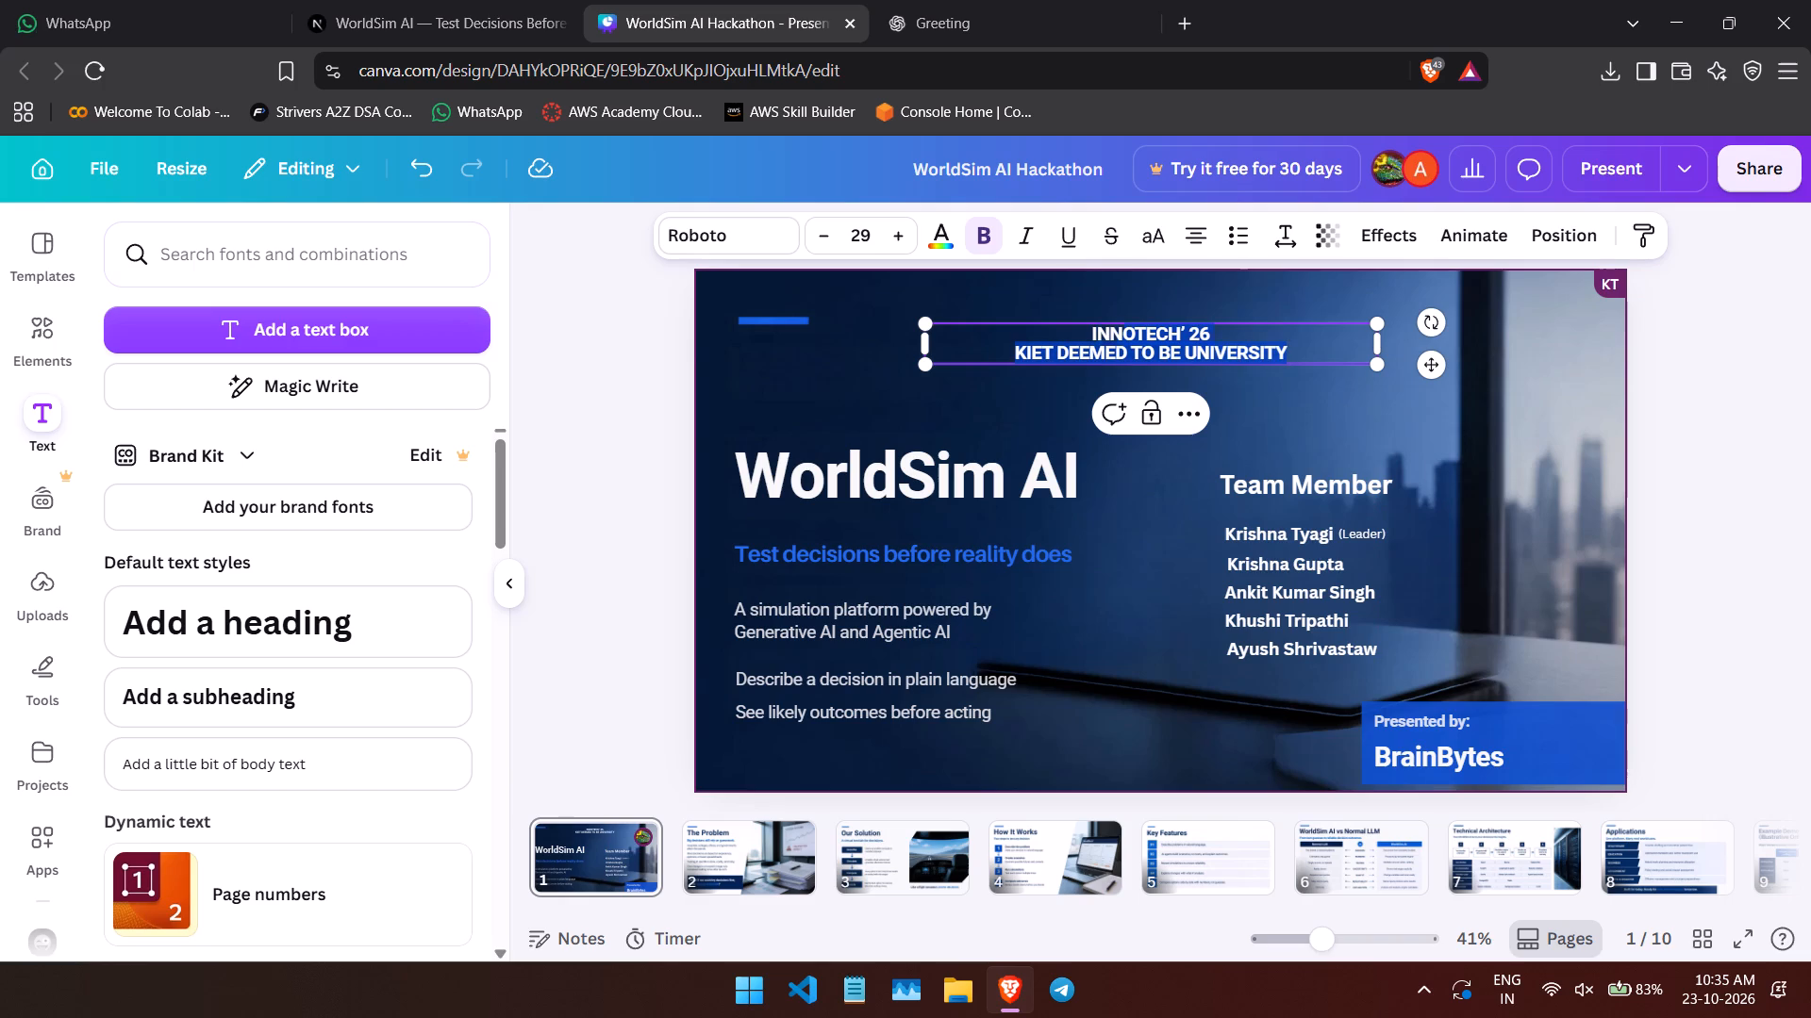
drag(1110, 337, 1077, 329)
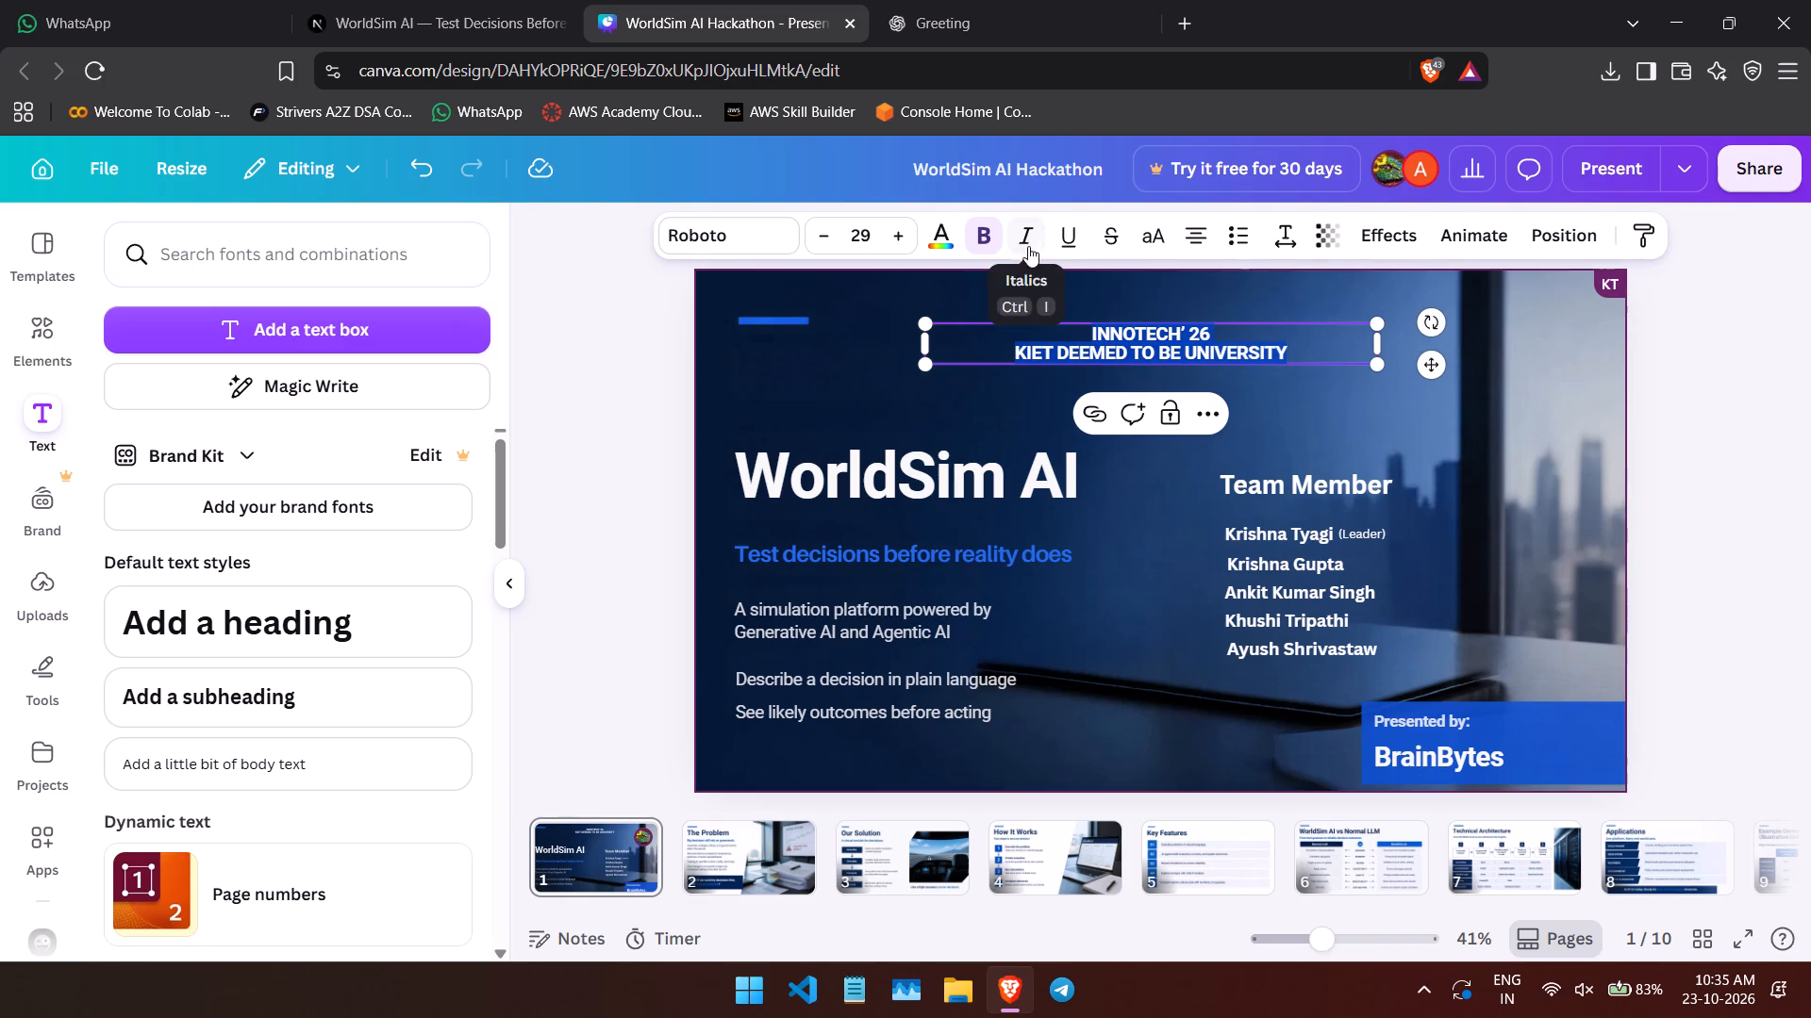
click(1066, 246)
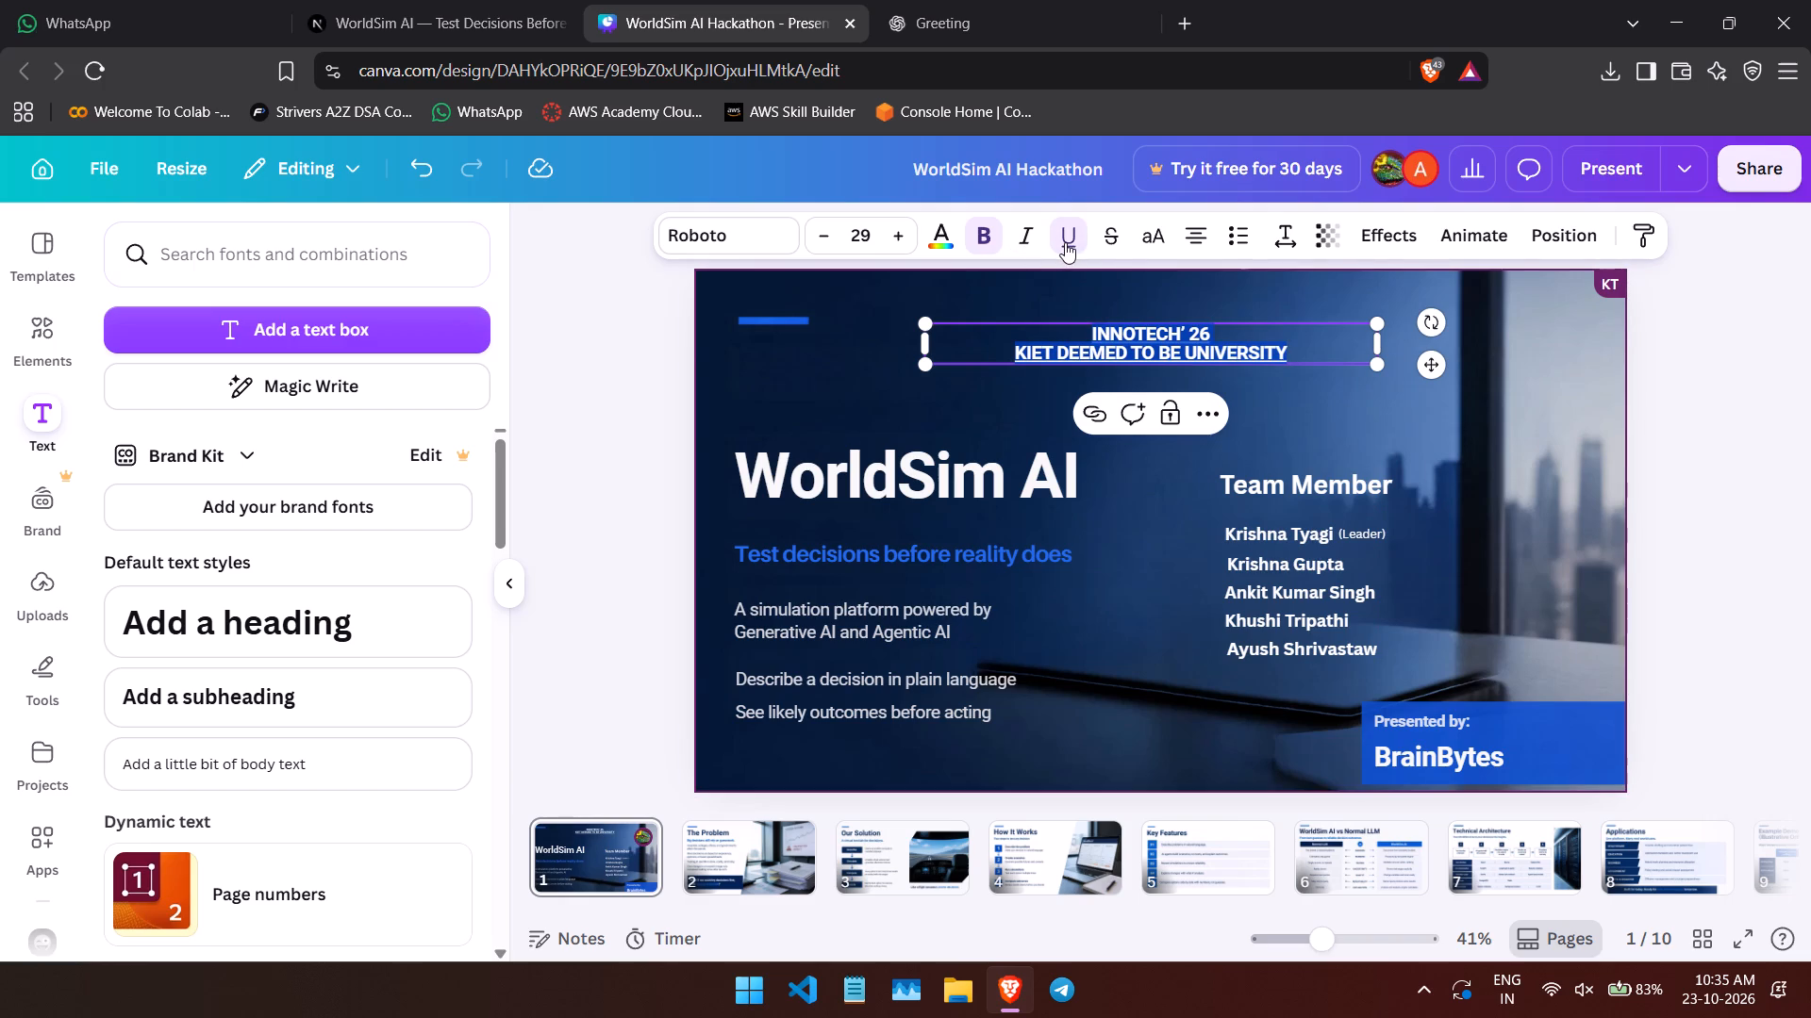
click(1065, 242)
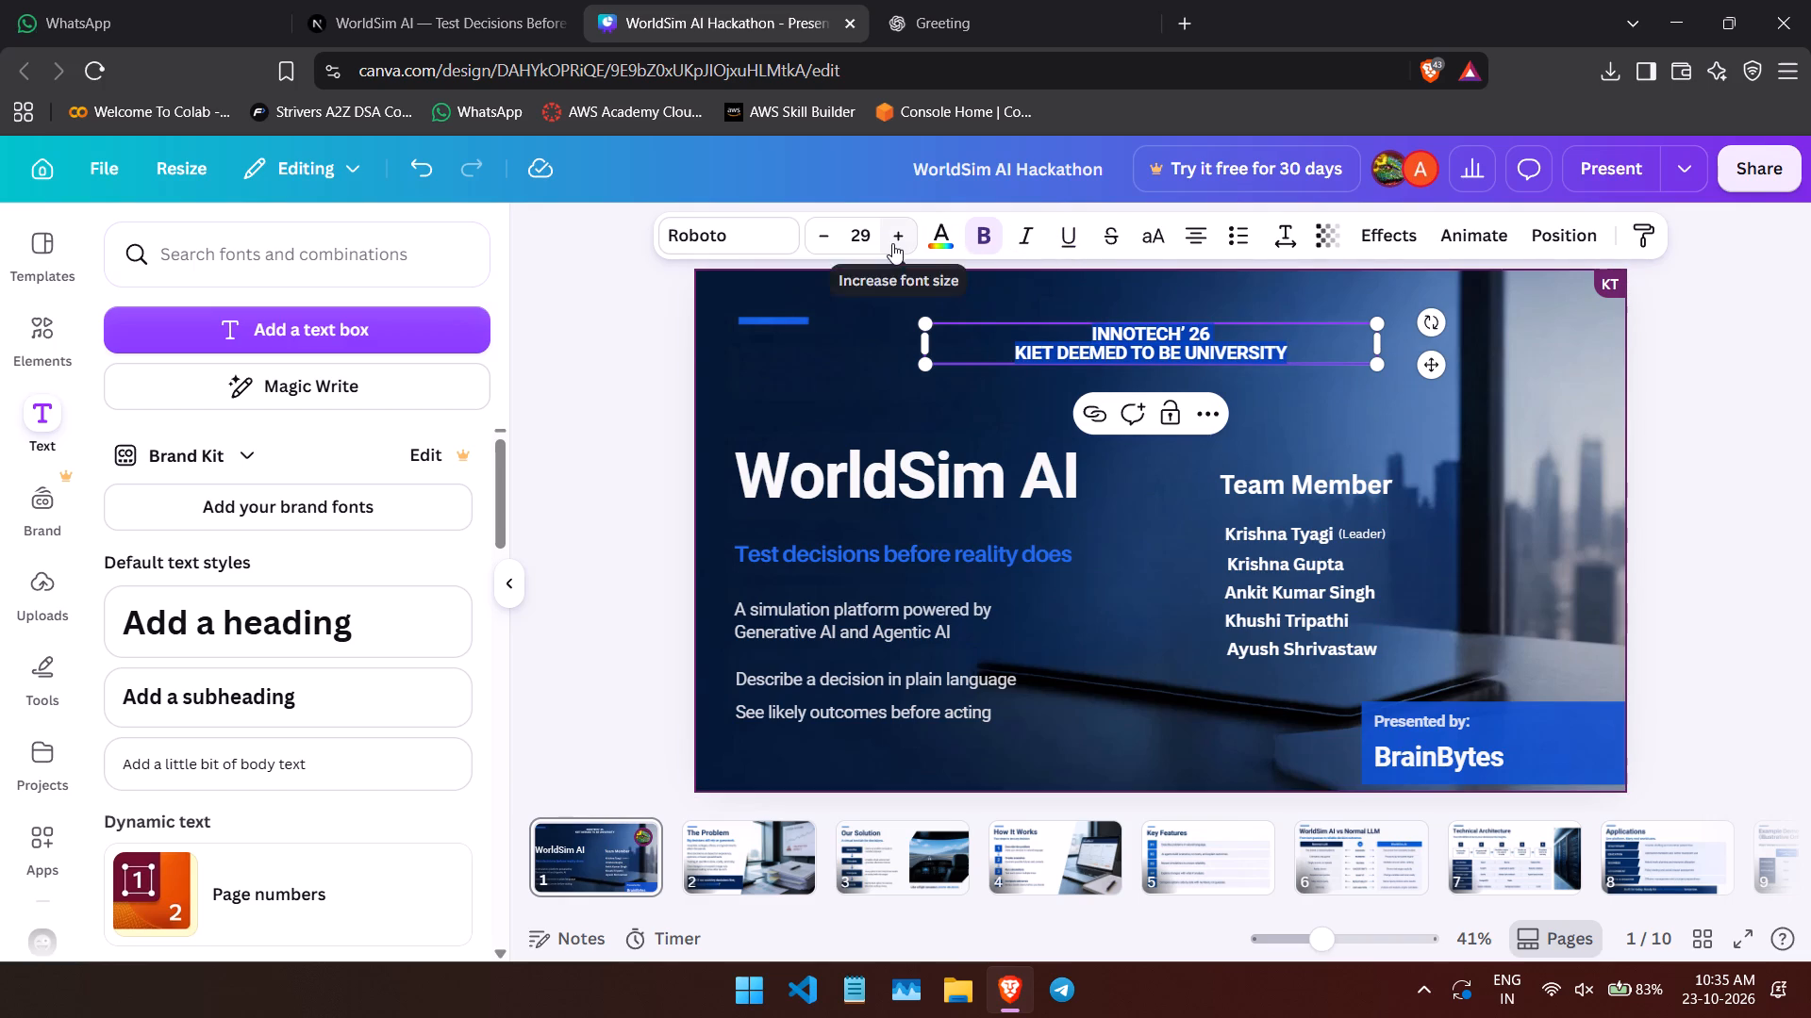
Set the font size of the whole two-line event heading to 48.
click(892, 243)
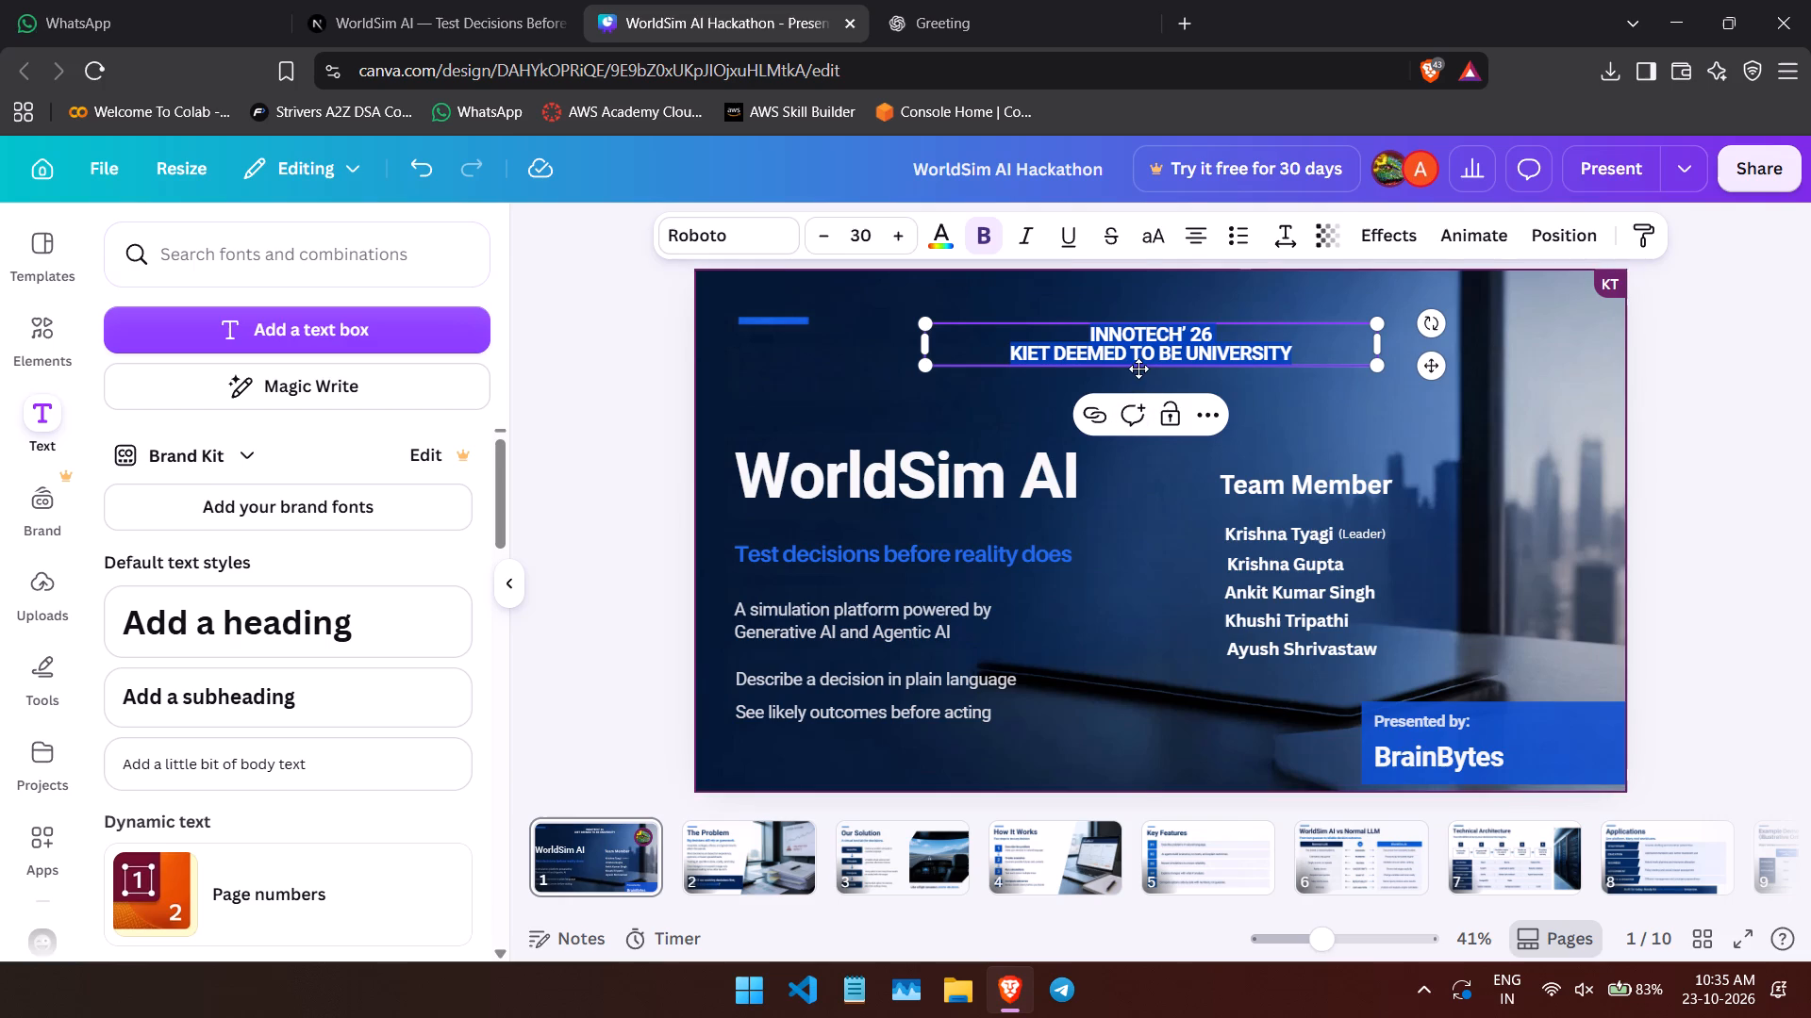
click(1138, 369)
click(1139, 340)
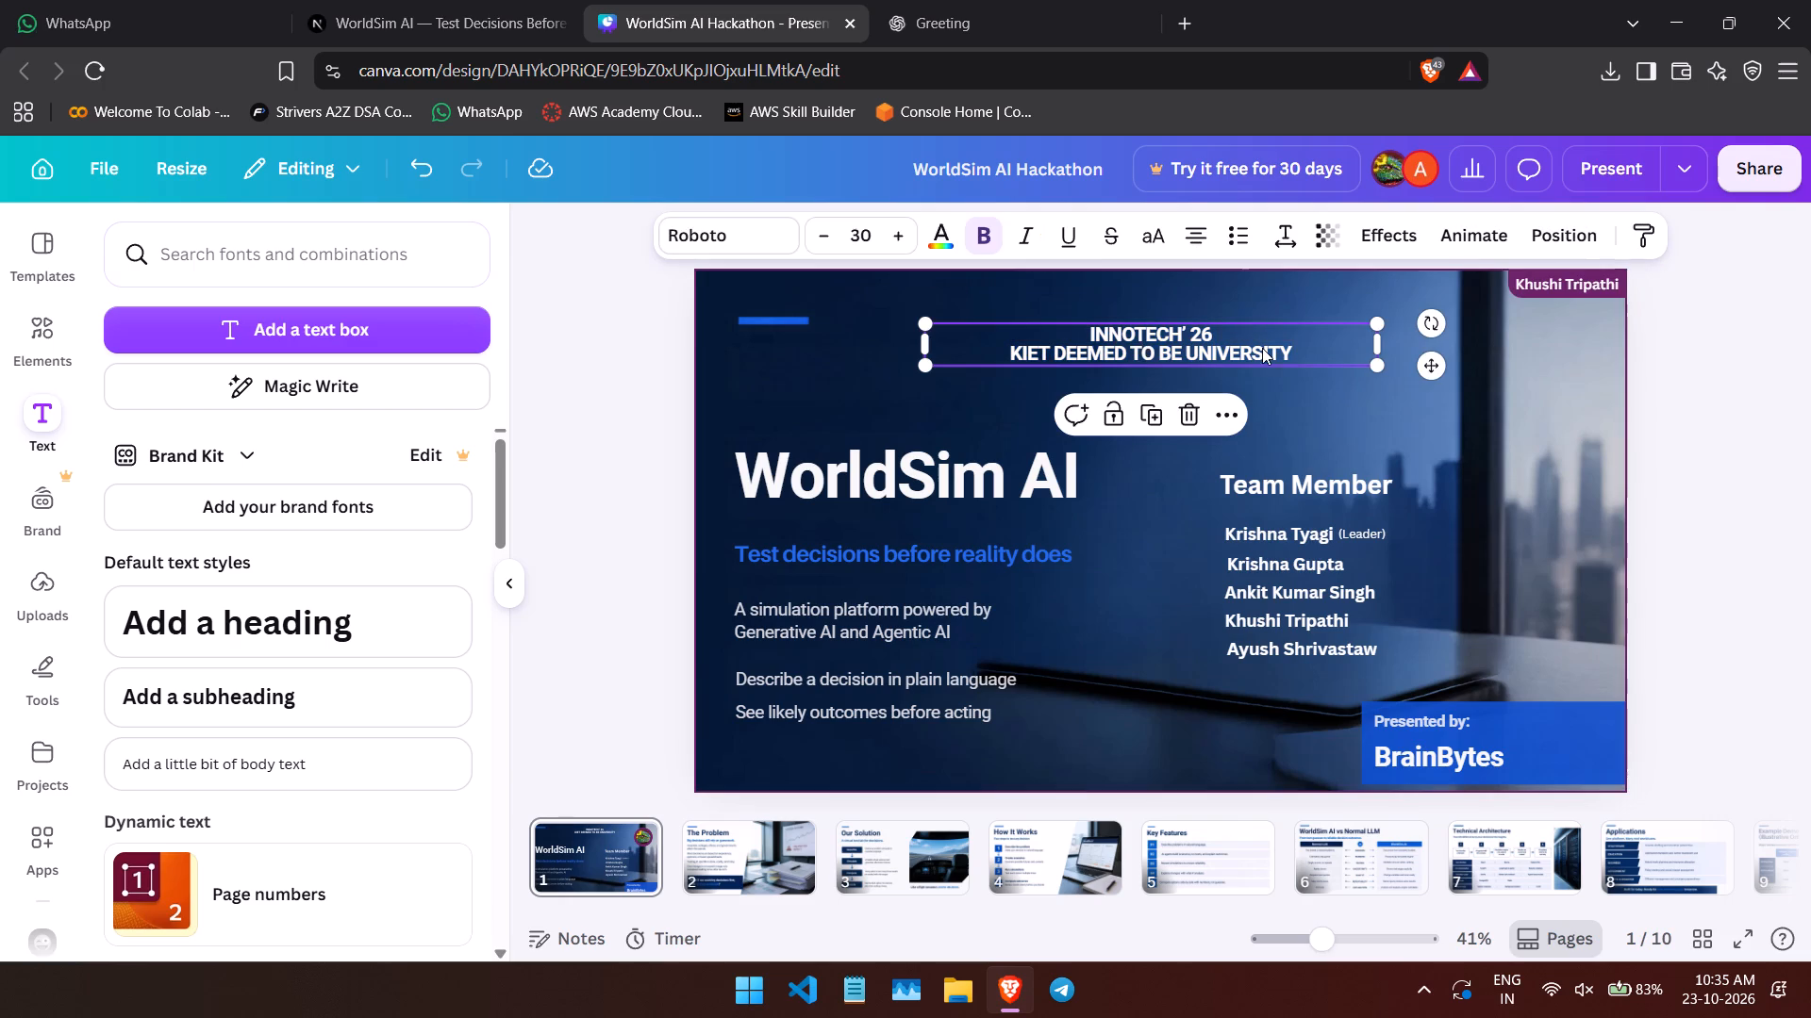
click(1291, 348)
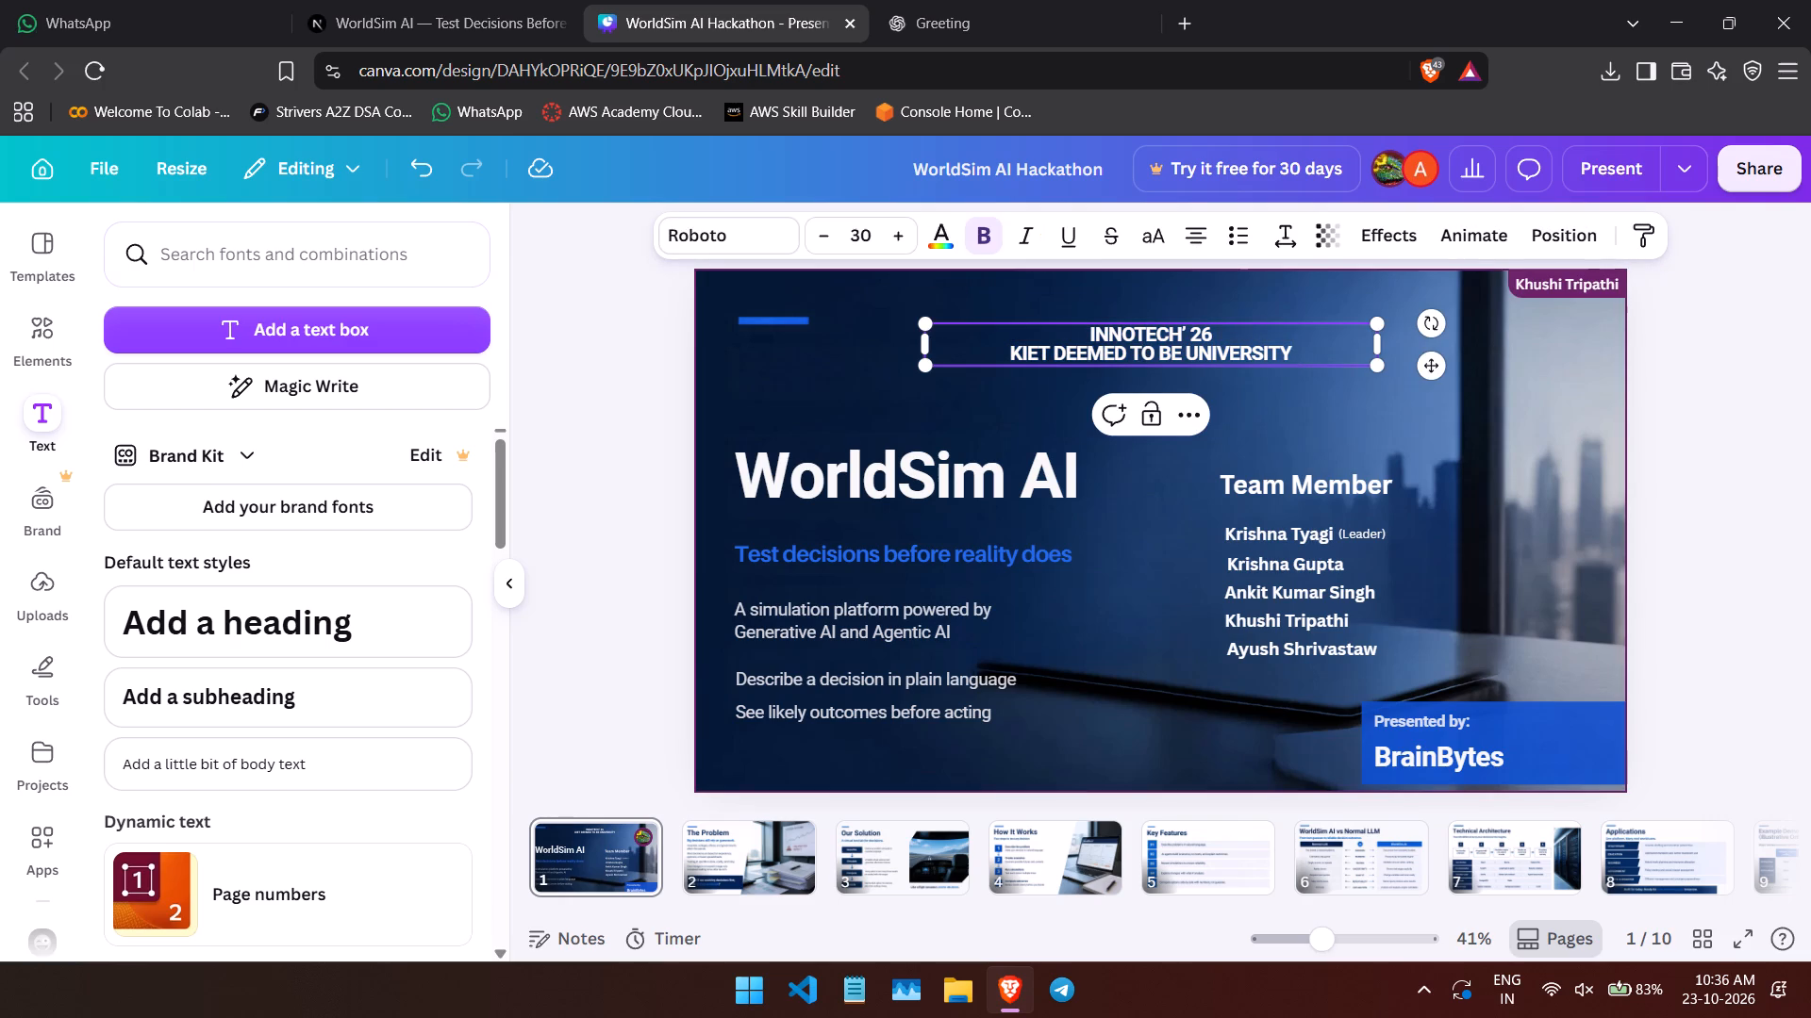
key(ctrl+a)
triple_click(895, 235)
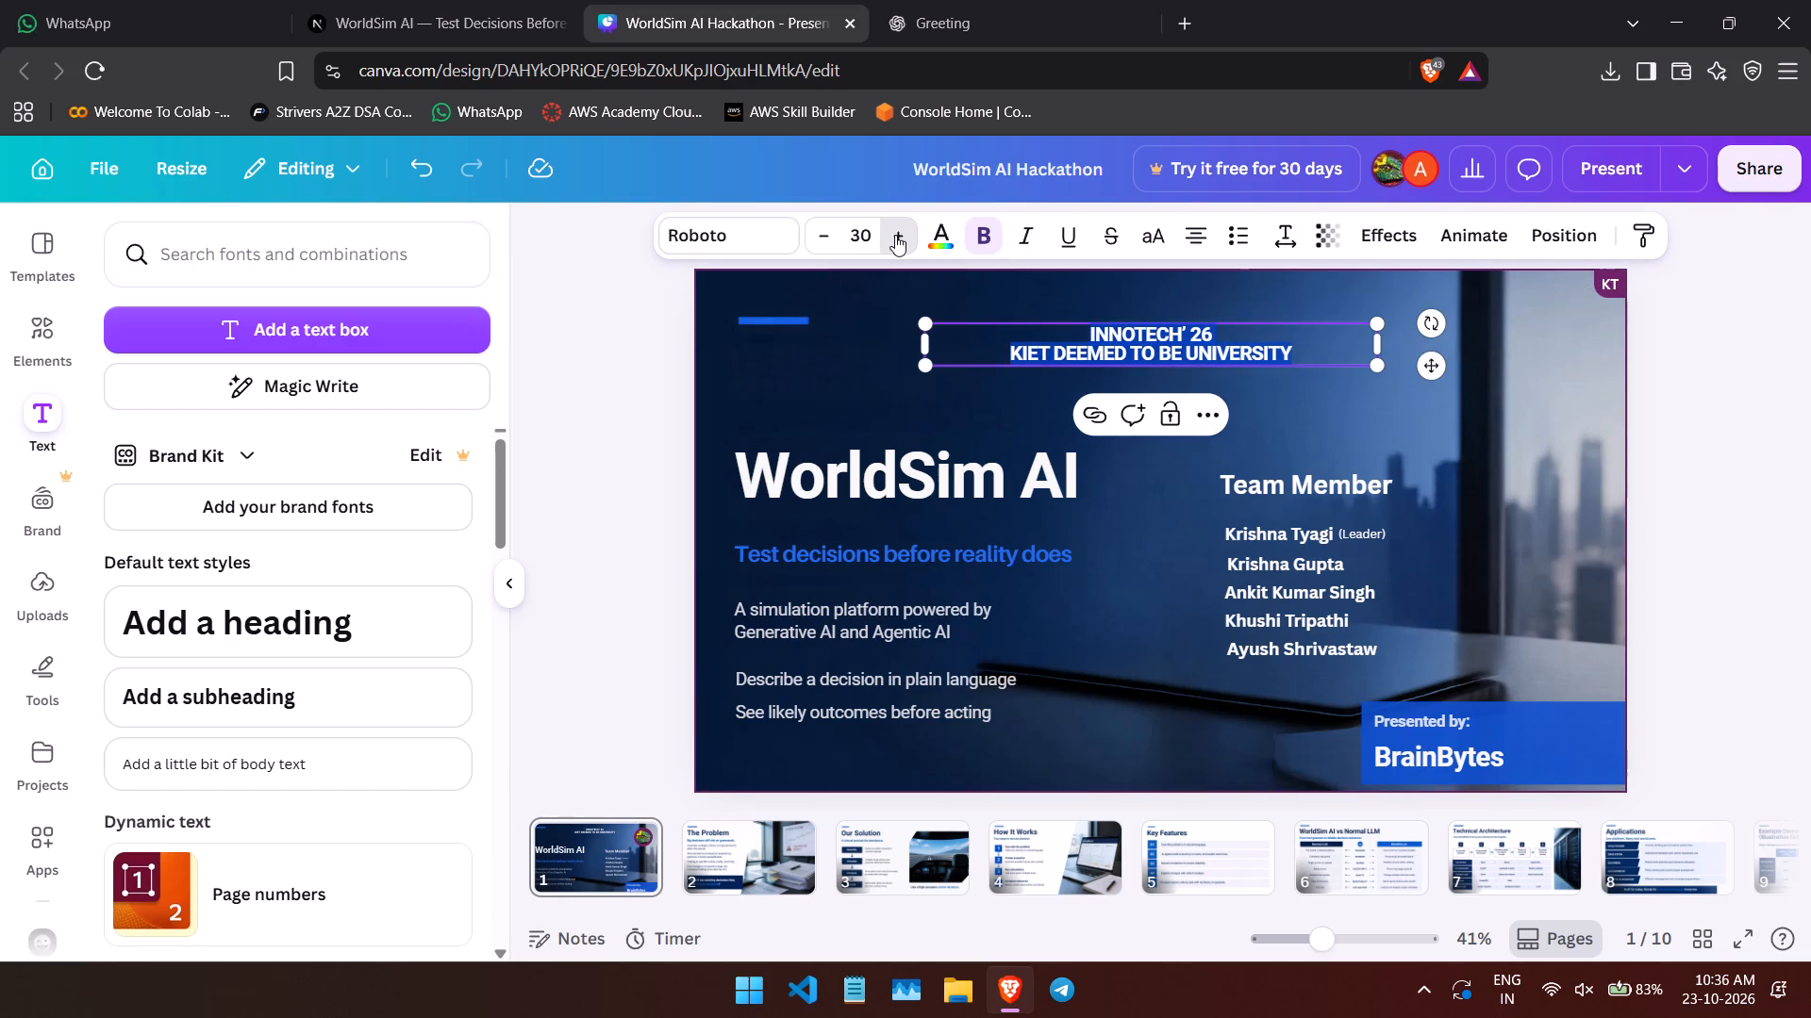
triple_click(895, 235)
triple_click(895, 235)
triple_click(895, 235)
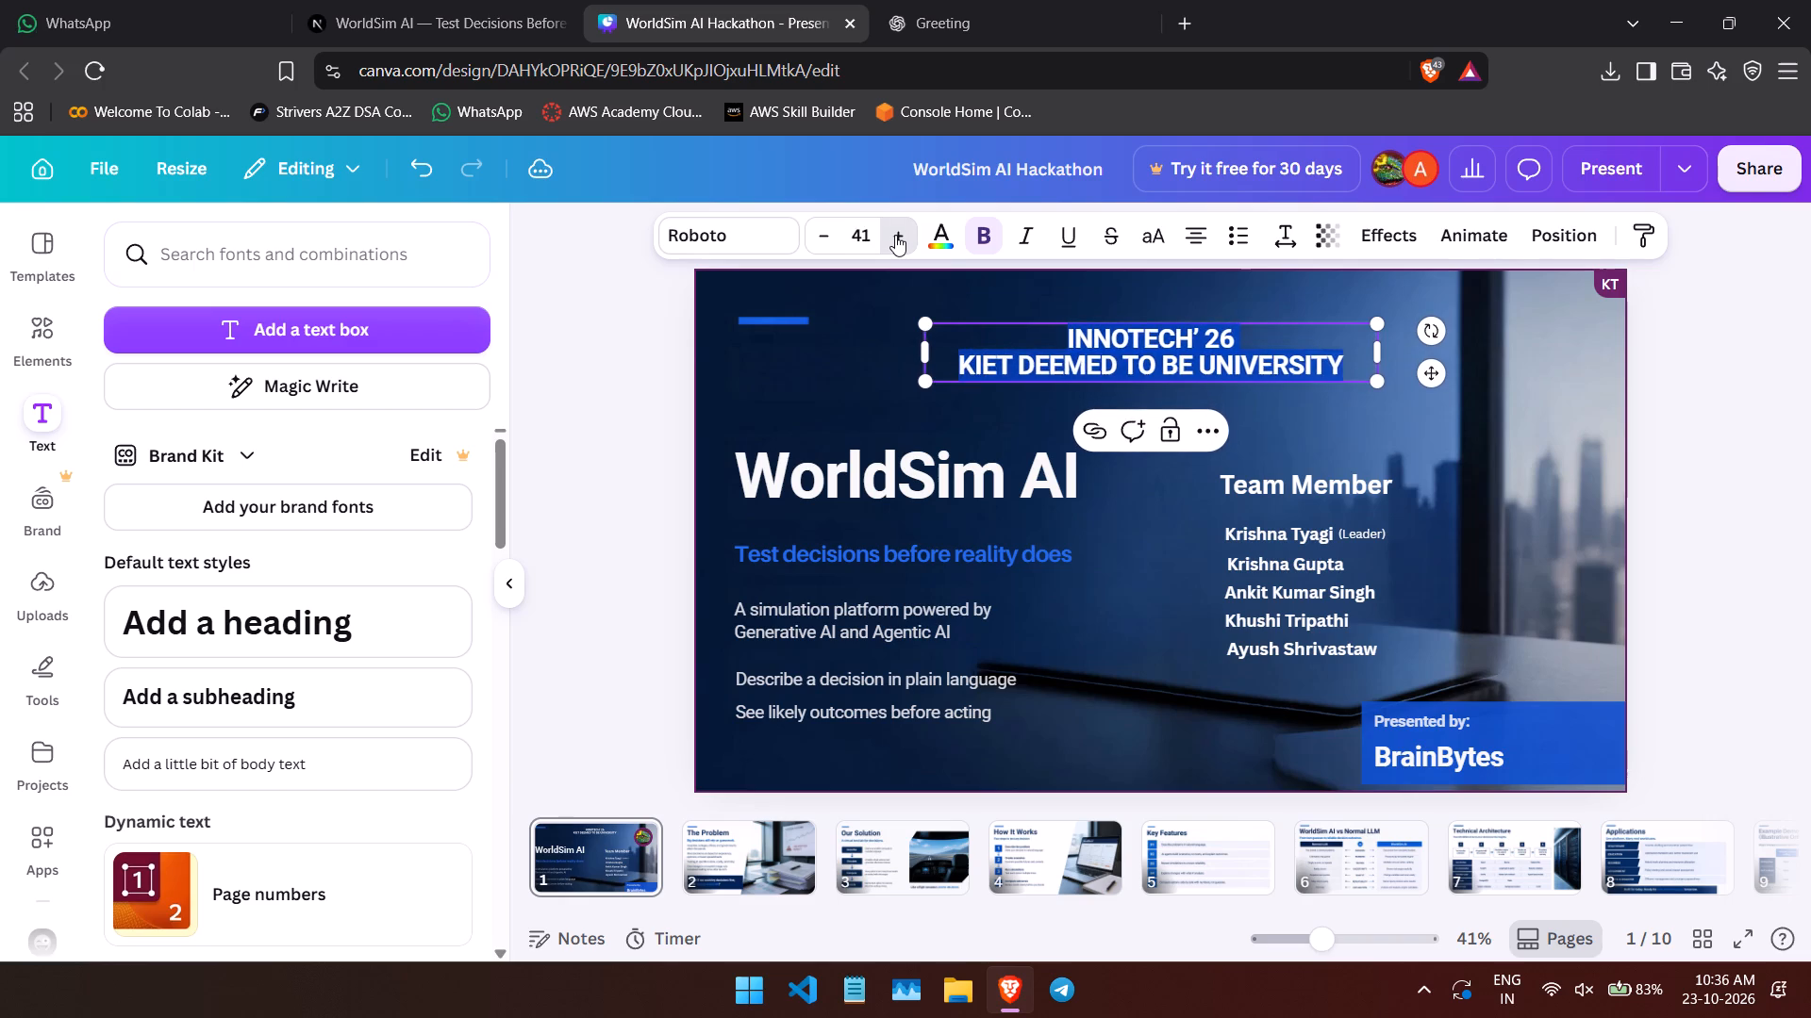
triple_click(895, 235)
double_click(895, 235)
click(895, 235)
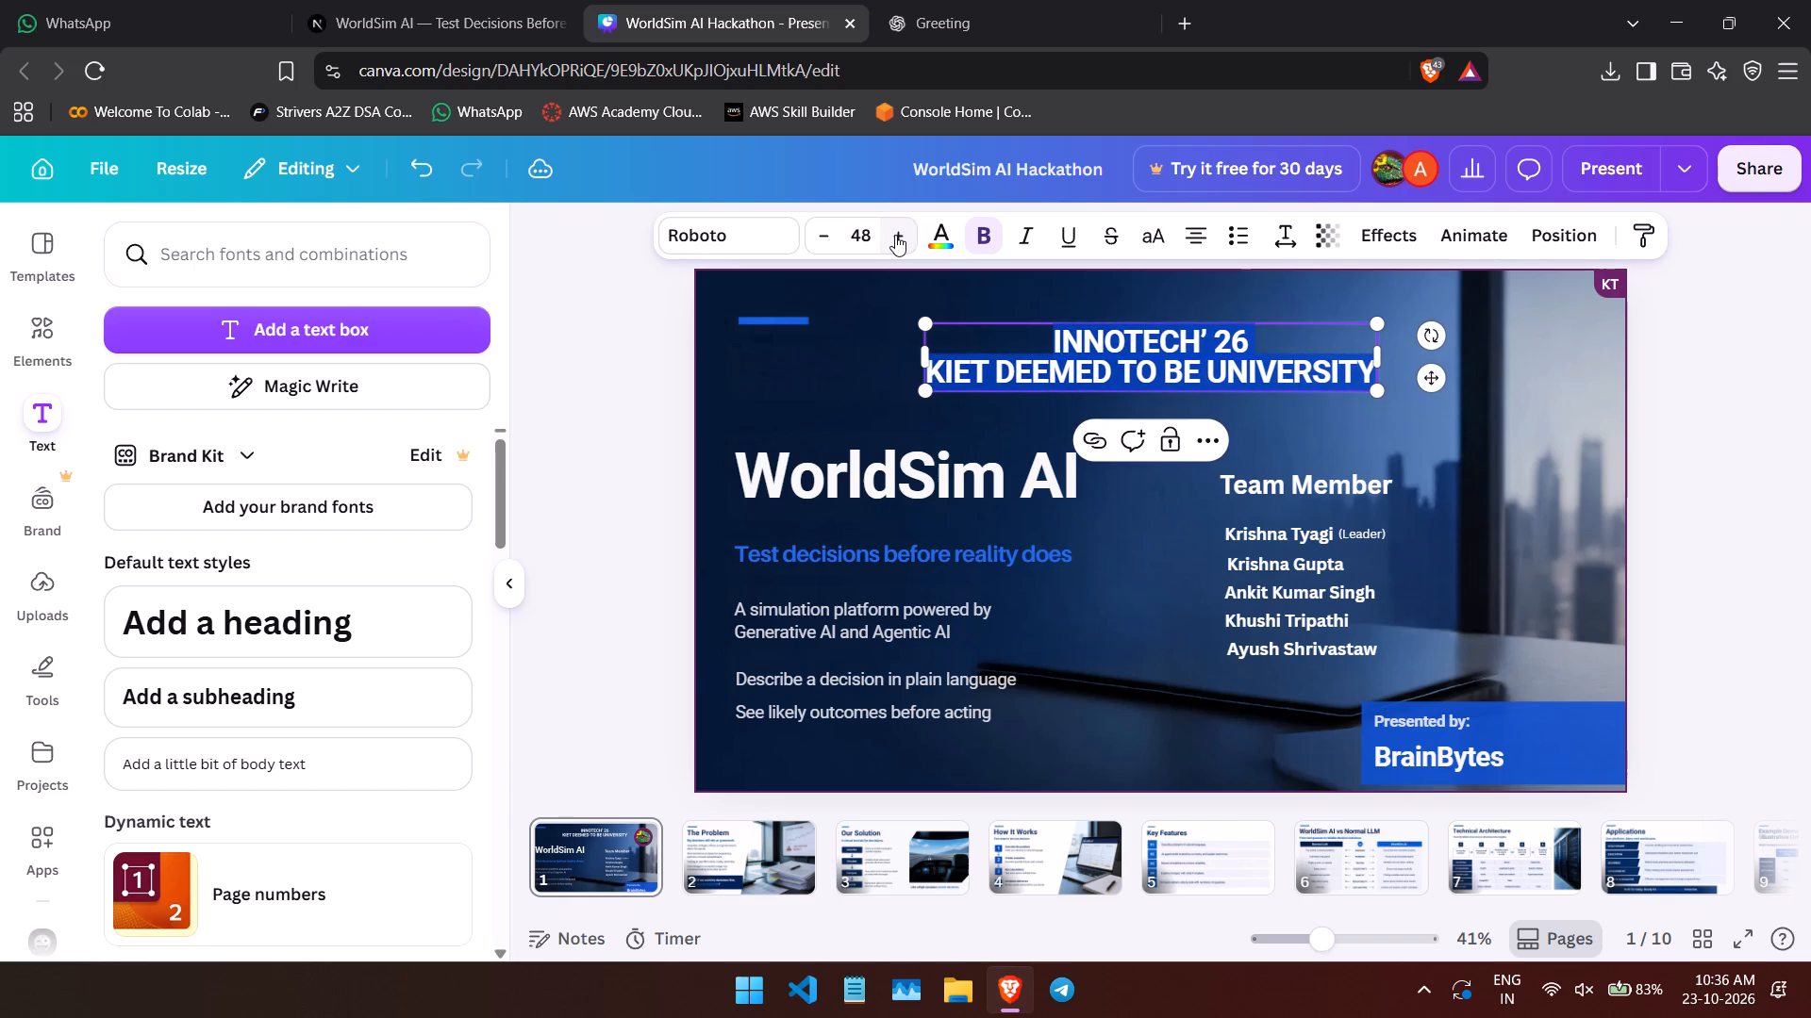
double_click(895, 235)
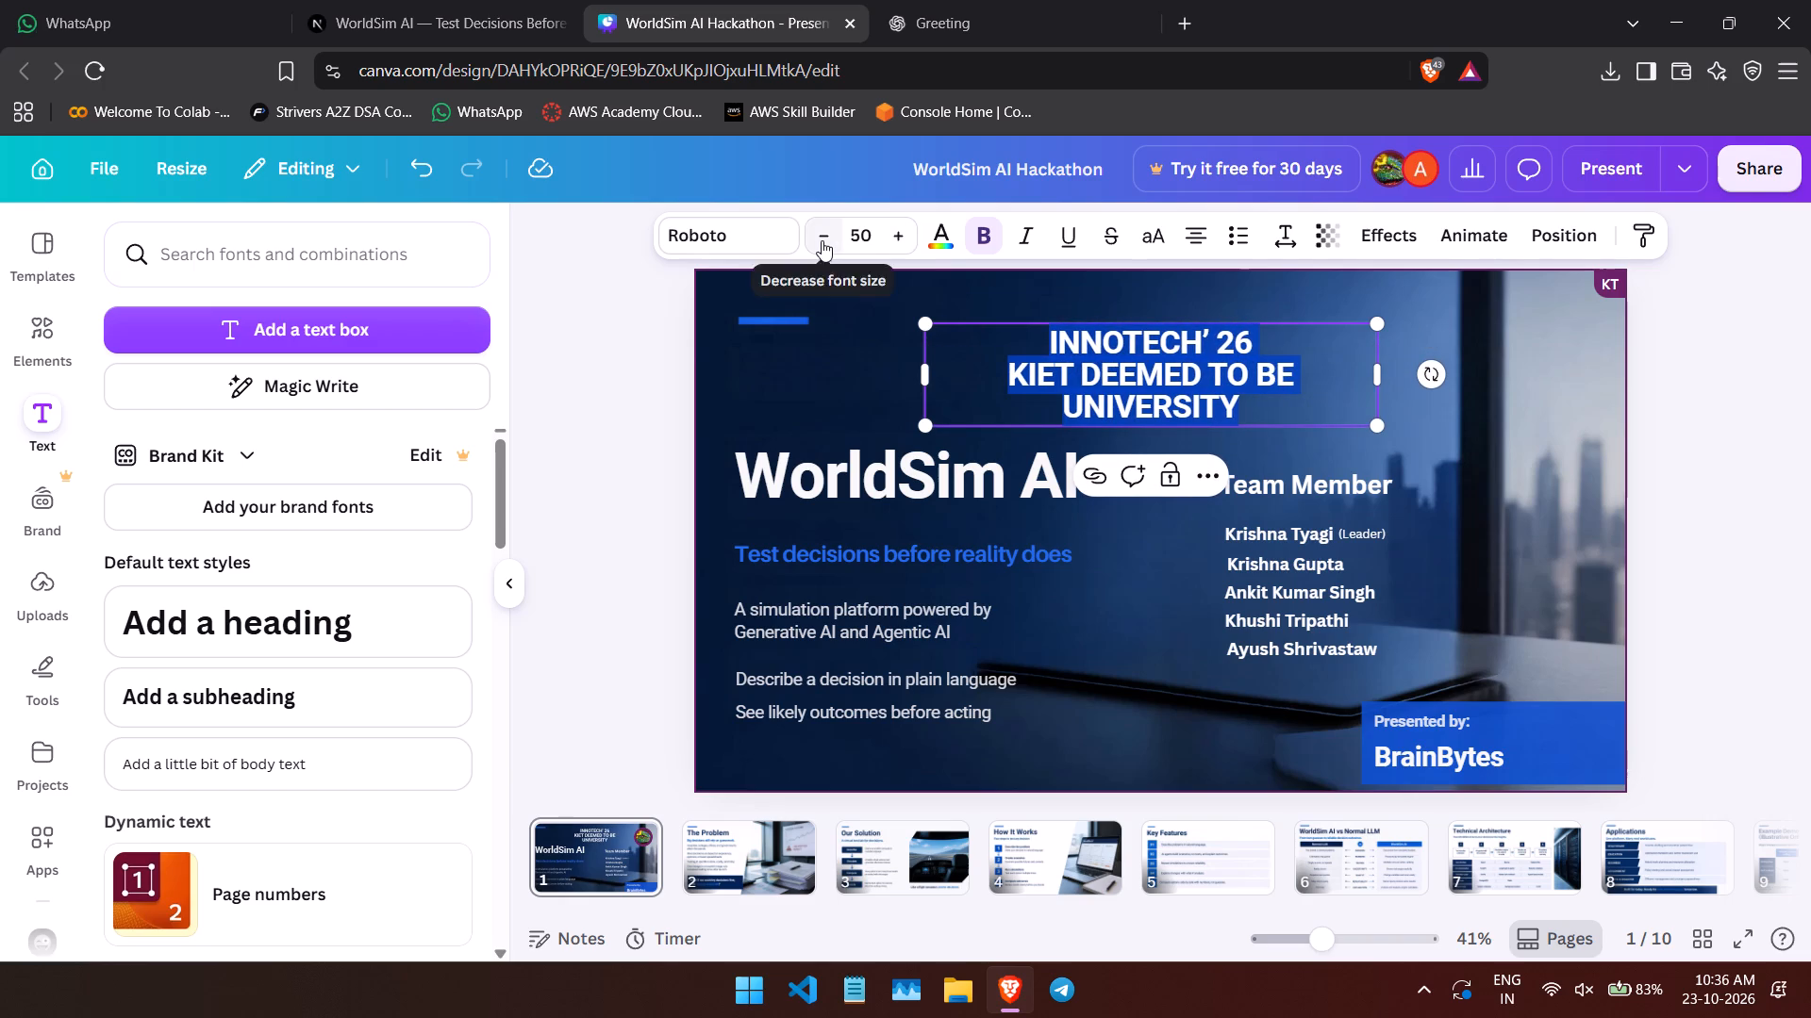
click(822, 240)
click(822, 240)
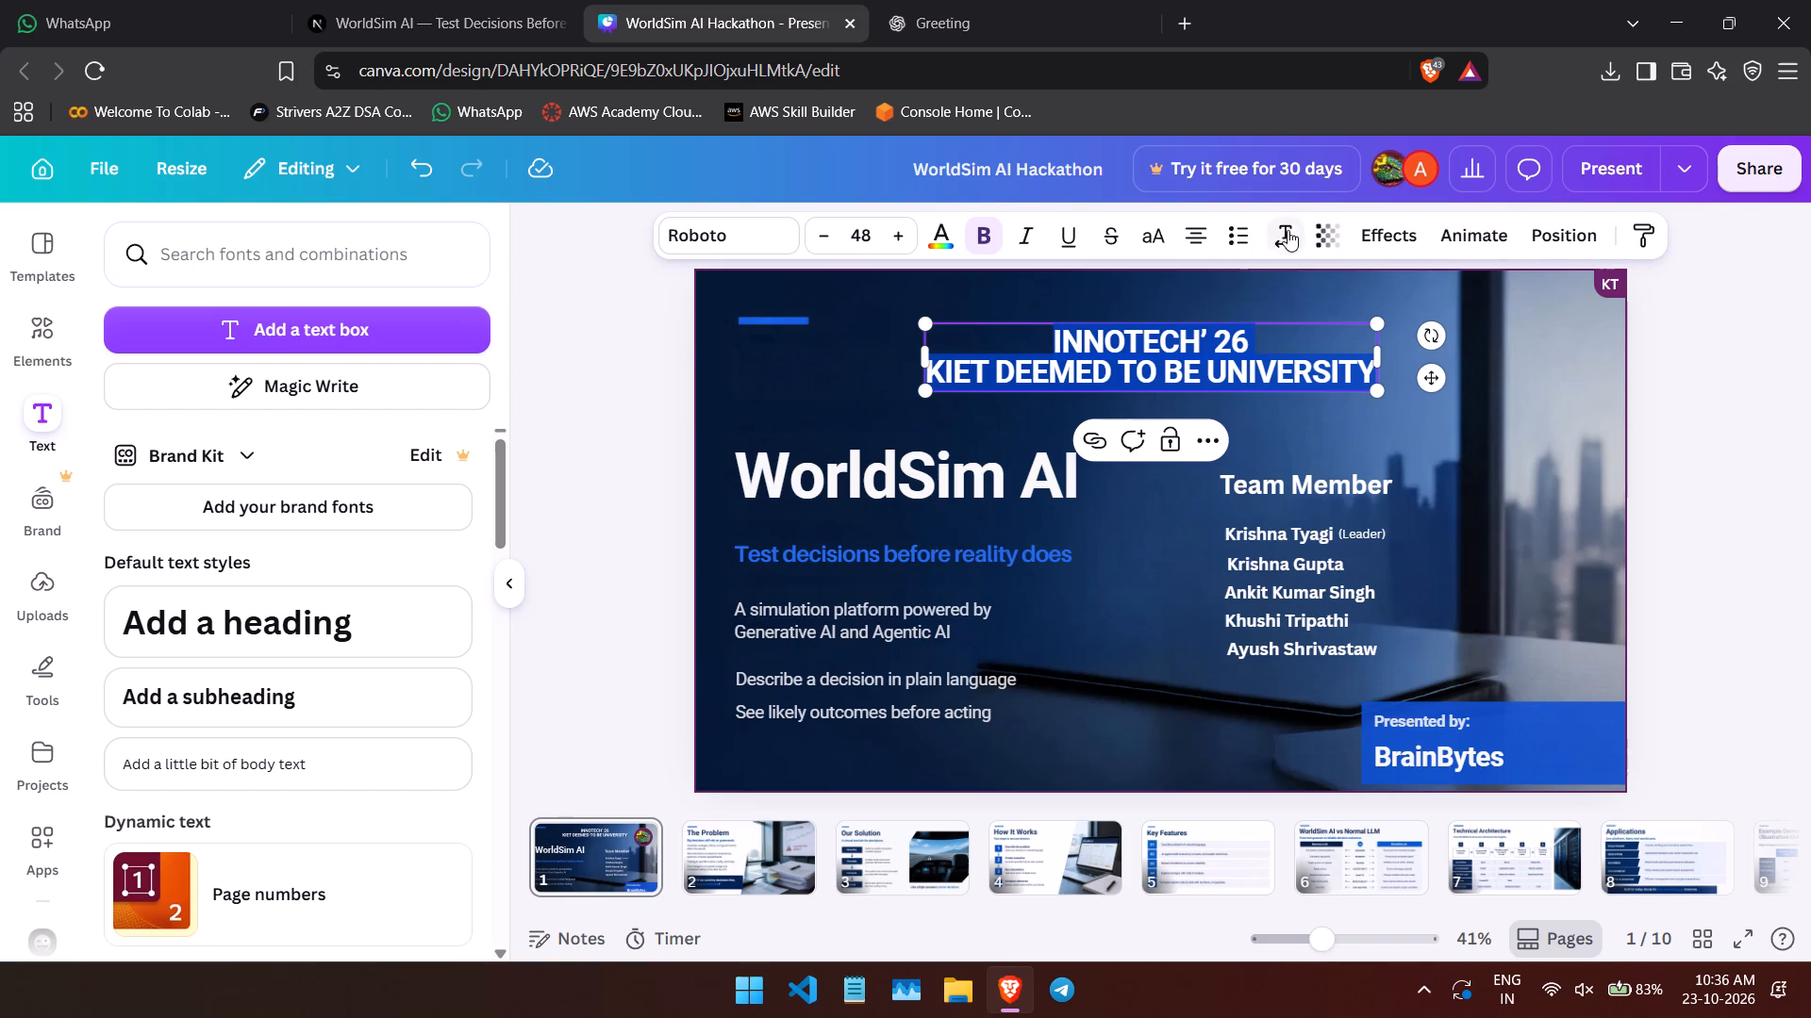
Recolour both lines of the event heading bright blue using one of the design's existing text colours.
click(950, 235)
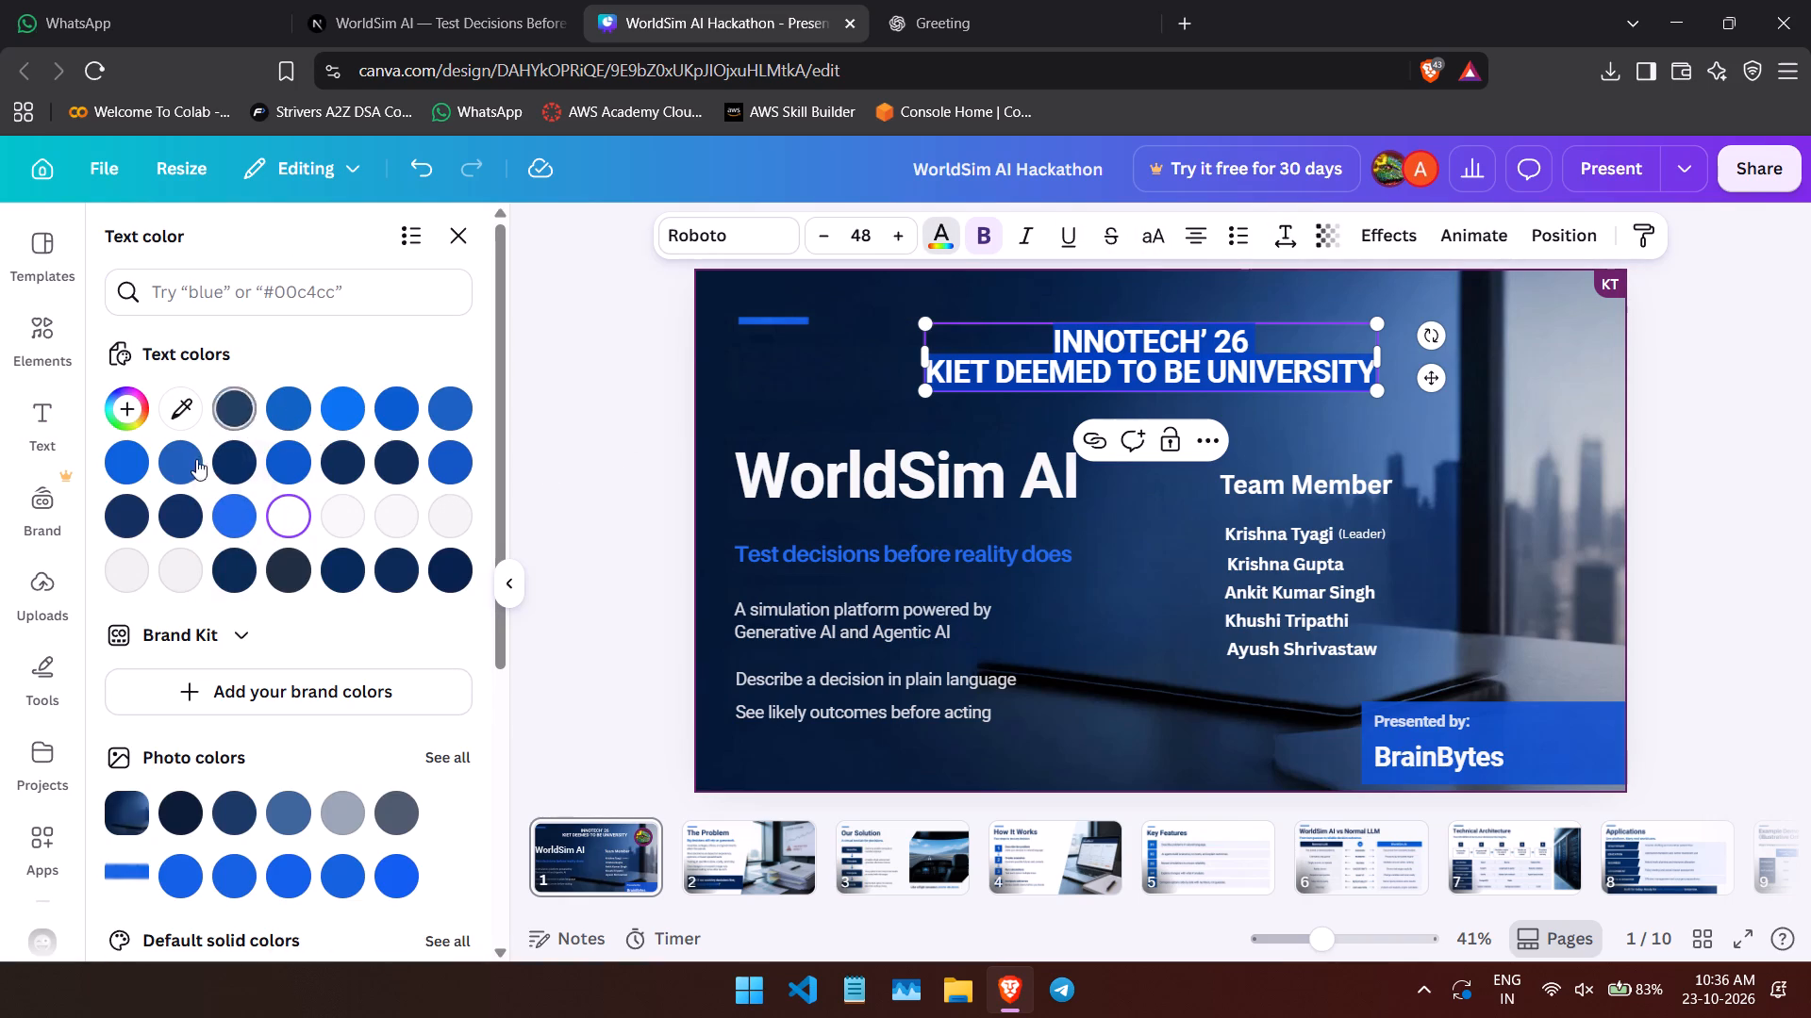
click(330, 516)
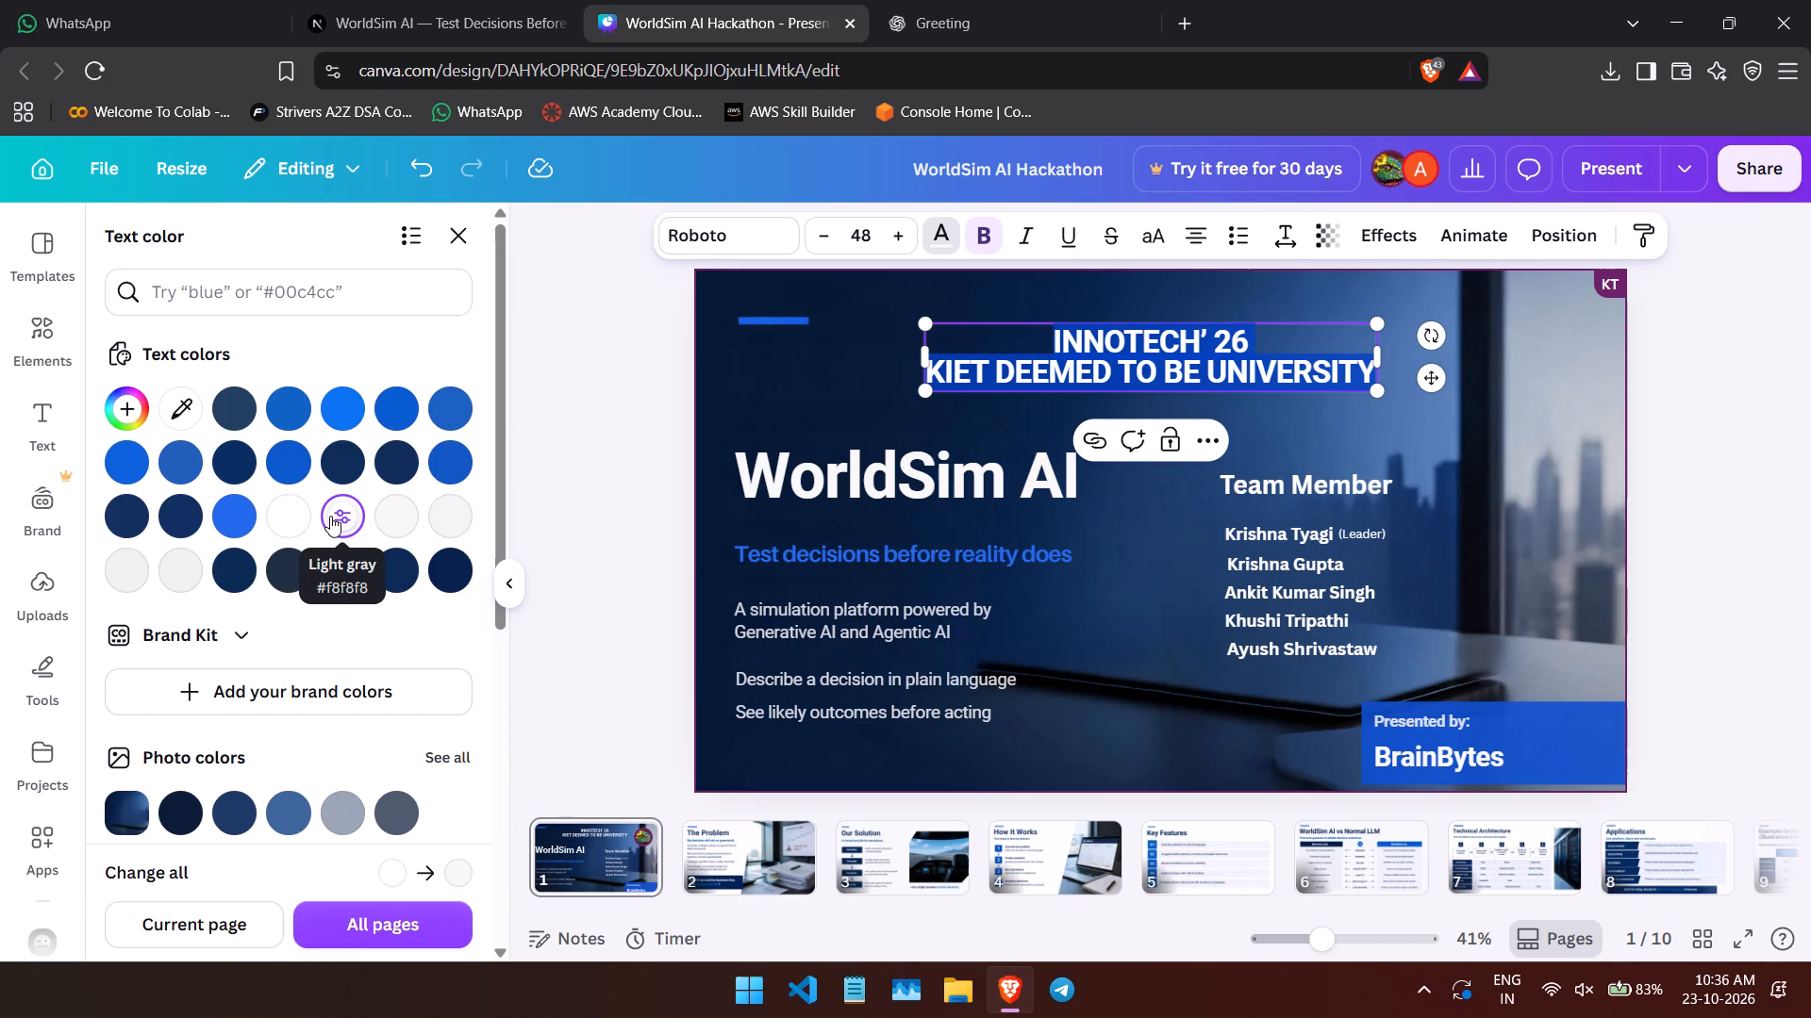
click(134, 465)
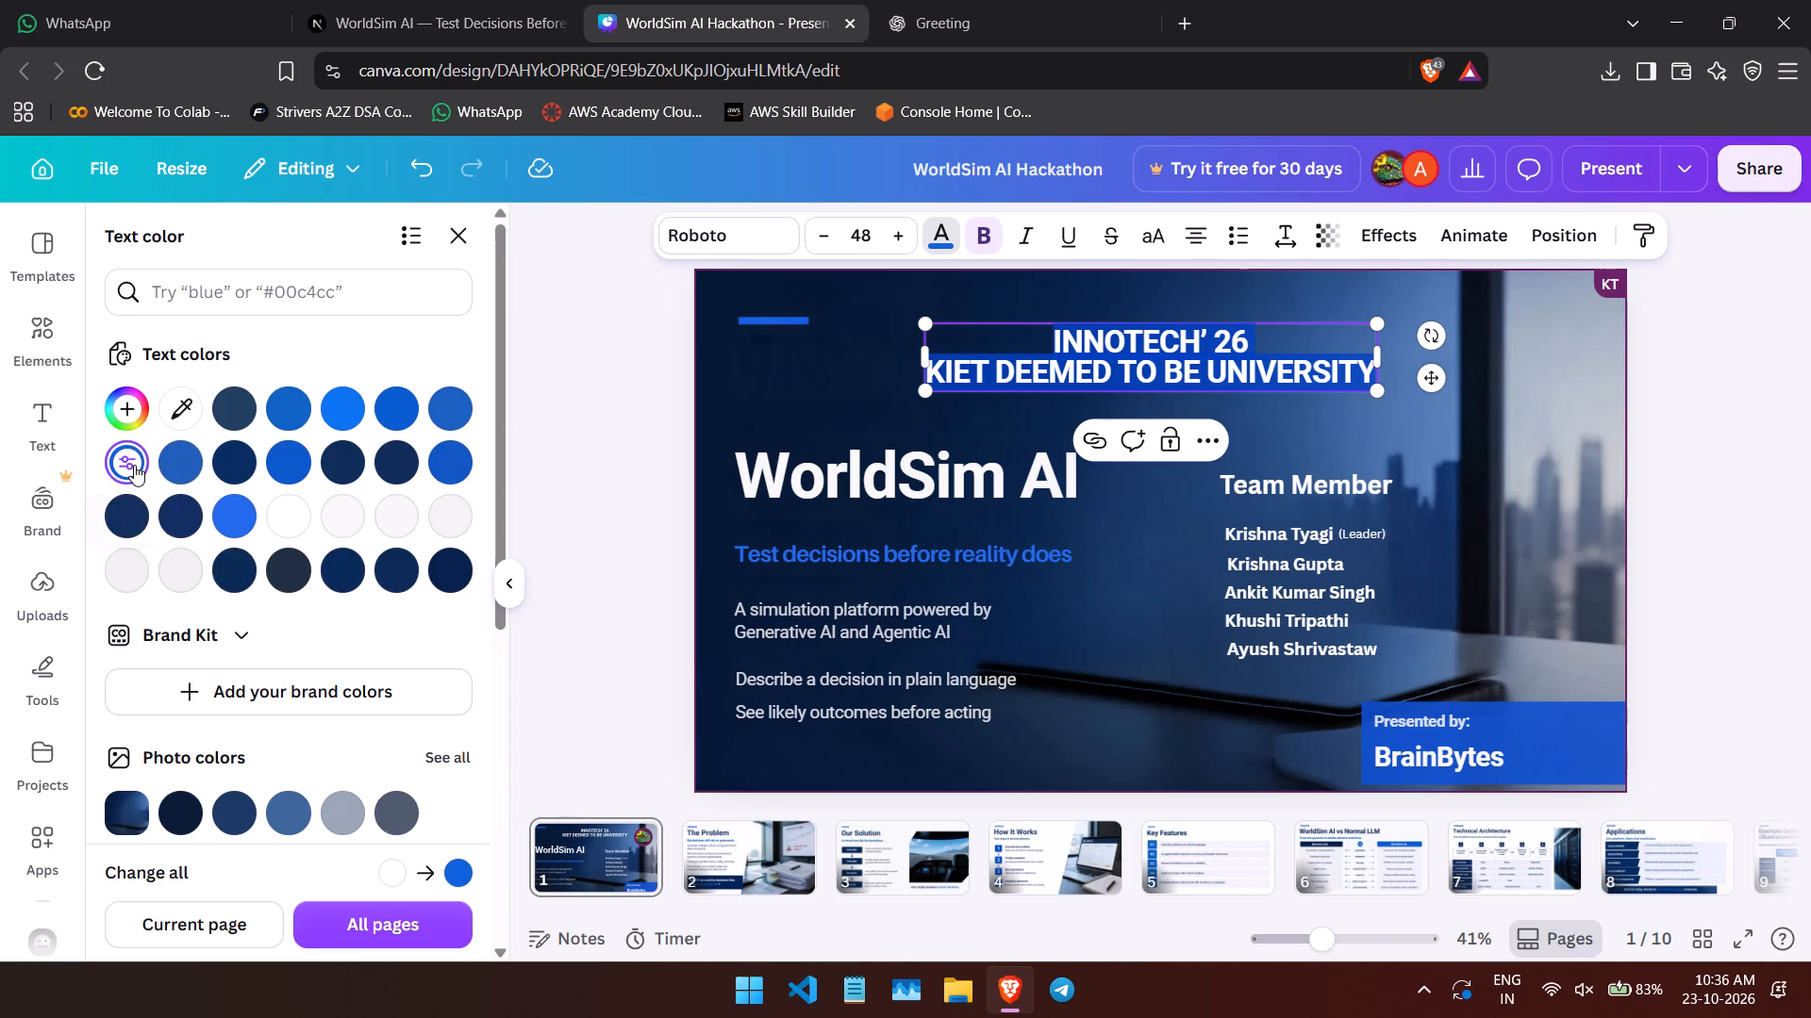
click(613, 404)
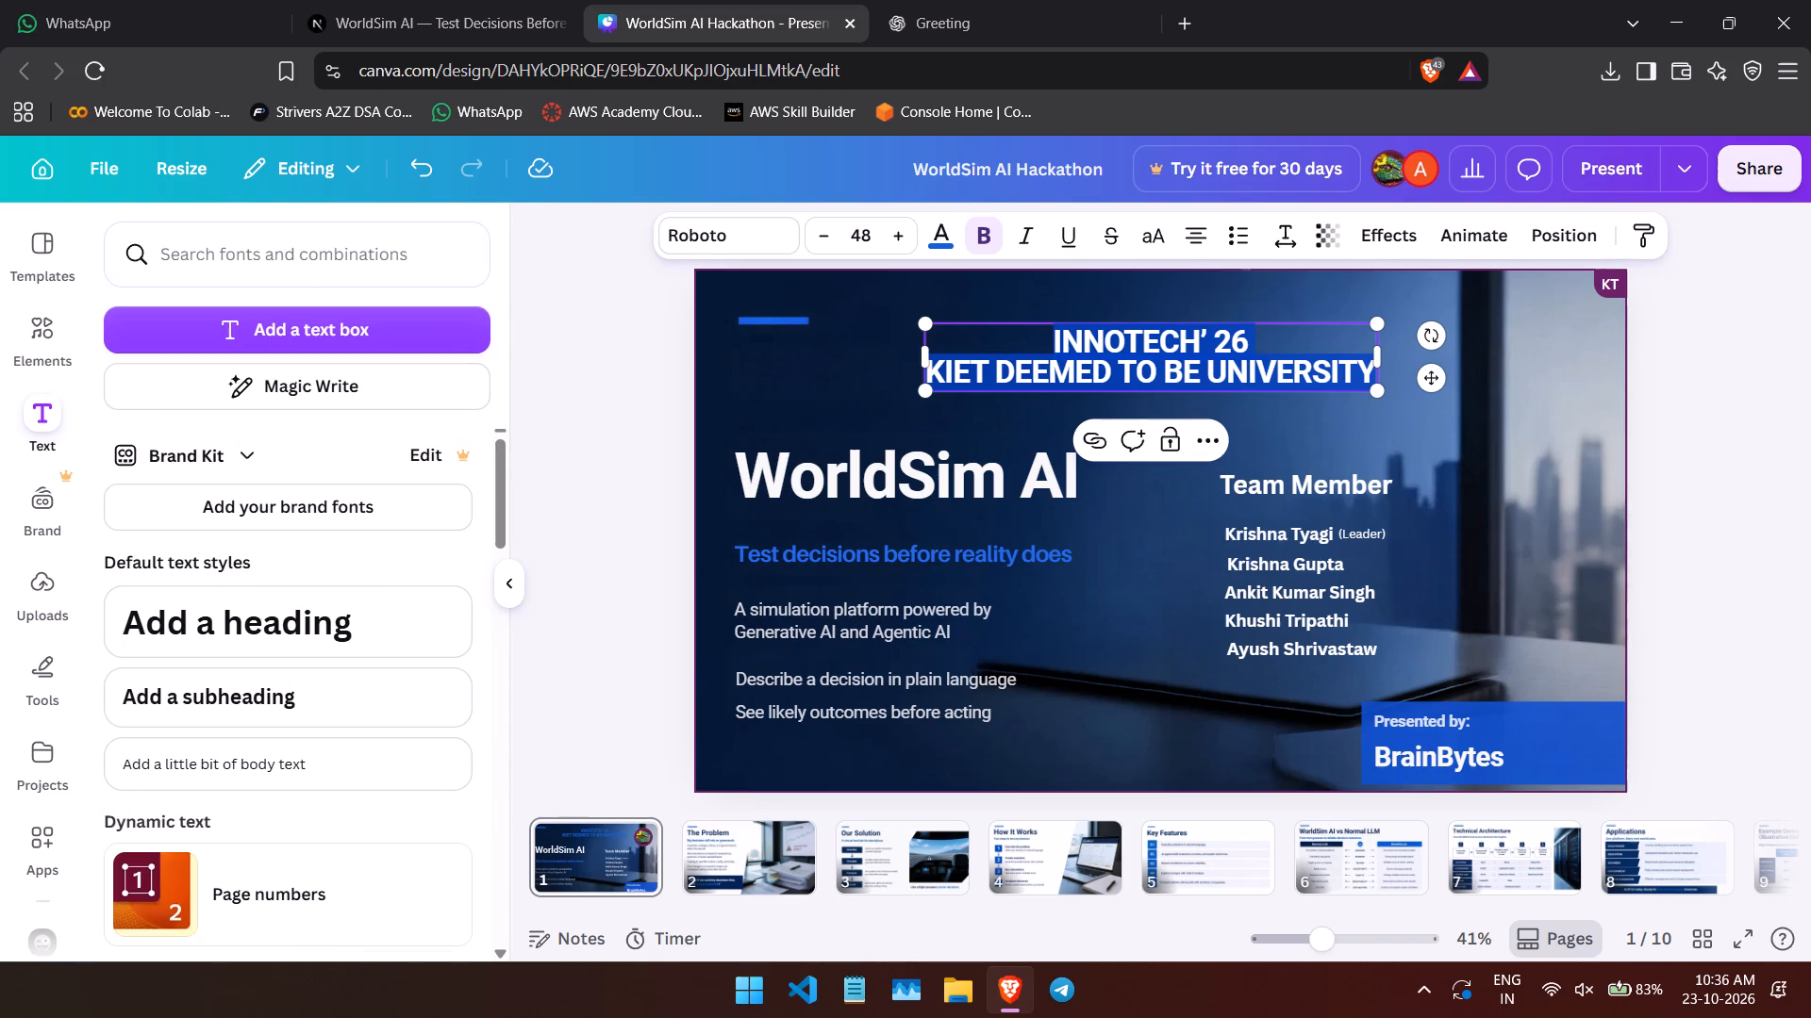
click(1515, 361)
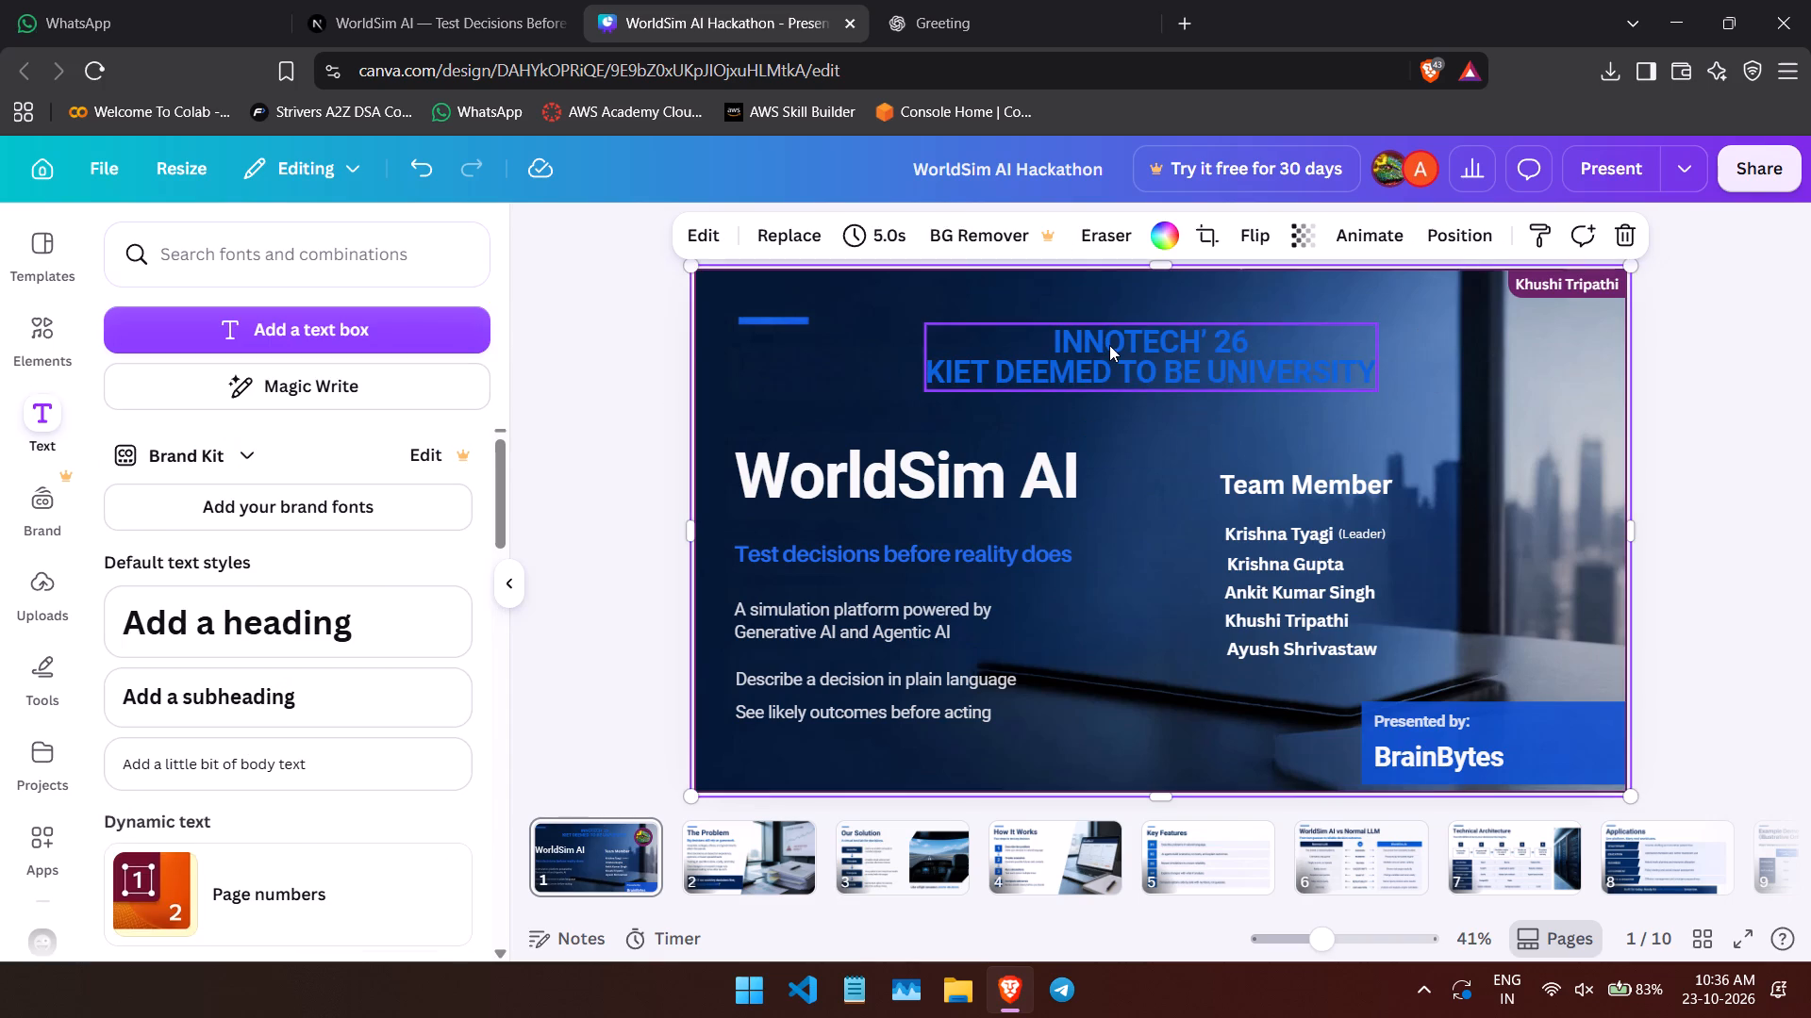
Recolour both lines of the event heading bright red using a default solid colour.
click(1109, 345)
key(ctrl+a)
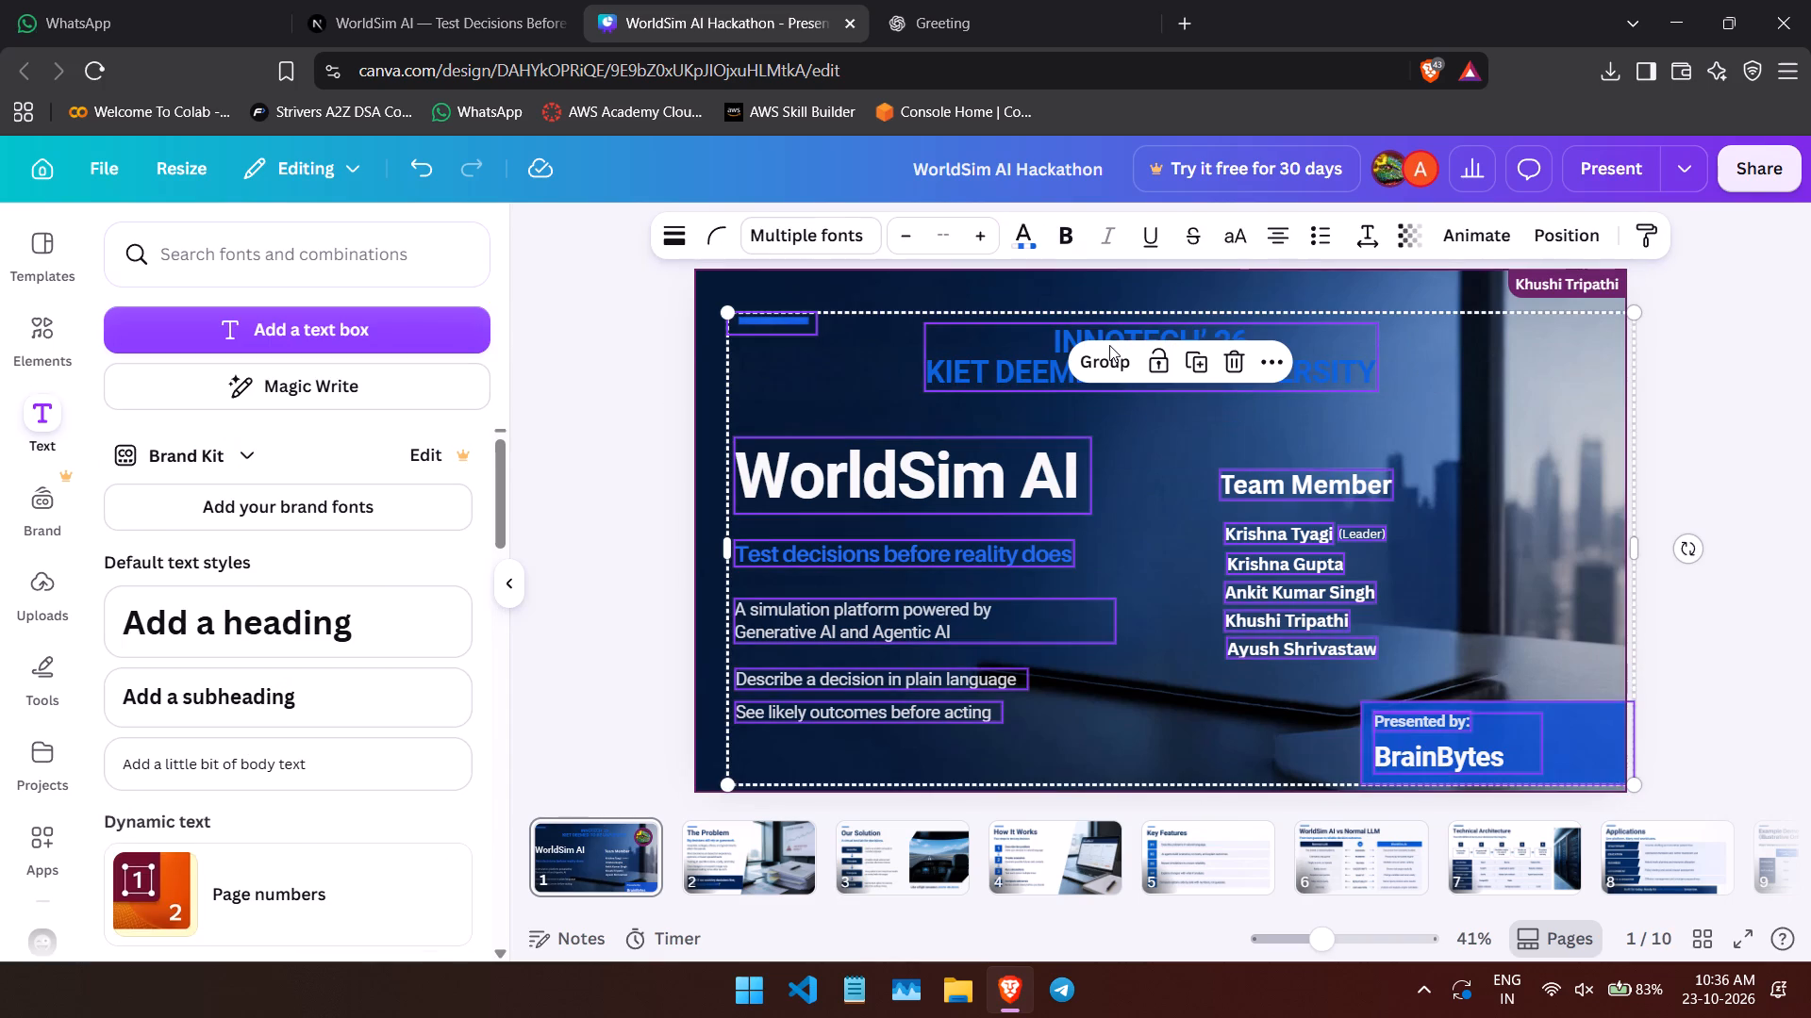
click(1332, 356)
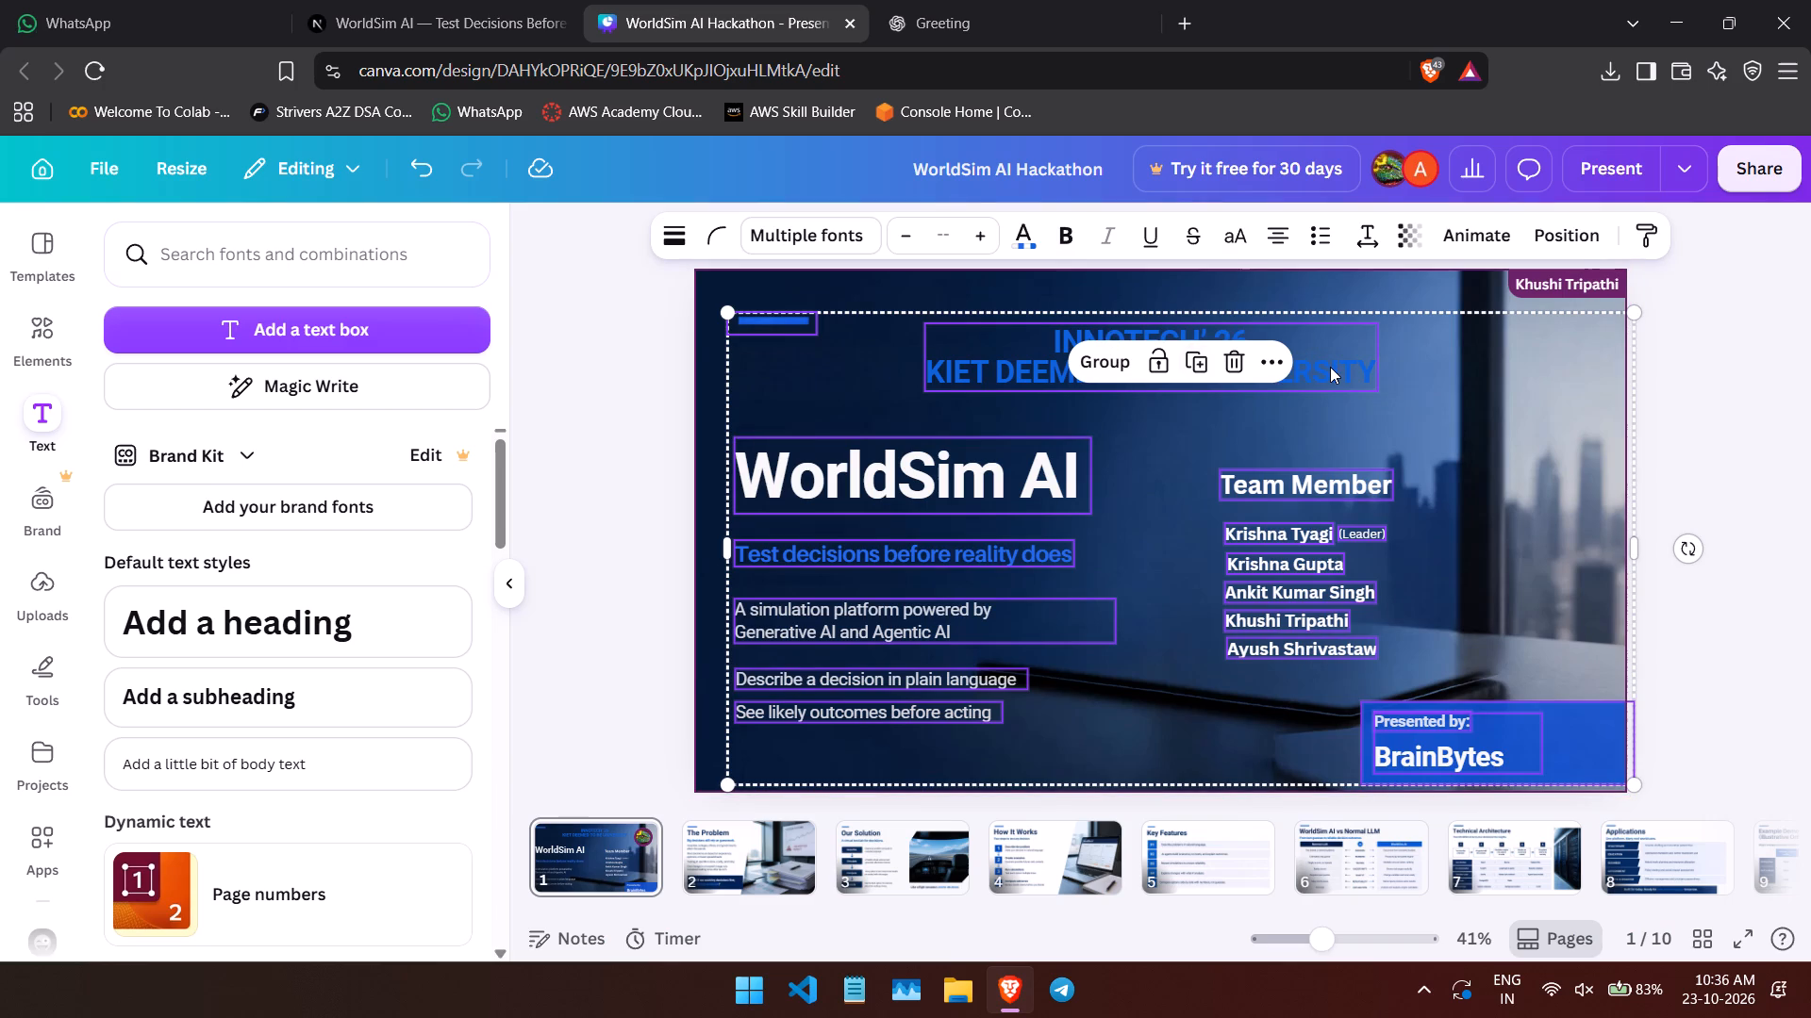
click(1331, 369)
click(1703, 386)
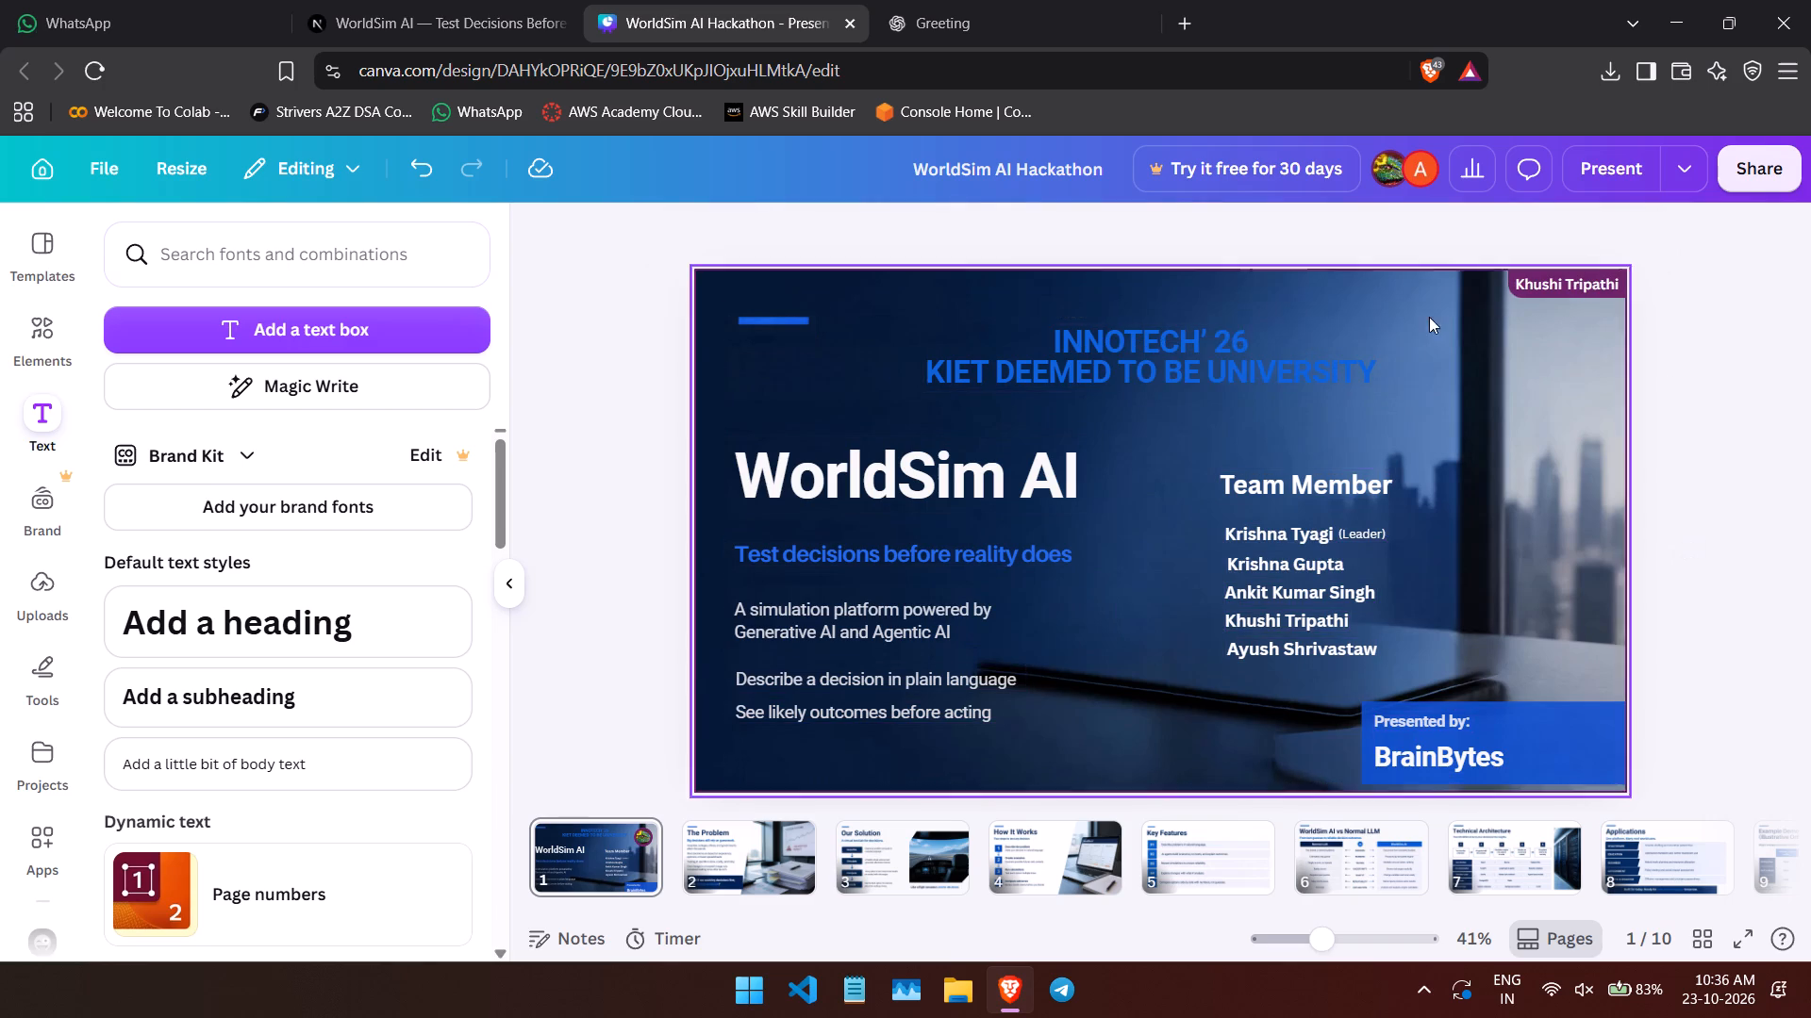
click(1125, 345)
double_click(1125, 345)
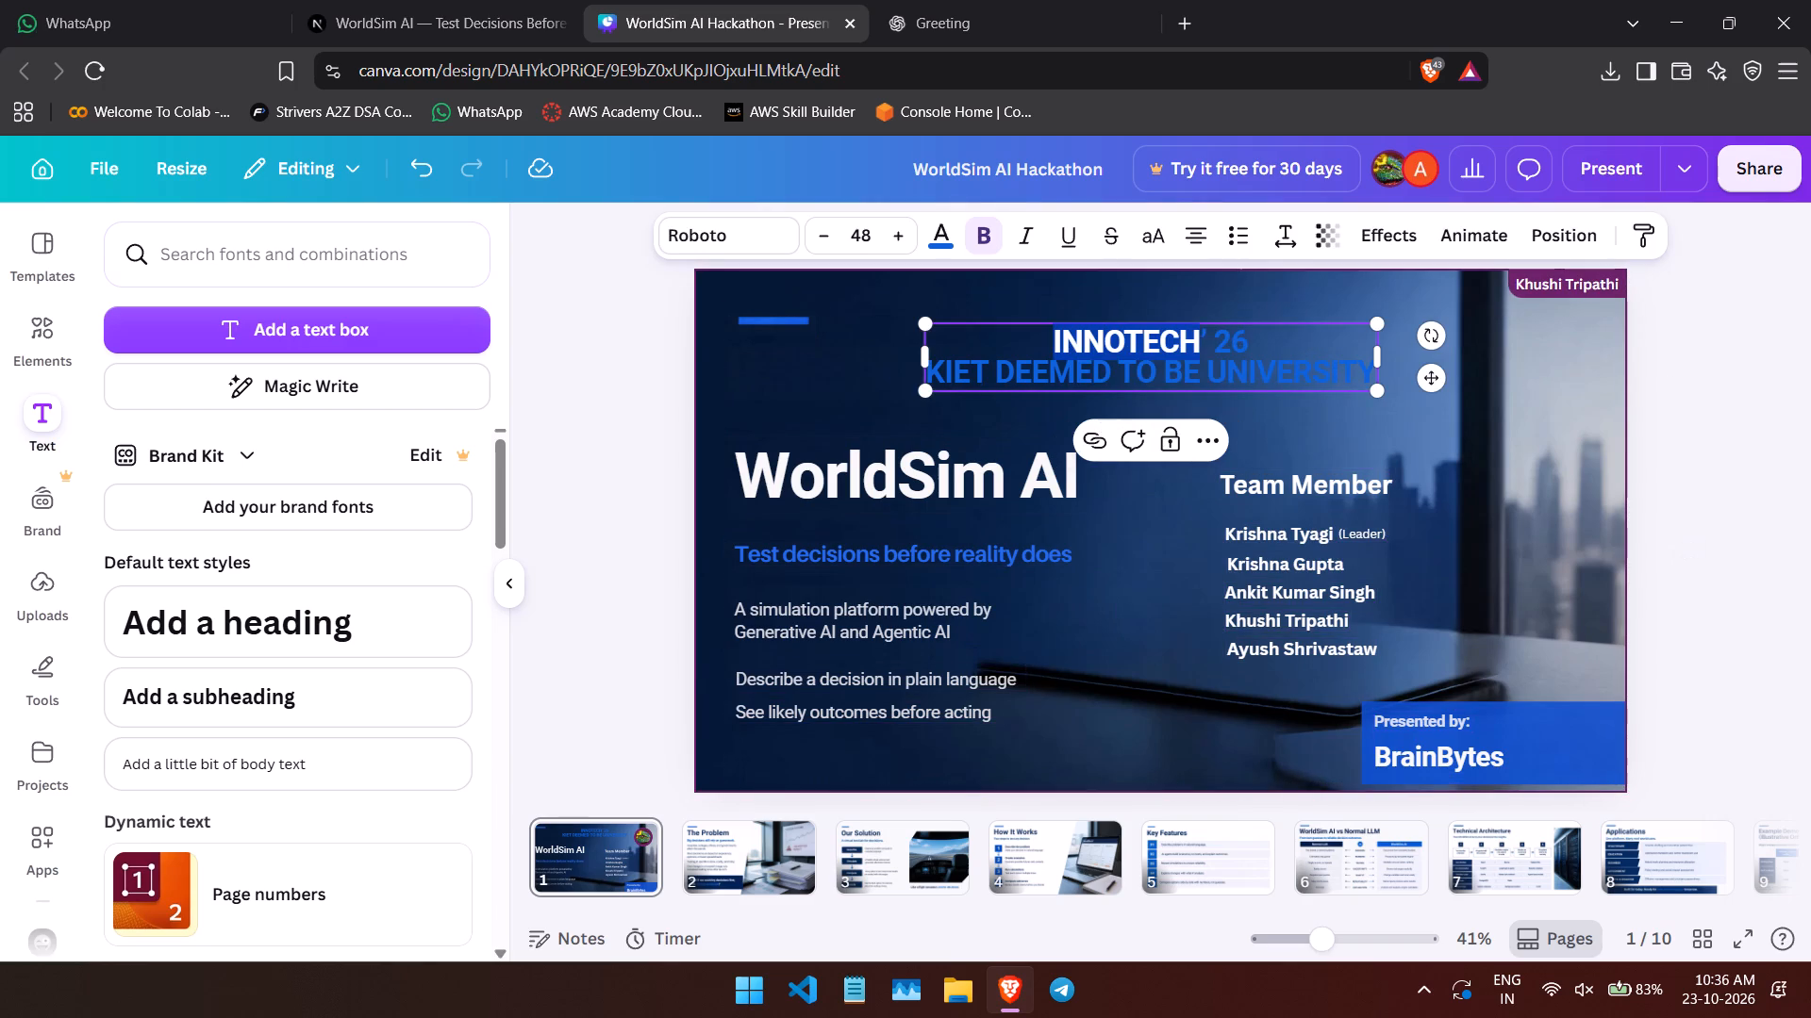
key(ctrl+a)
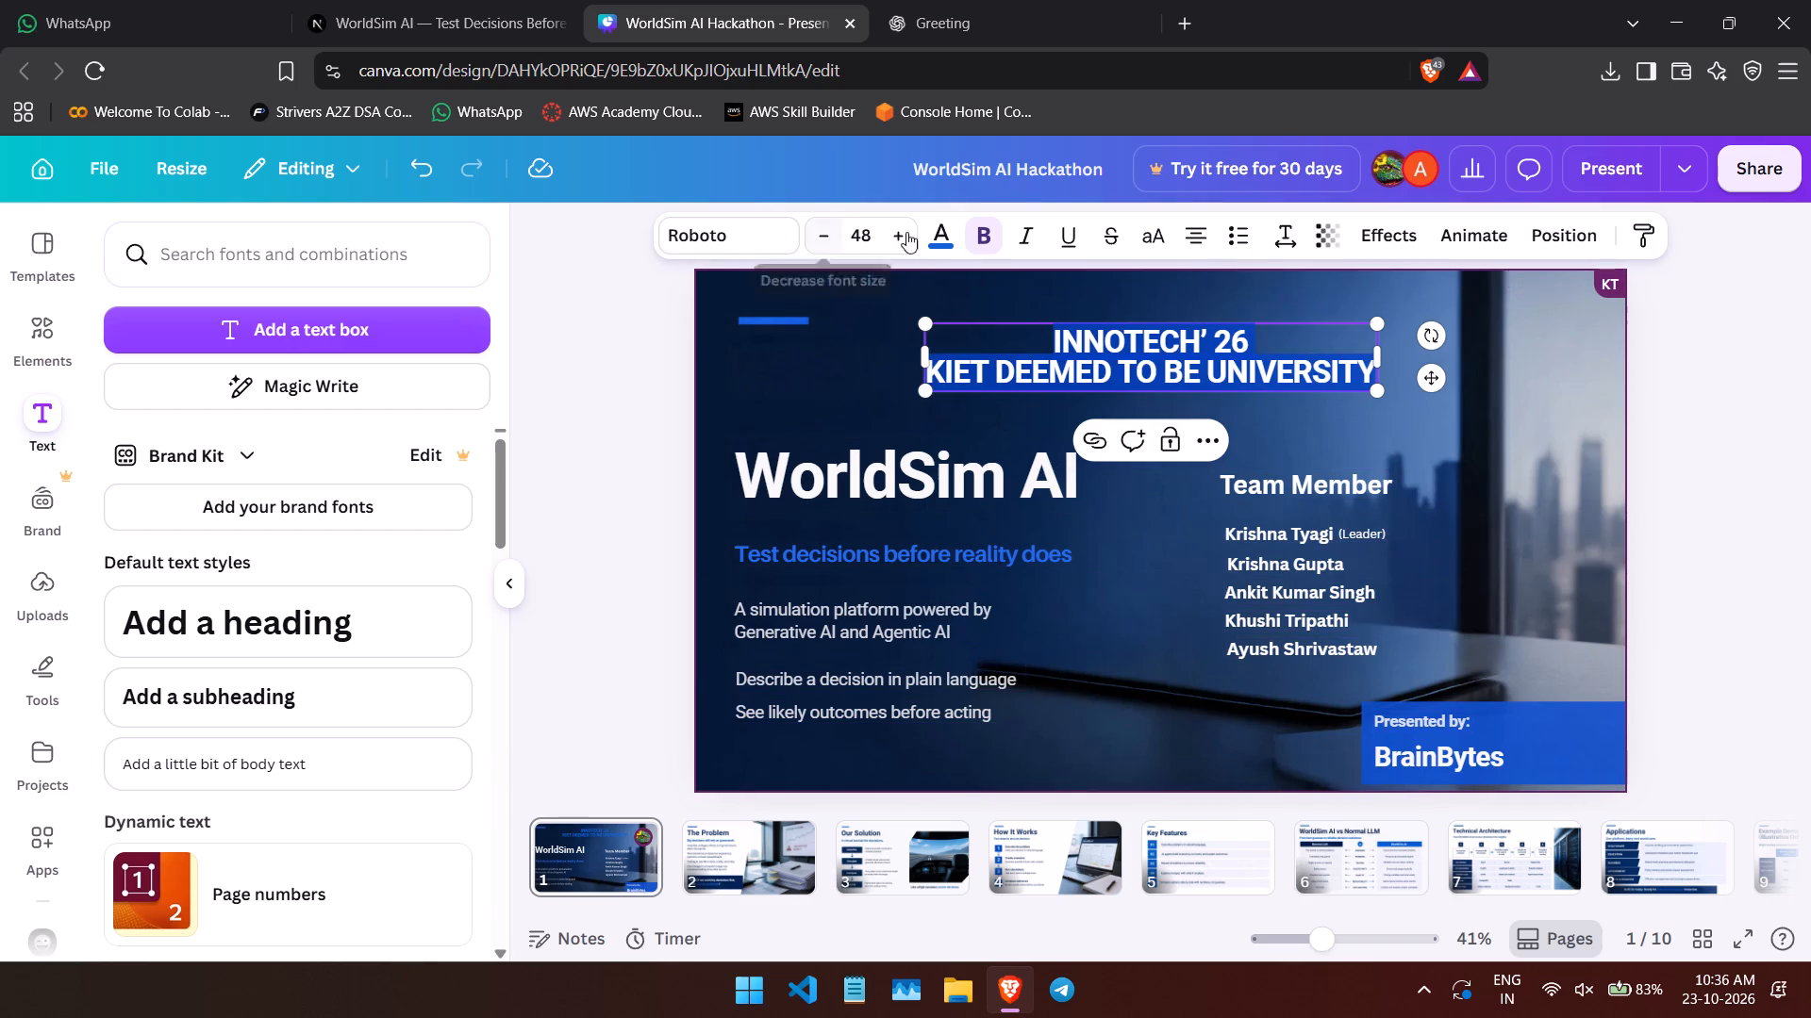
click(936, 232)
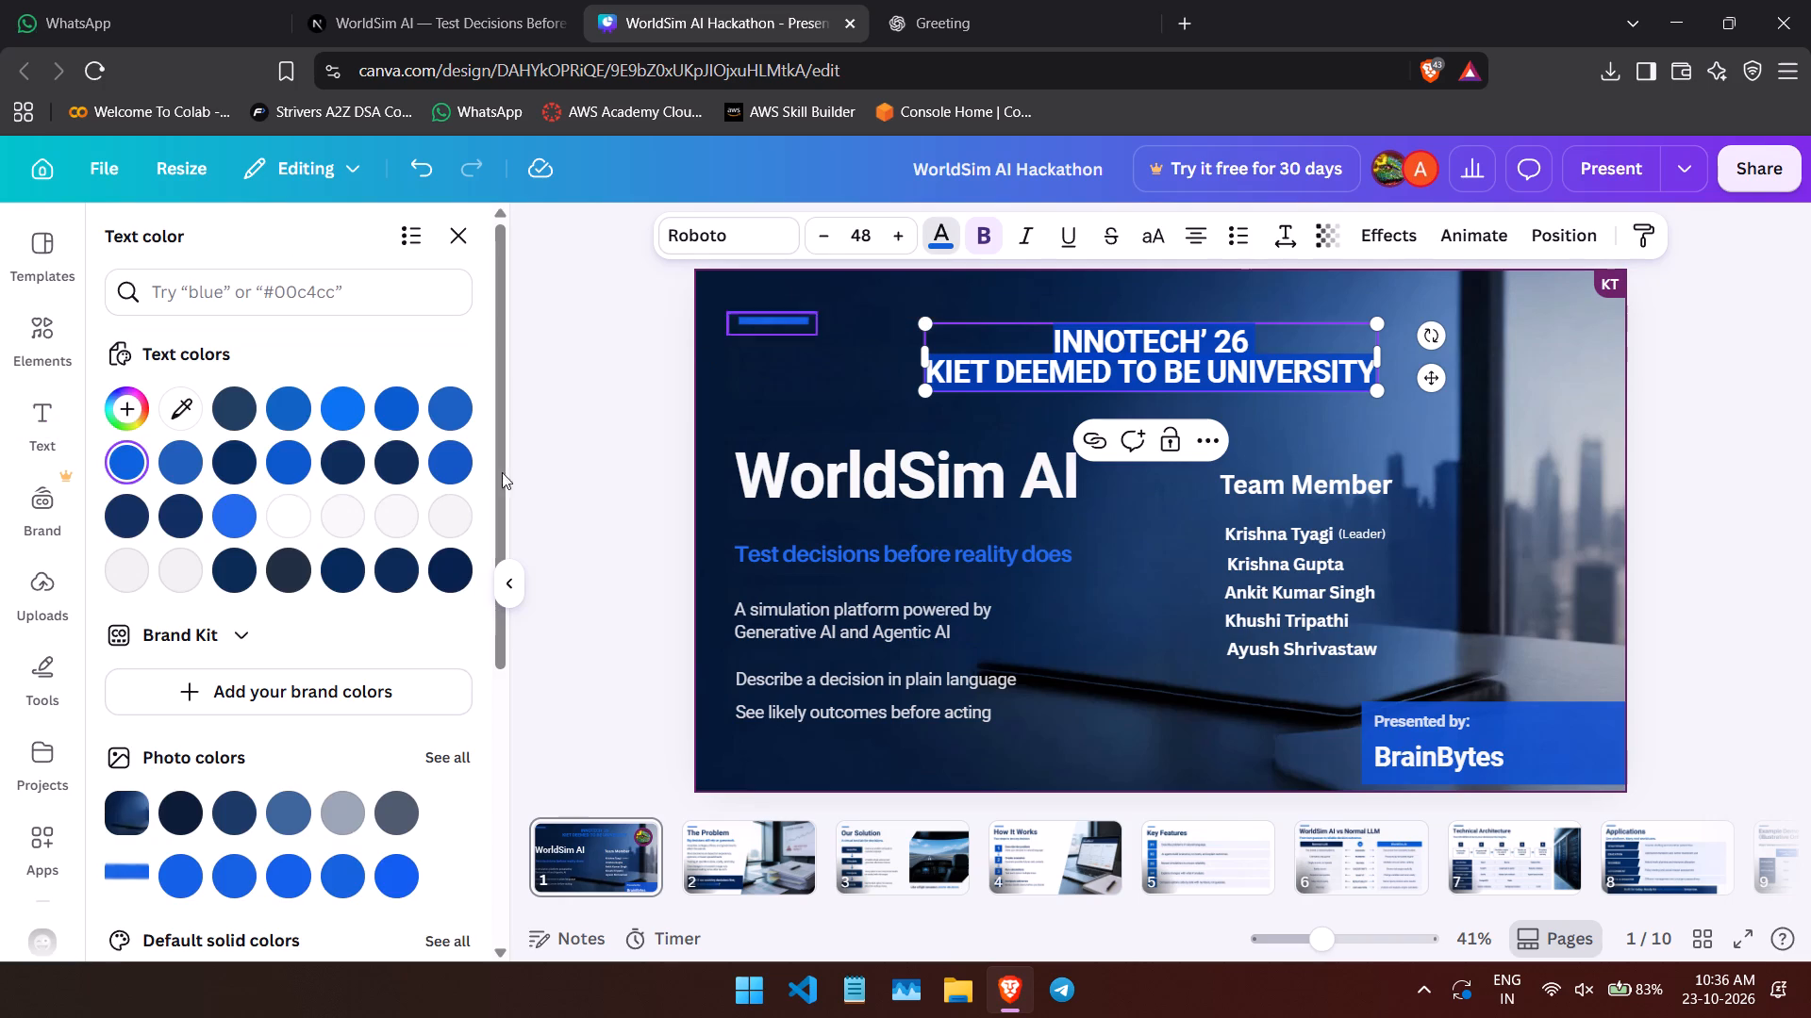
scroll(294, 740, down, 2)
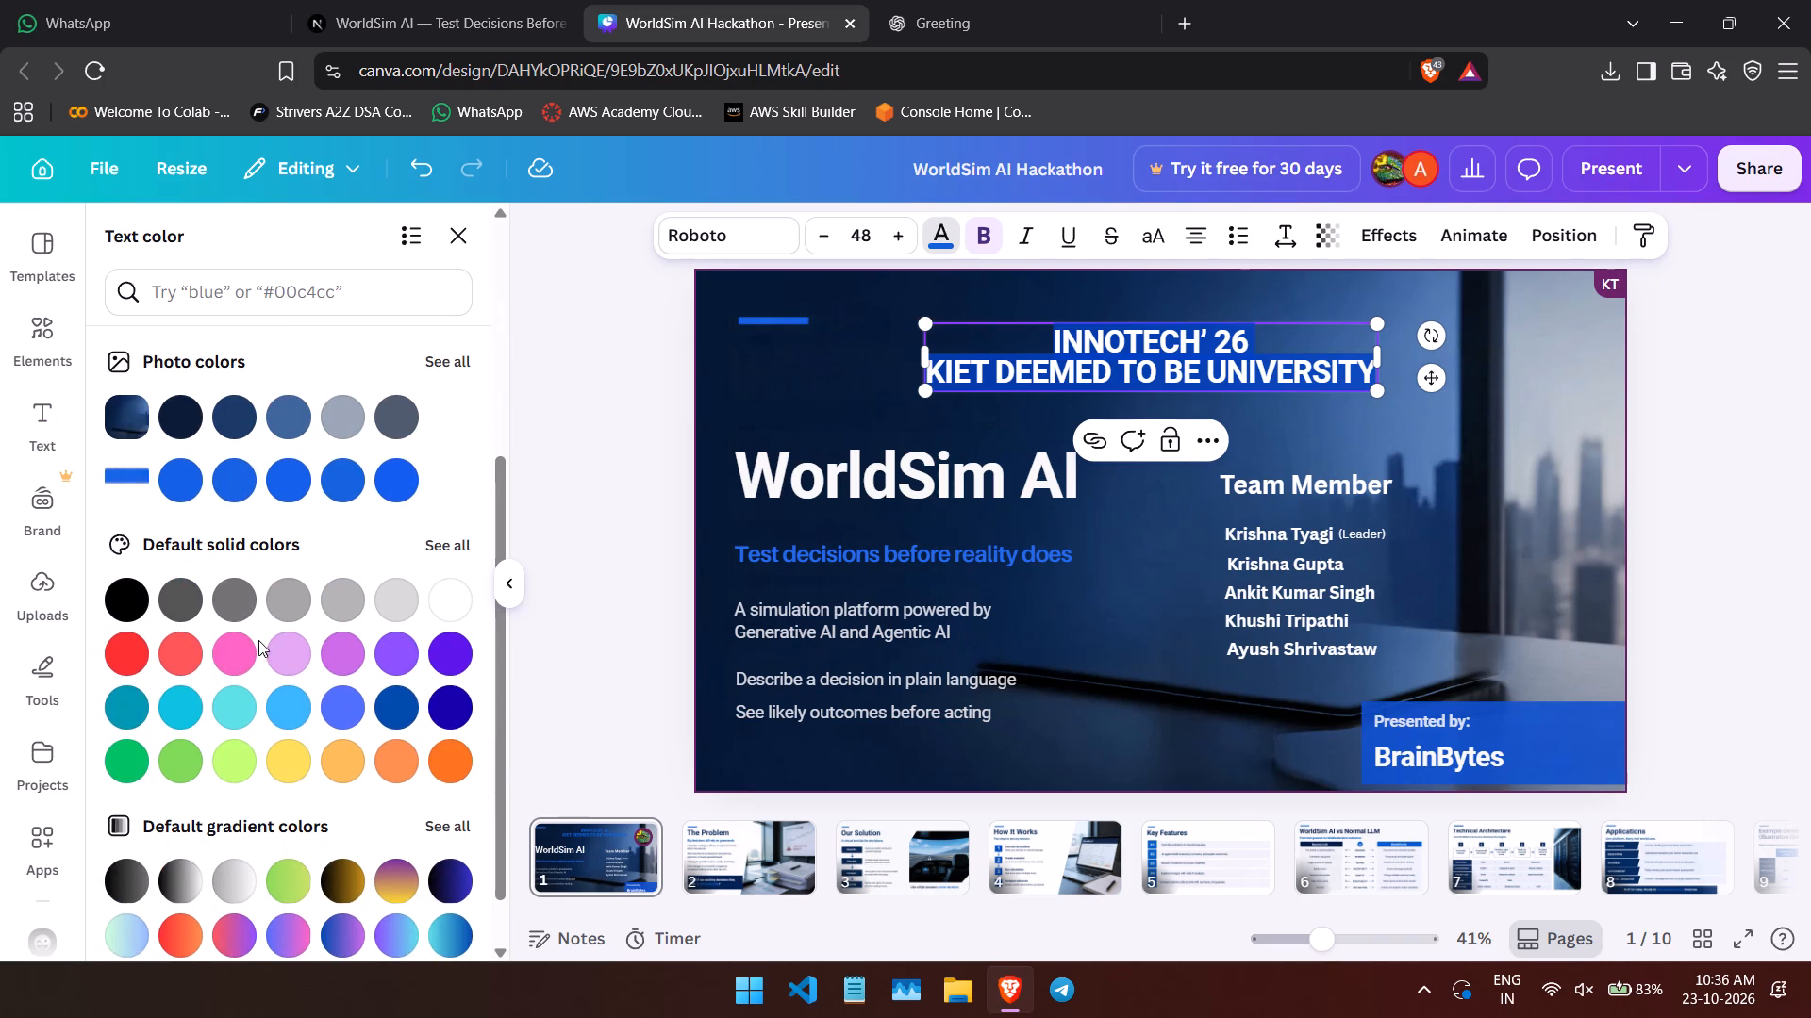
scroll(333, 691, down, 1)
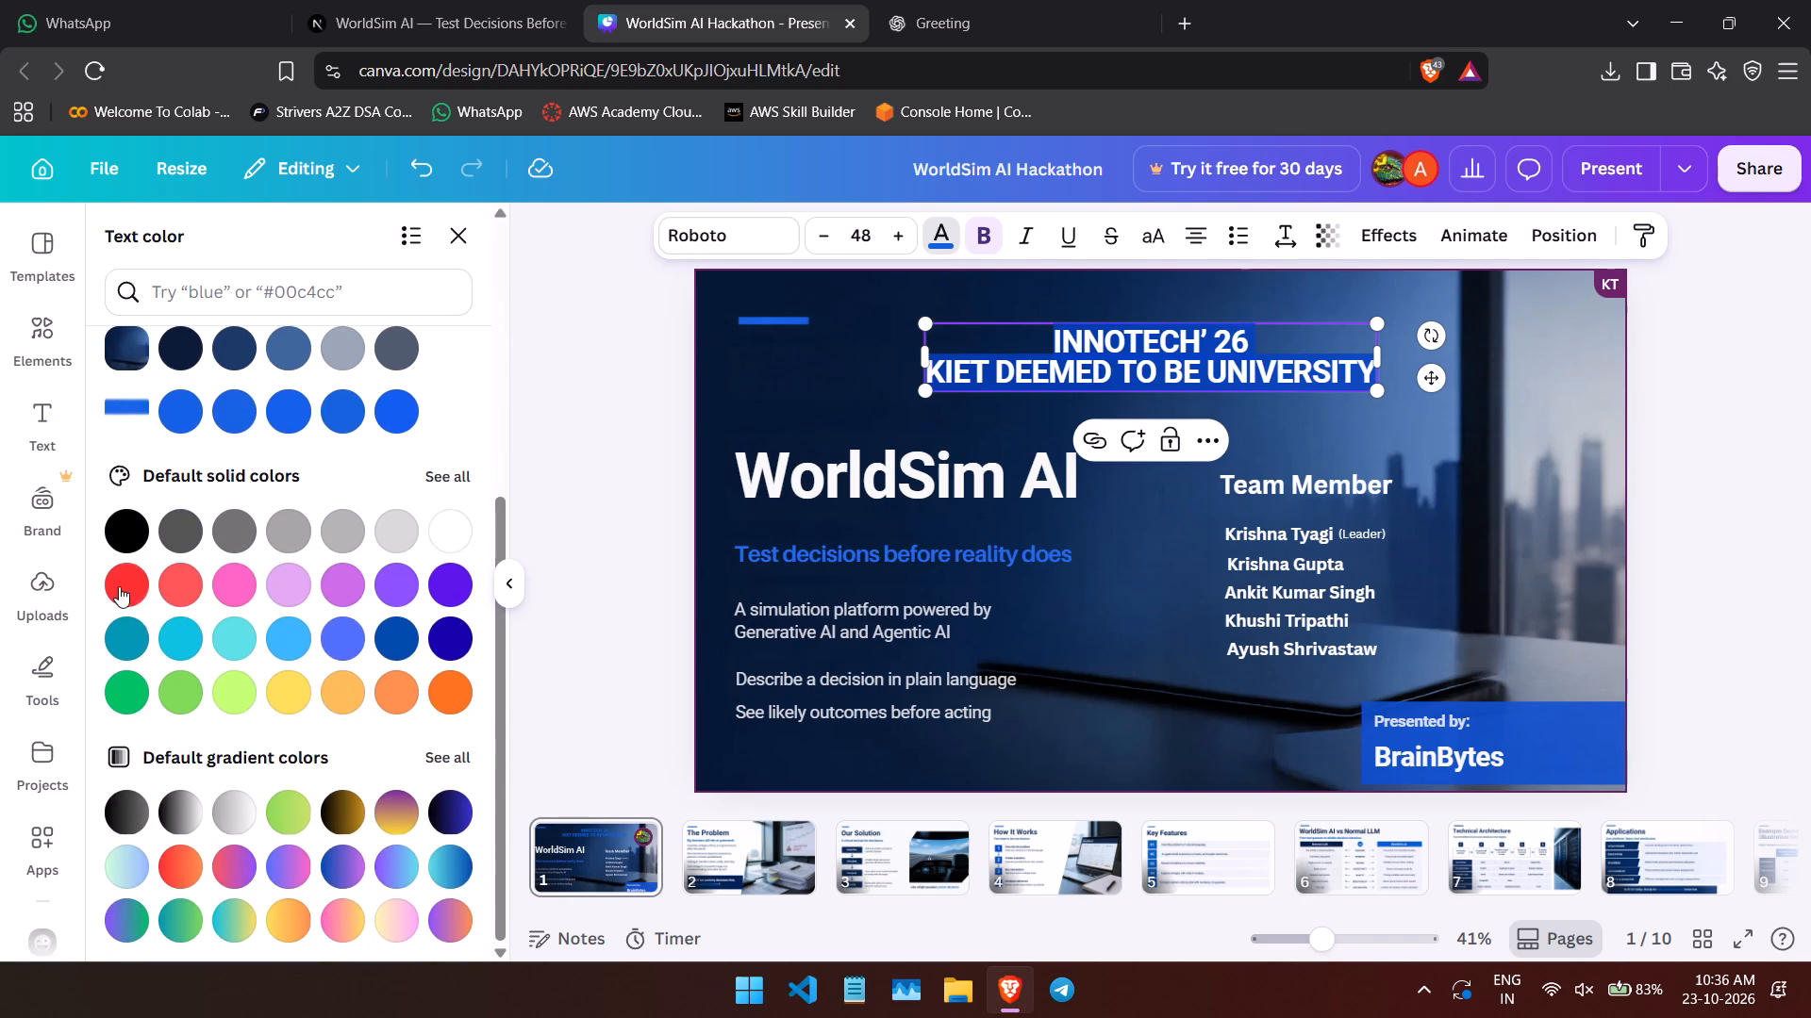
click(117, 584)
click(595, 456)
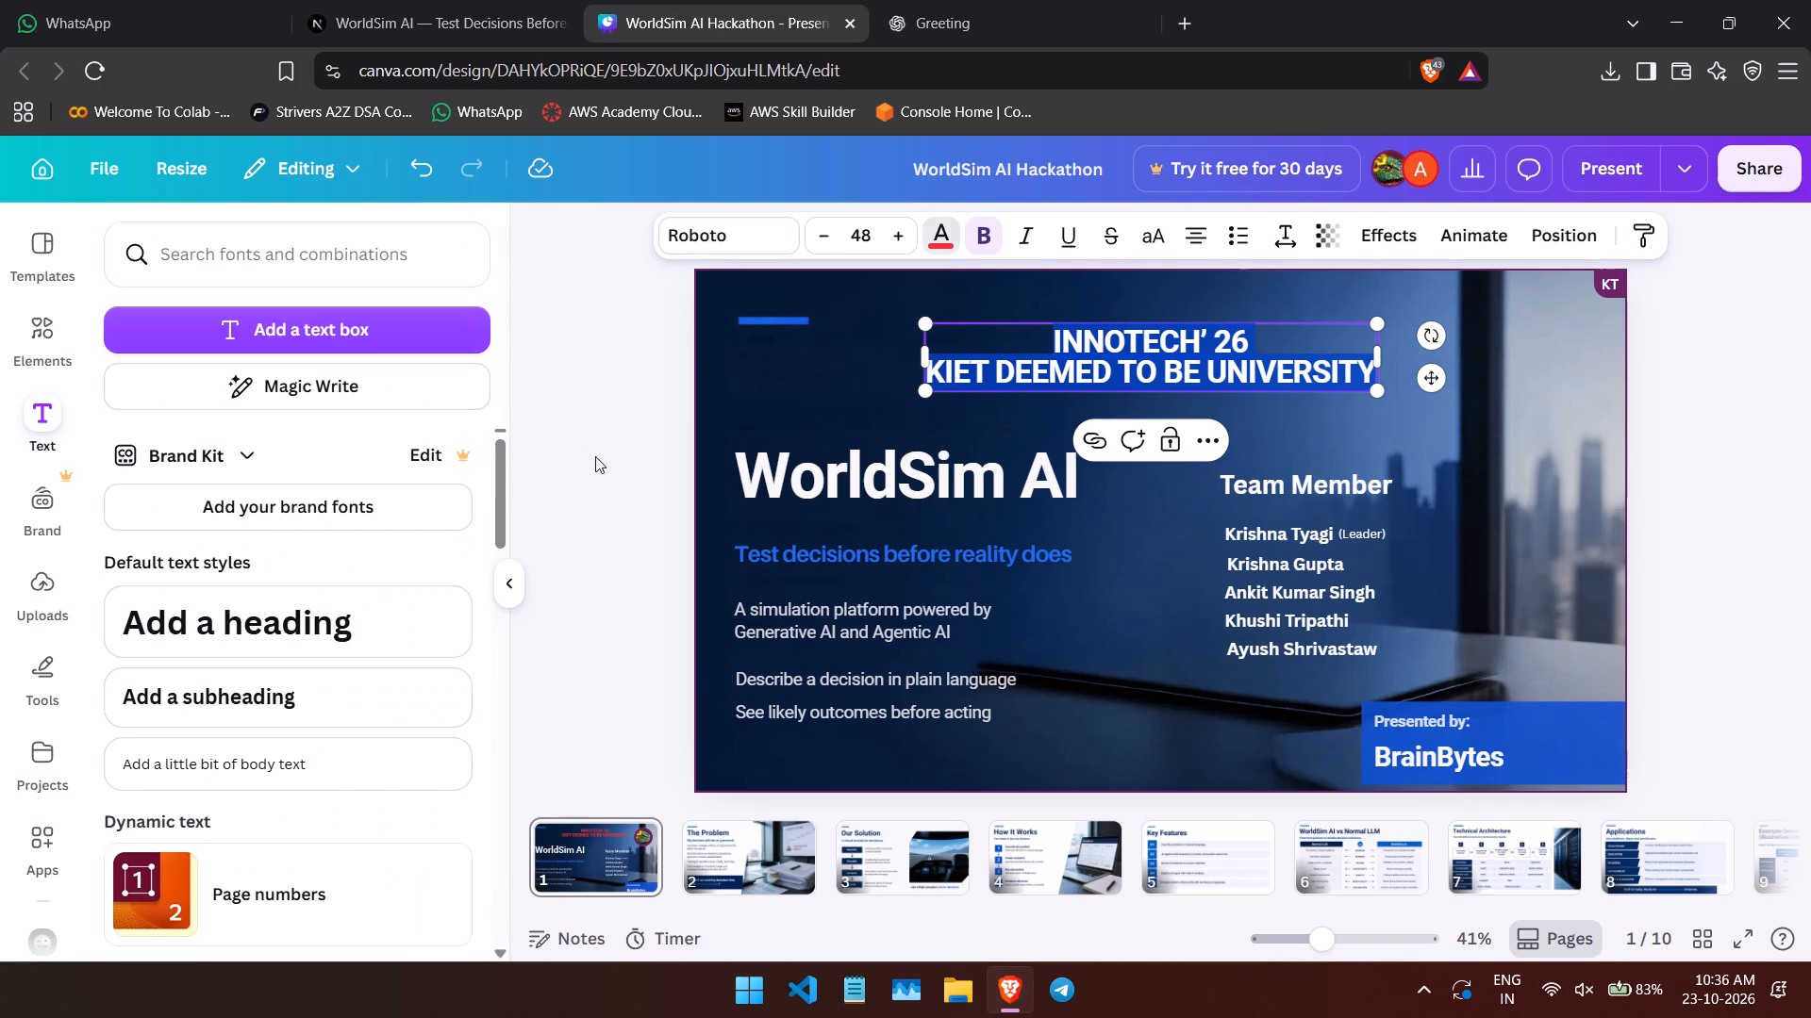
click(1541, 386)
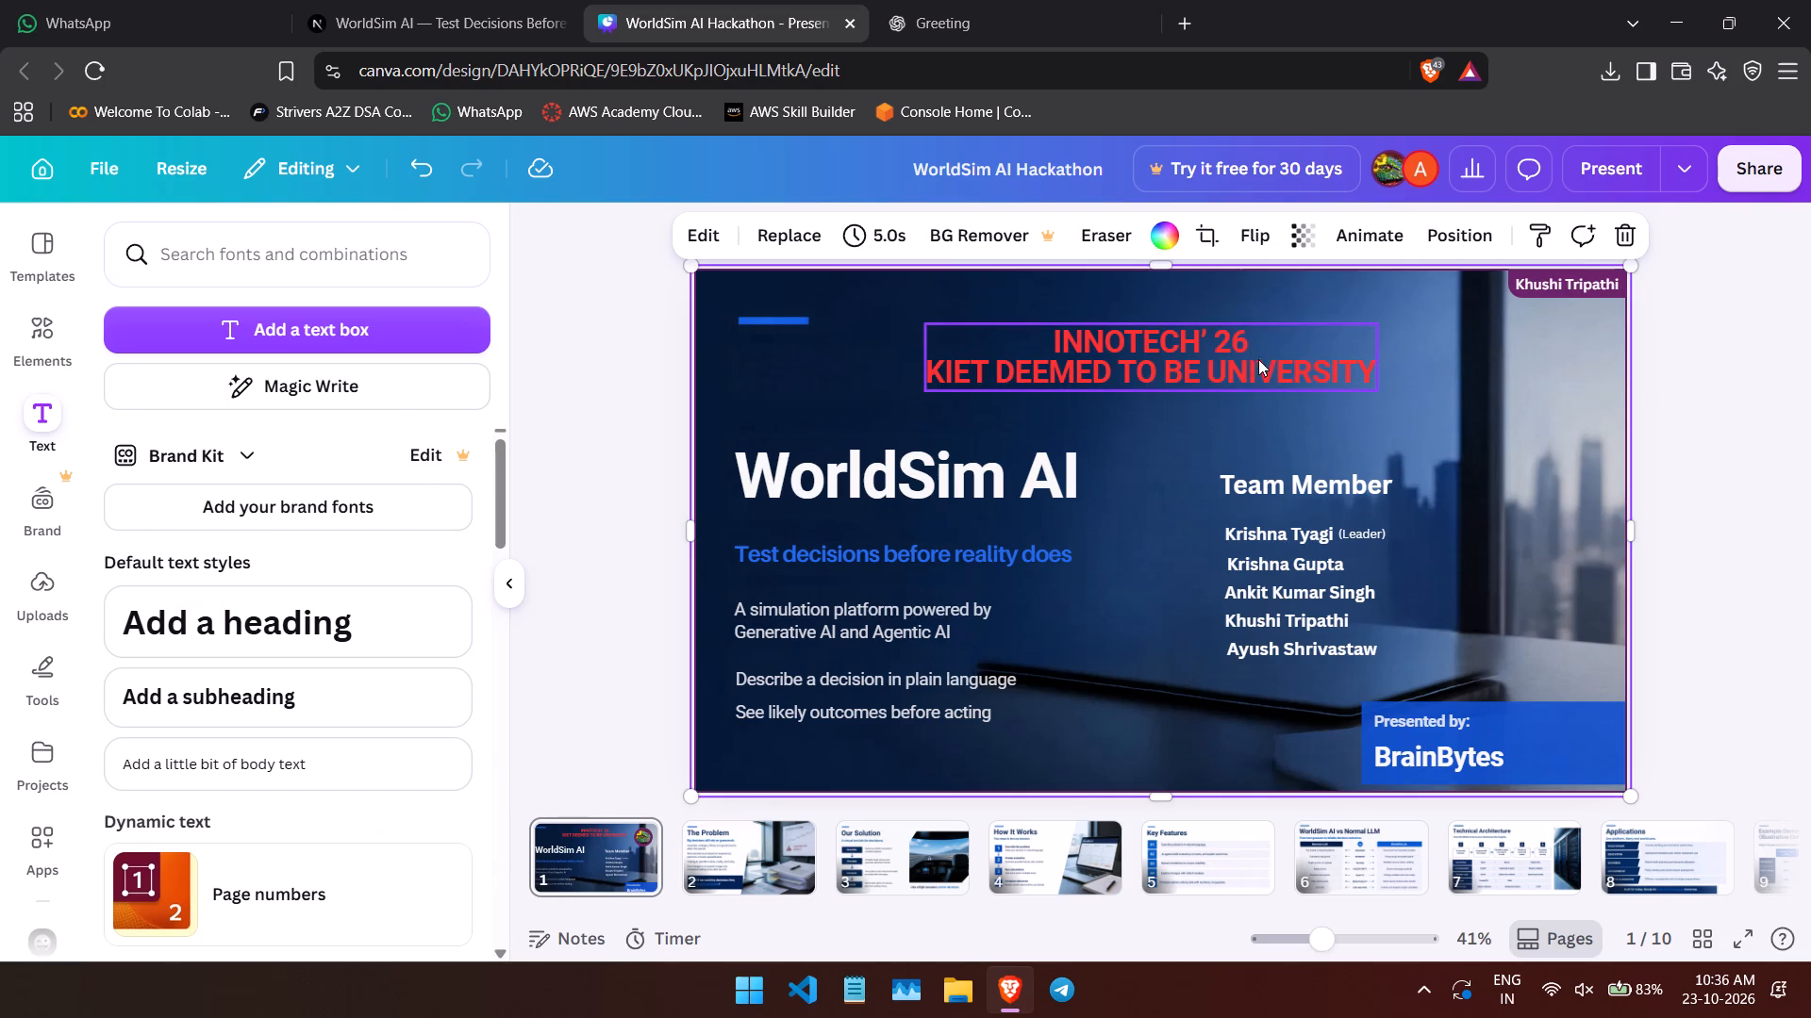
Insert a blank line between INNOTECH' 26 and the KIET DEEMED TO BE UNIVERSITY line of the heading.
click(1264, 335)
double_click(1264, 335)
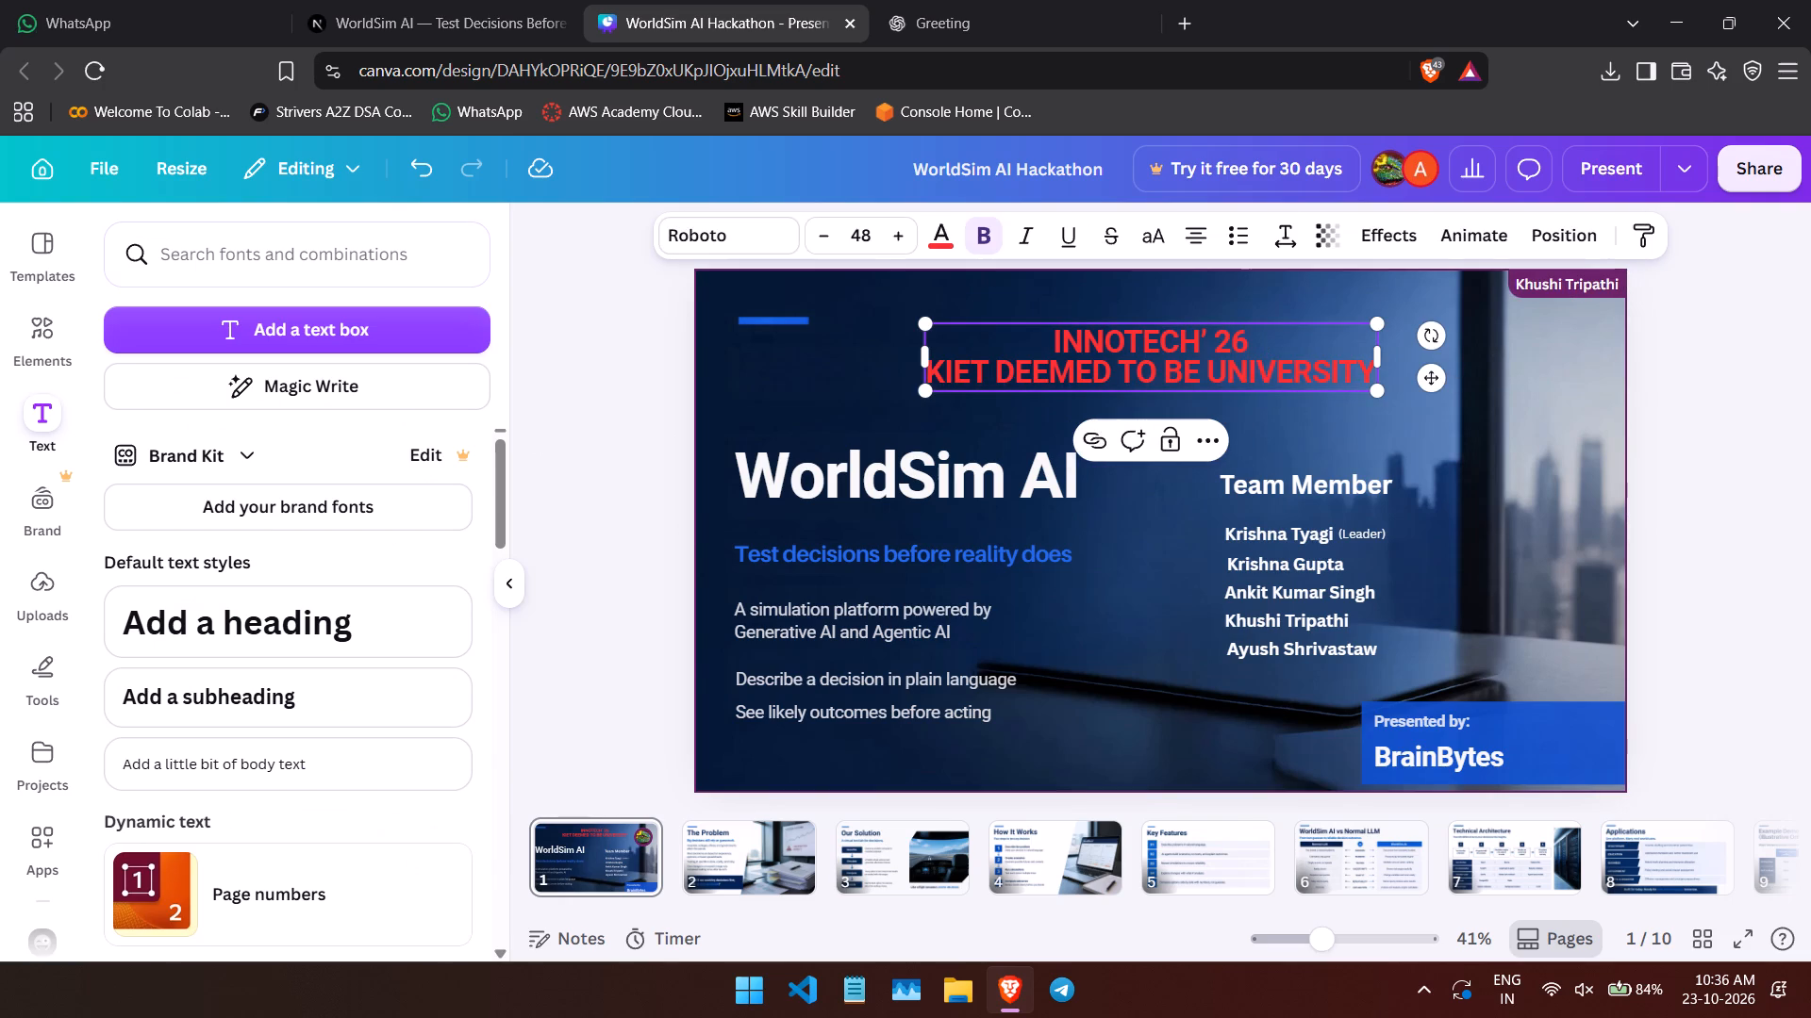
key(Return)
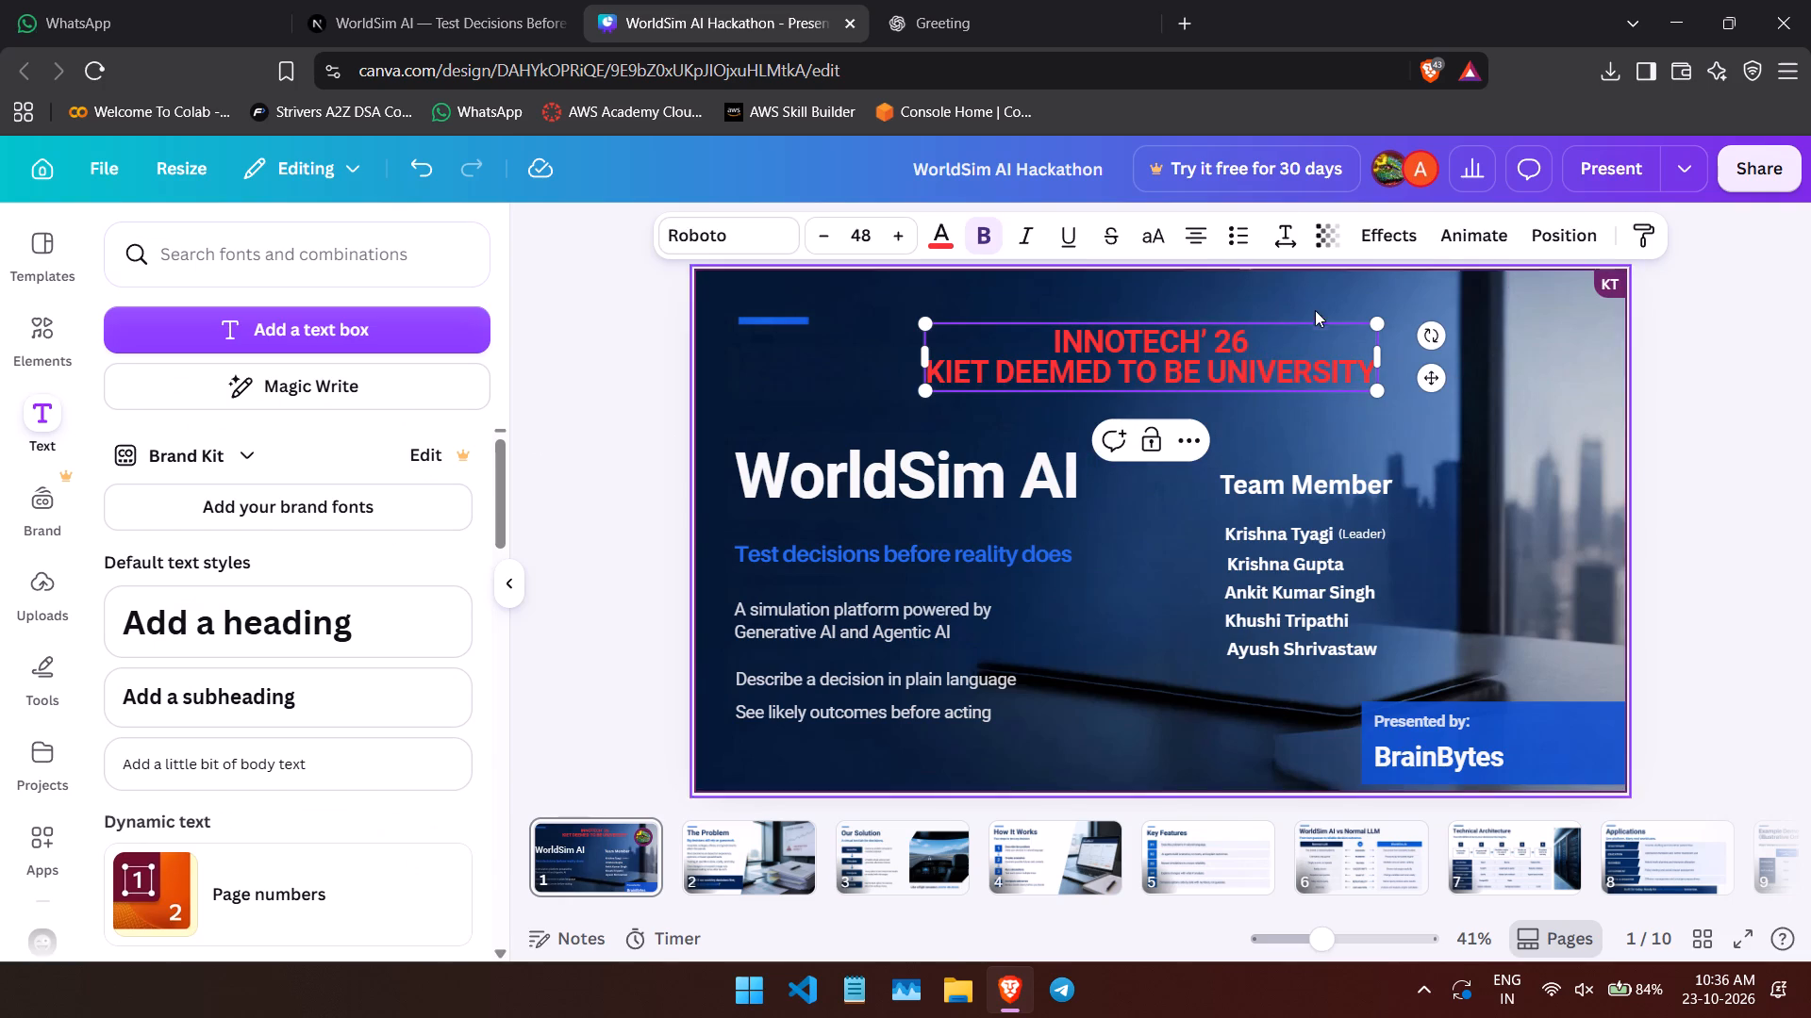
click(1263, 335)
key(Return)
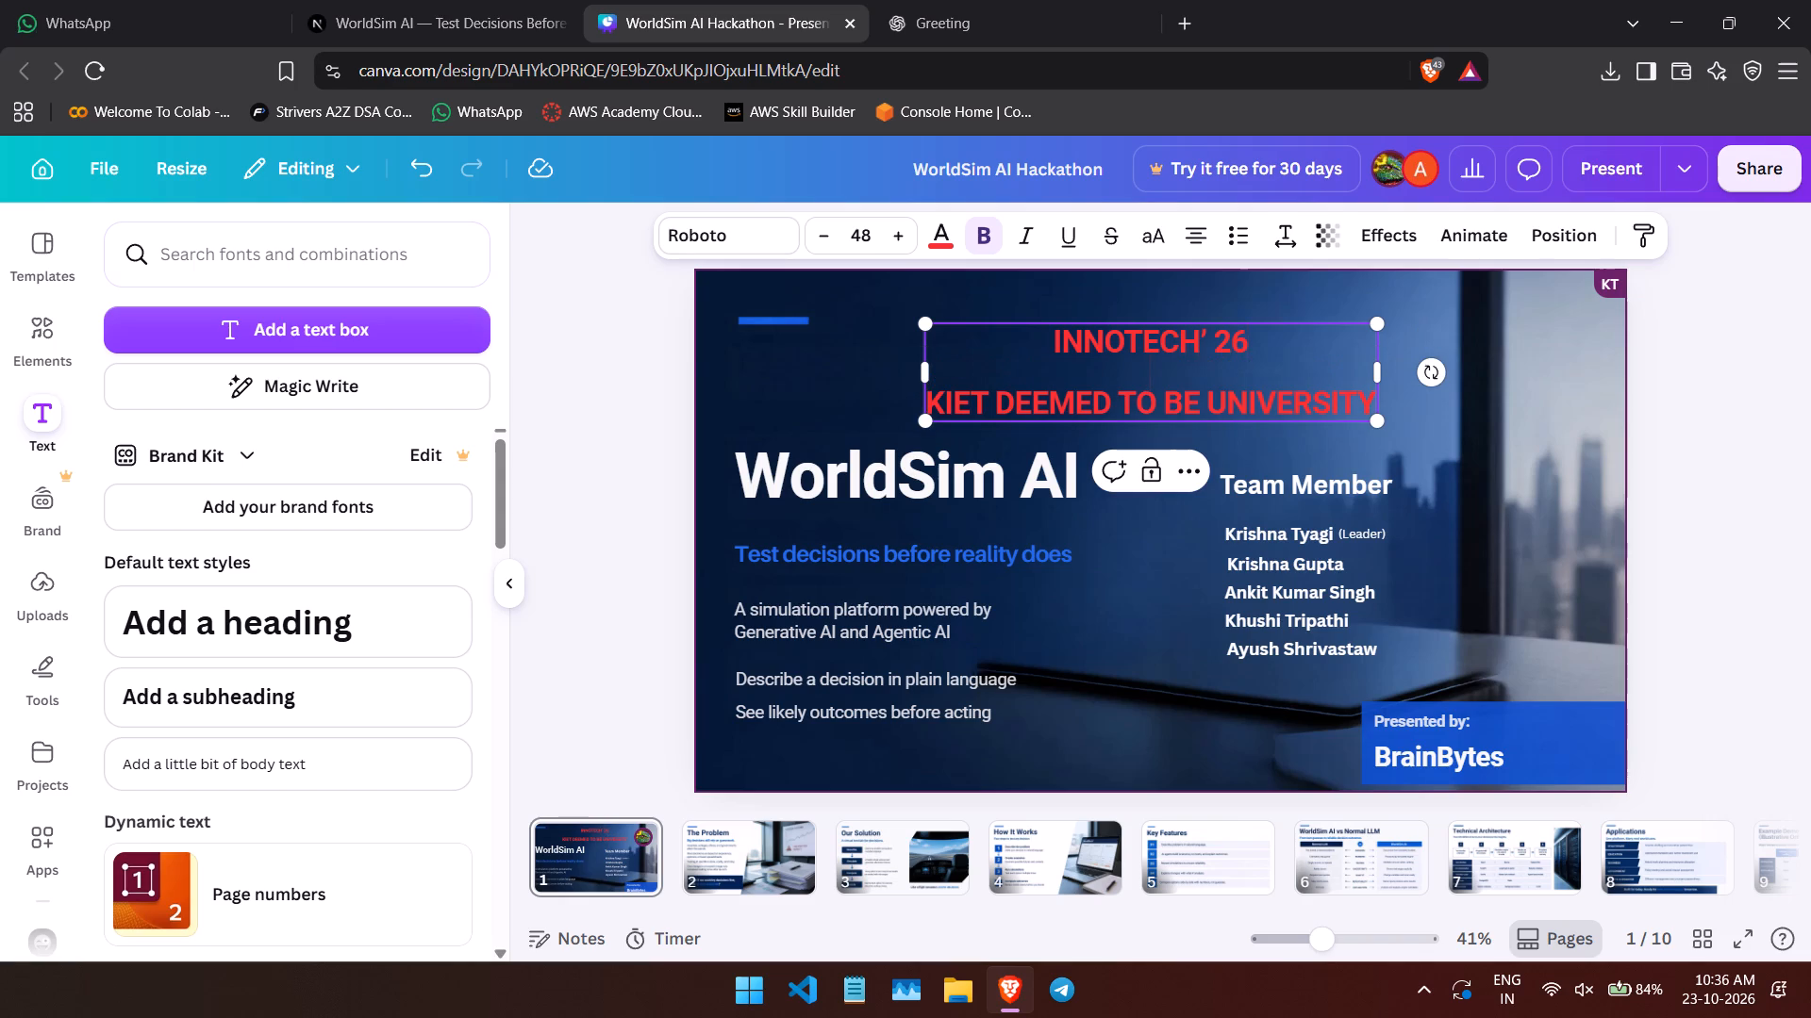
Move the event heading slightly up the cover slide, leaving a small gap below the slide's top edge.
drag(1295, 320, 1297, 282)
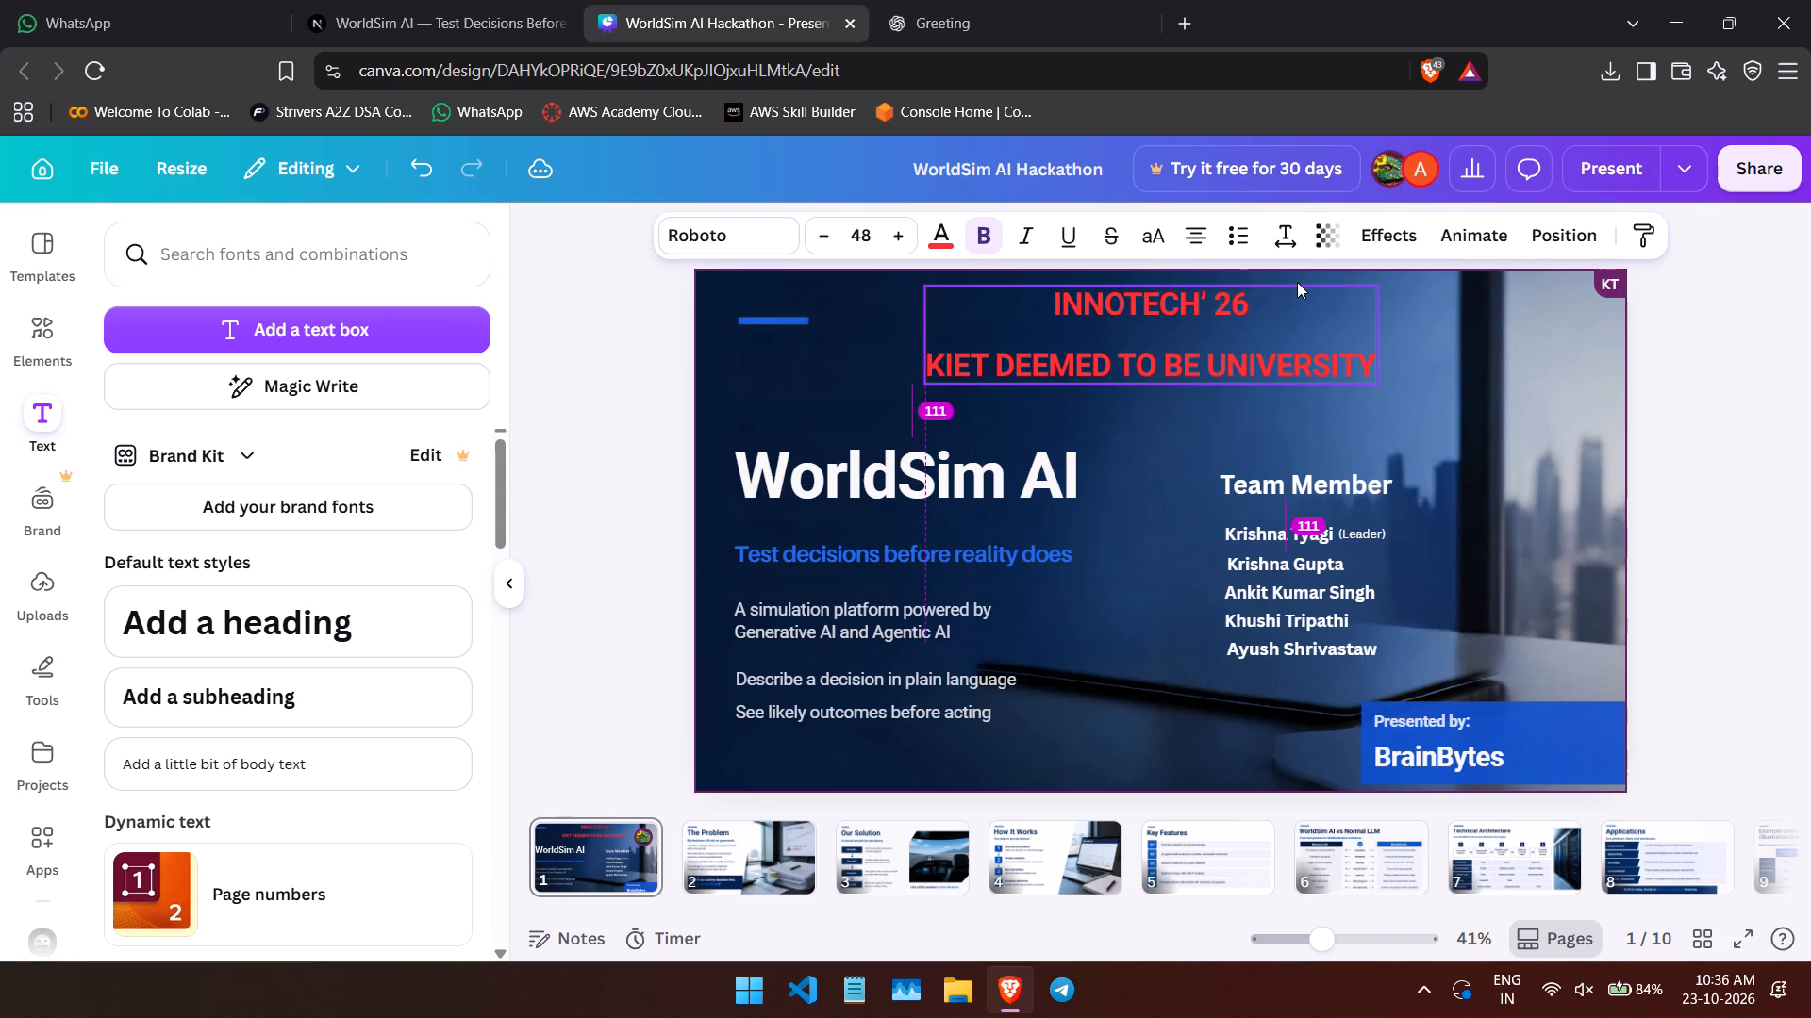
drag(1297, 282, 1297, 281)
click(1664, 384)
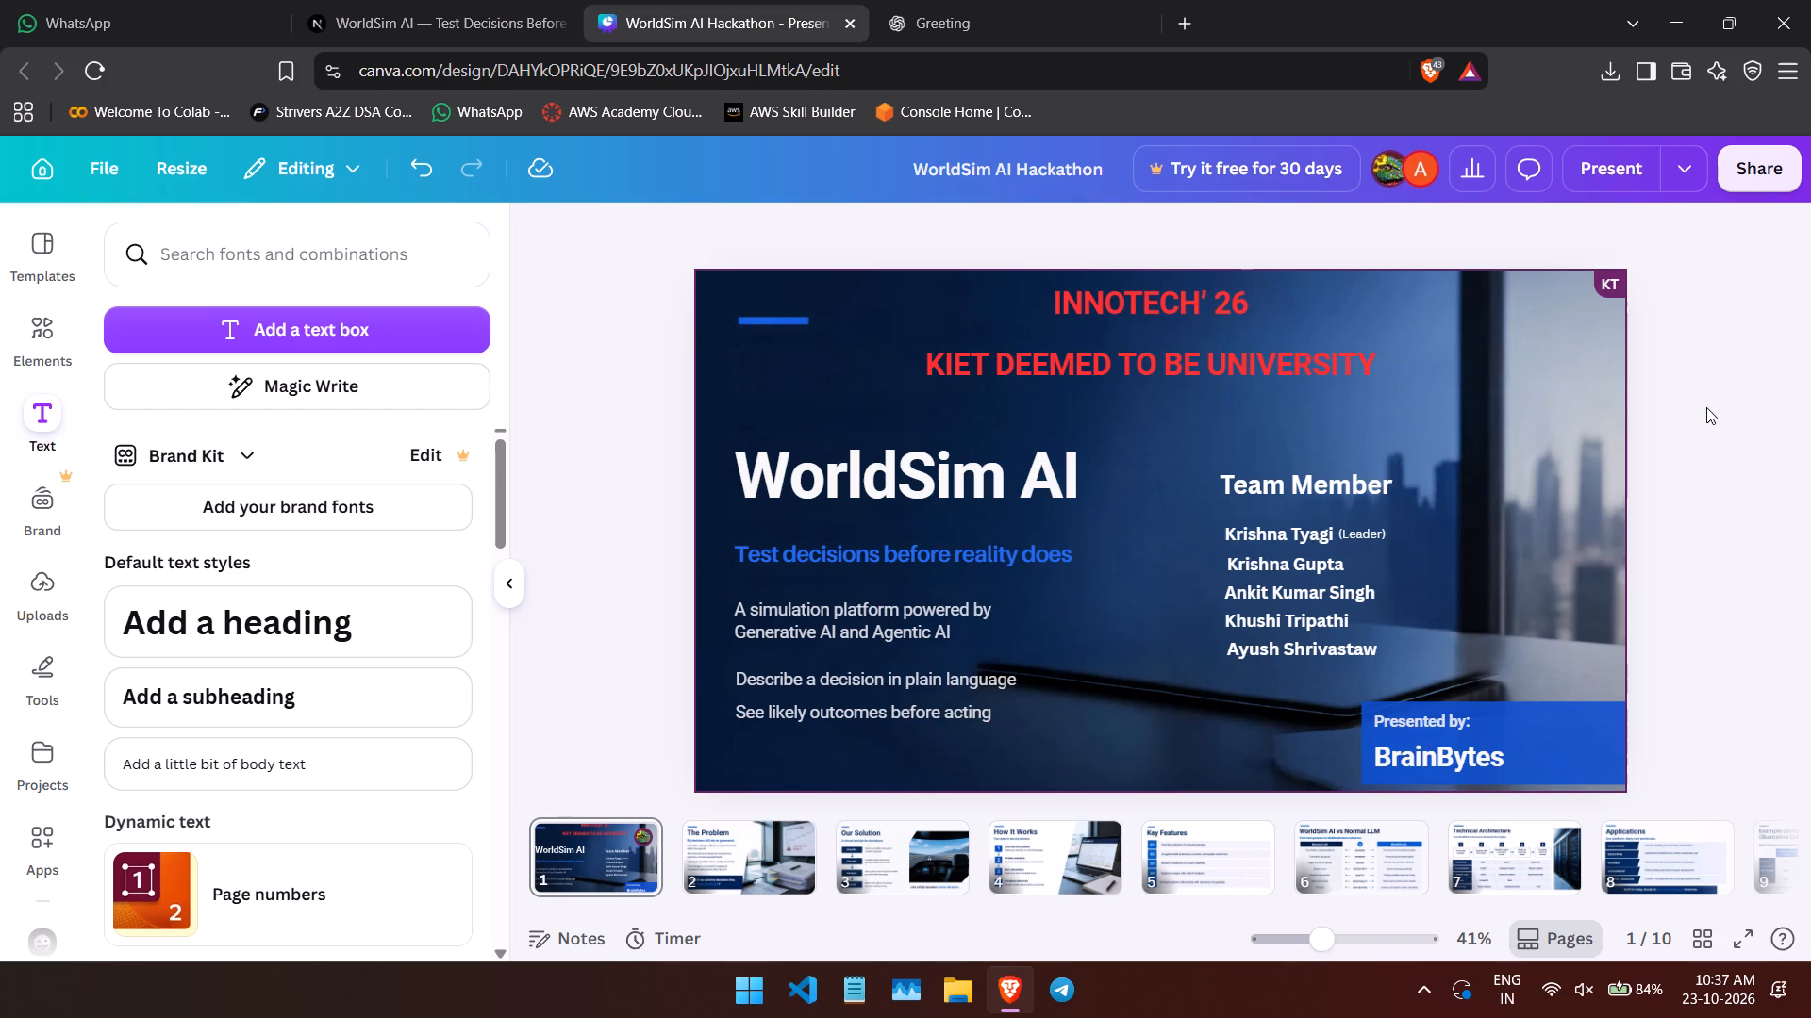
click(1203, 376)
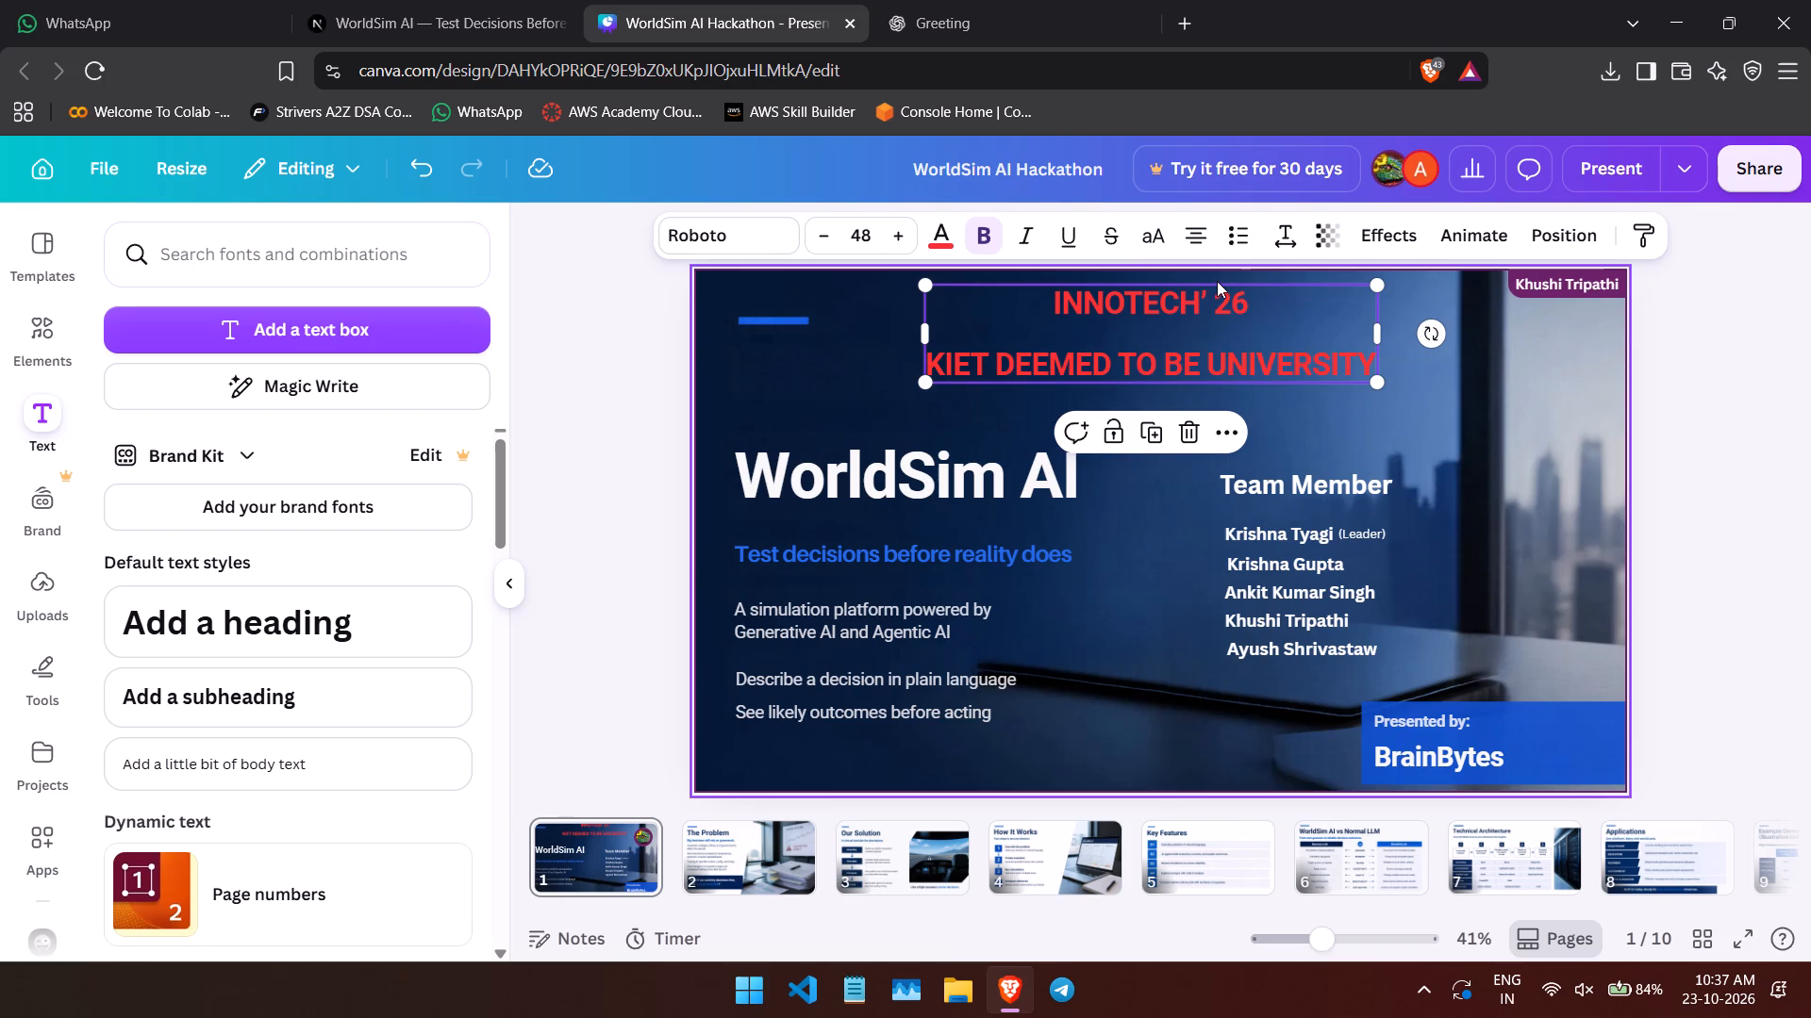
click(1217, 281)
click(1216, 303)
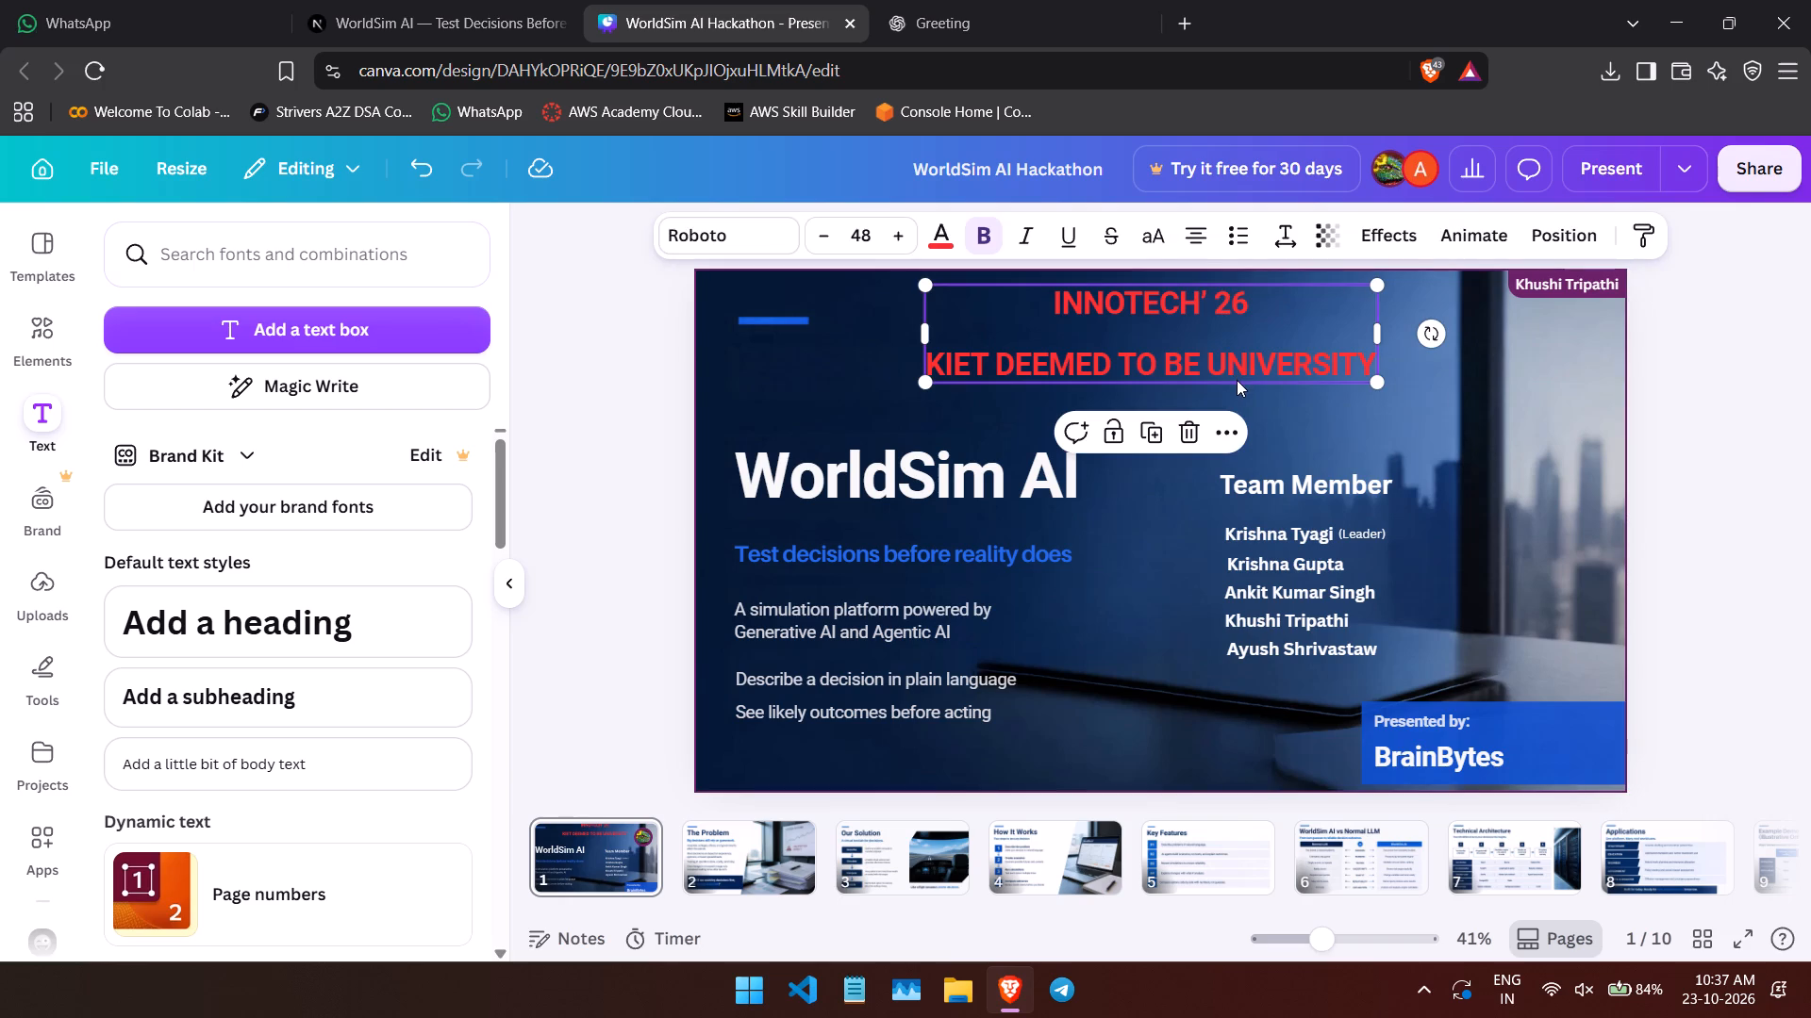
drag(1238, 377, 1238, 393)
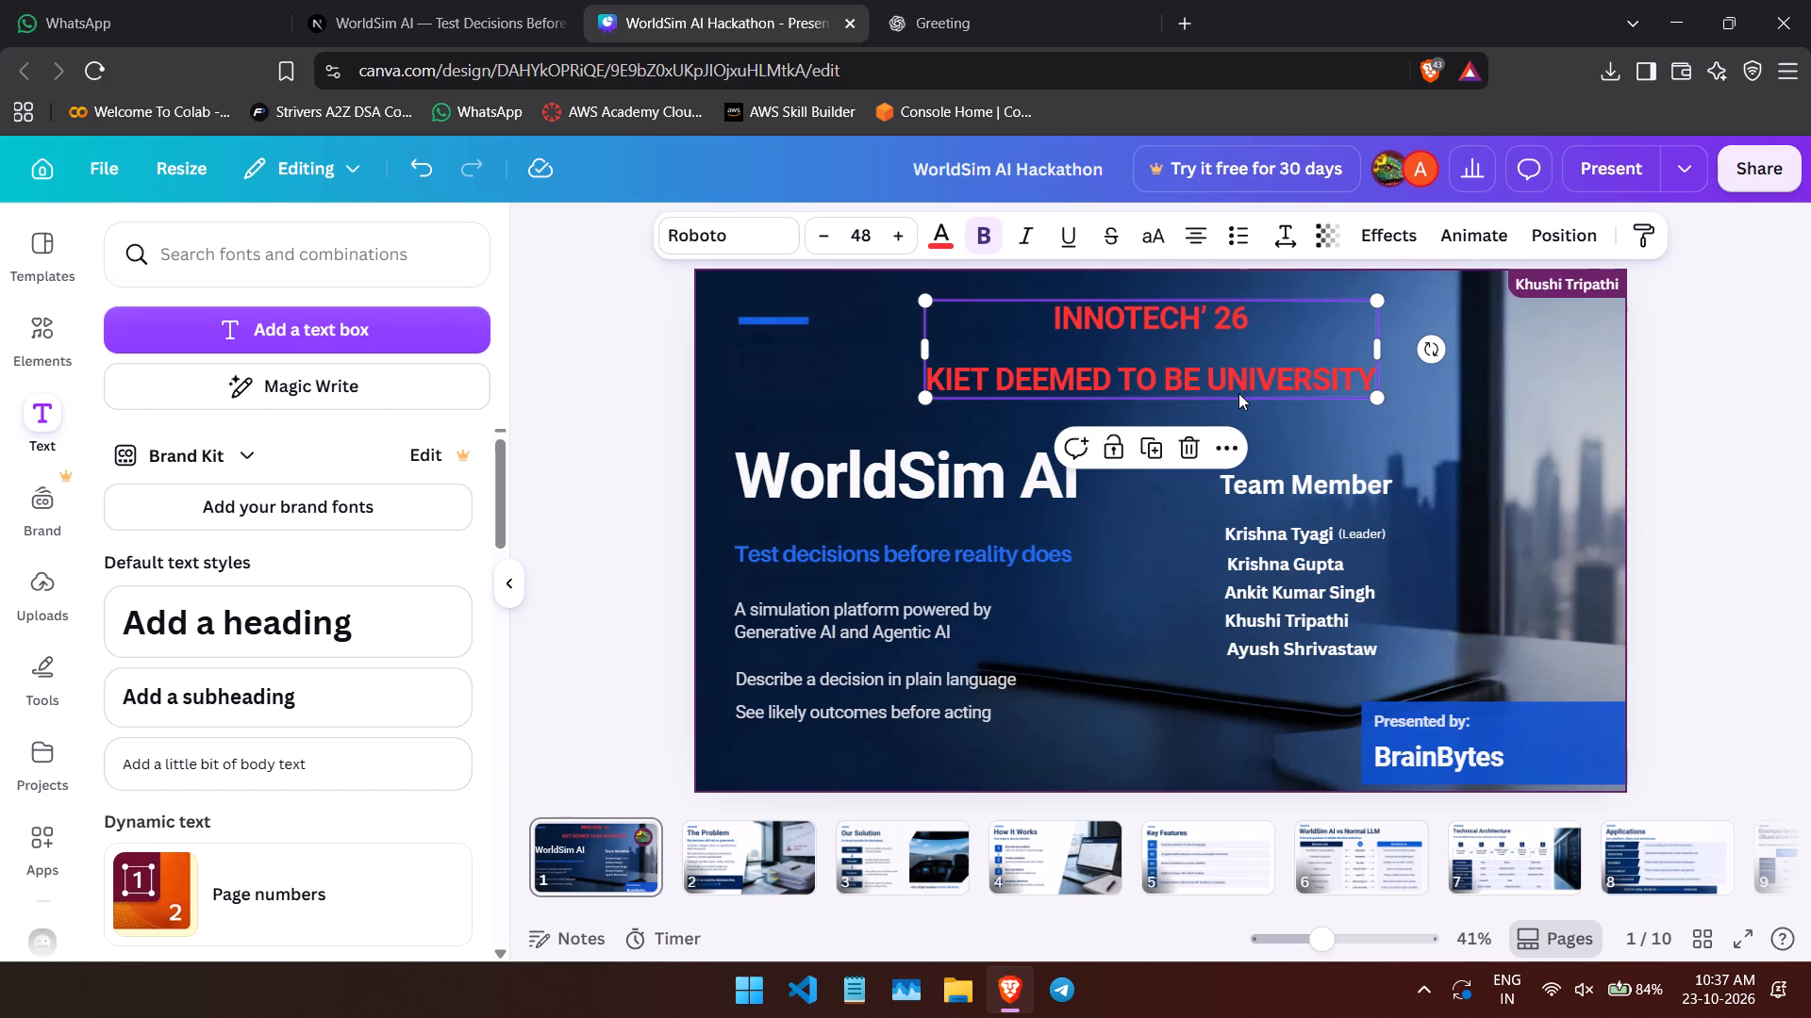
Recolour both lines of the event heading light turquoise using a default solid colour.
click(1343, 377)
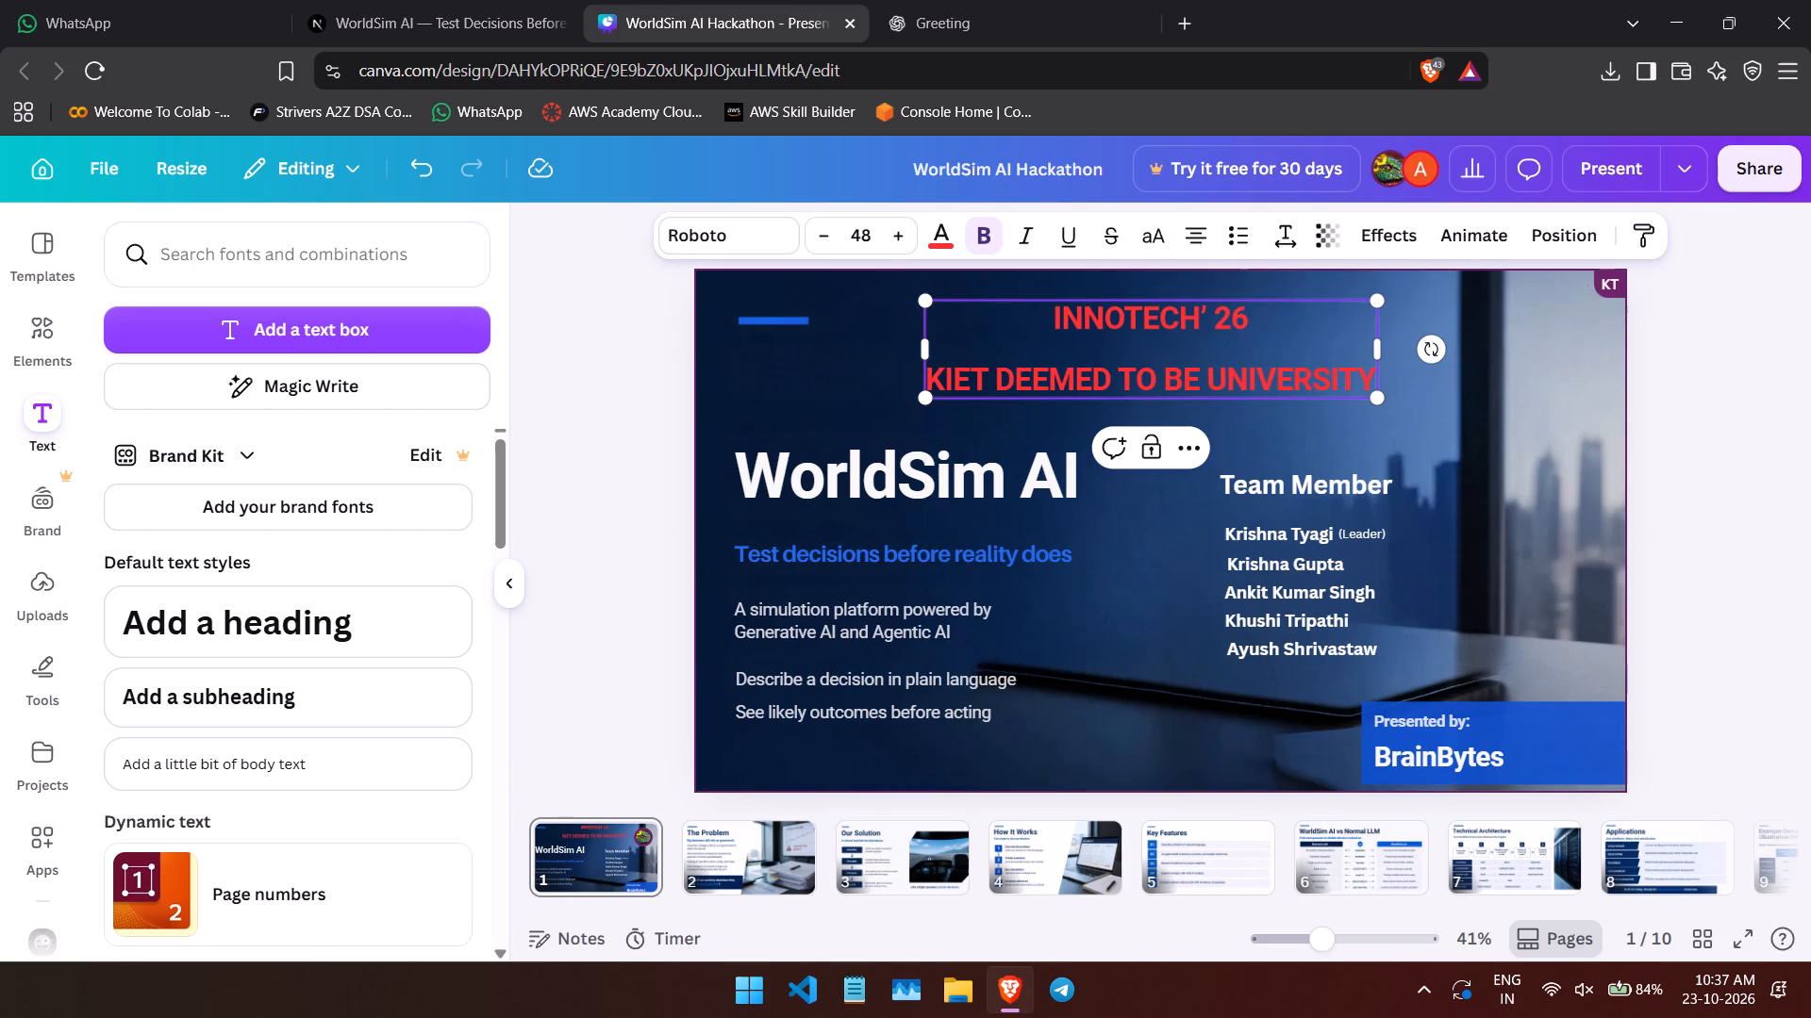
key(ctrl+a)
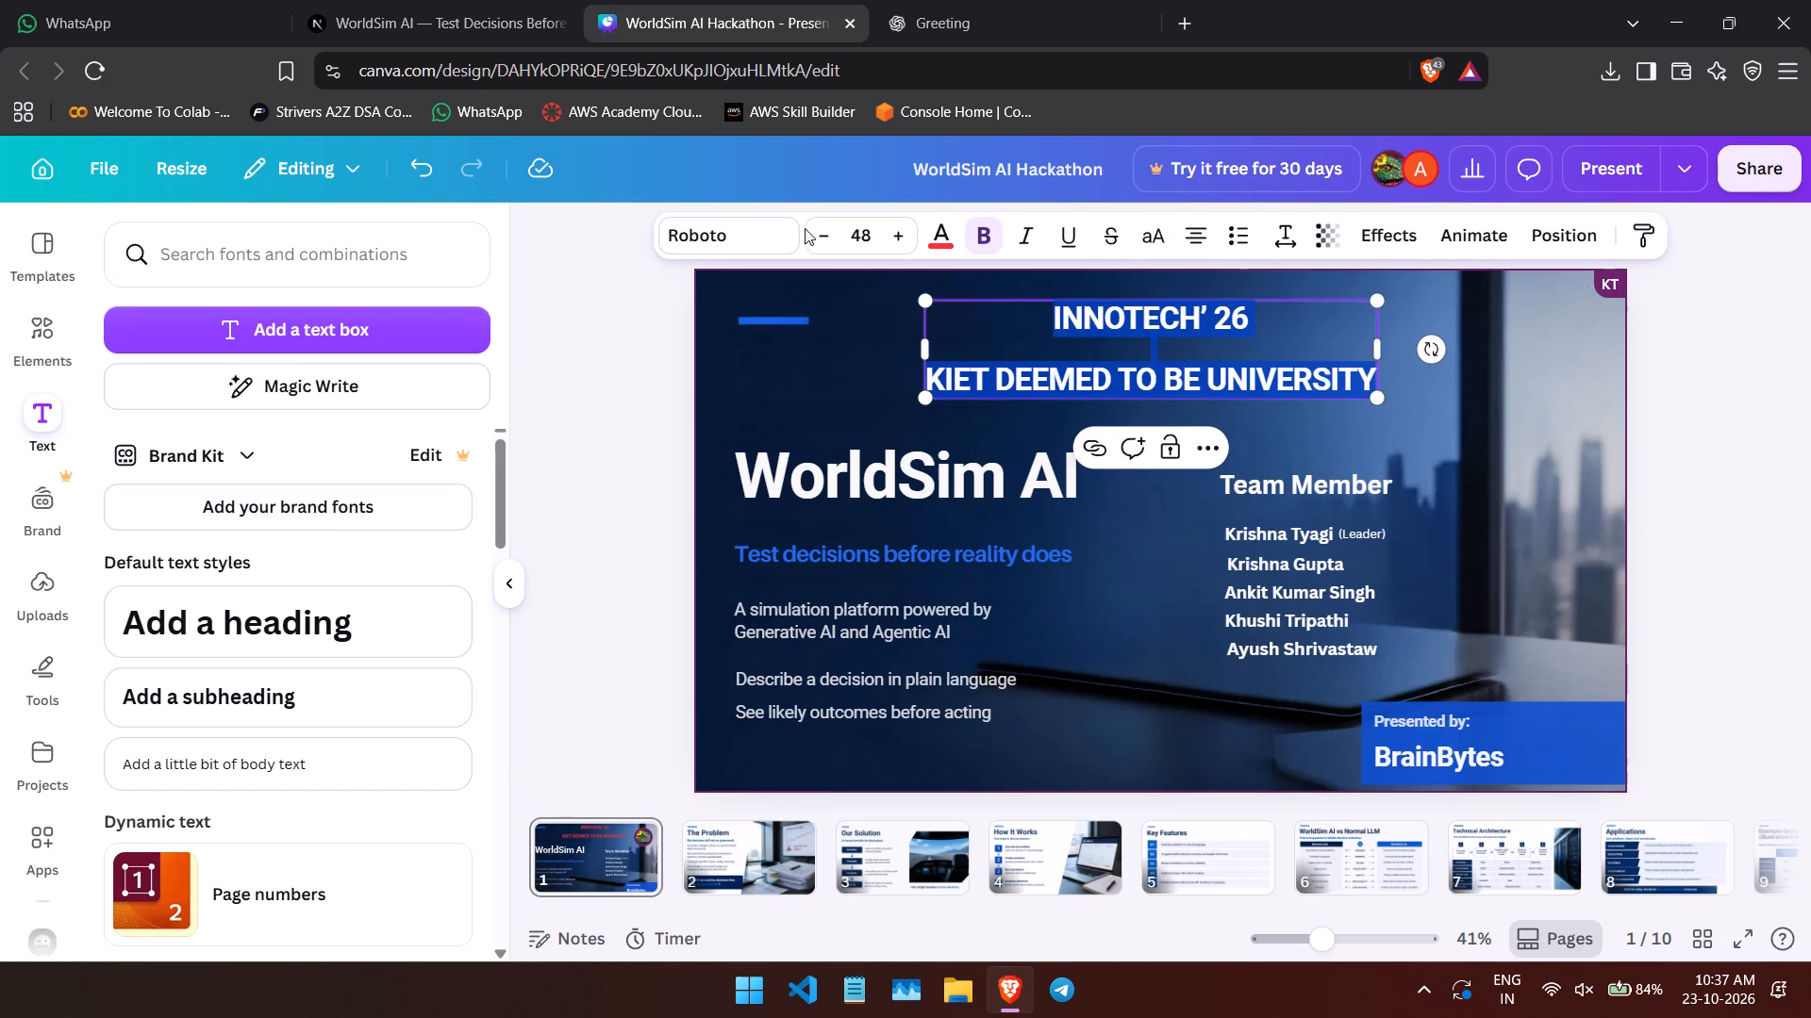
click(950, 235)
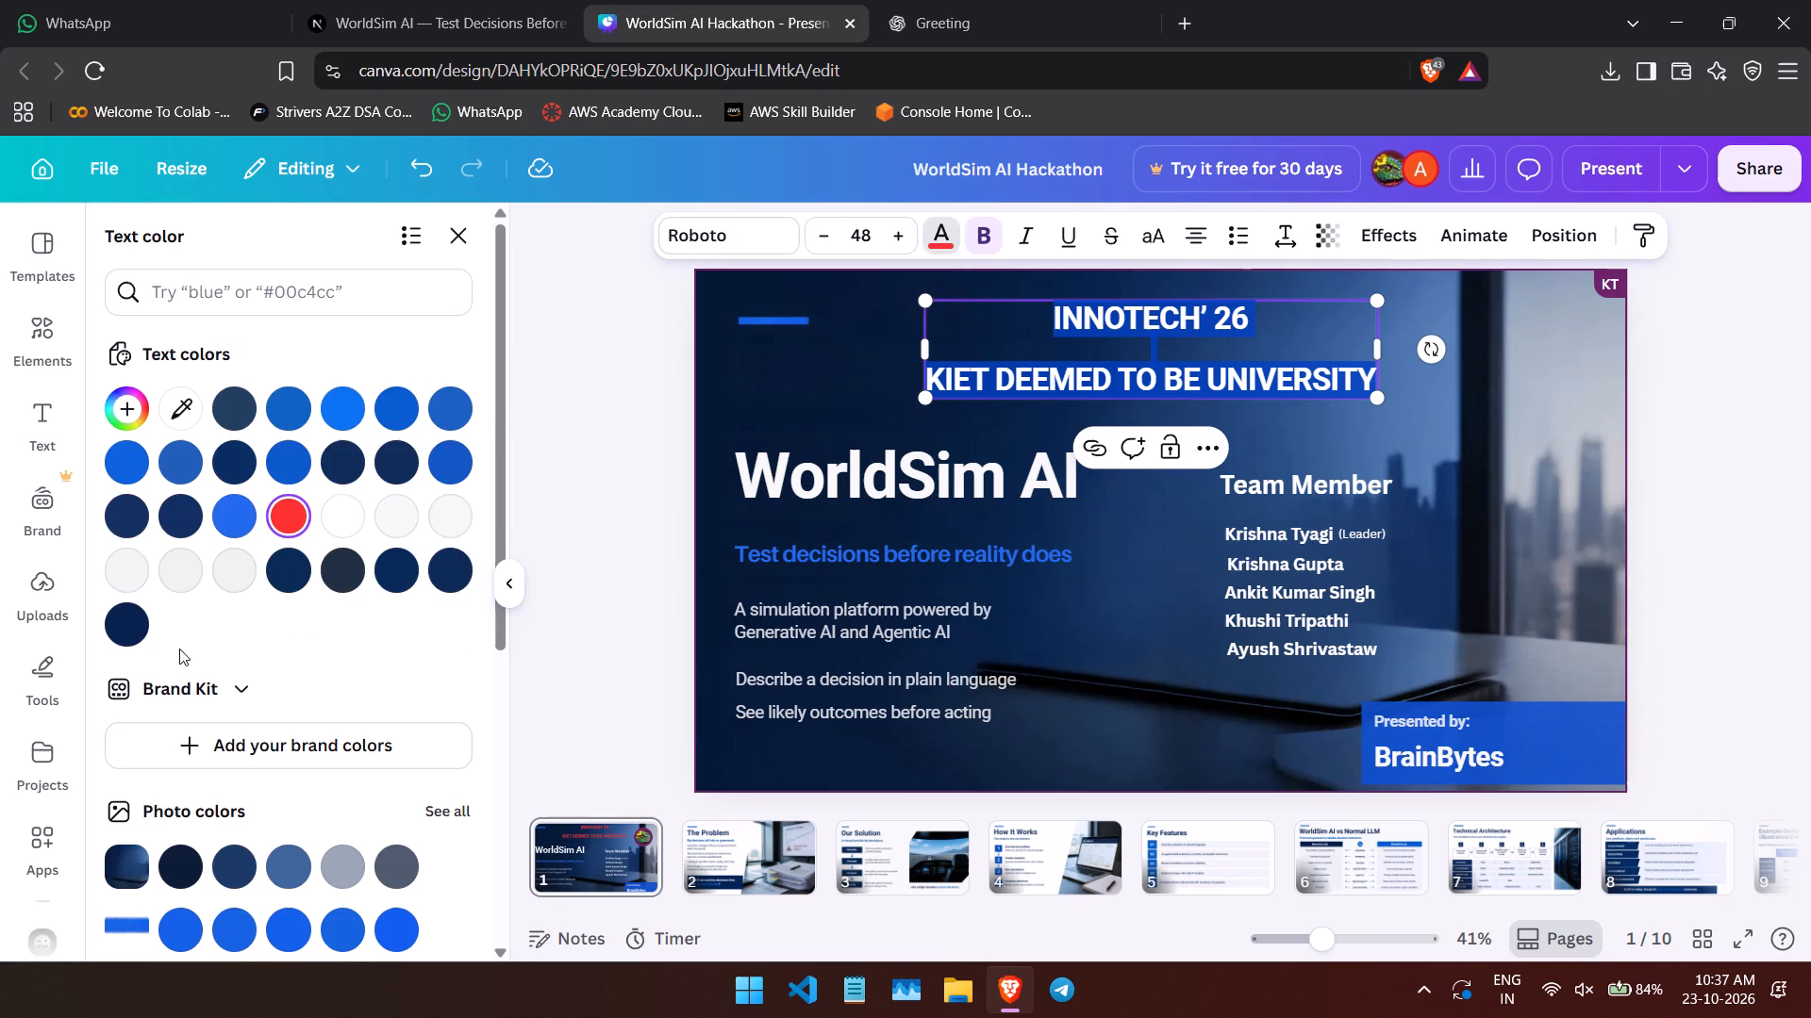
scroll(179, 649, down, 3)
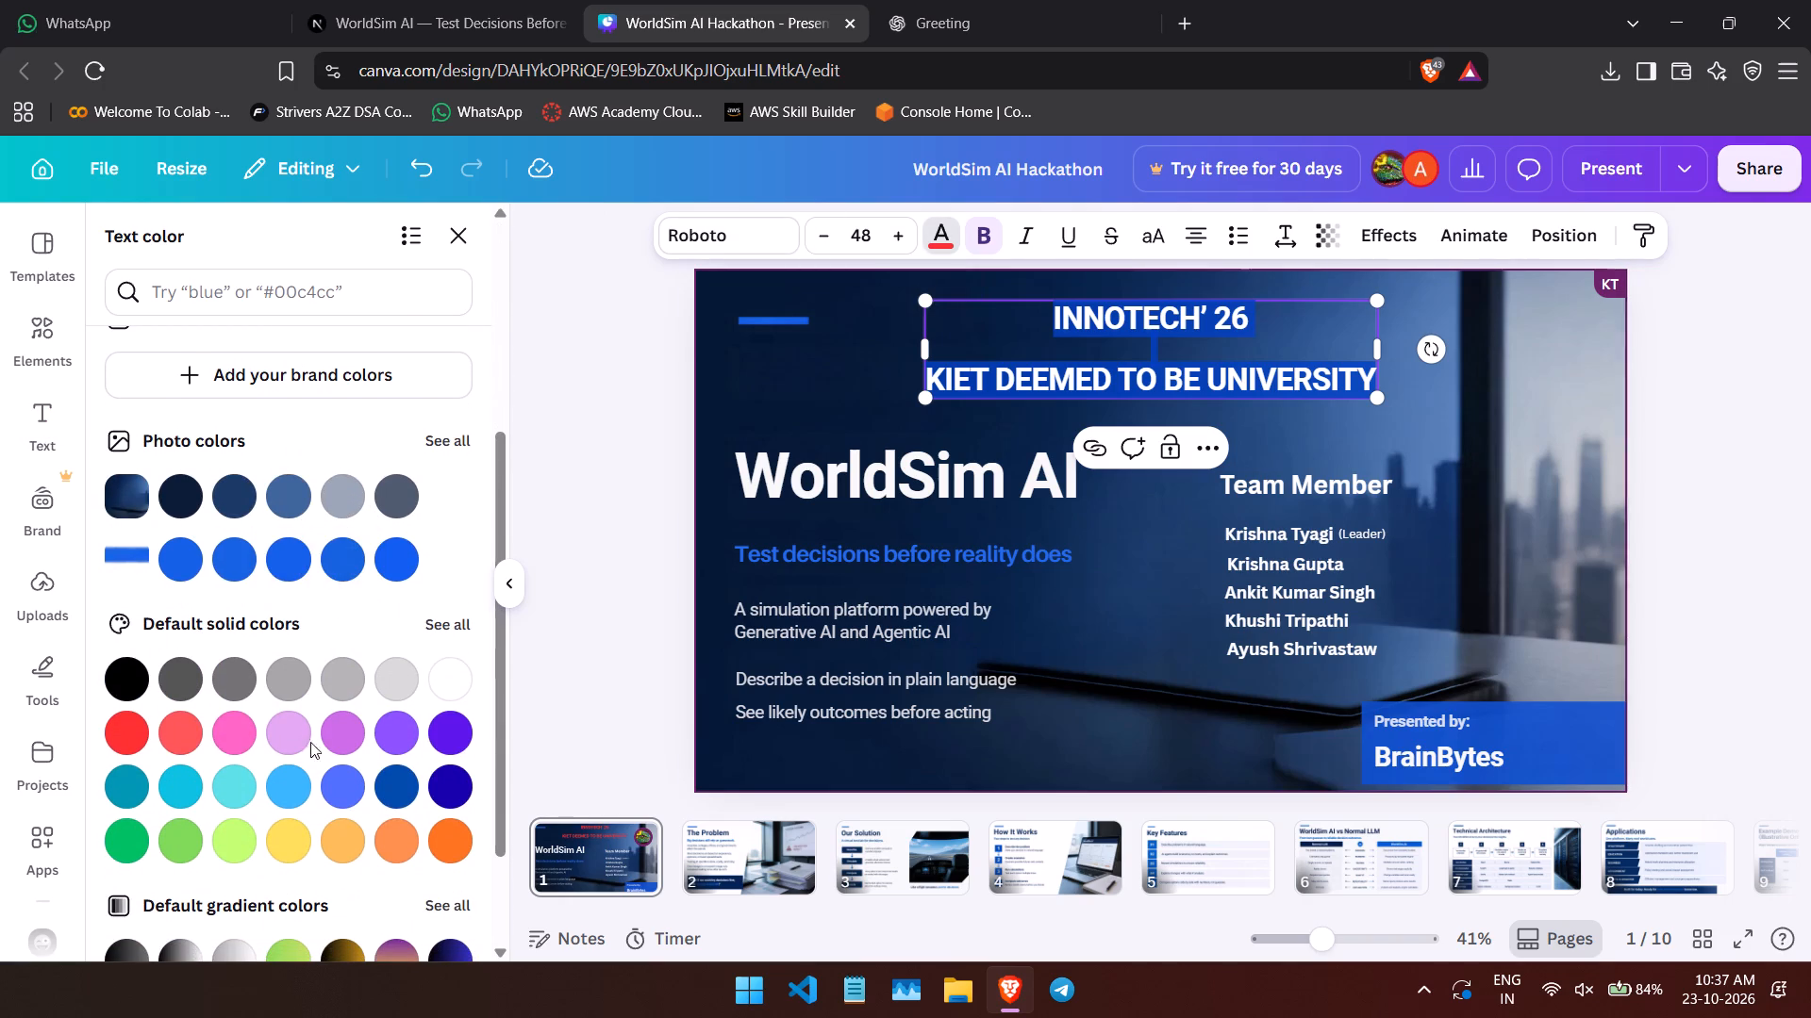
click(241, 789)
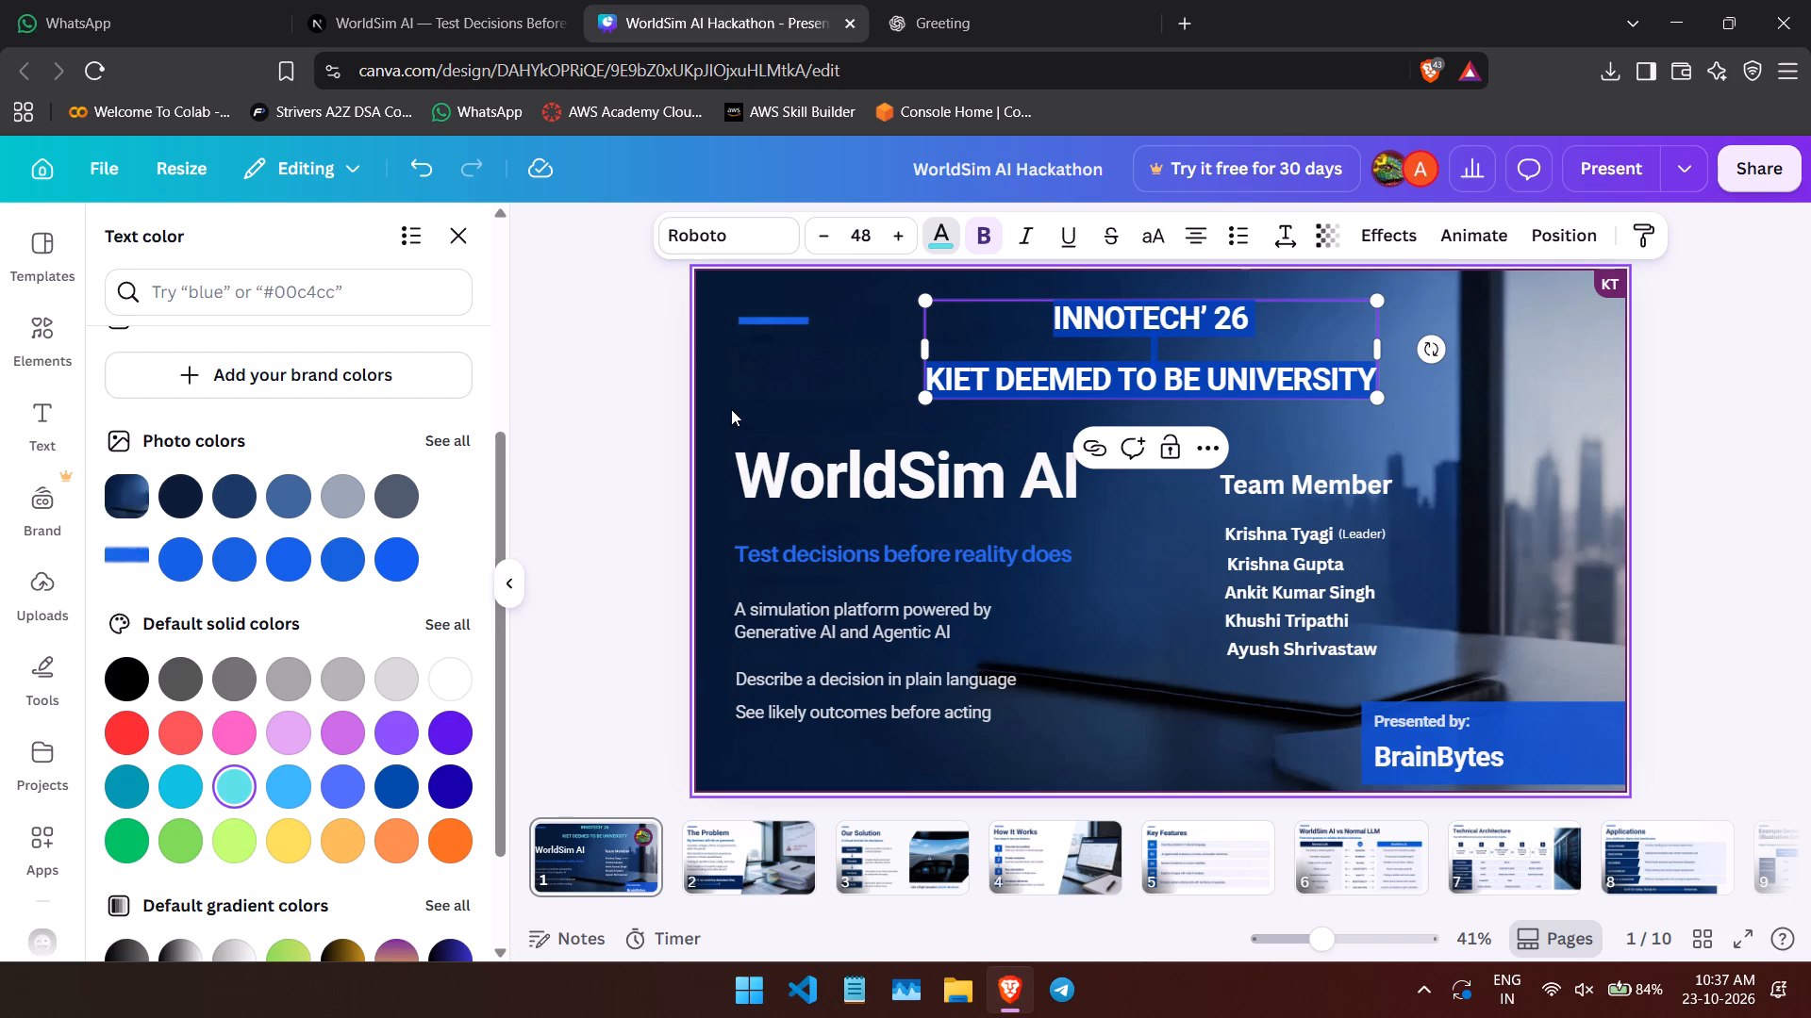
click(731, 409)
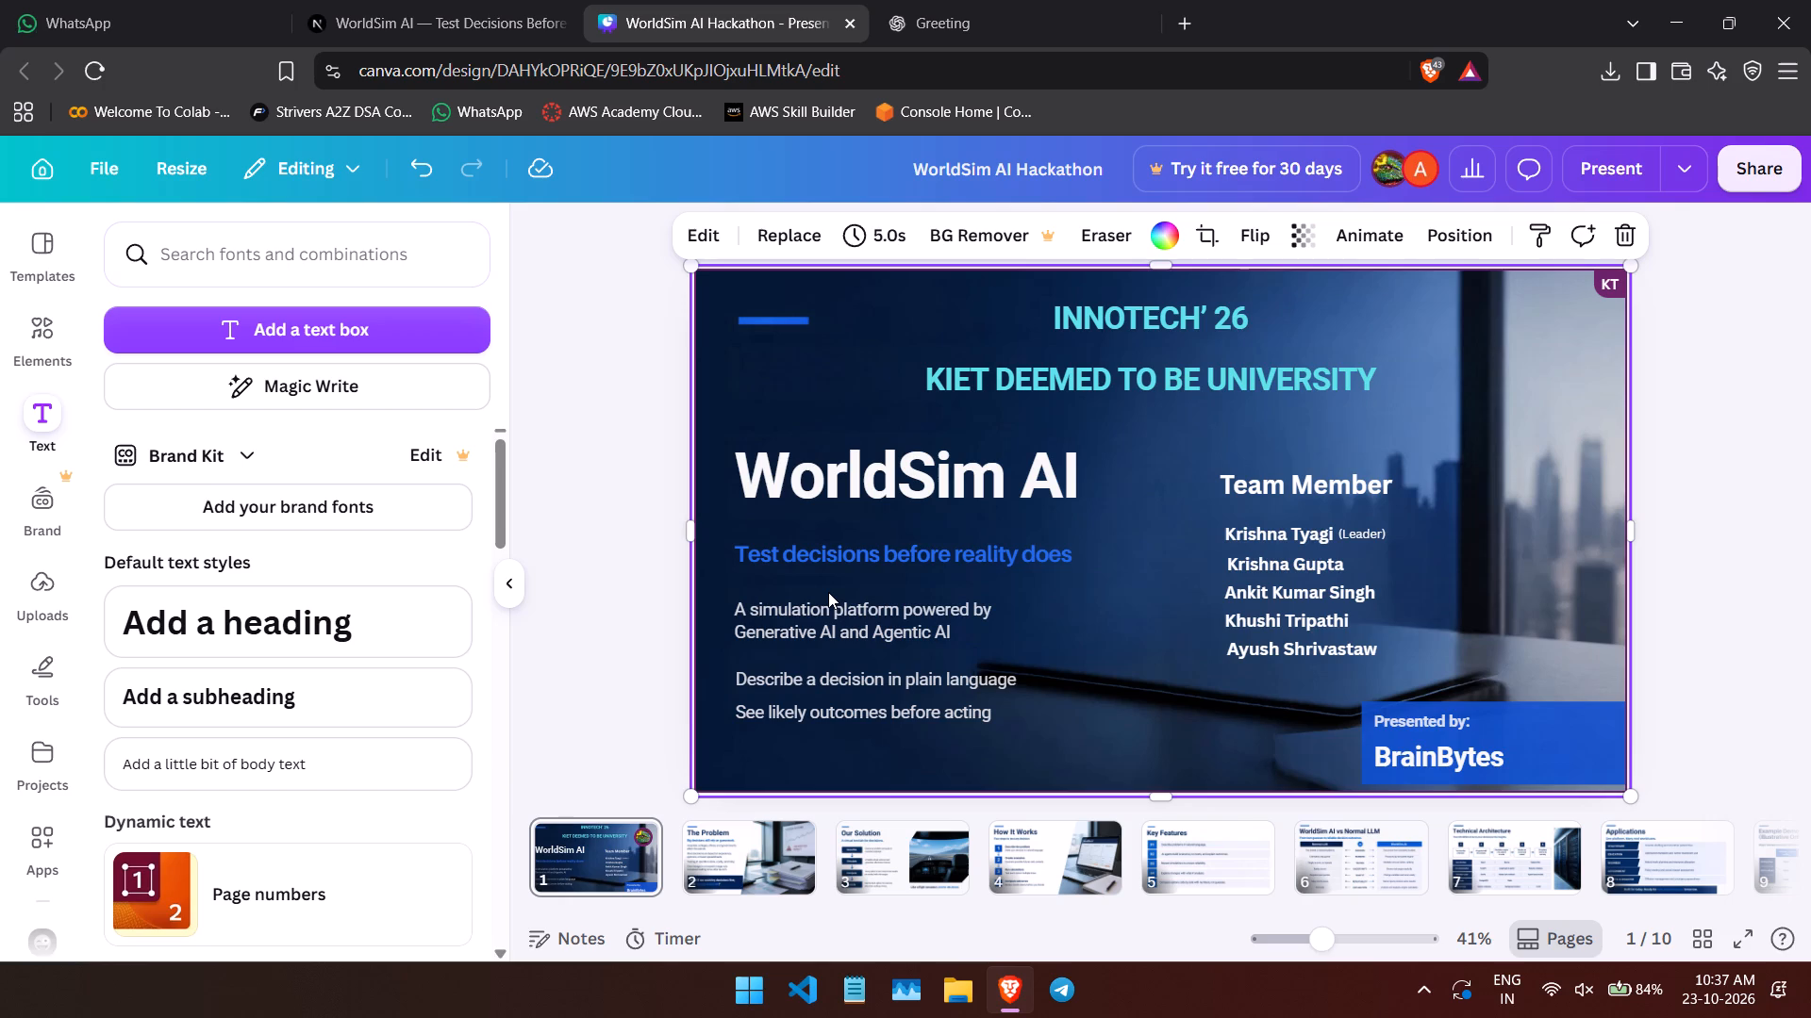
Change the font of the whole event heading to League Spartan.
click(1121, 338)
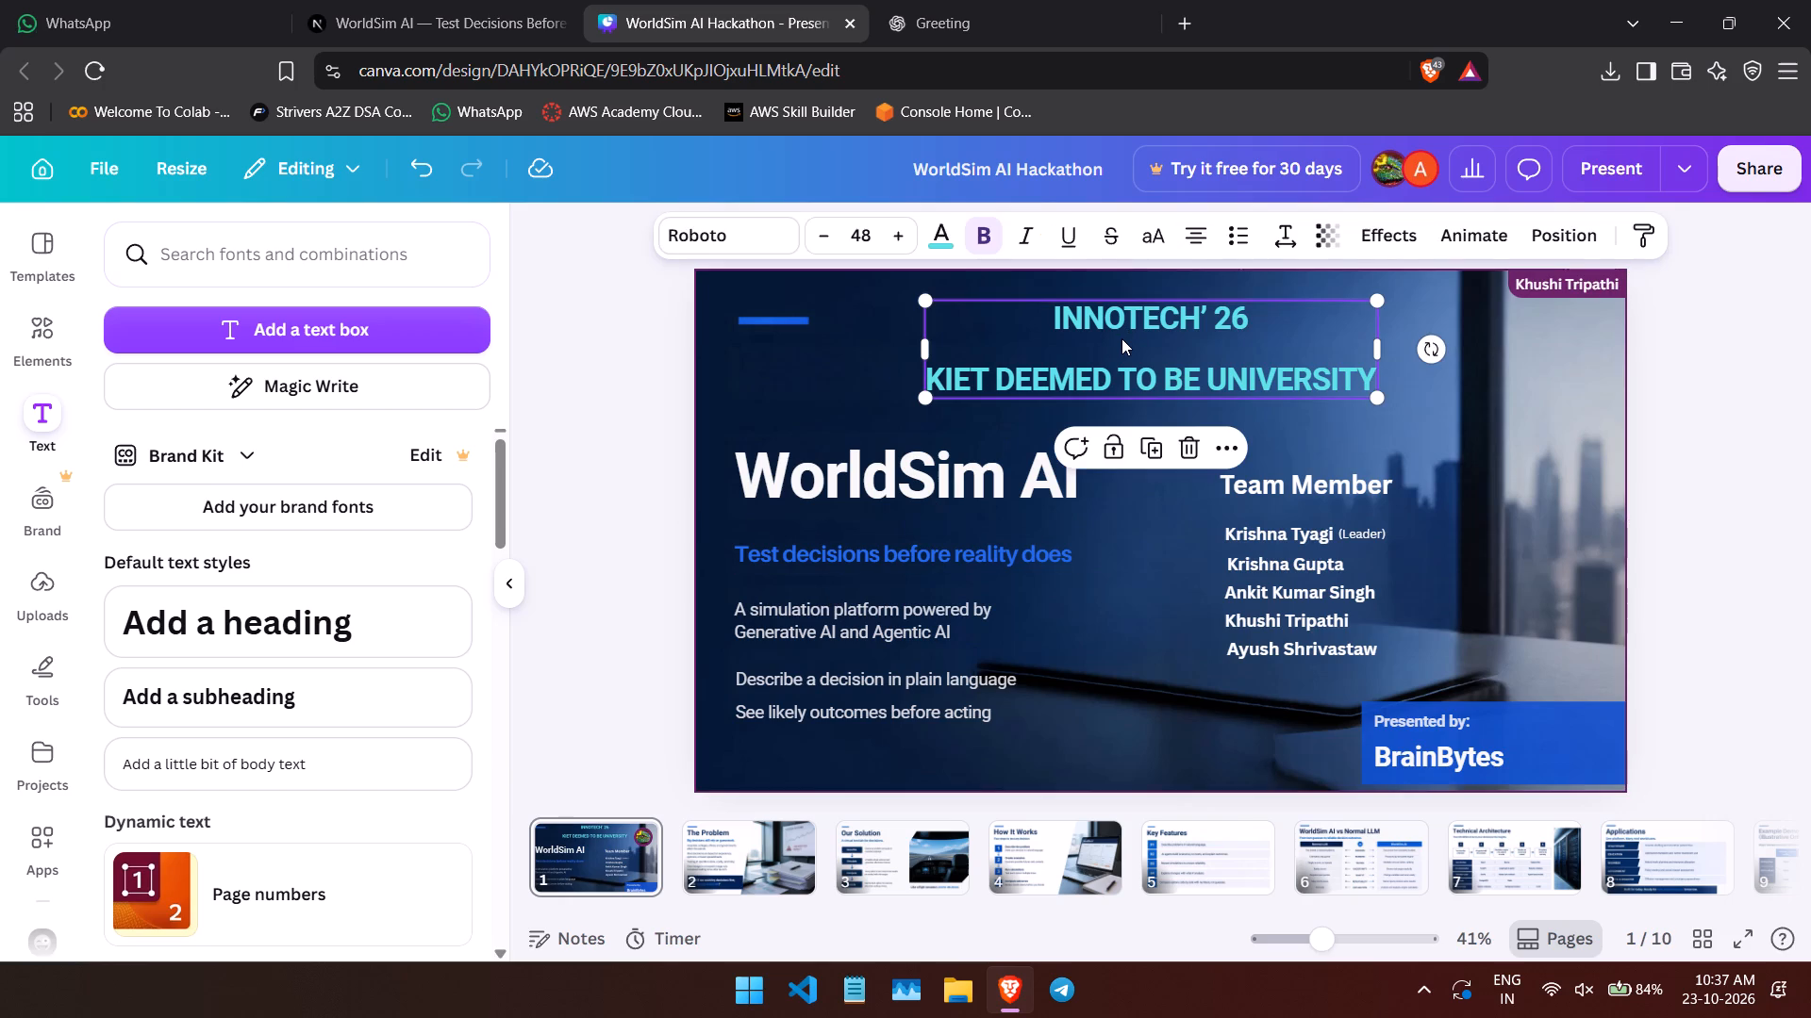
key(ctrl+a)
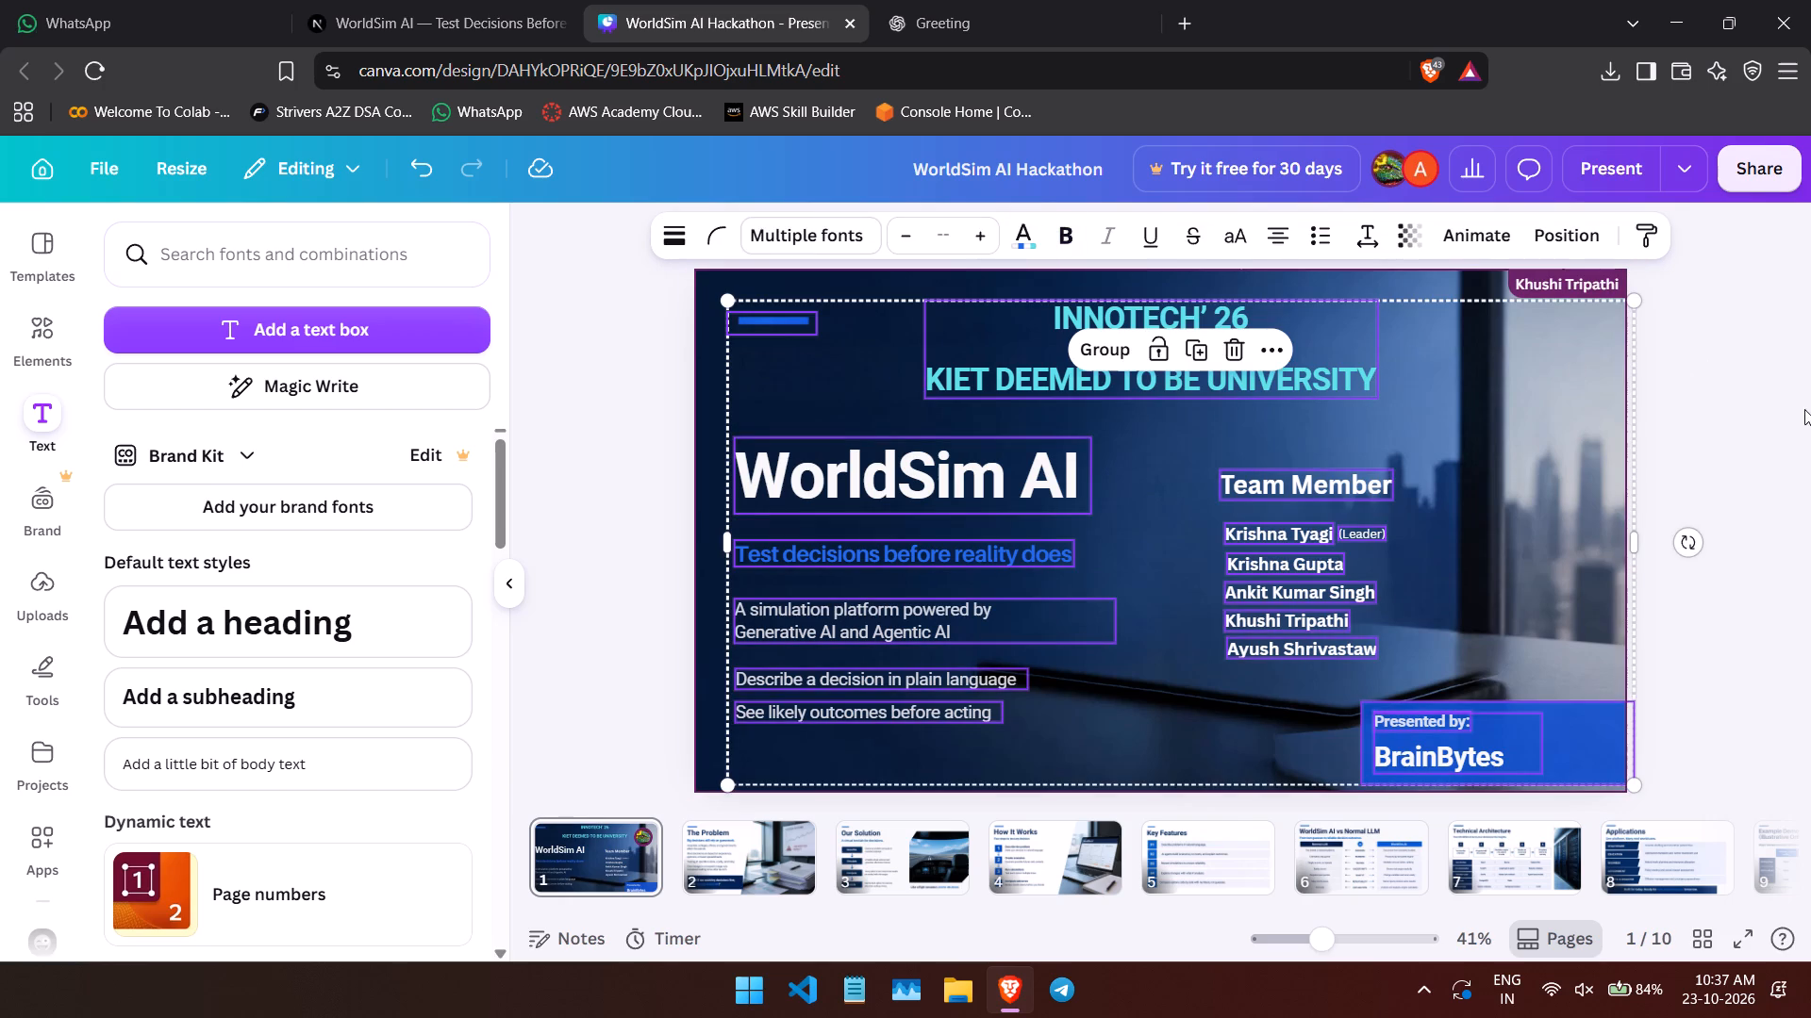
click(1810, 416)
click(1209, 324)
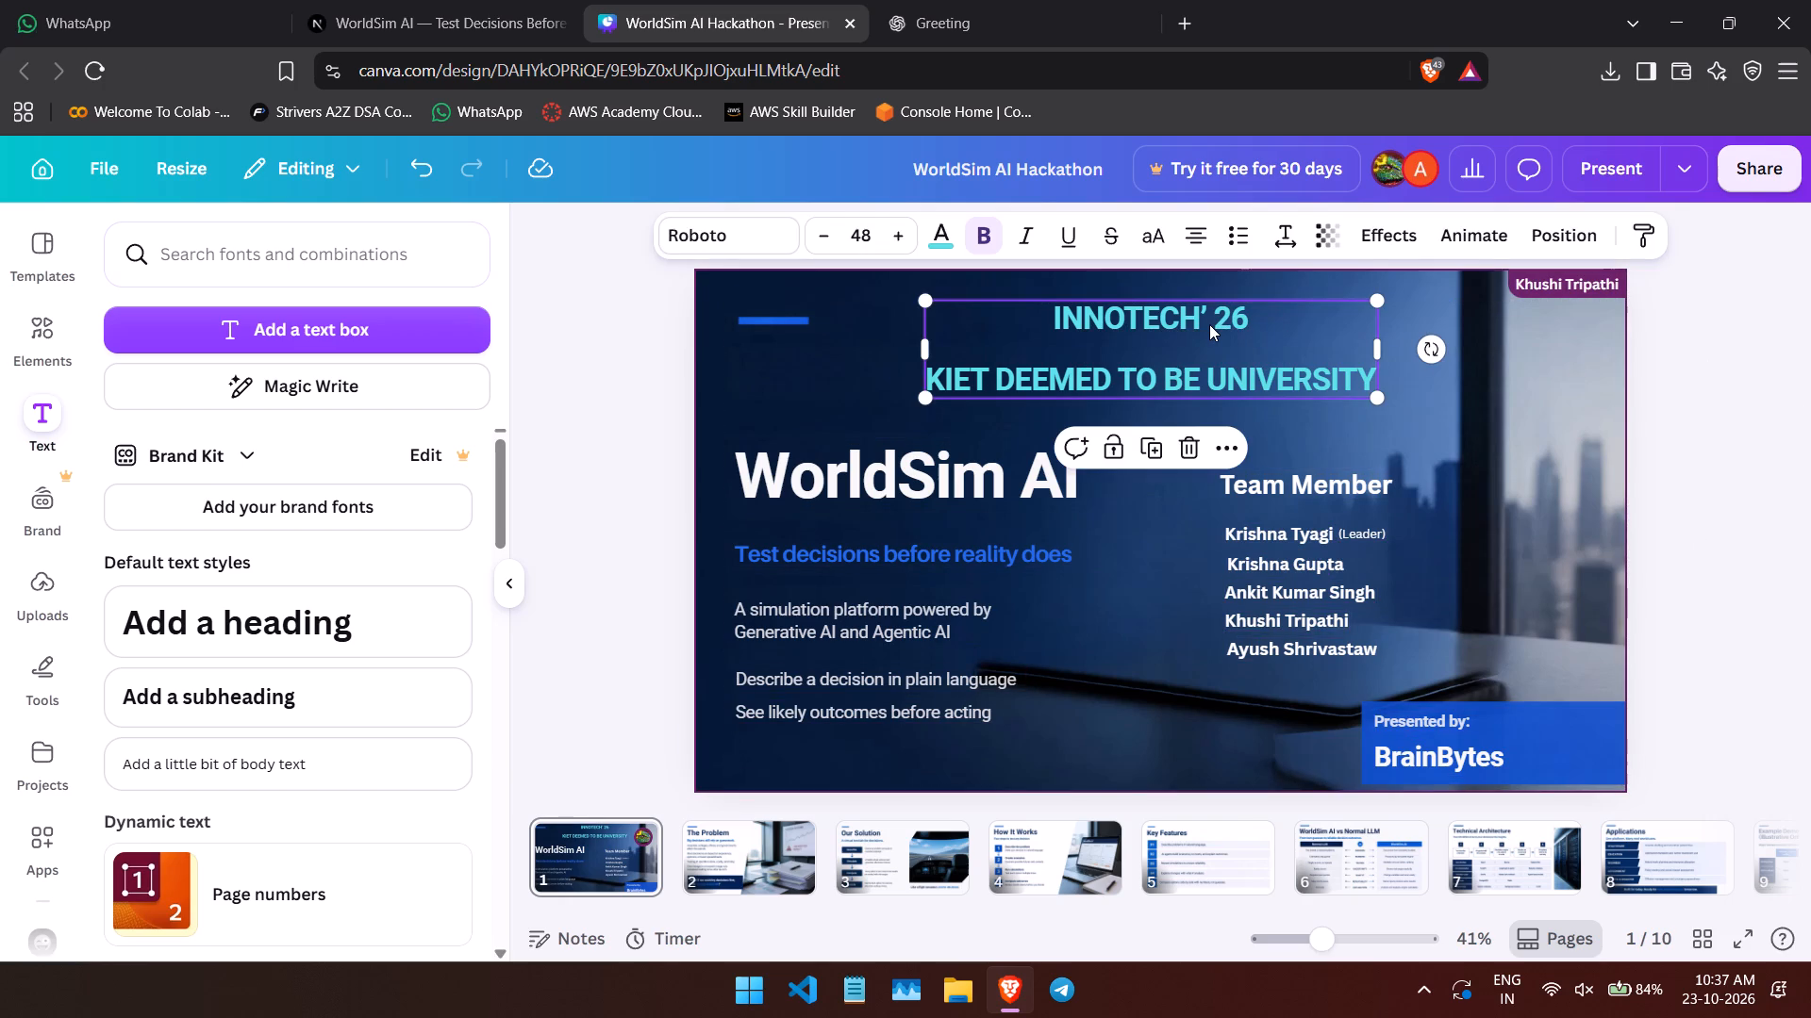
click(1326, 372)
key(ctrl+a)
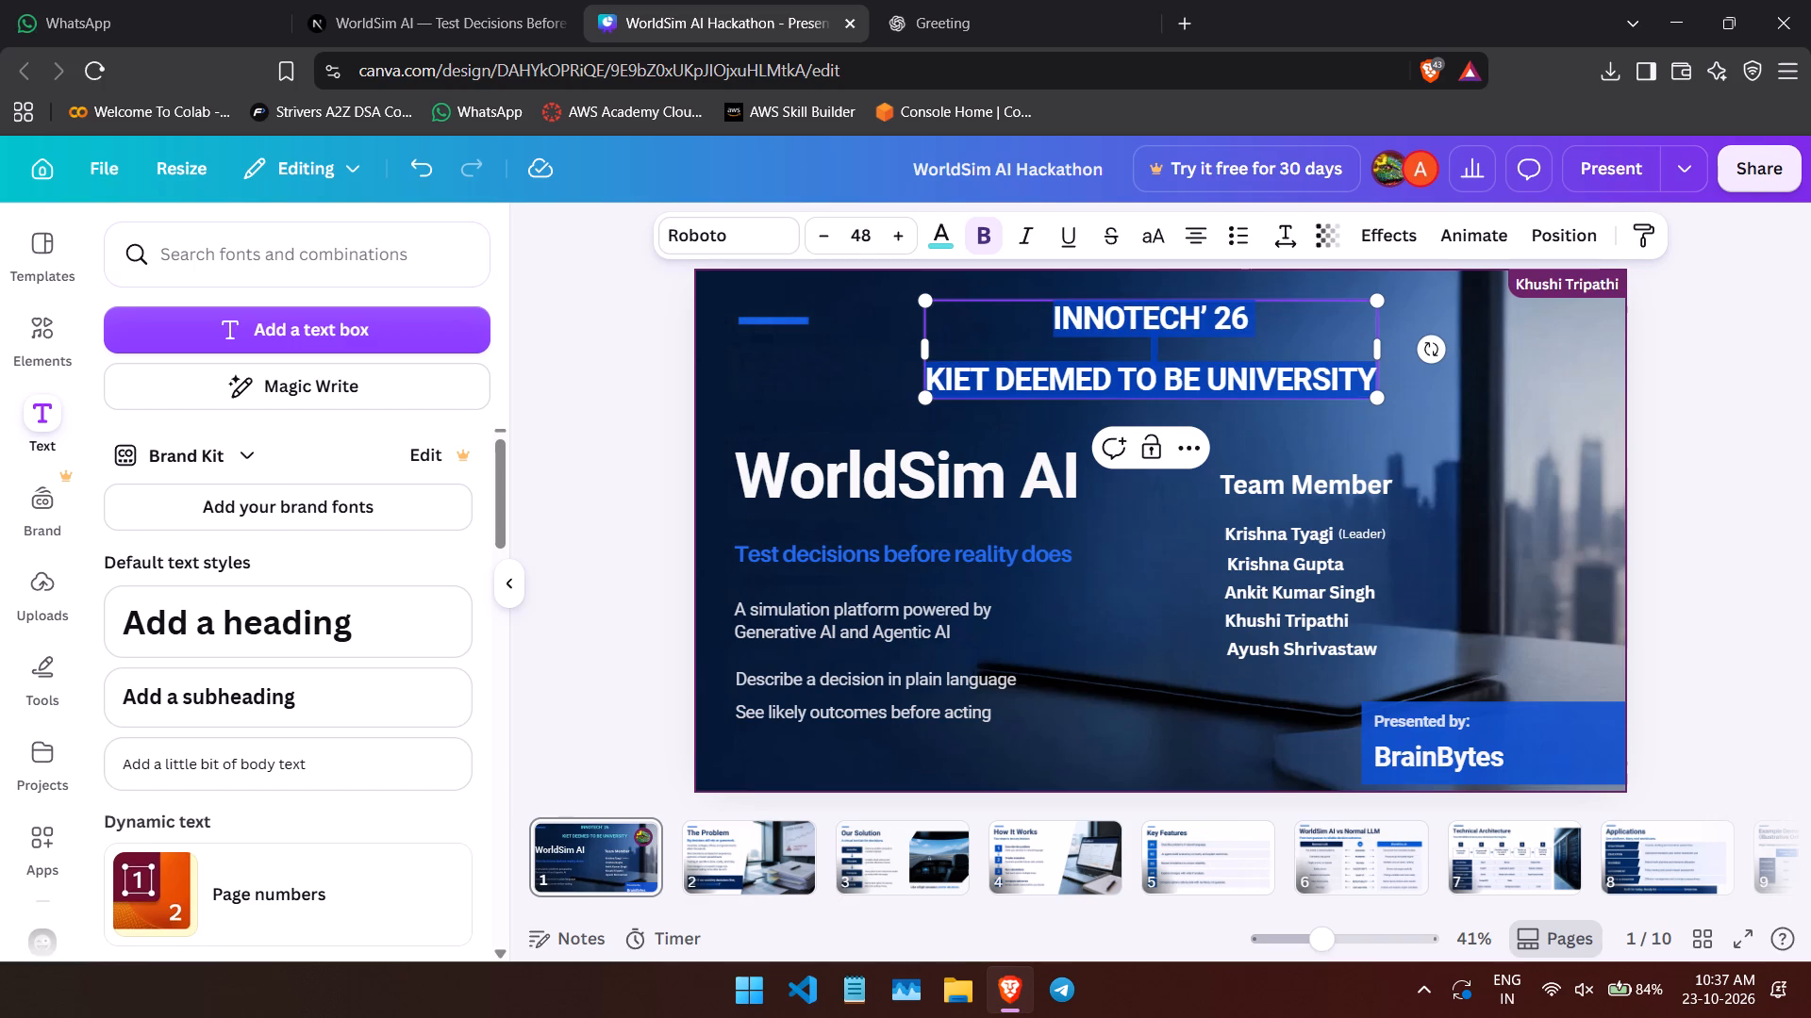
click(737, 237)
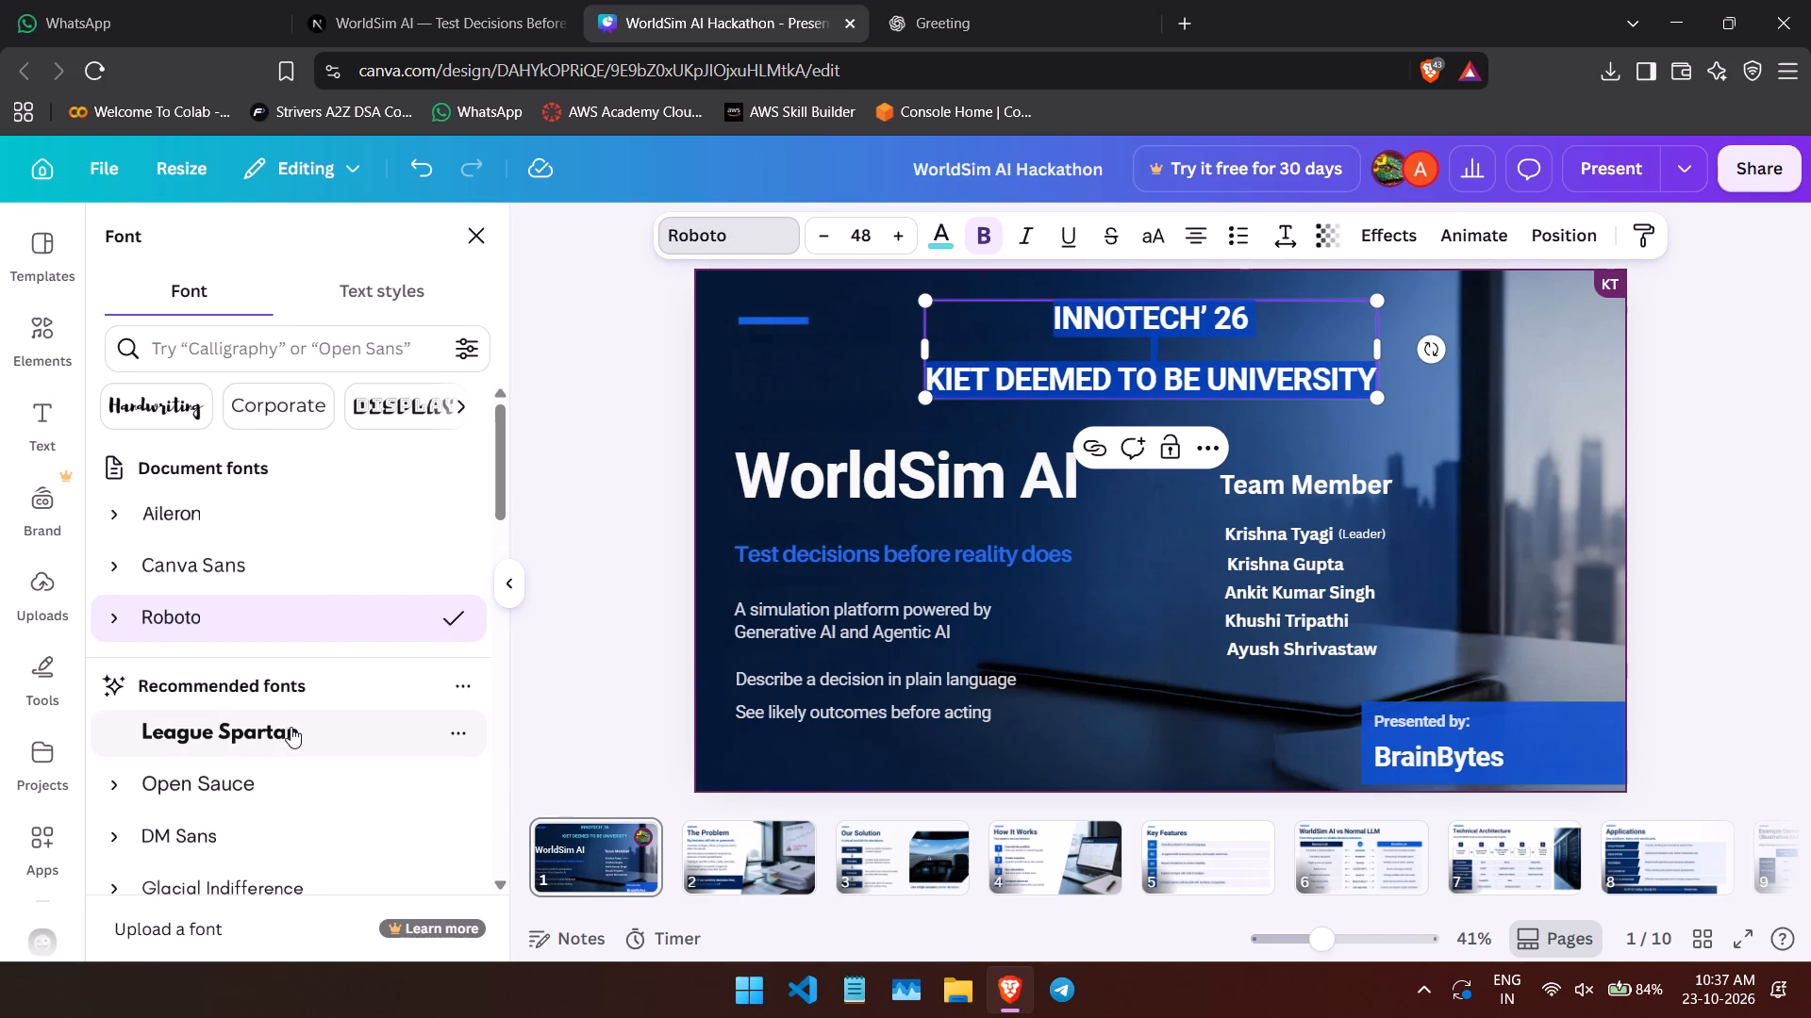
scroll(291, 727, down, 2)
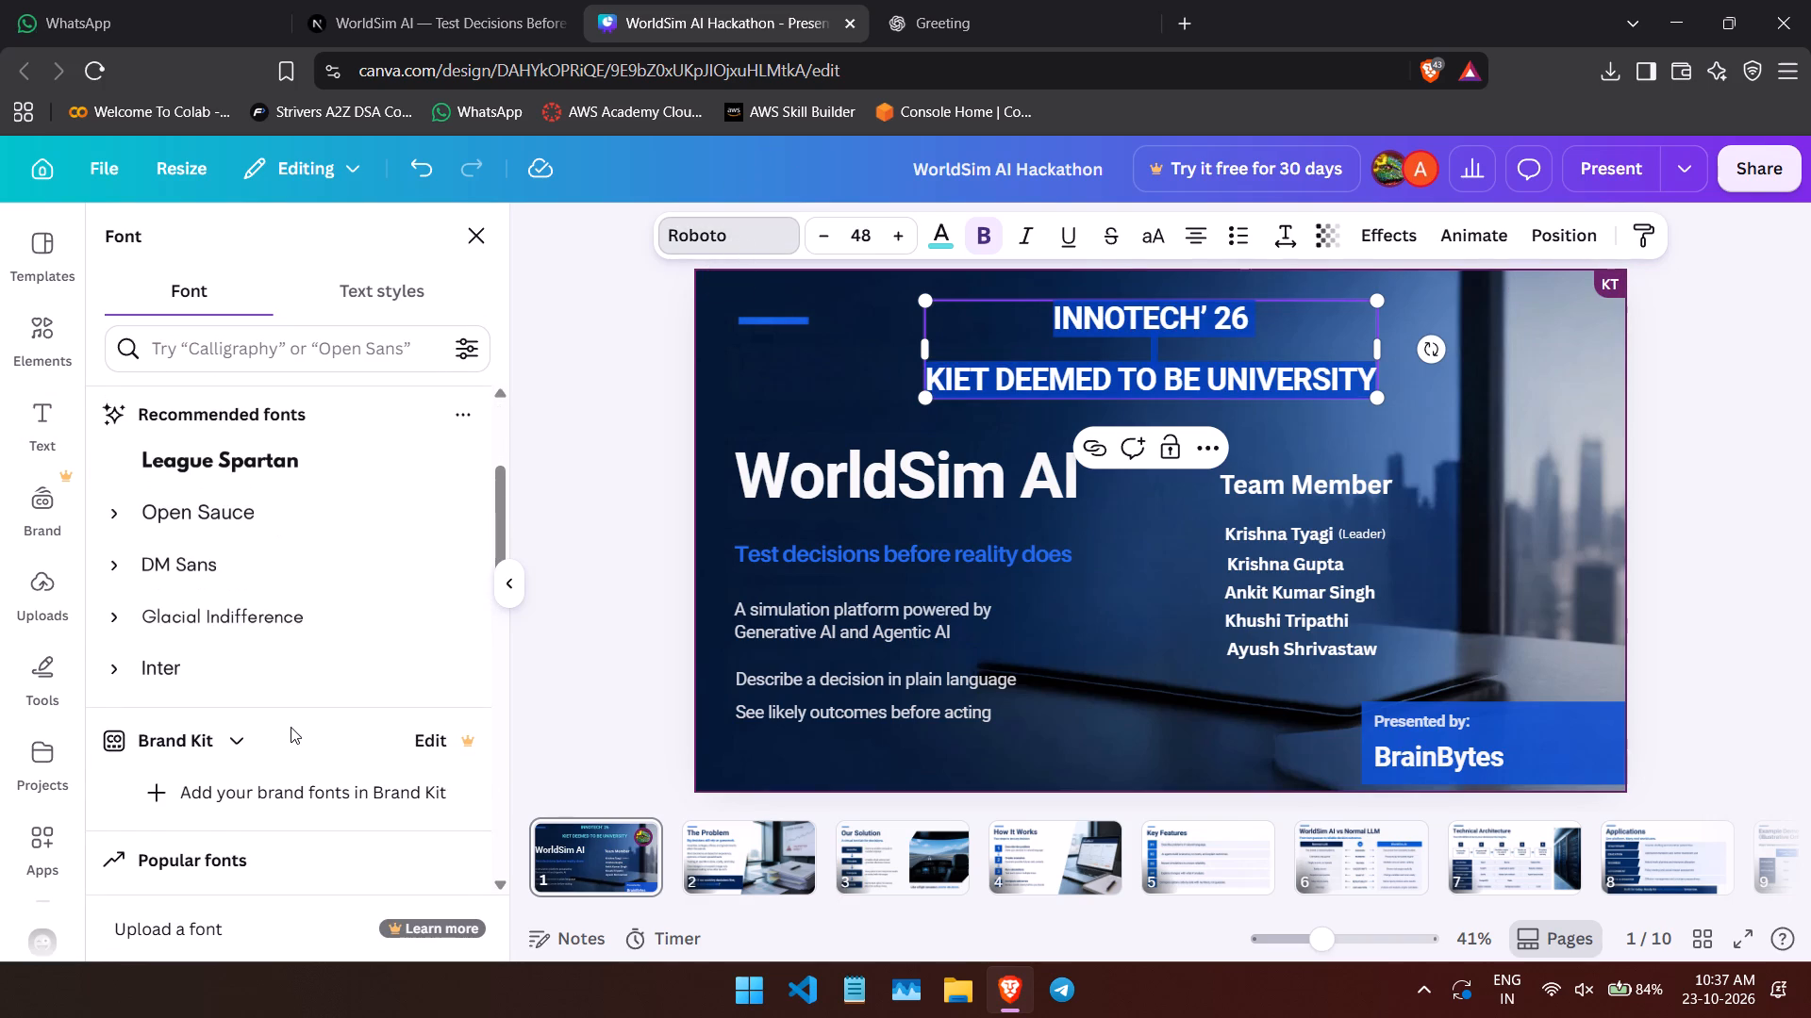
click(226, 455)
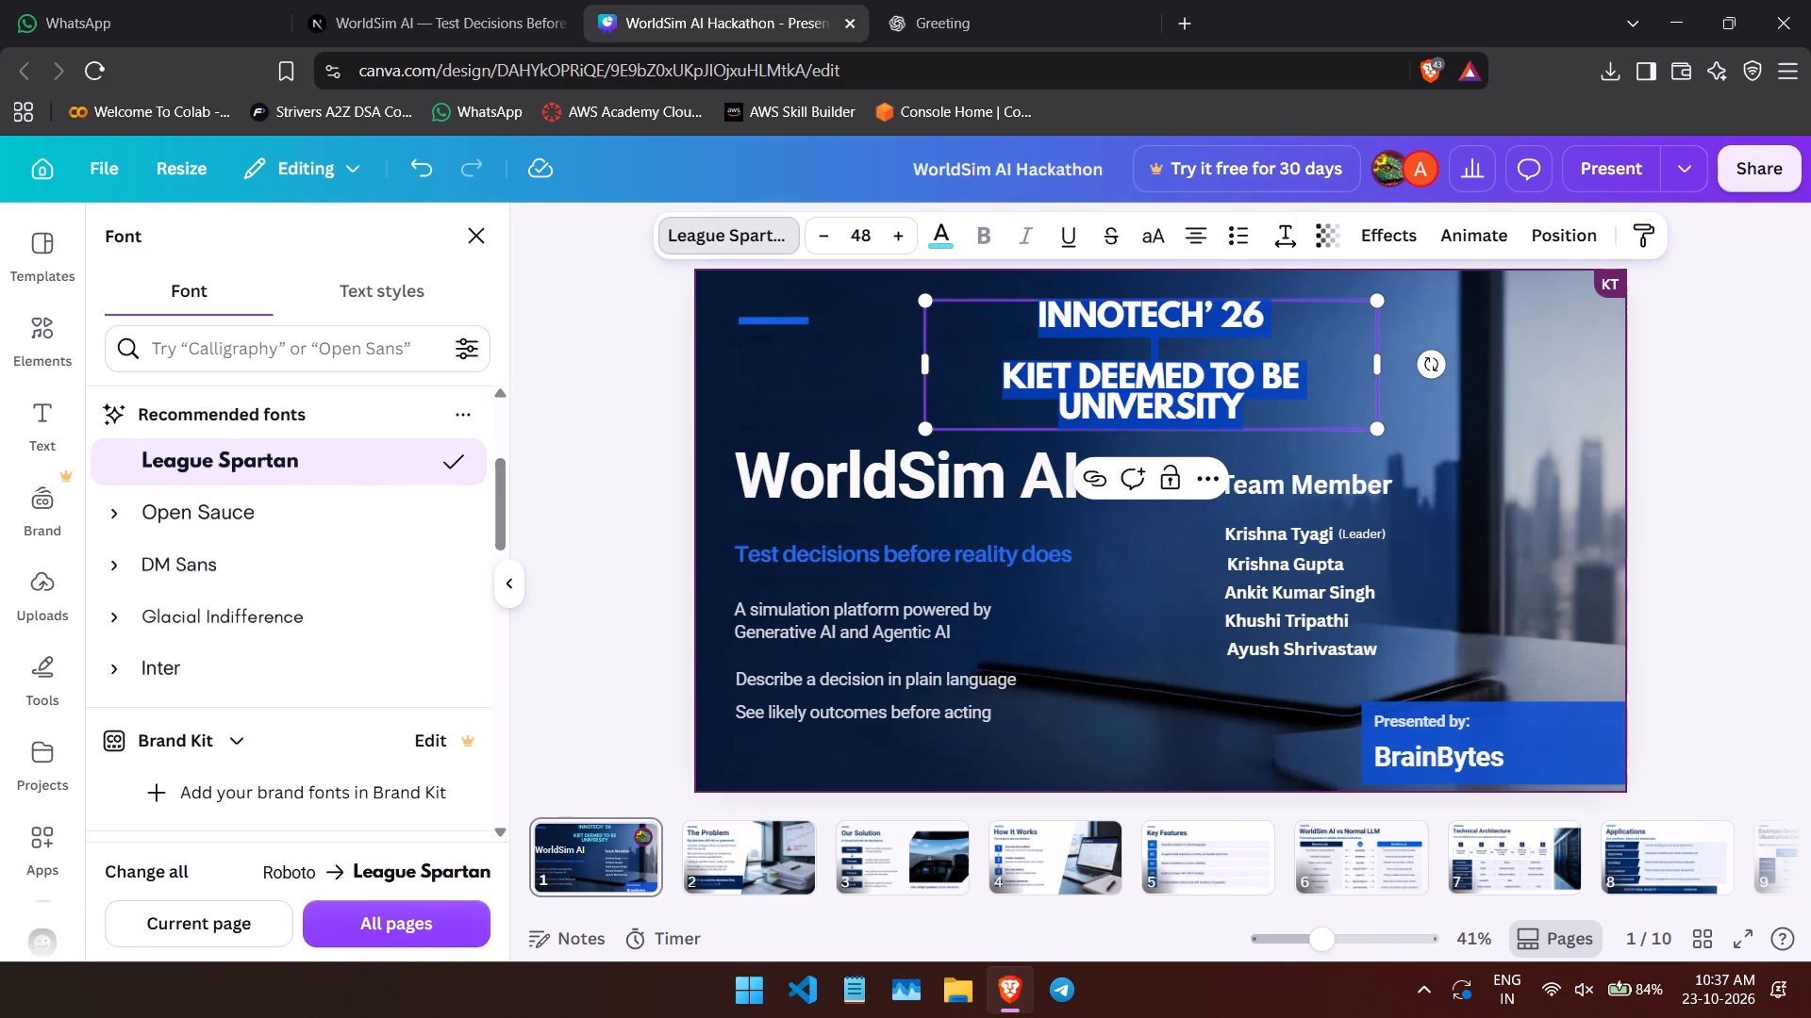
Widen the event heading's text box about equally on both sides so the university line fits on one line.
drag(922, 364, 872, 367)
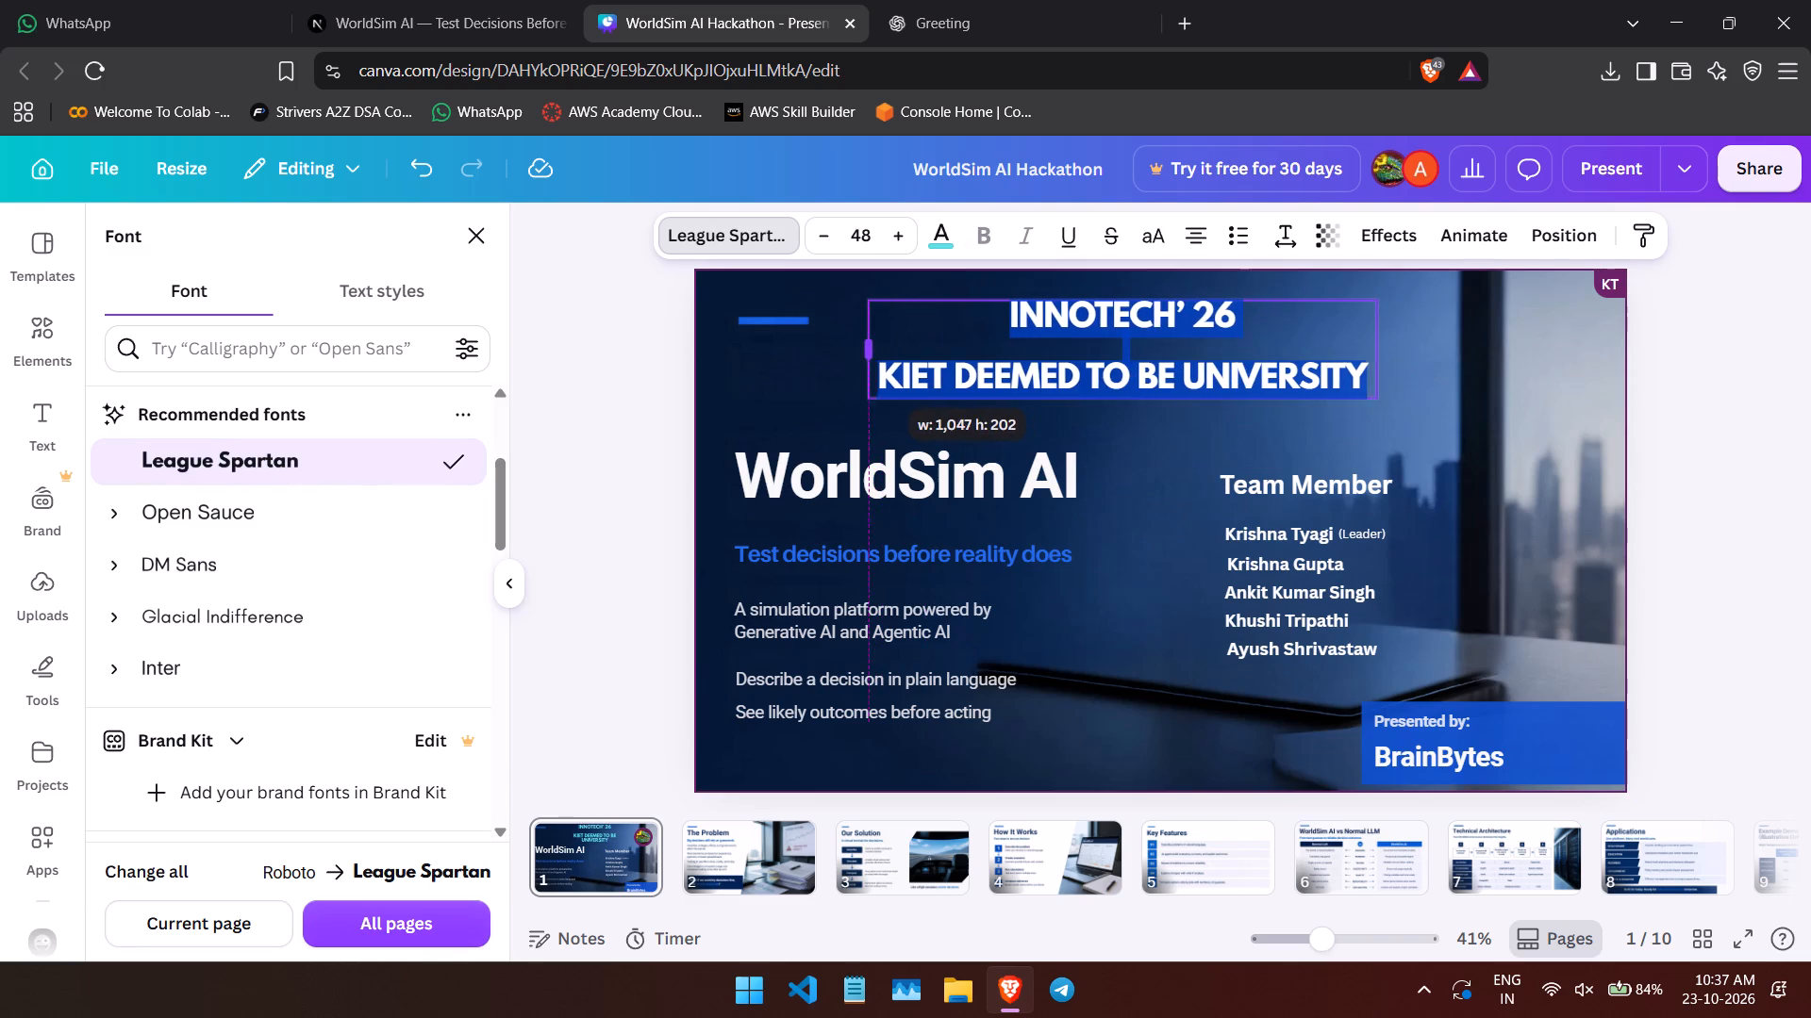
drag(872, 367, 875, 369)
drag(1380, 343, 1421, 348)
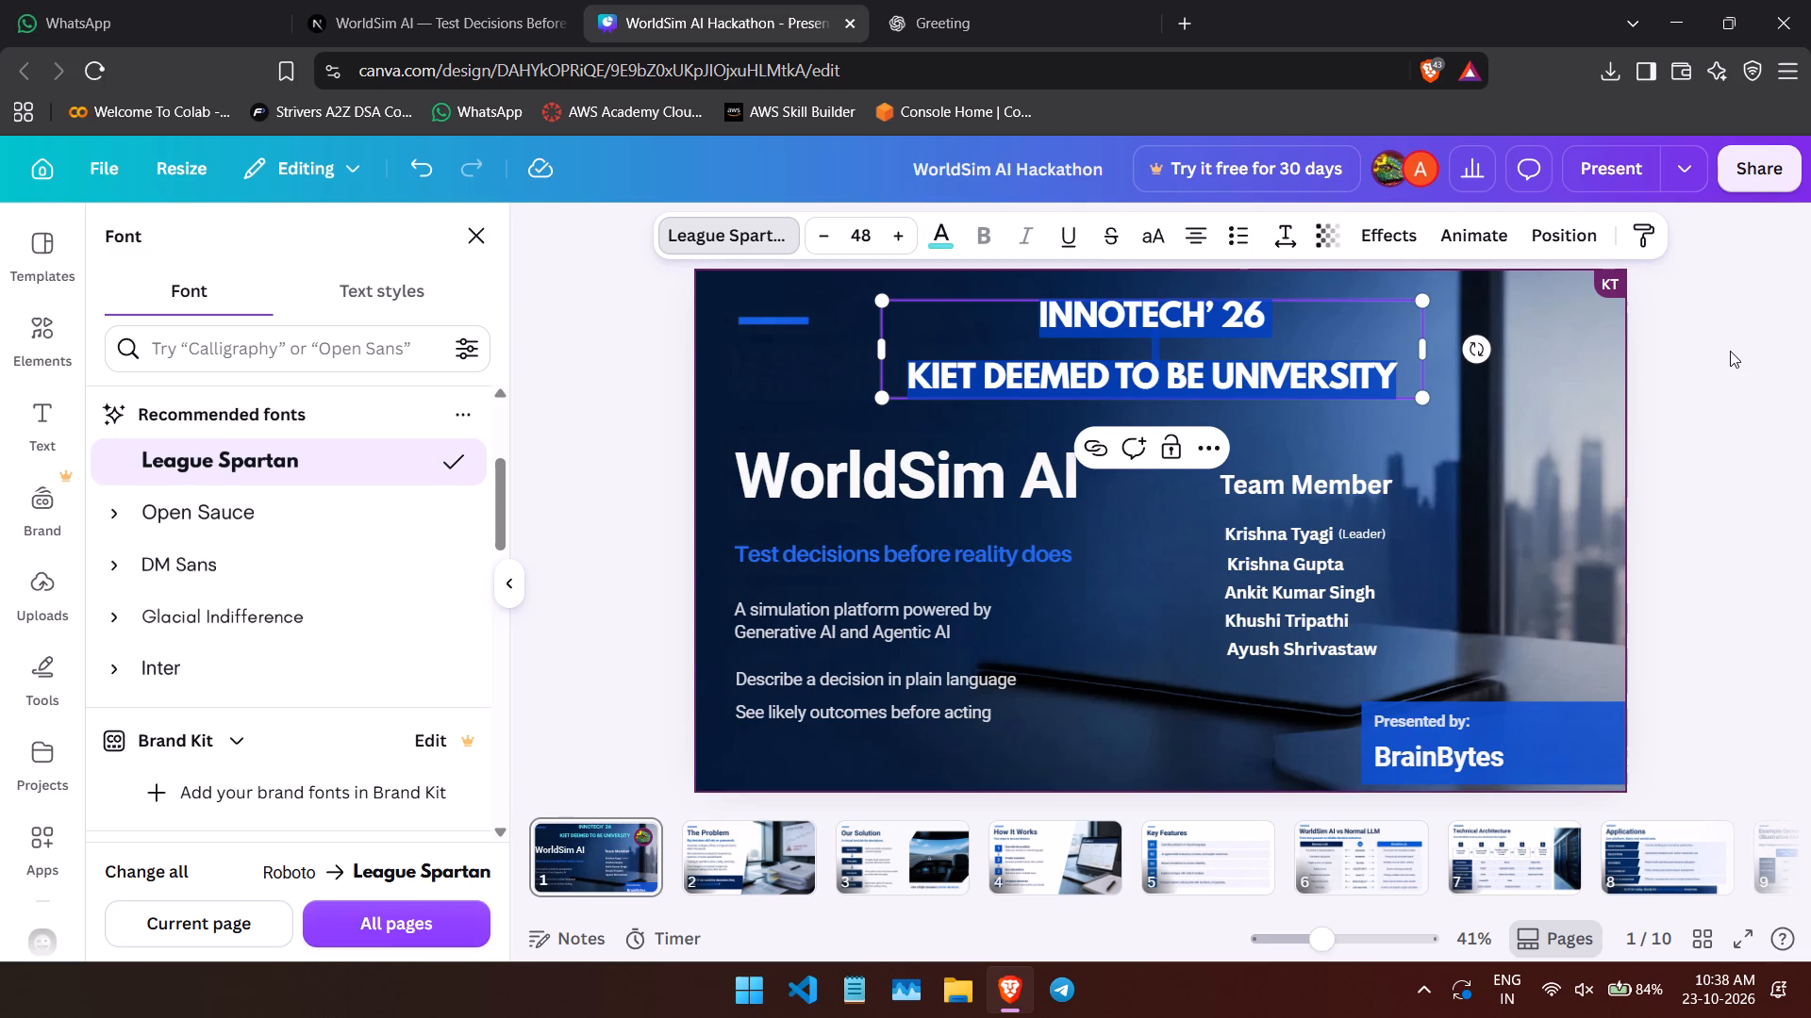
click(1728, 348)
click(1594, 345)
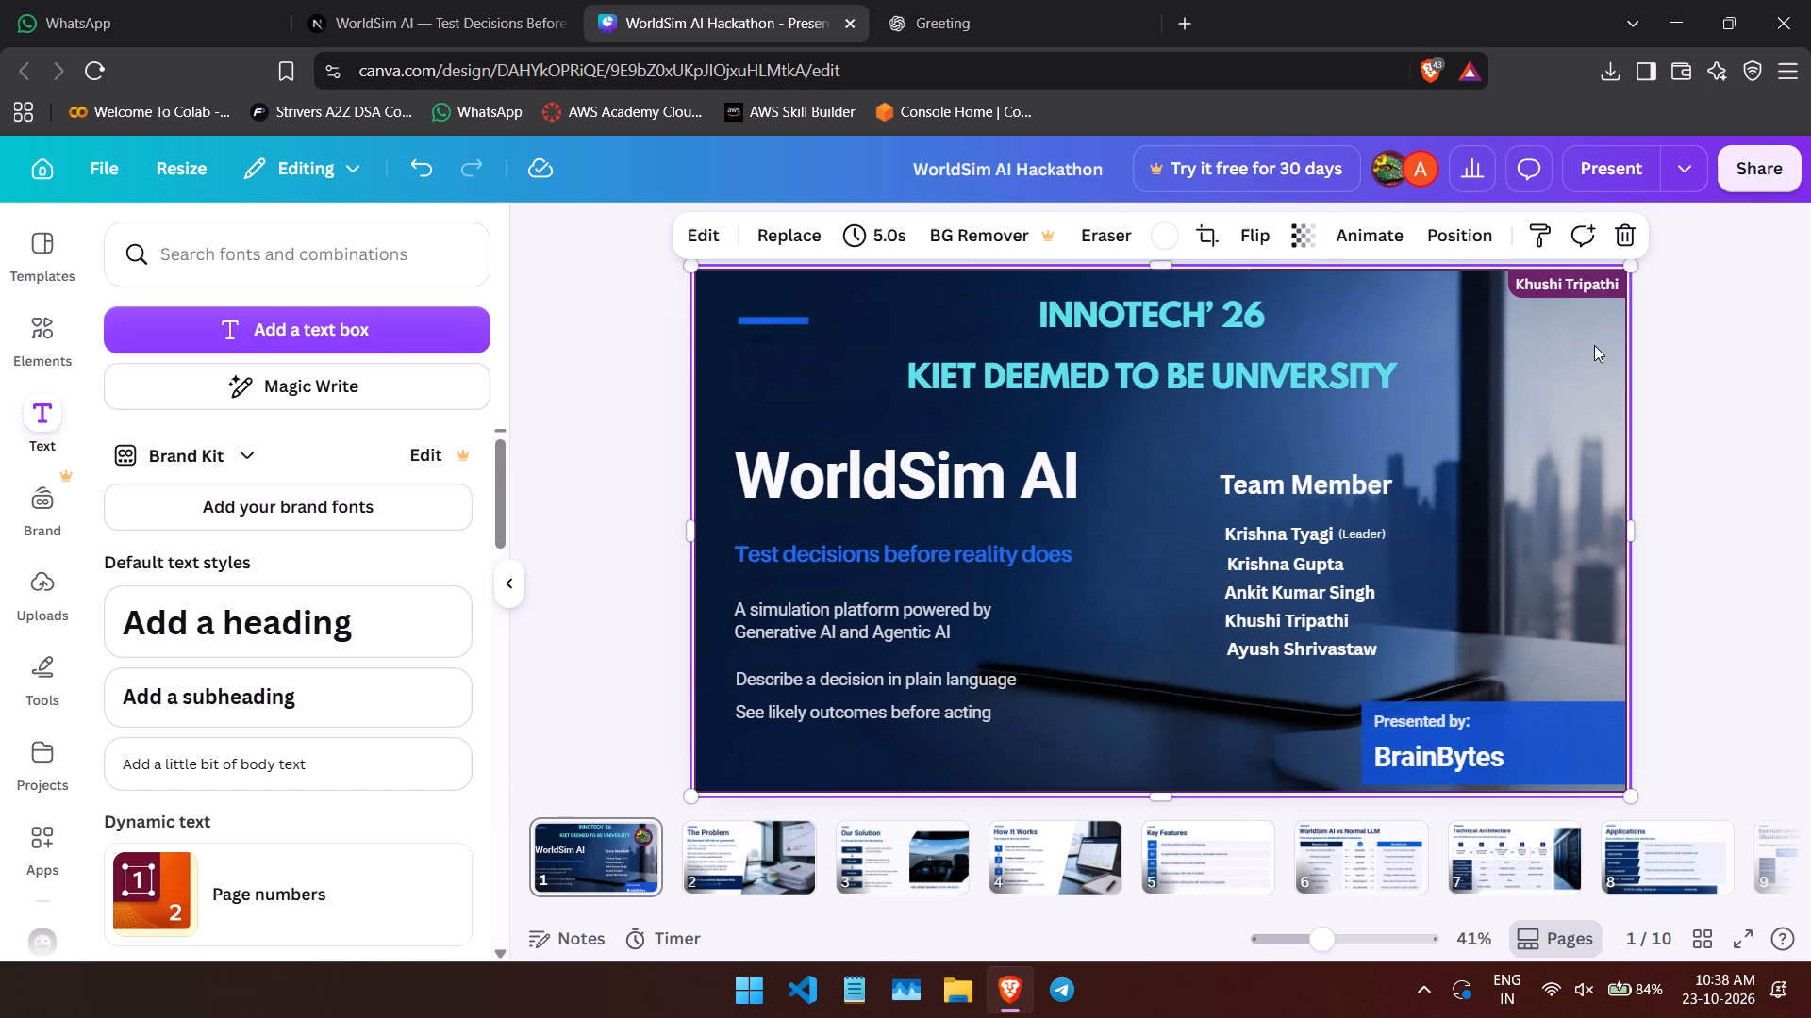
click(1733, 366)
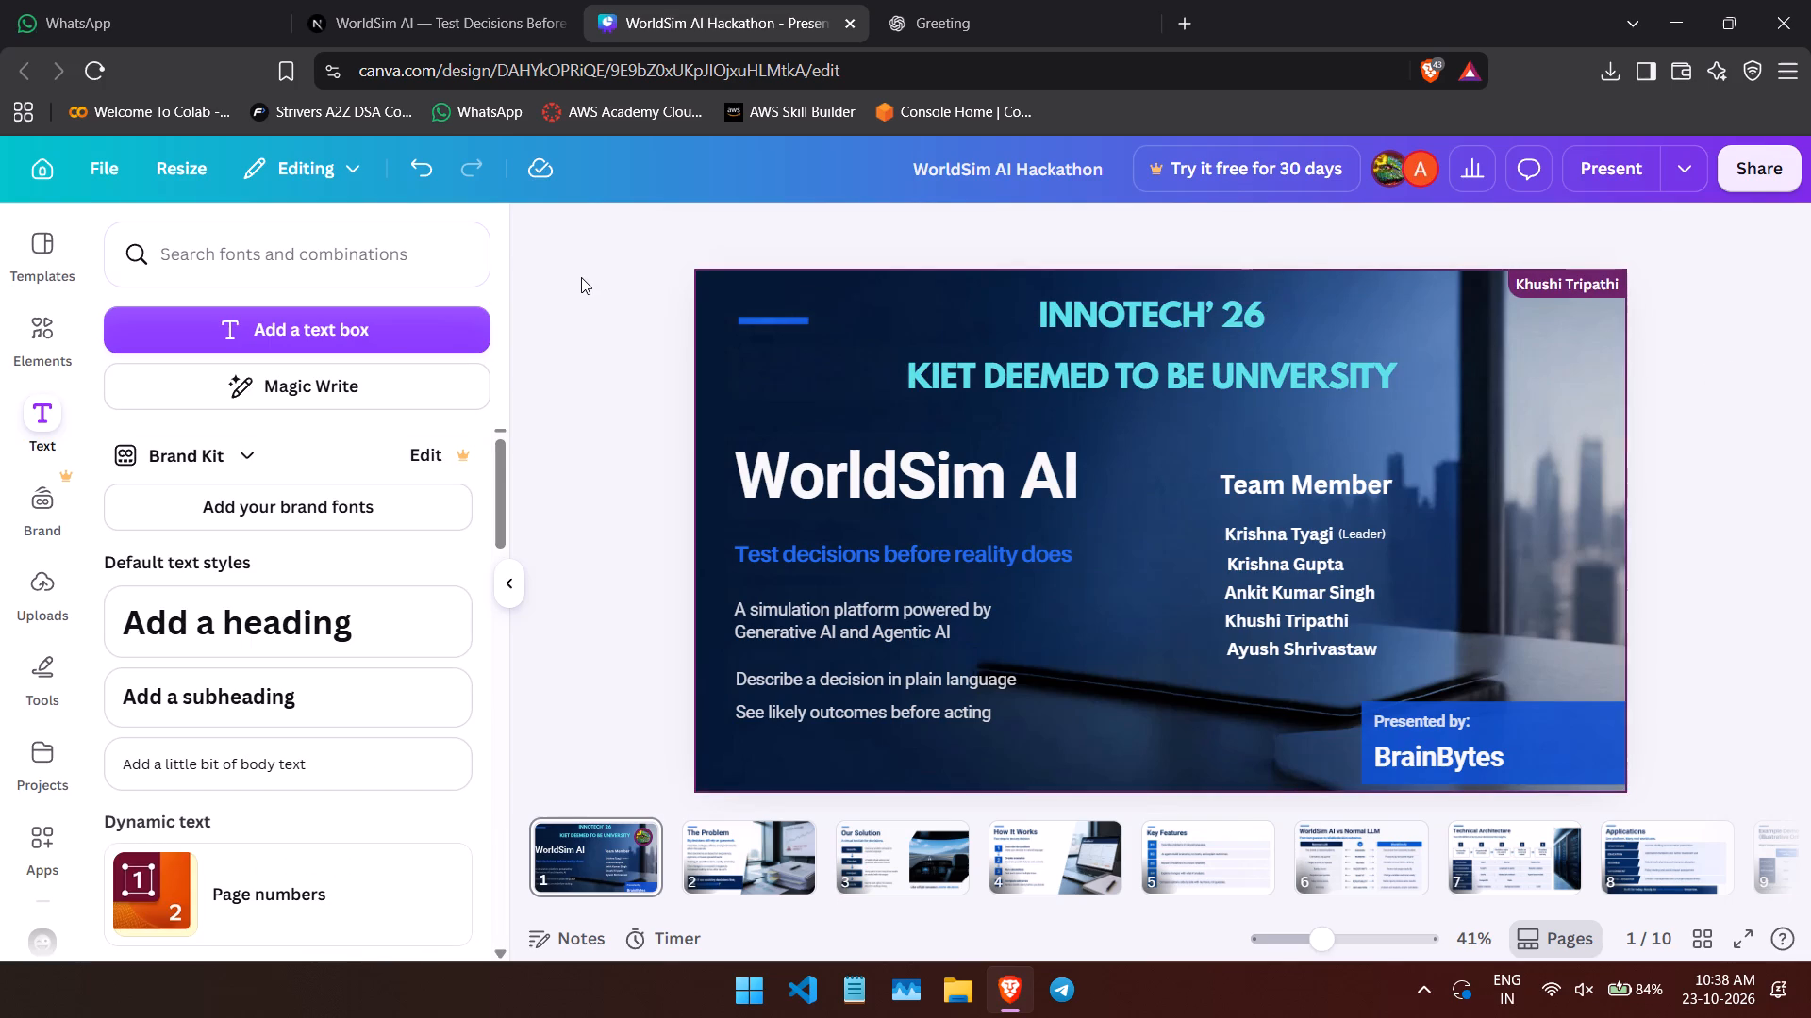
Save the presentation and collapse the text side panel beside the cover slide.
key(ctrl+s)
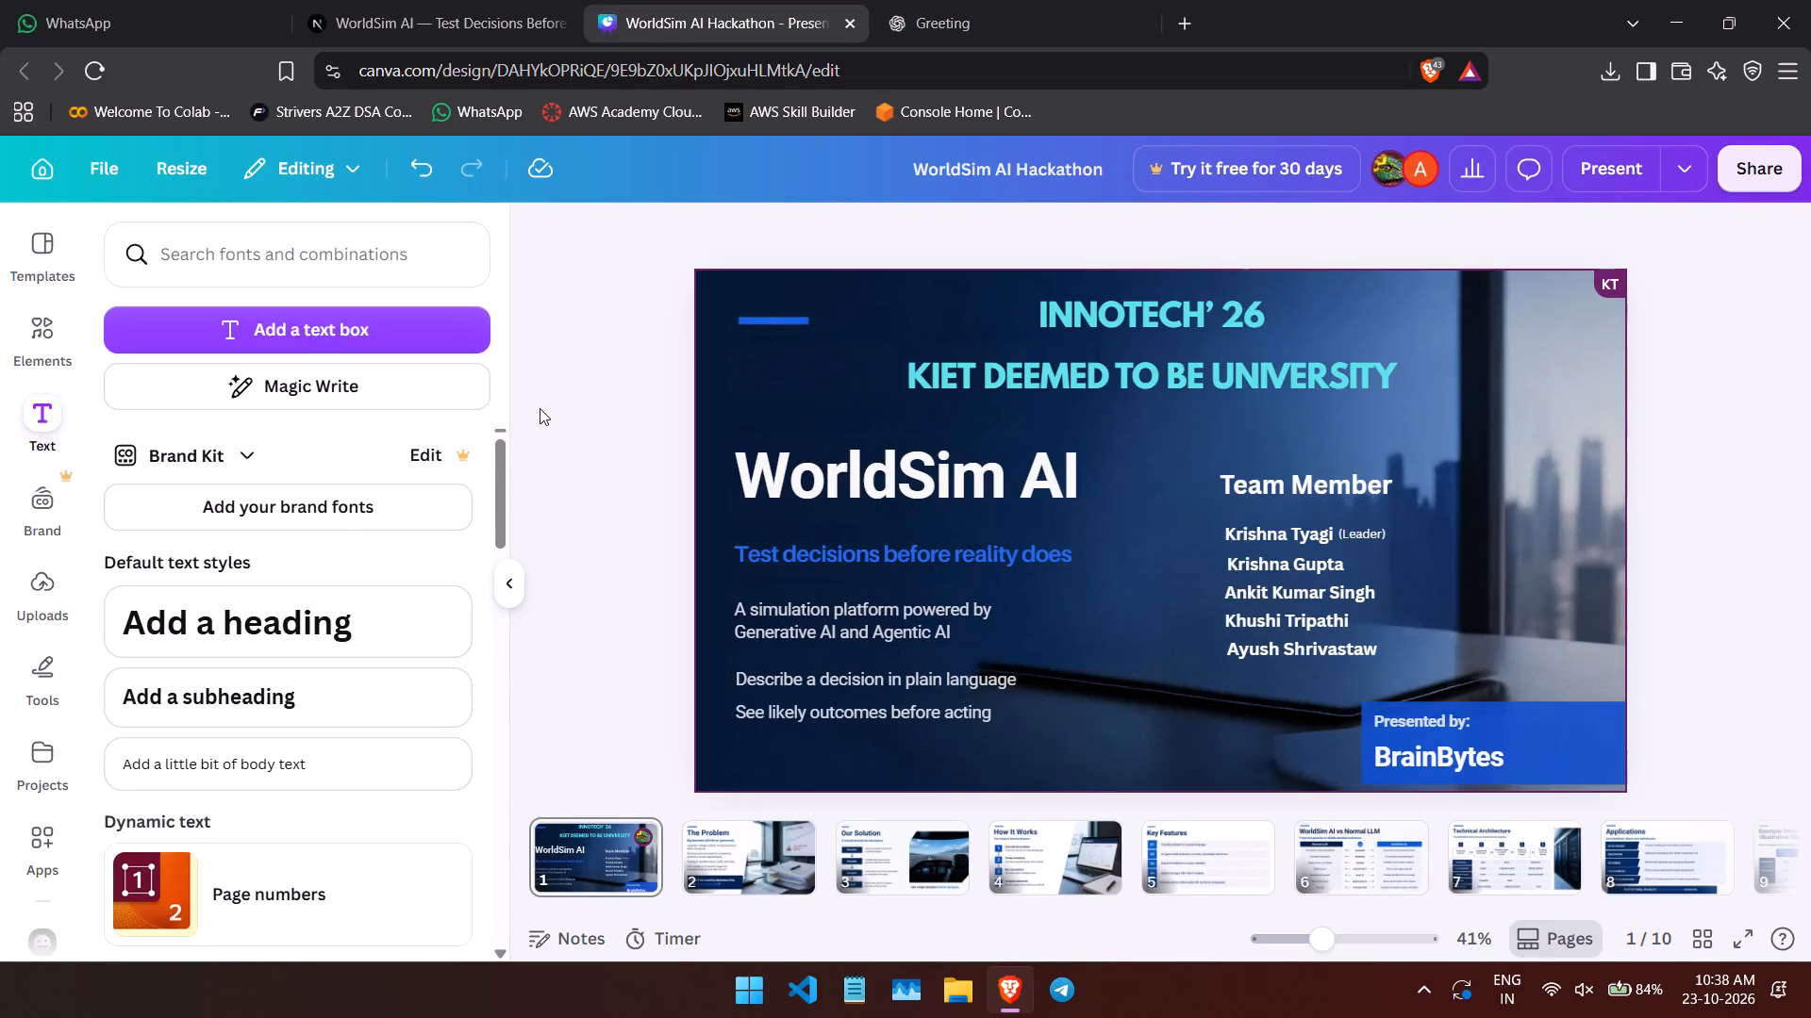
click(509, 575)
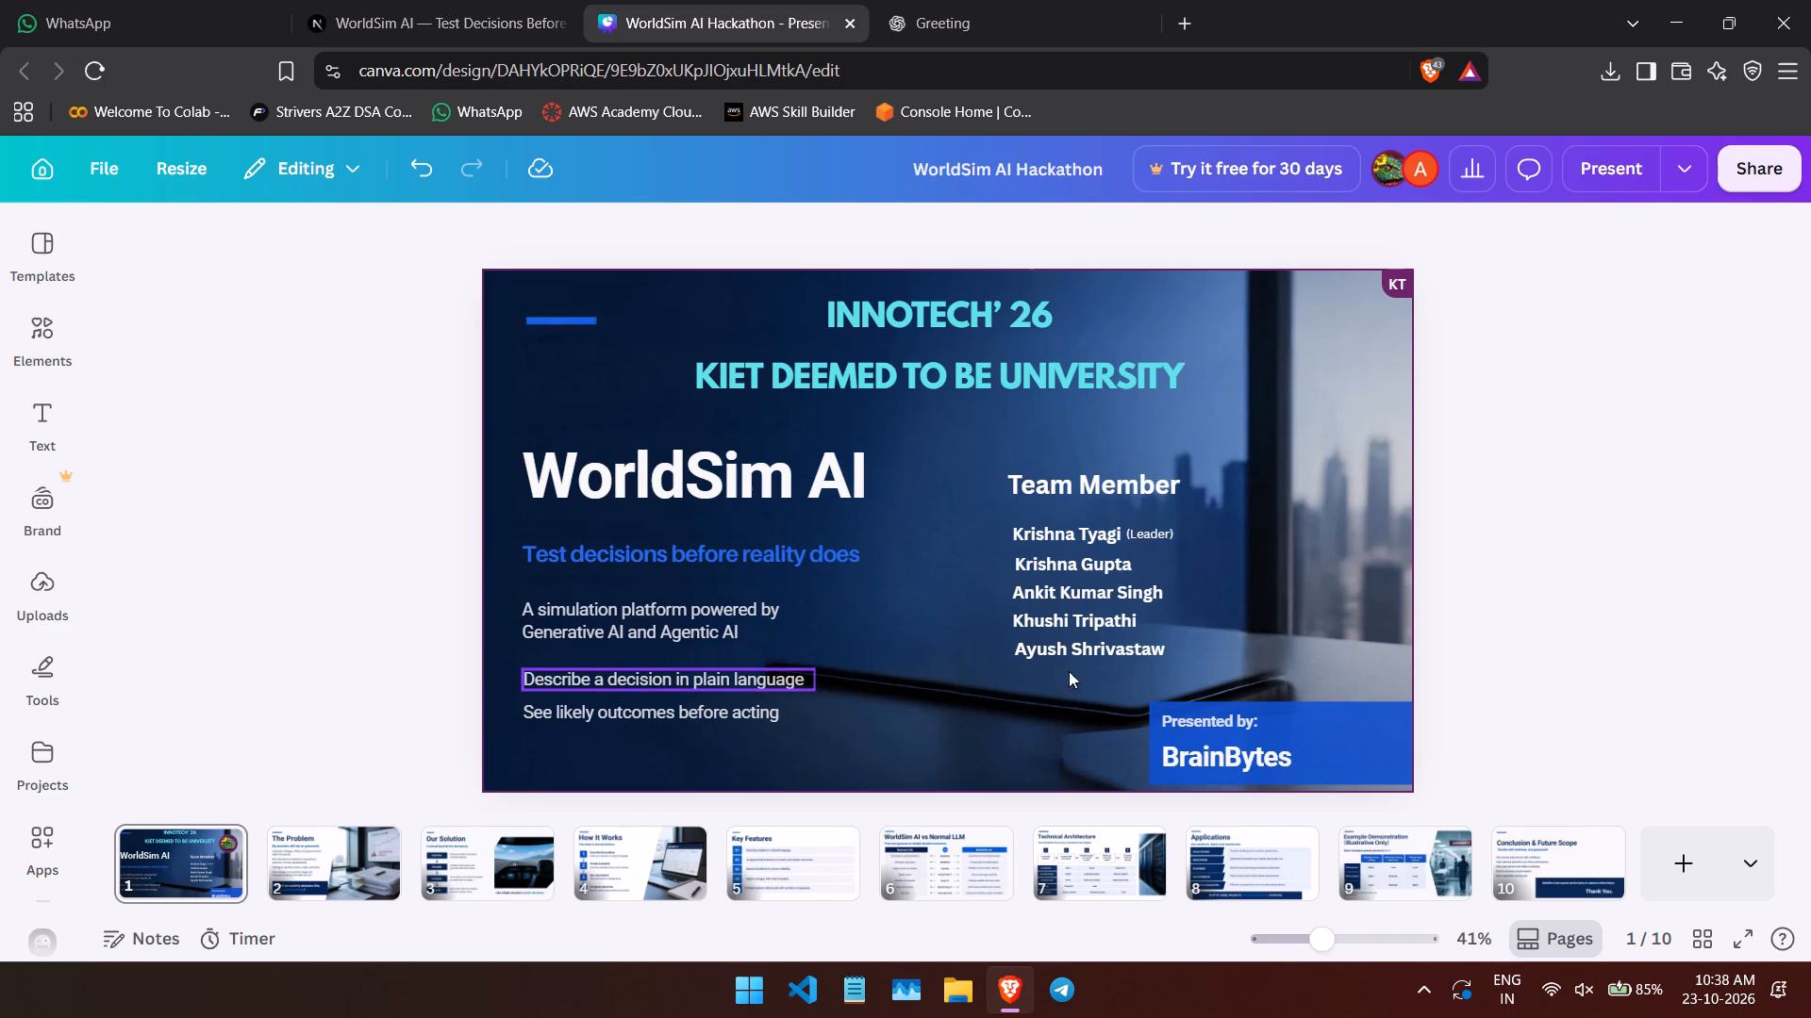
Replace the surname of the last person in the cover slide's team list with Vishwakarma and save the presentation.
click(1155, 652)
double_click(1155, 652)
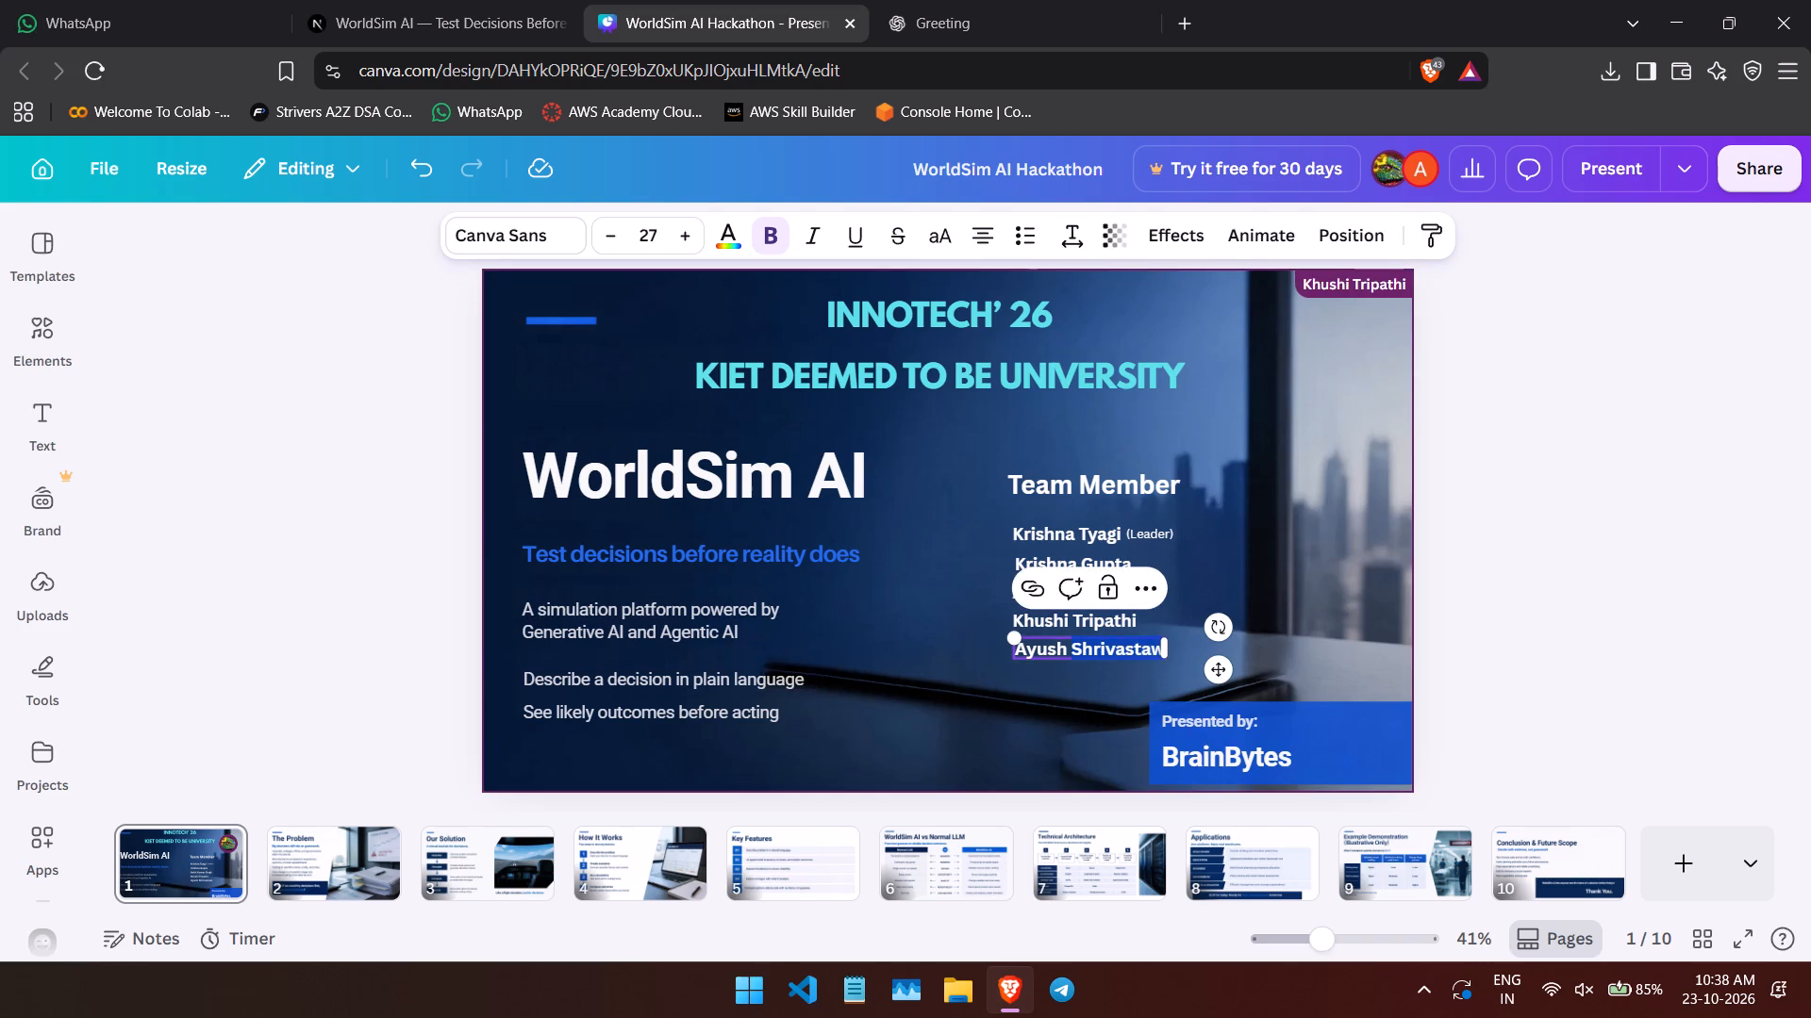
key(BackSpace)
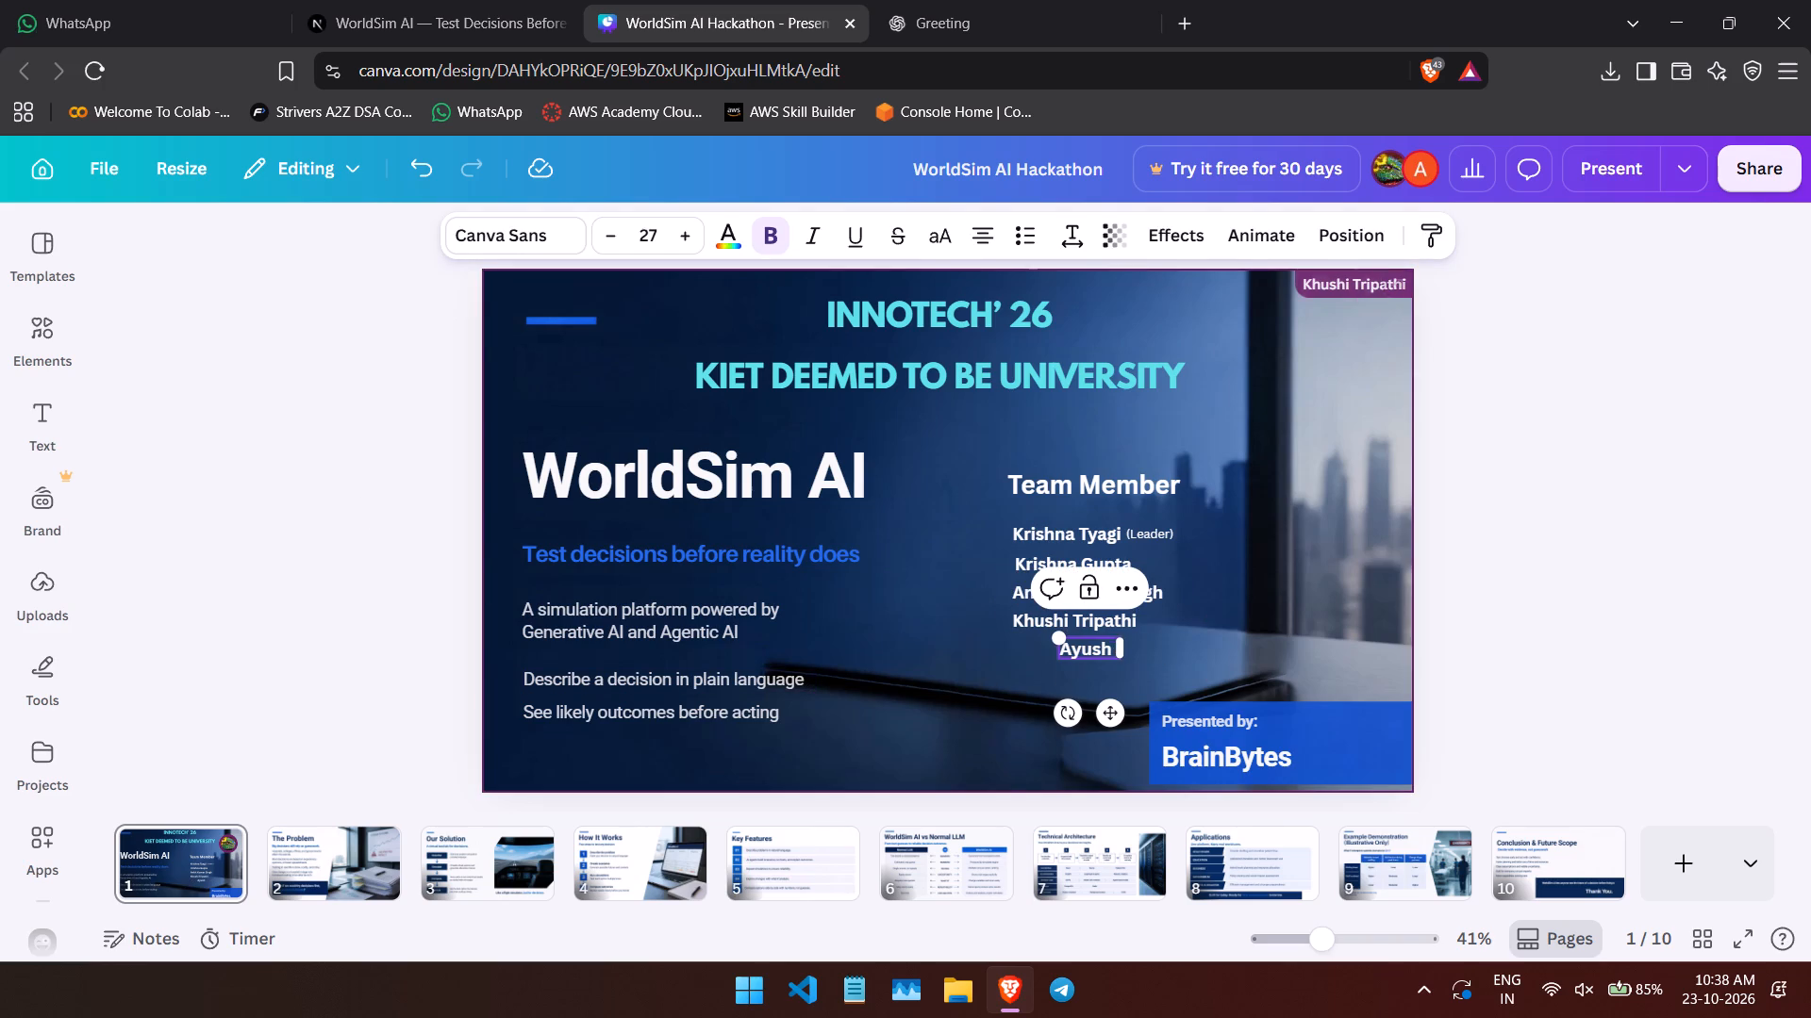
text(SH)
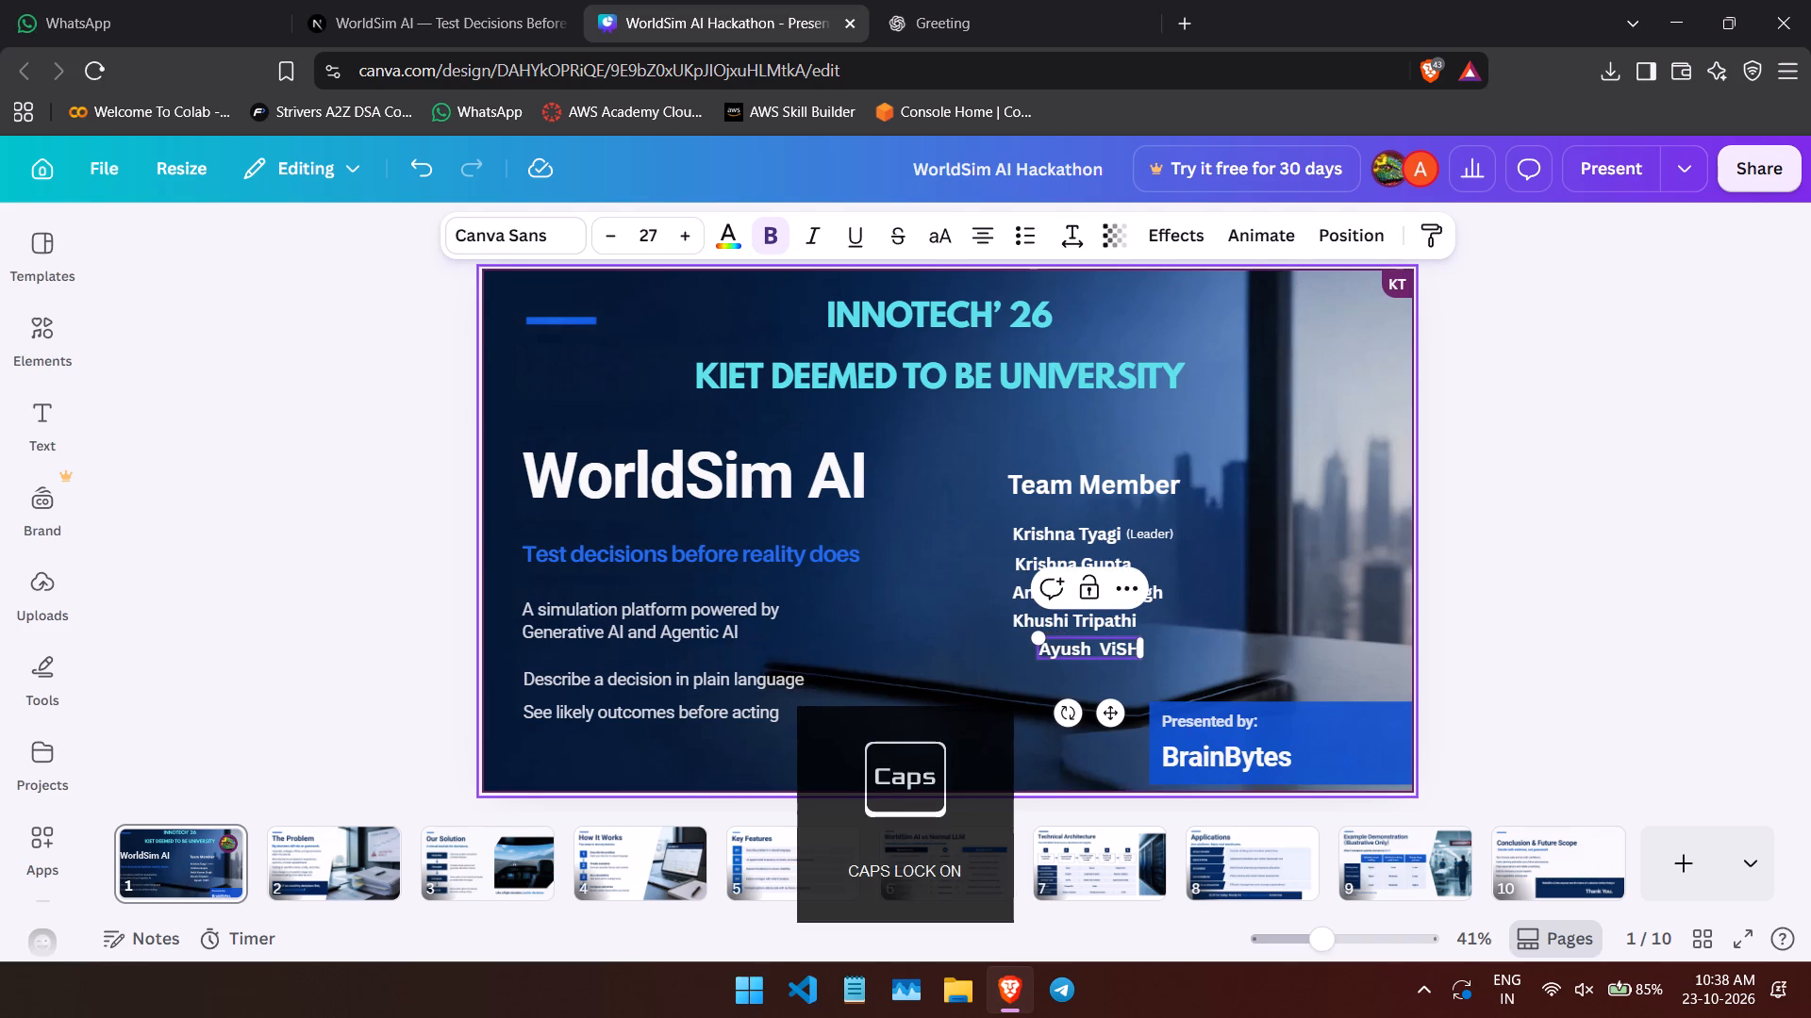
key(BackSpace)
key(BackSpace)
text(shwakarma)
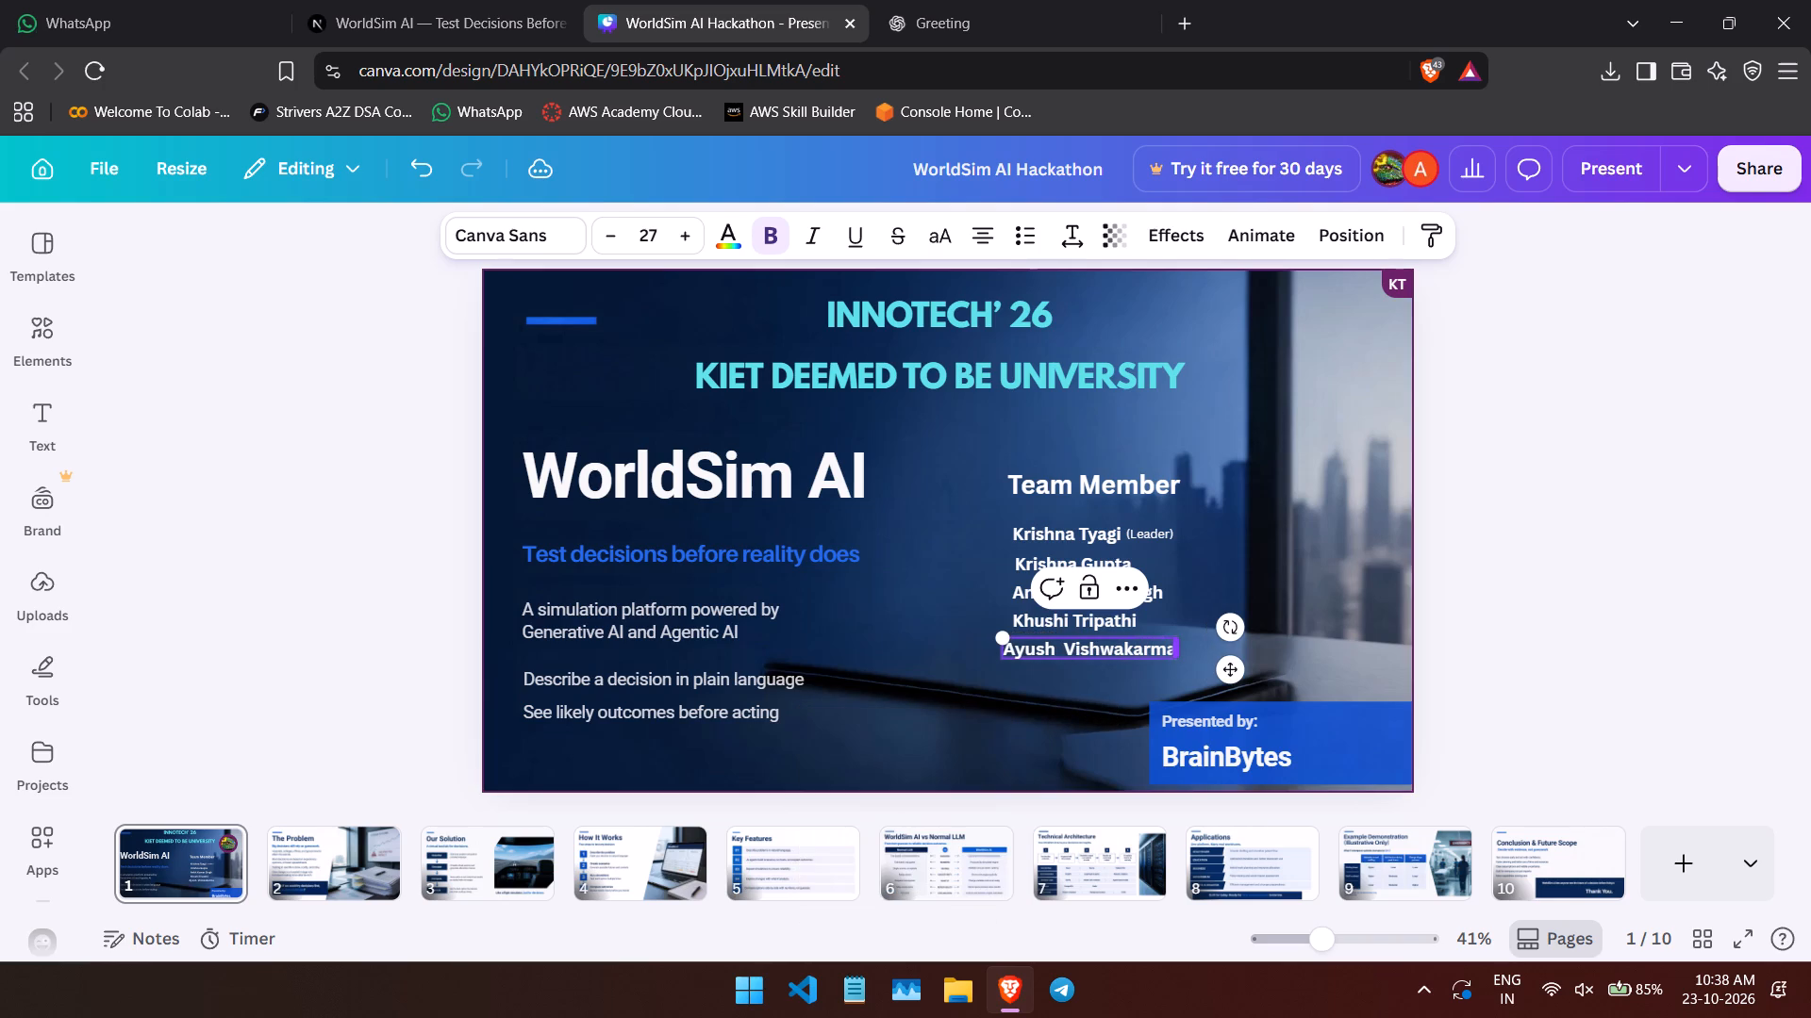
key(Return)
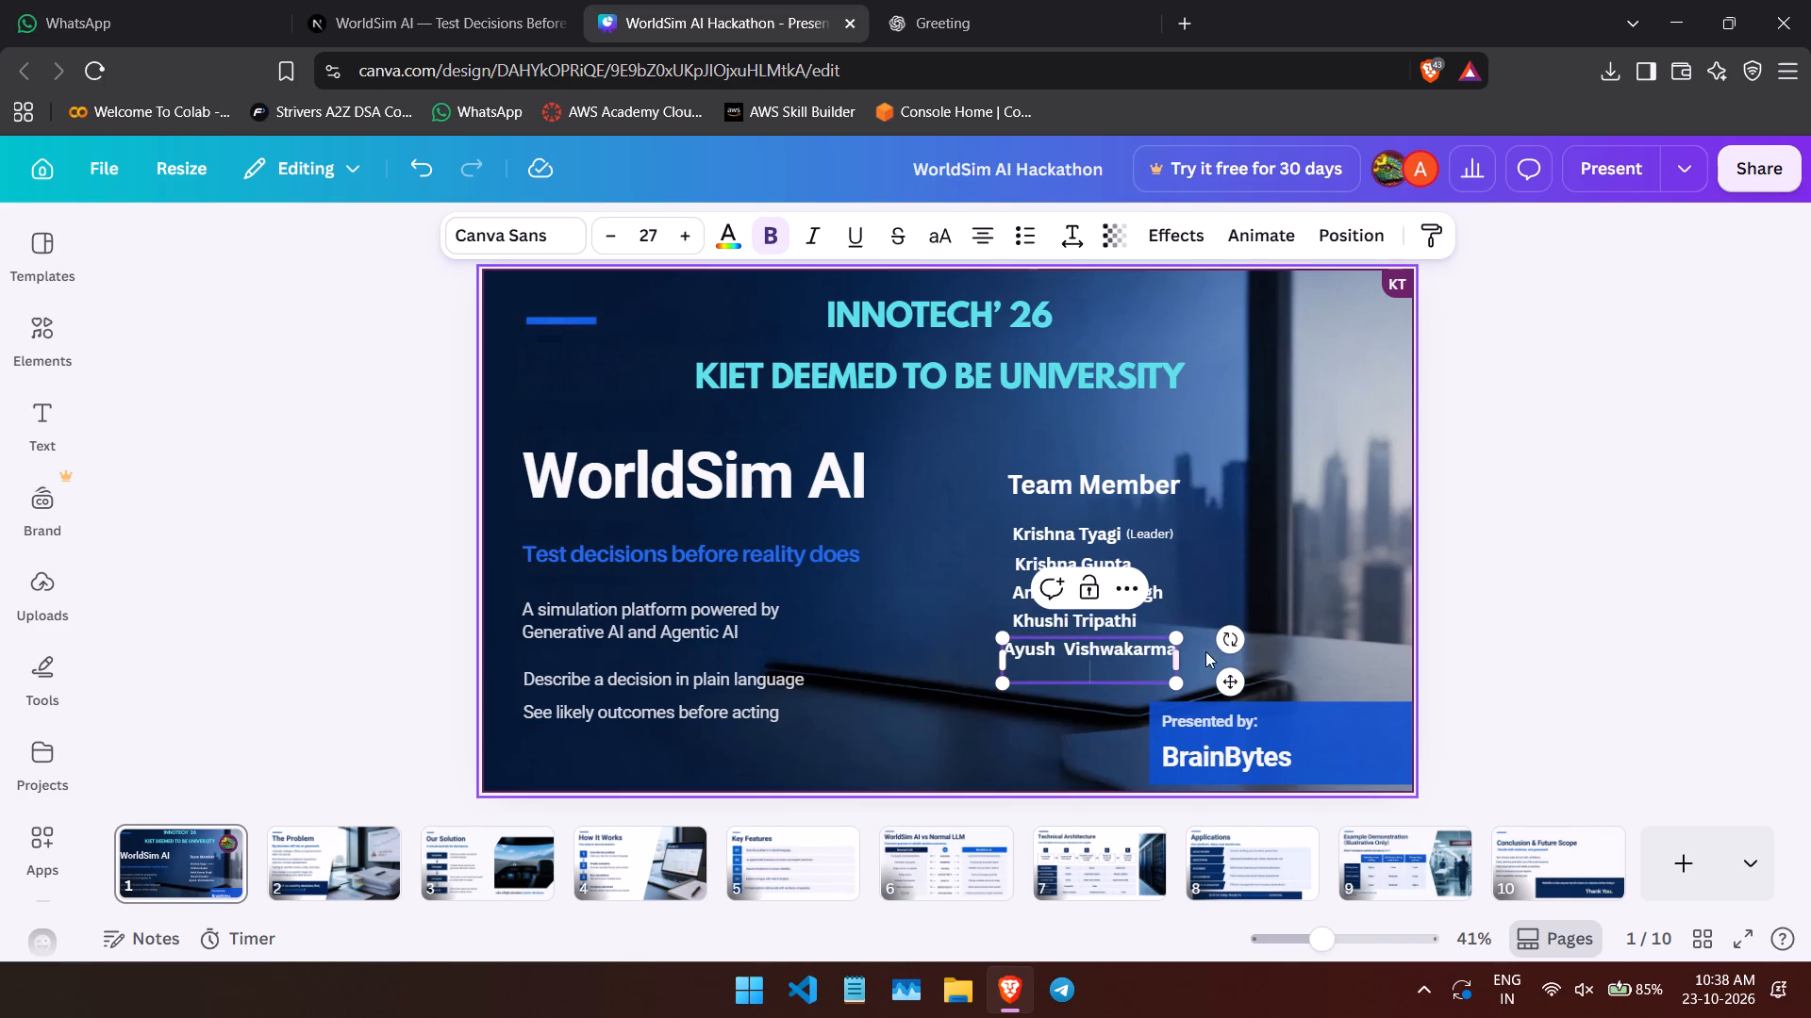
key(BackSpace)
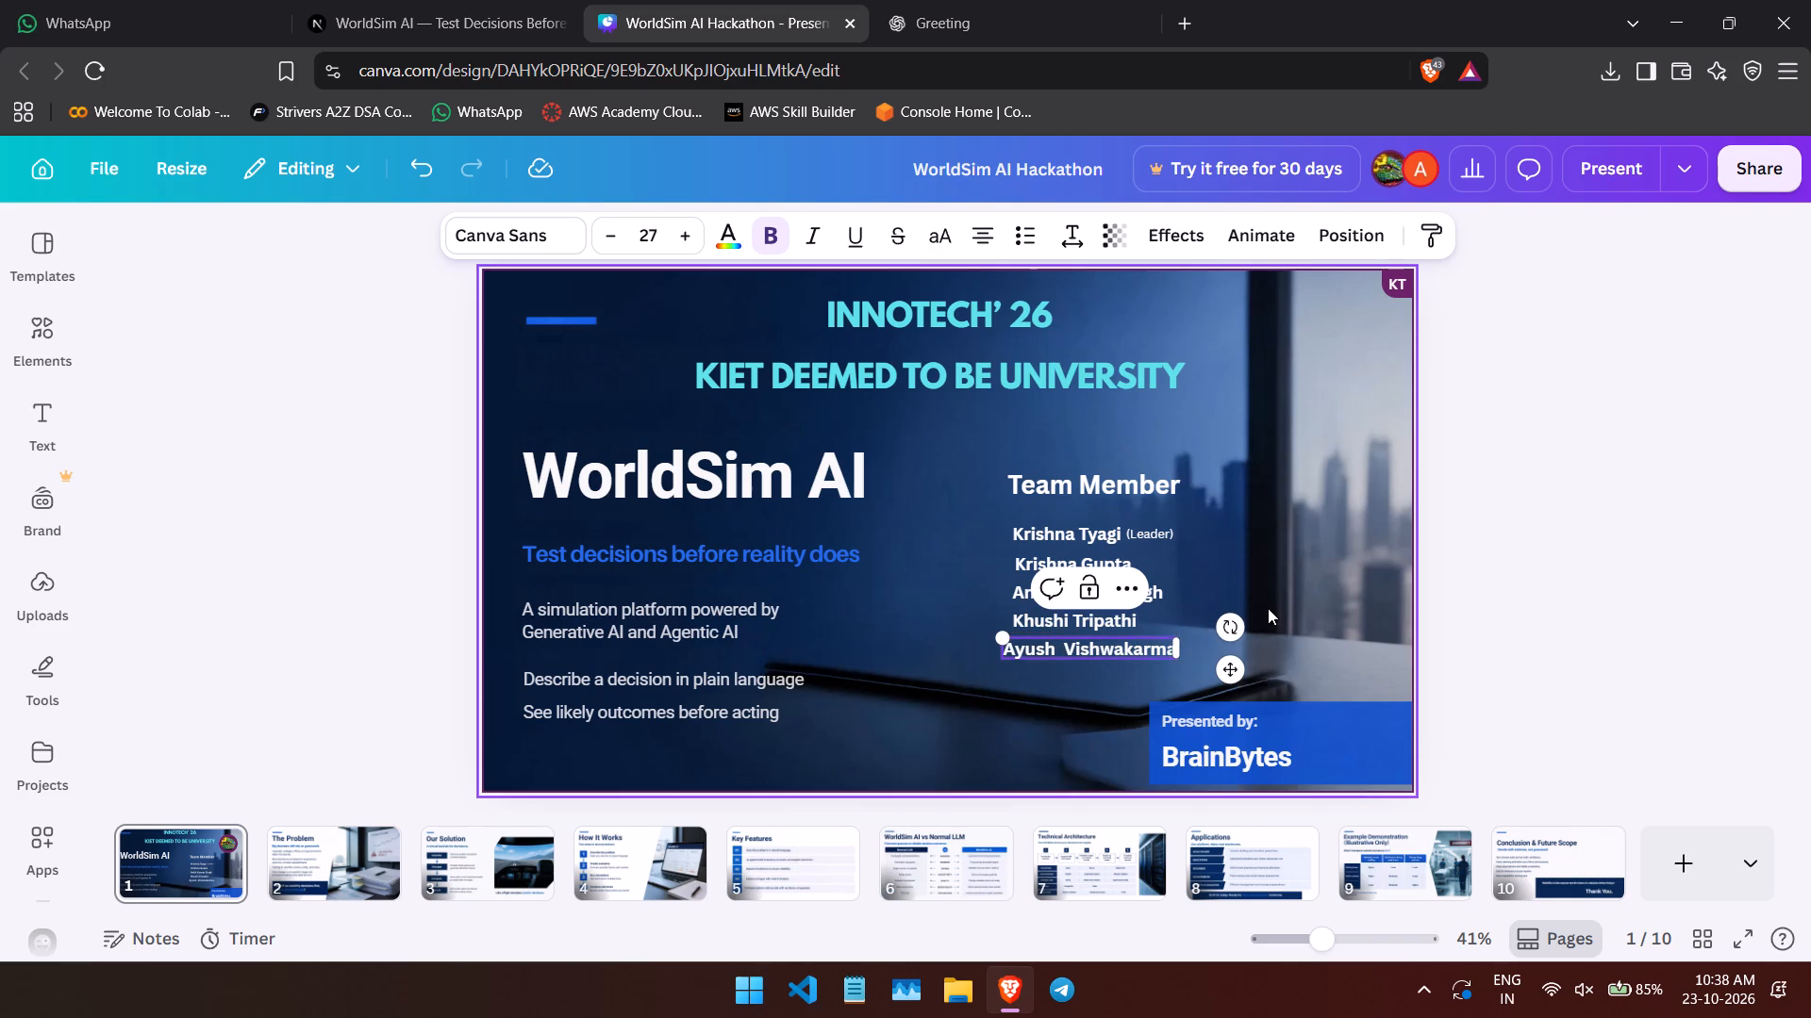
click(1268, 608)
key(ctrl+s)
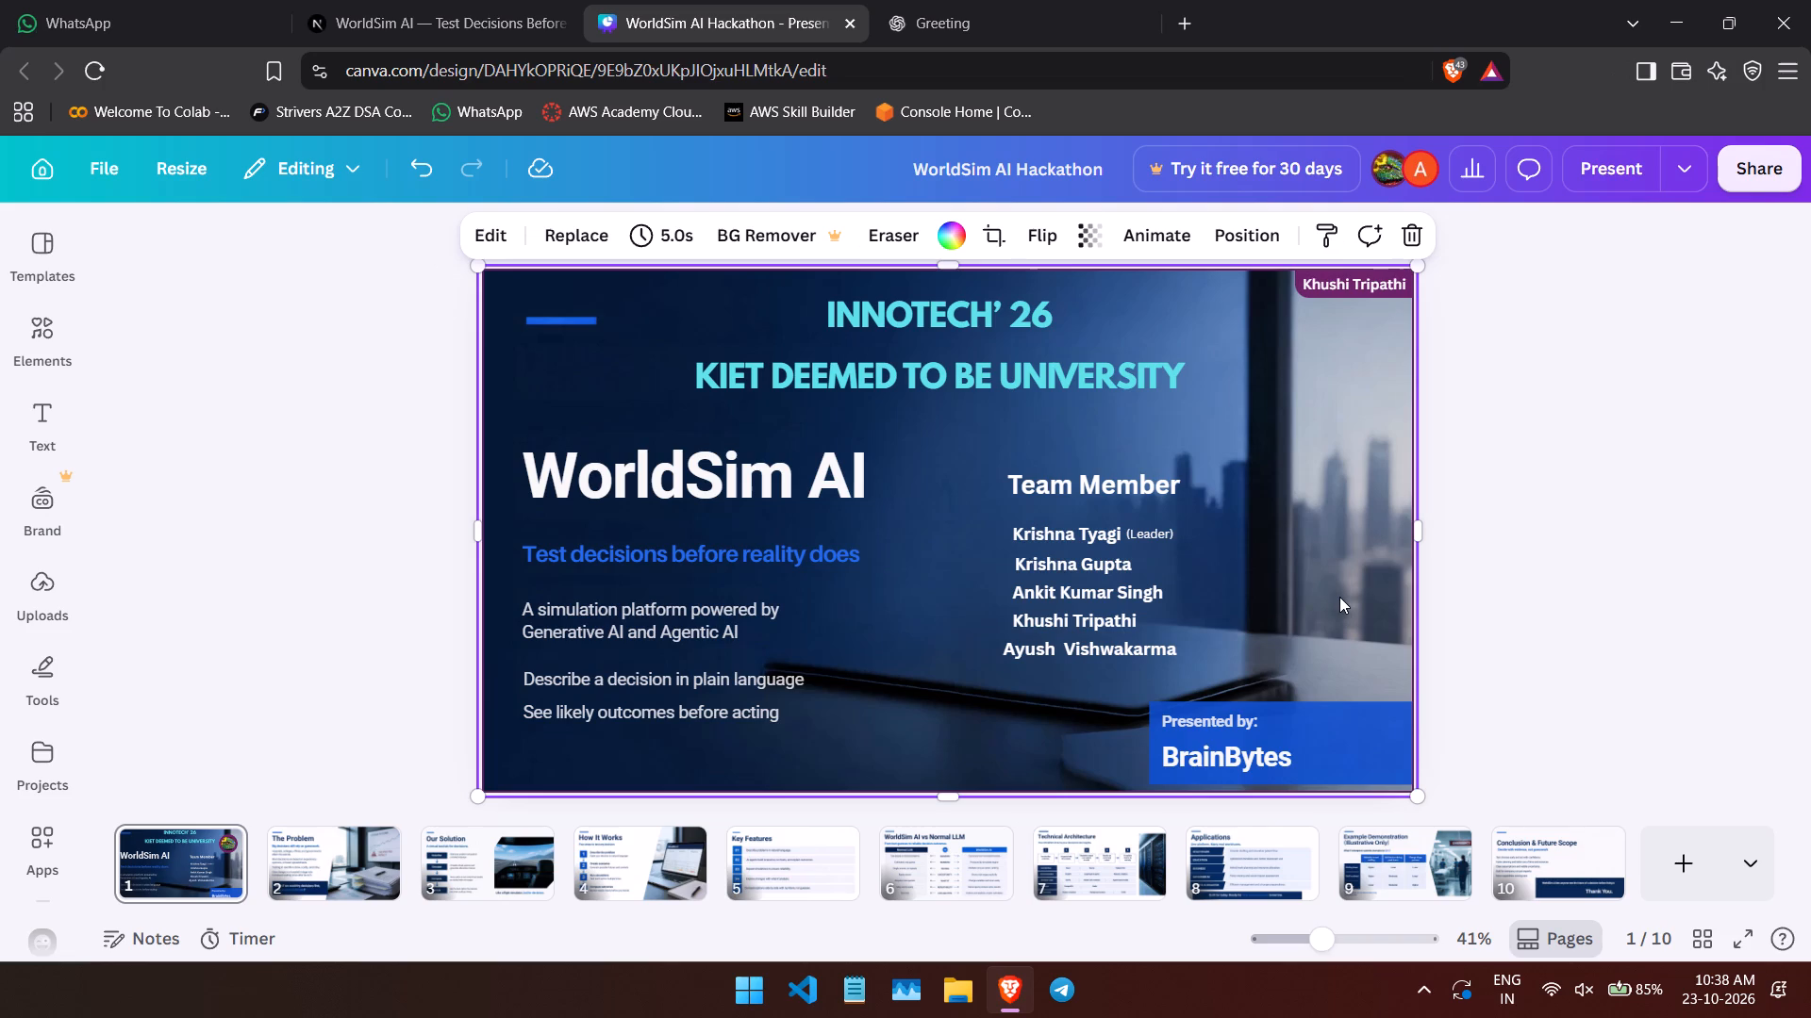
click(1512, 545)
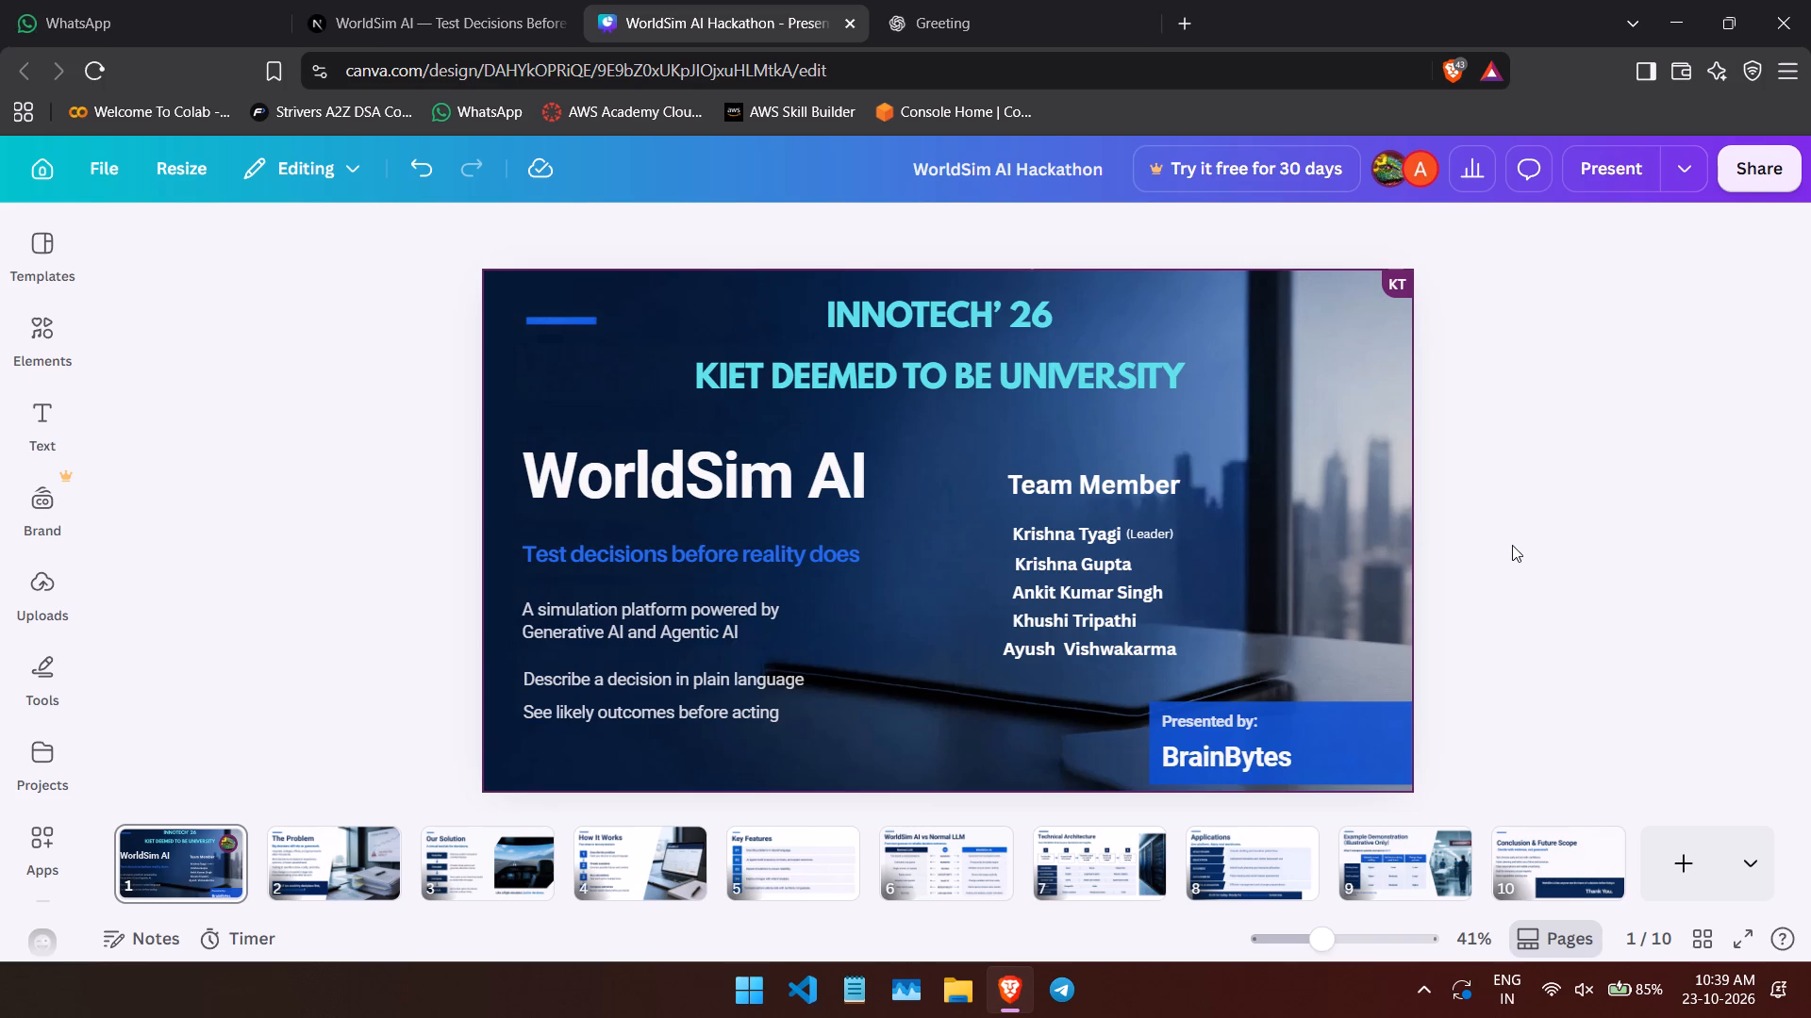
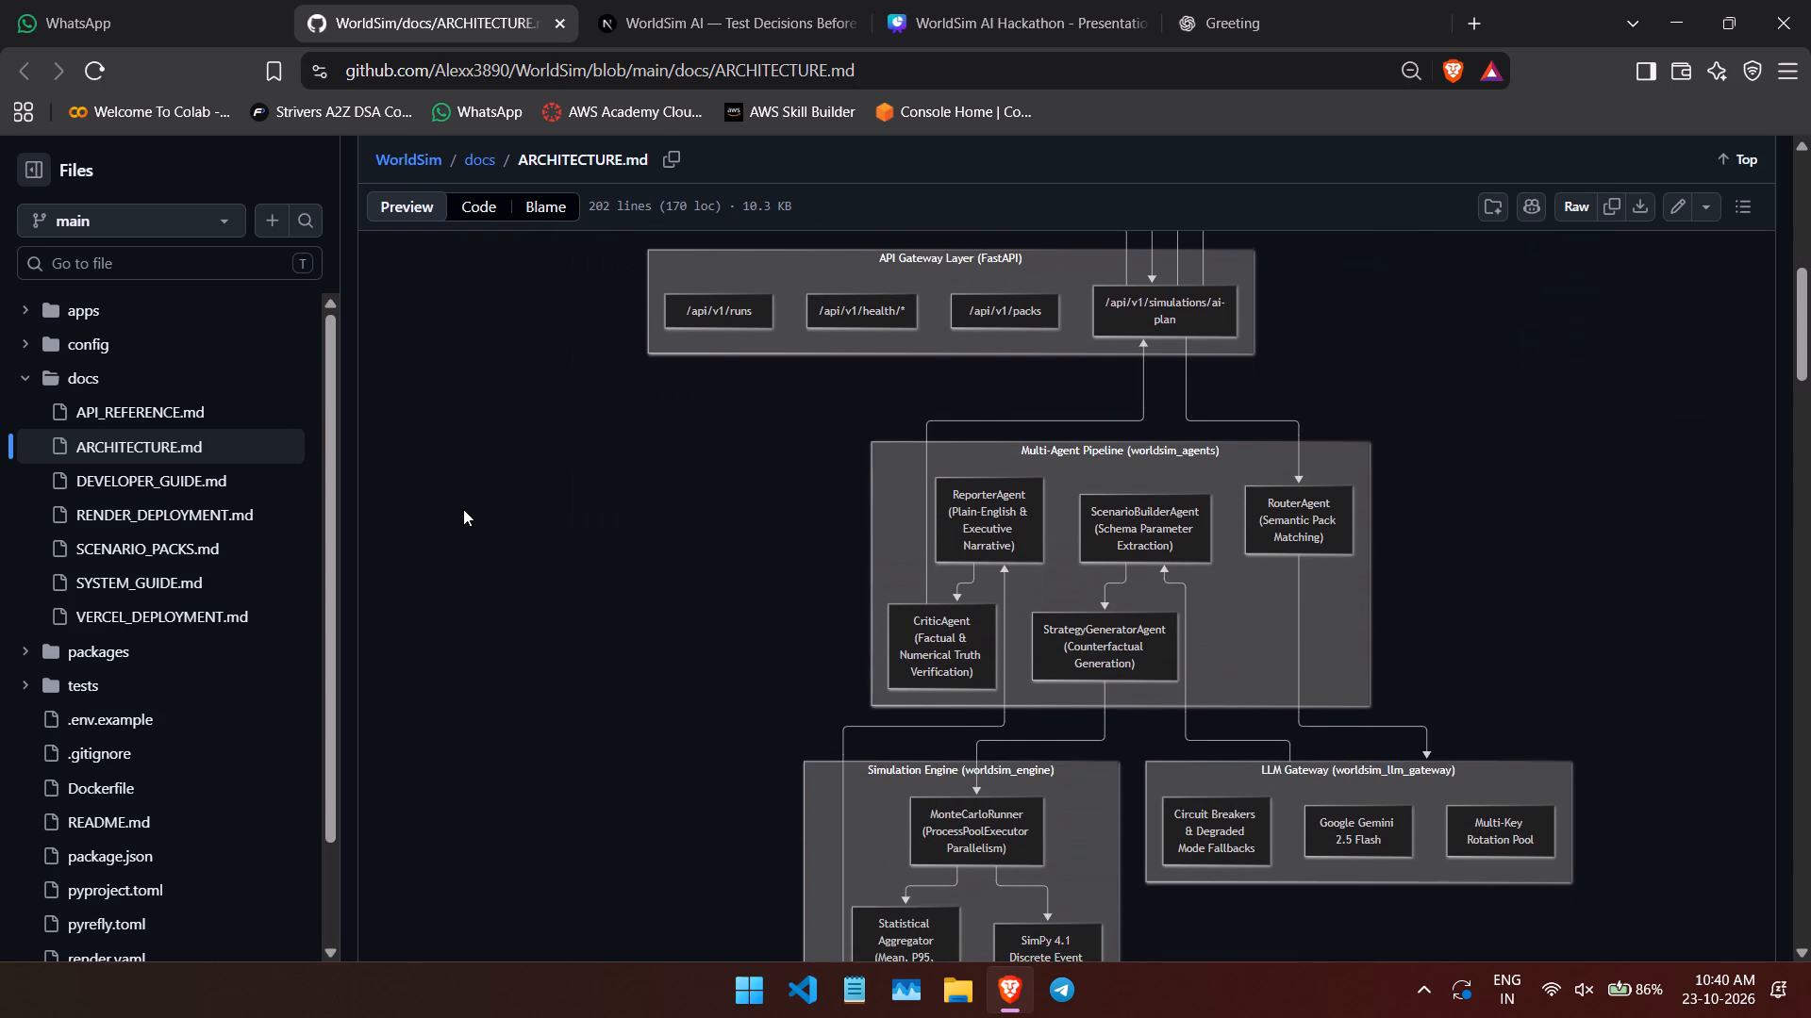
Read WorldSim's ARCHITECTURE.md on GitHub, examining the architecture diagram, the frontend and API layers, and the multi-agent pipeline's agent descriptions.
scroll(463, 509, down, 2)
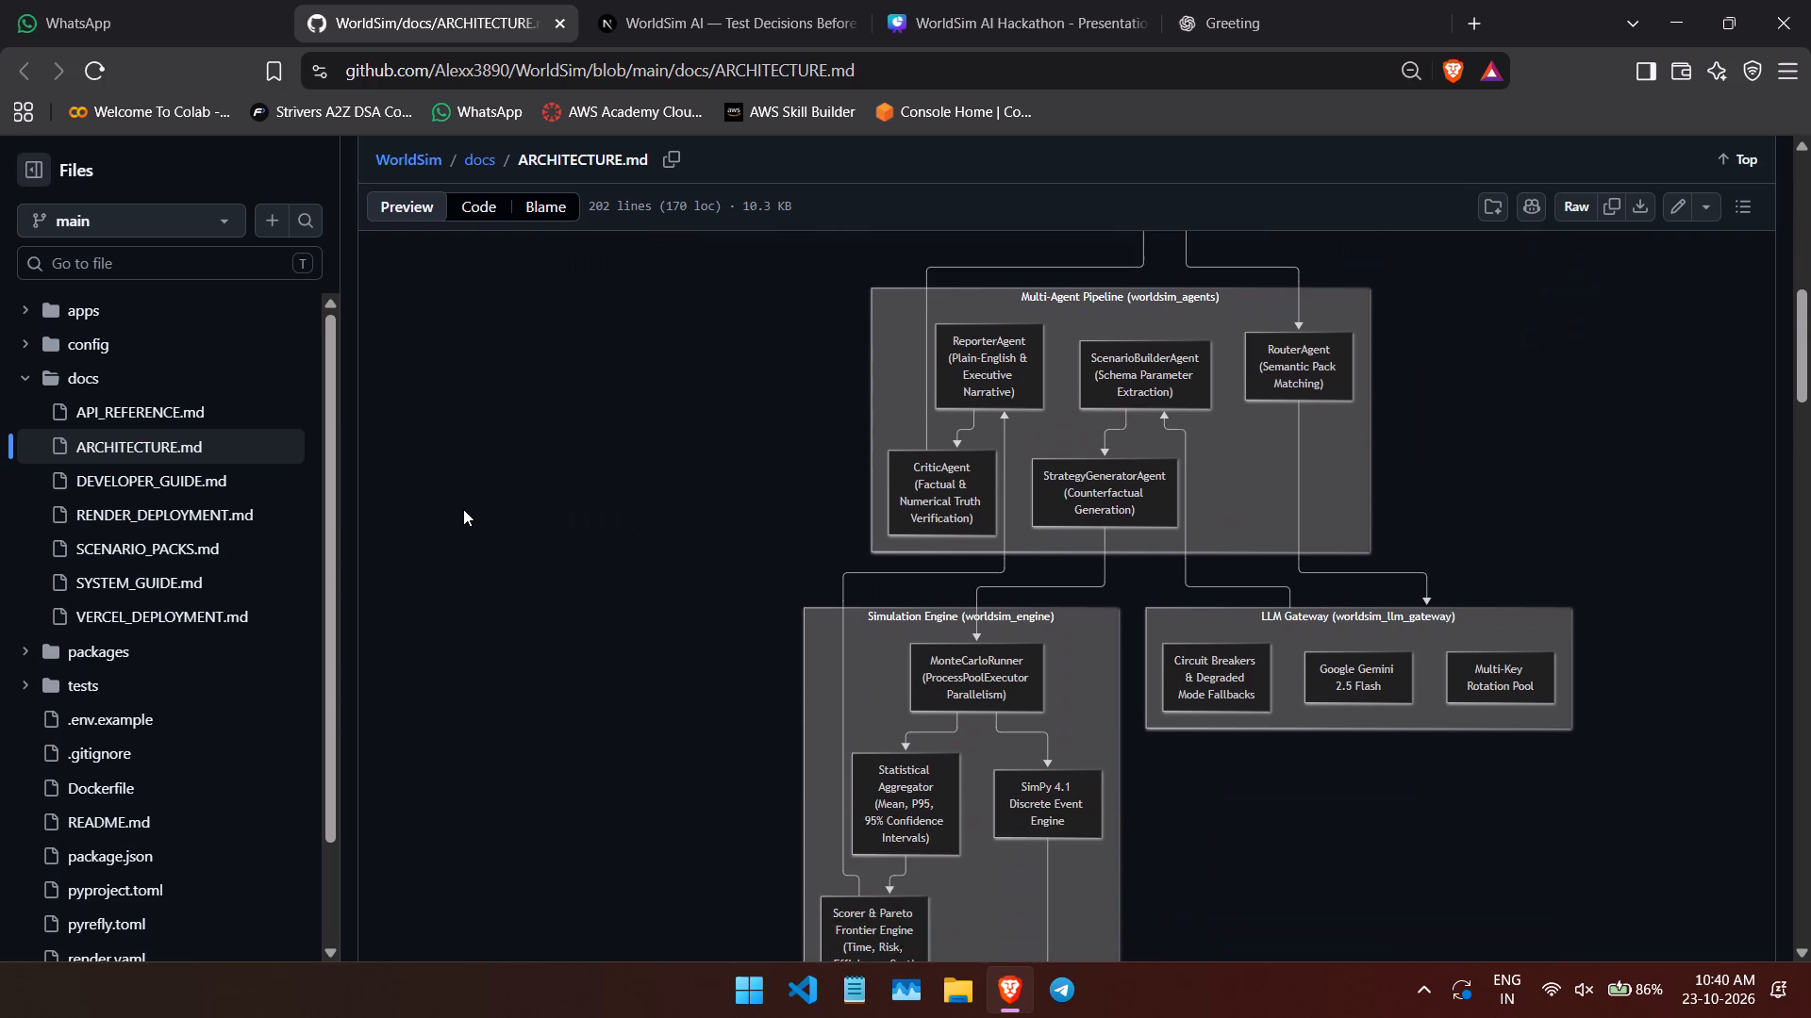
scroll(463, 509, down, 3)
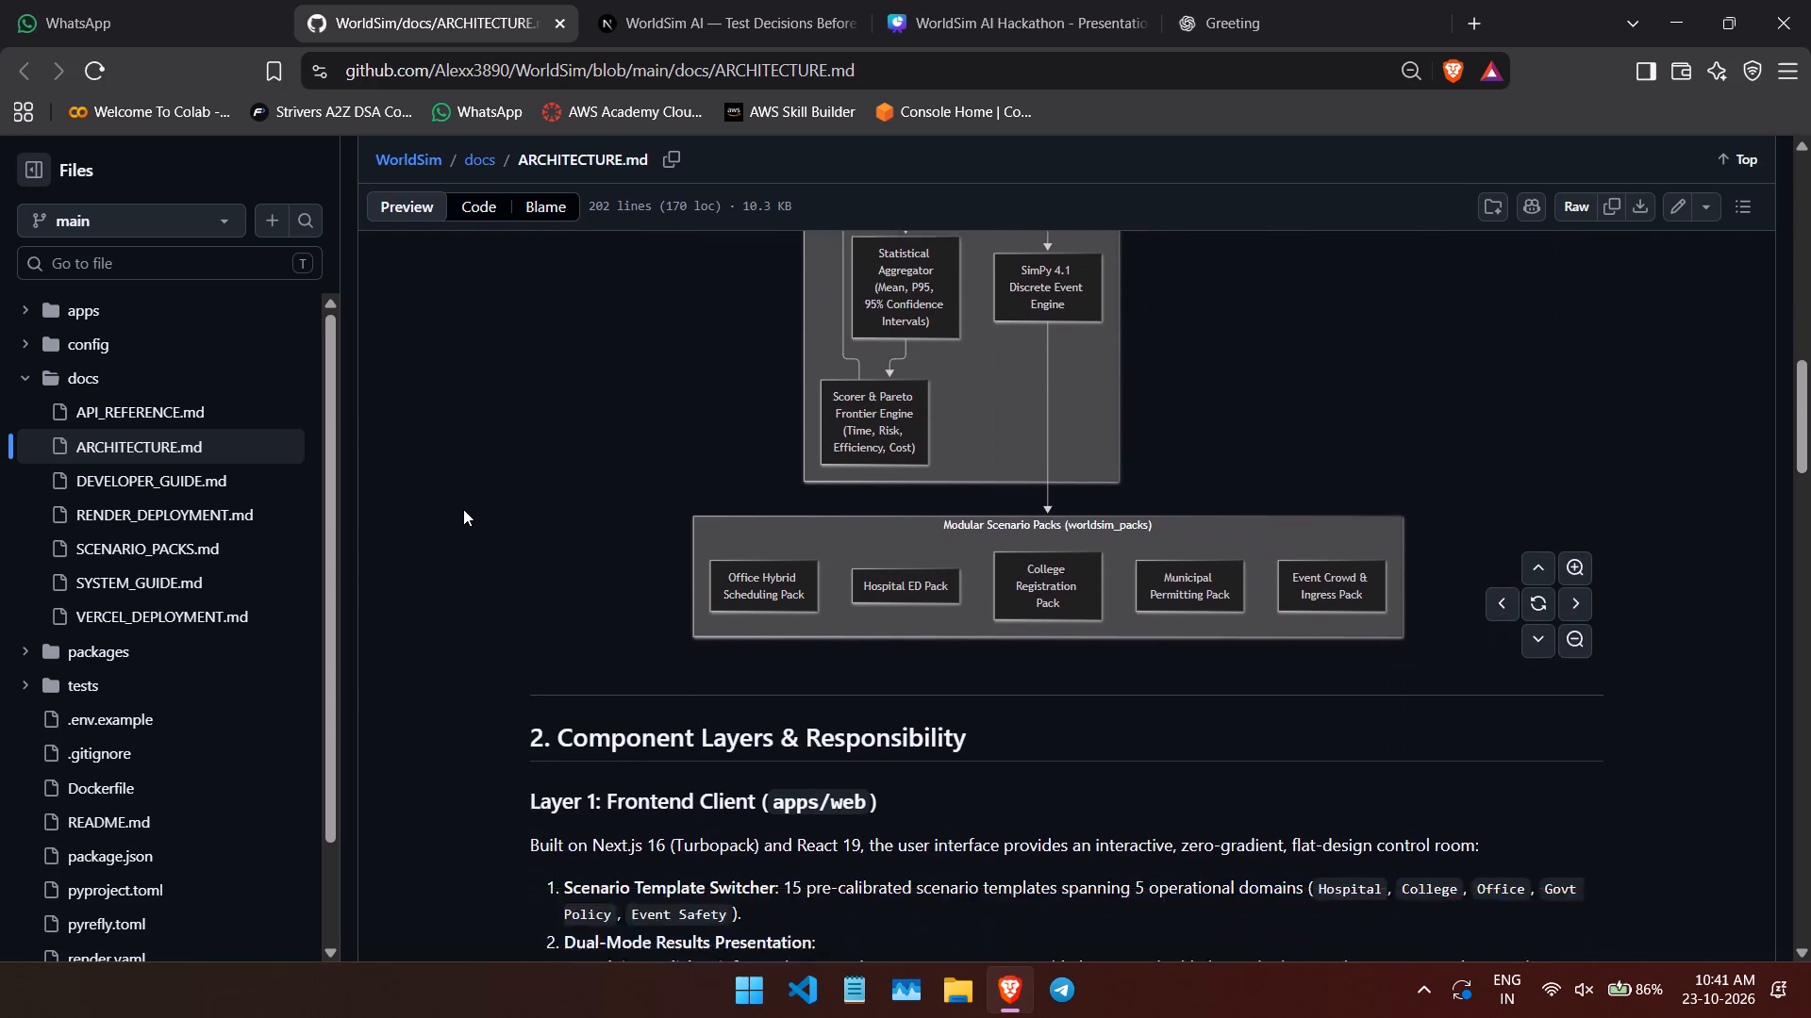
scroll(463, 509, down, 2)
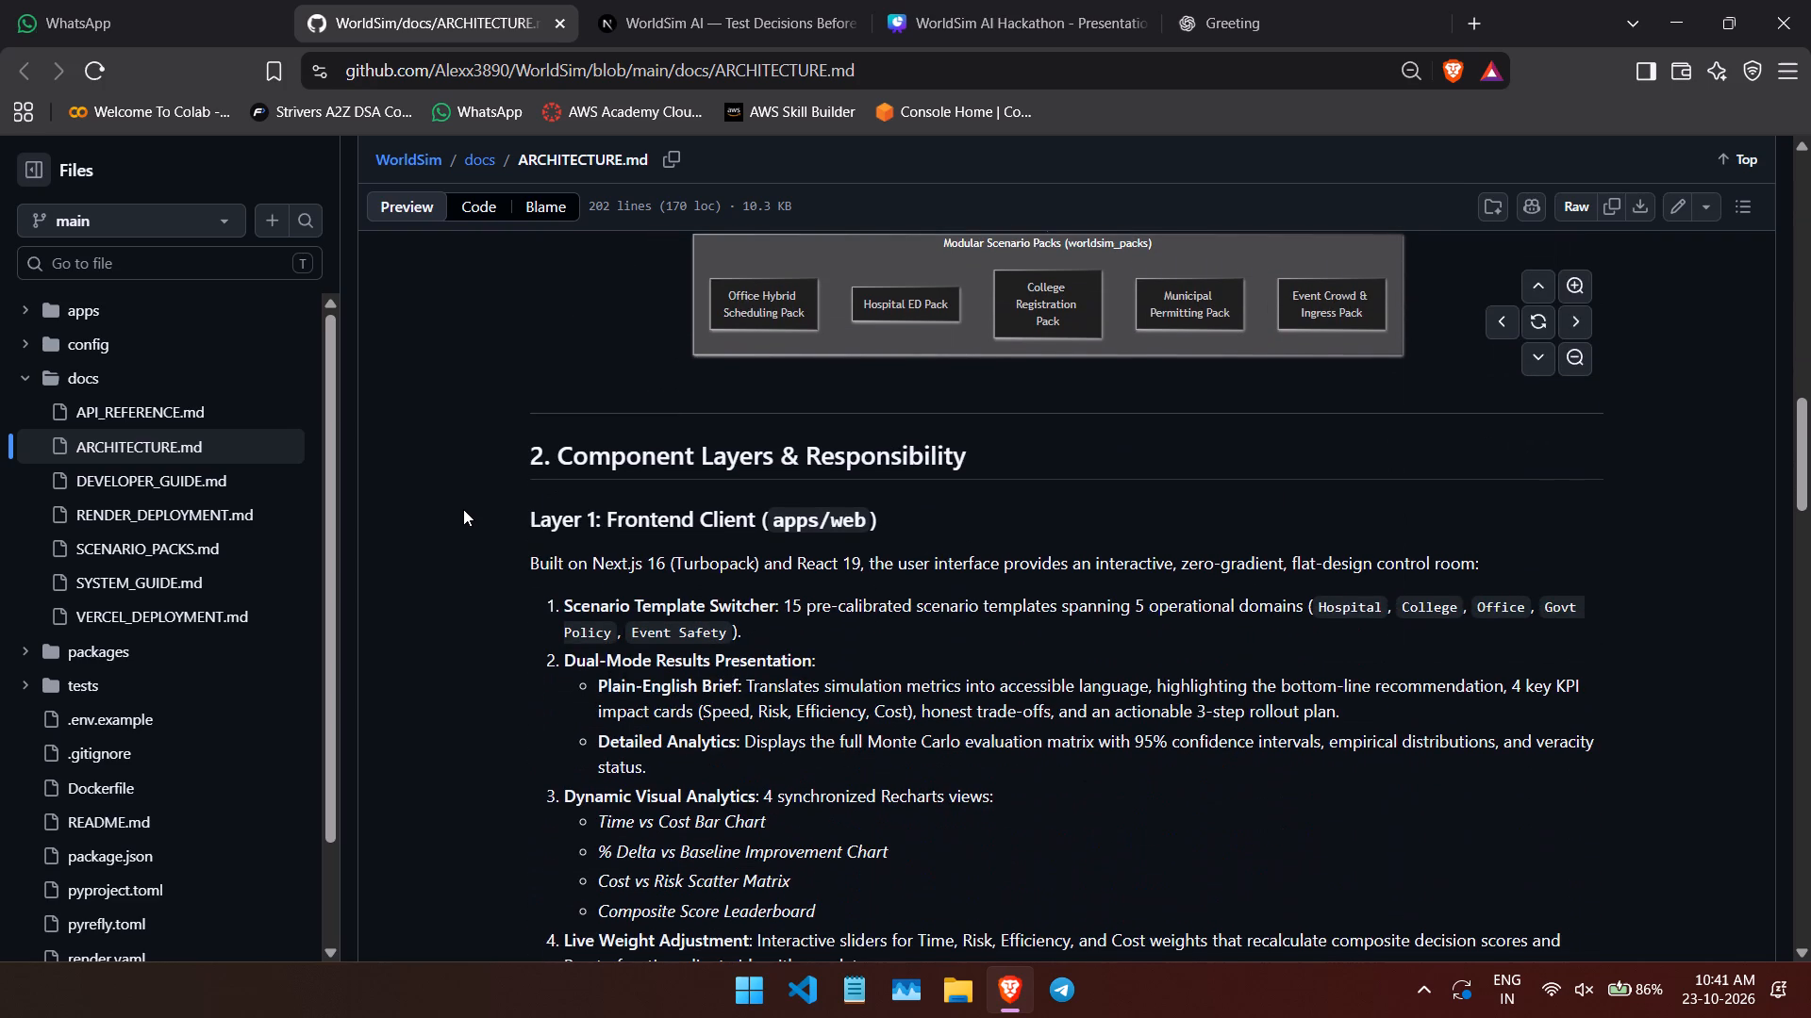
scroll(463, 509, down, 1)
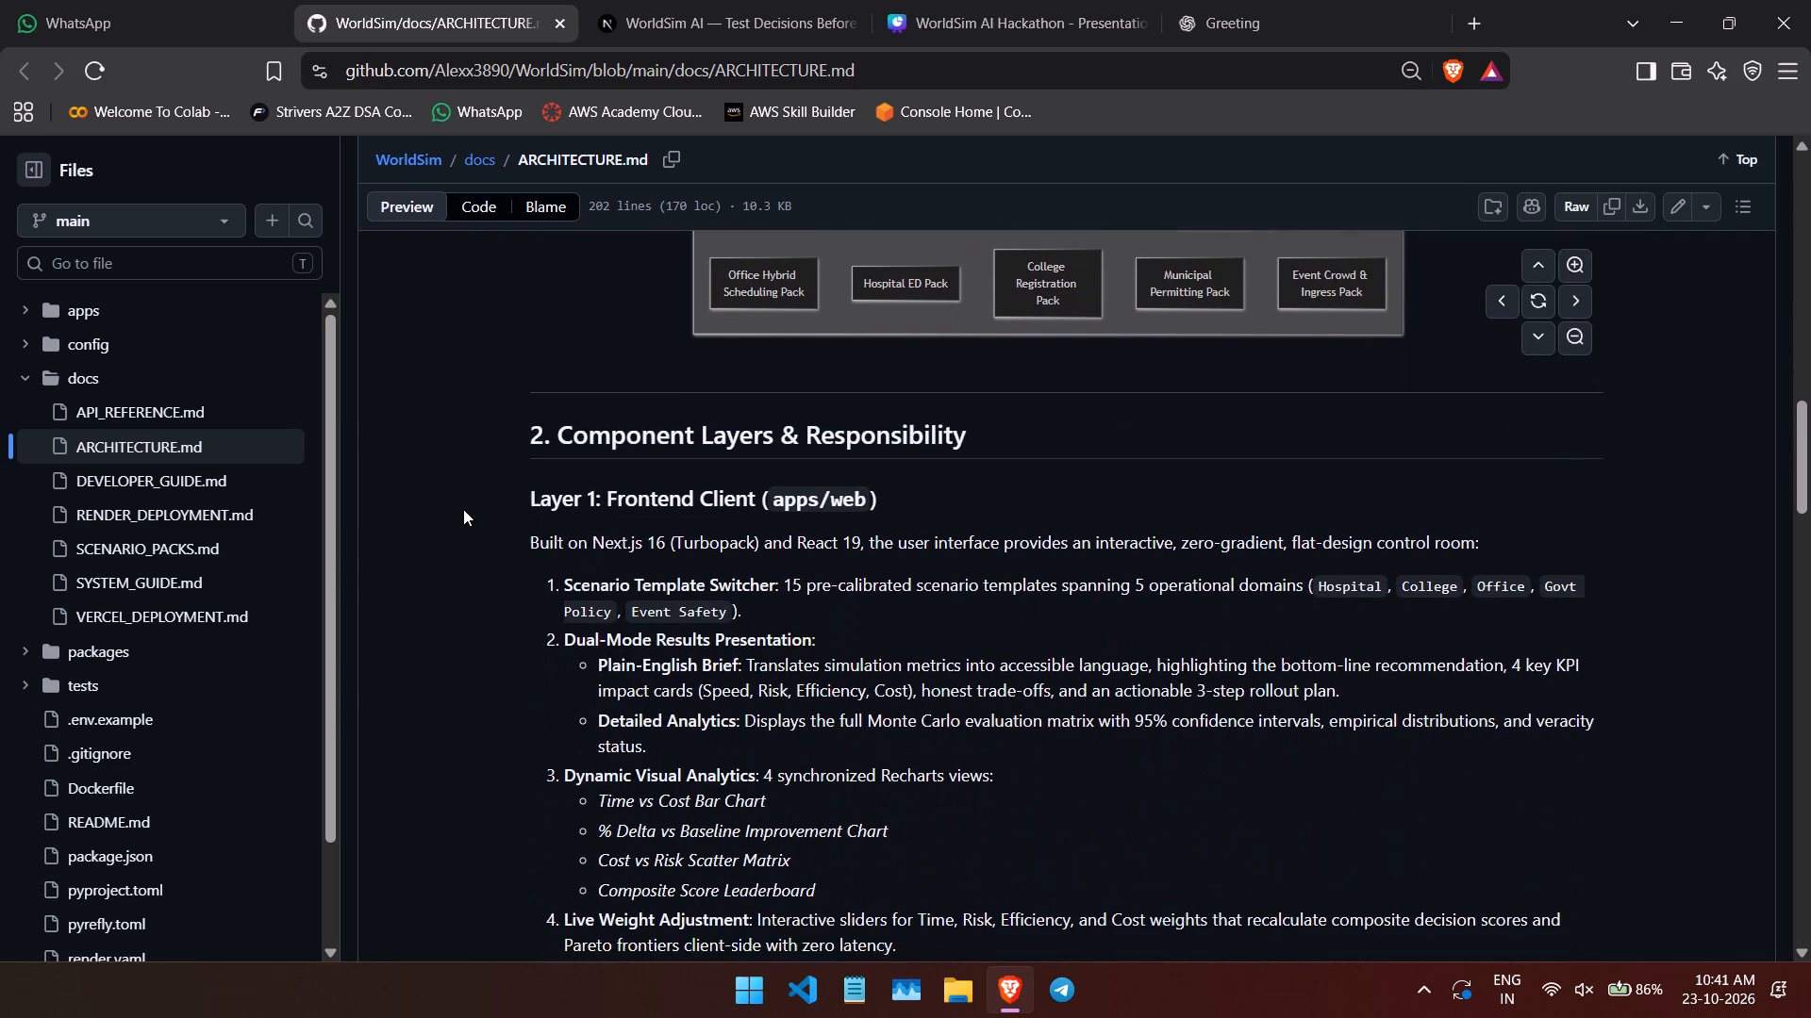
scroll(463, 509, down, 1)
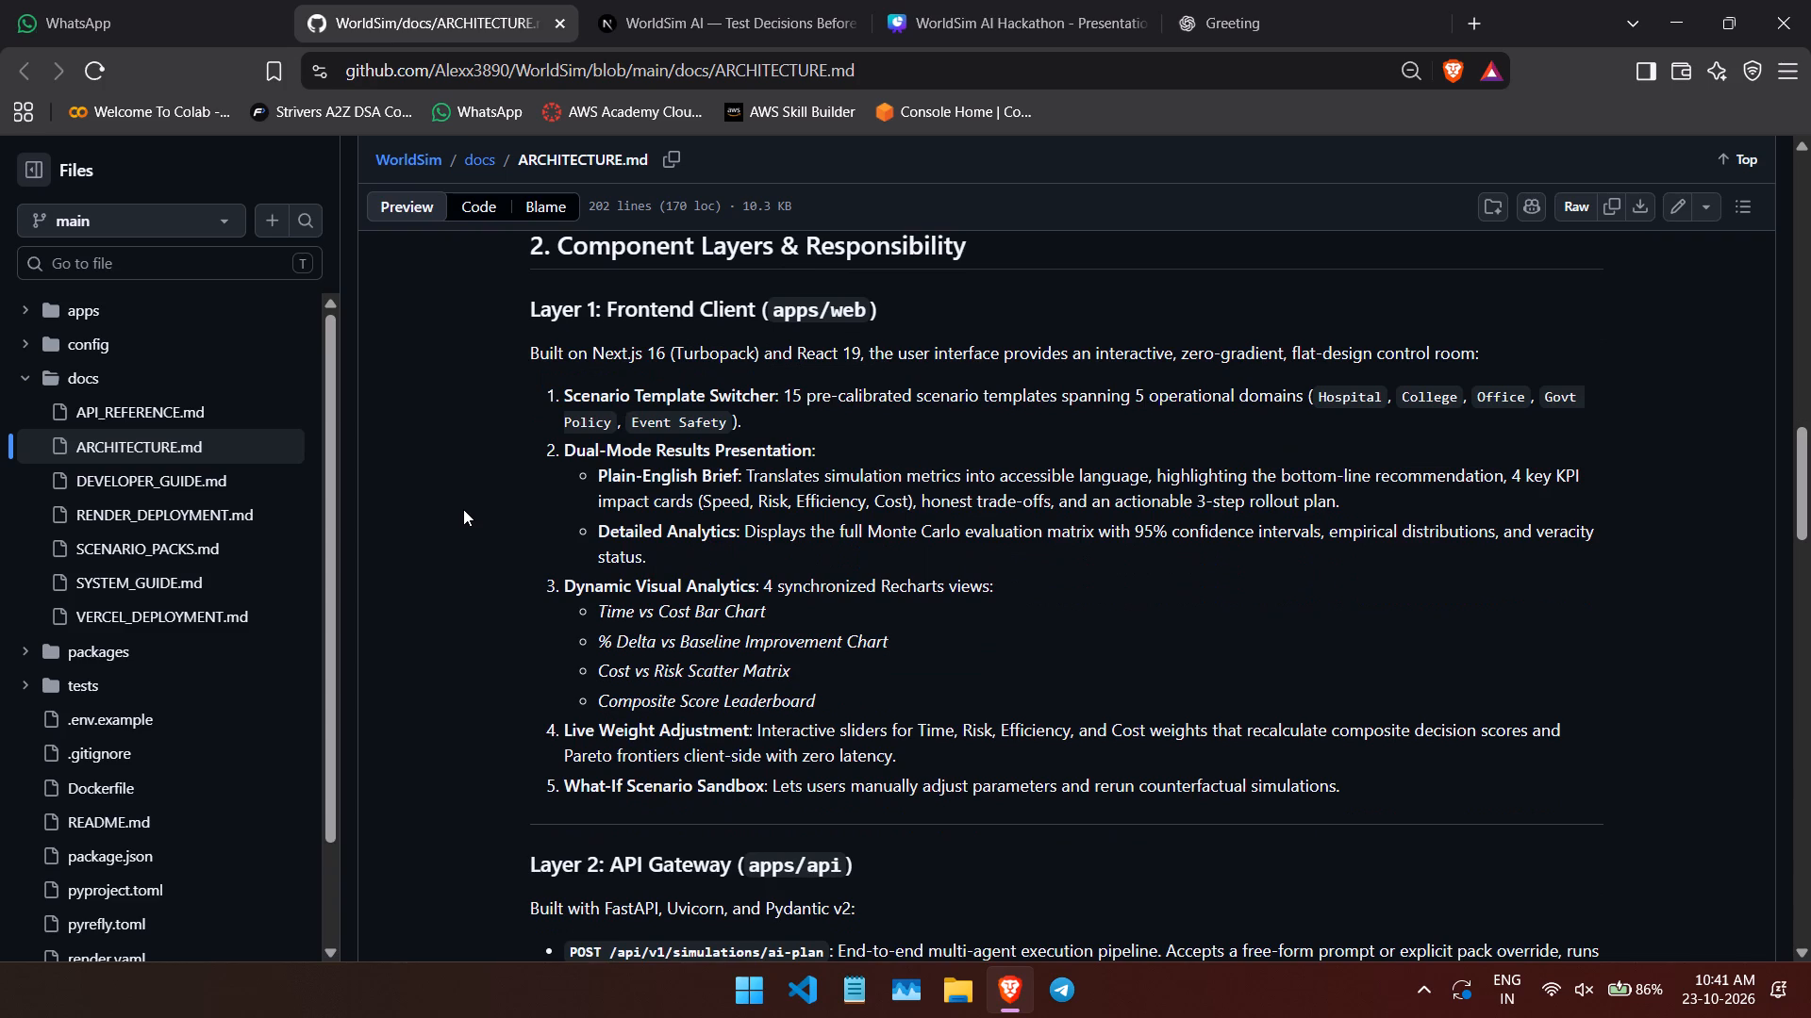
scroll(463, 509, down, 2)
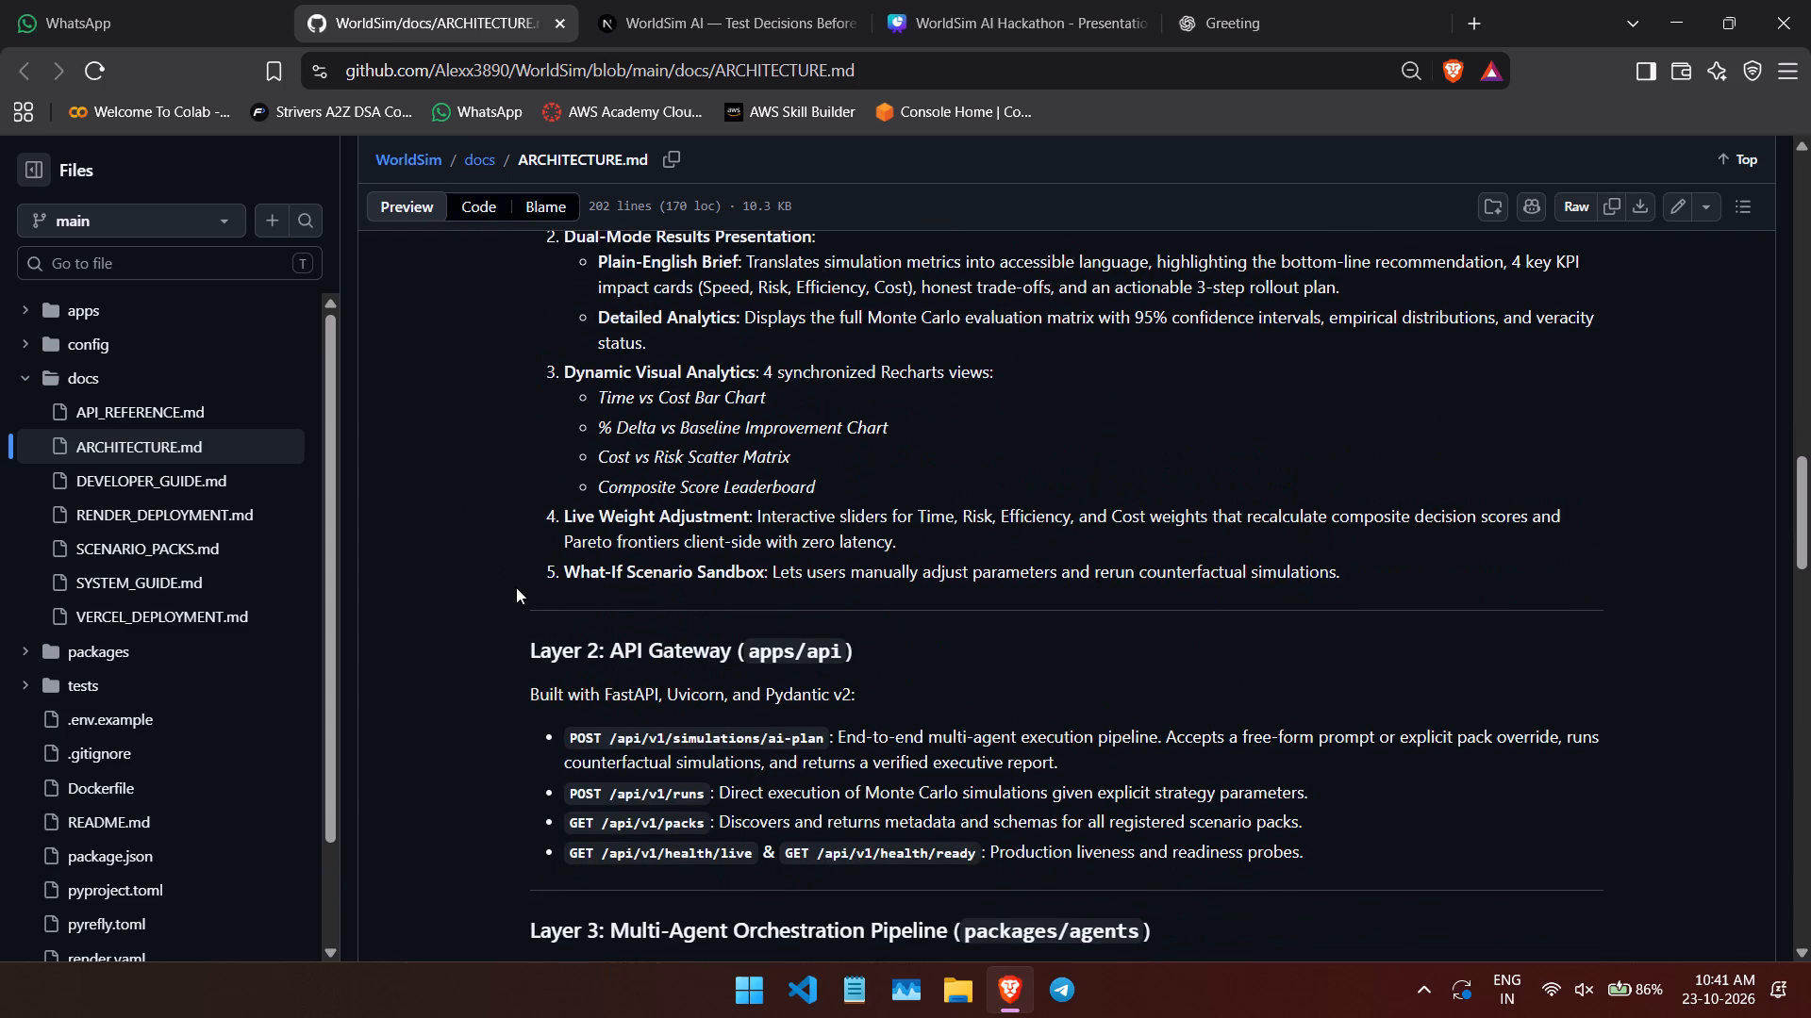
scroll(516, 587, down, 3)
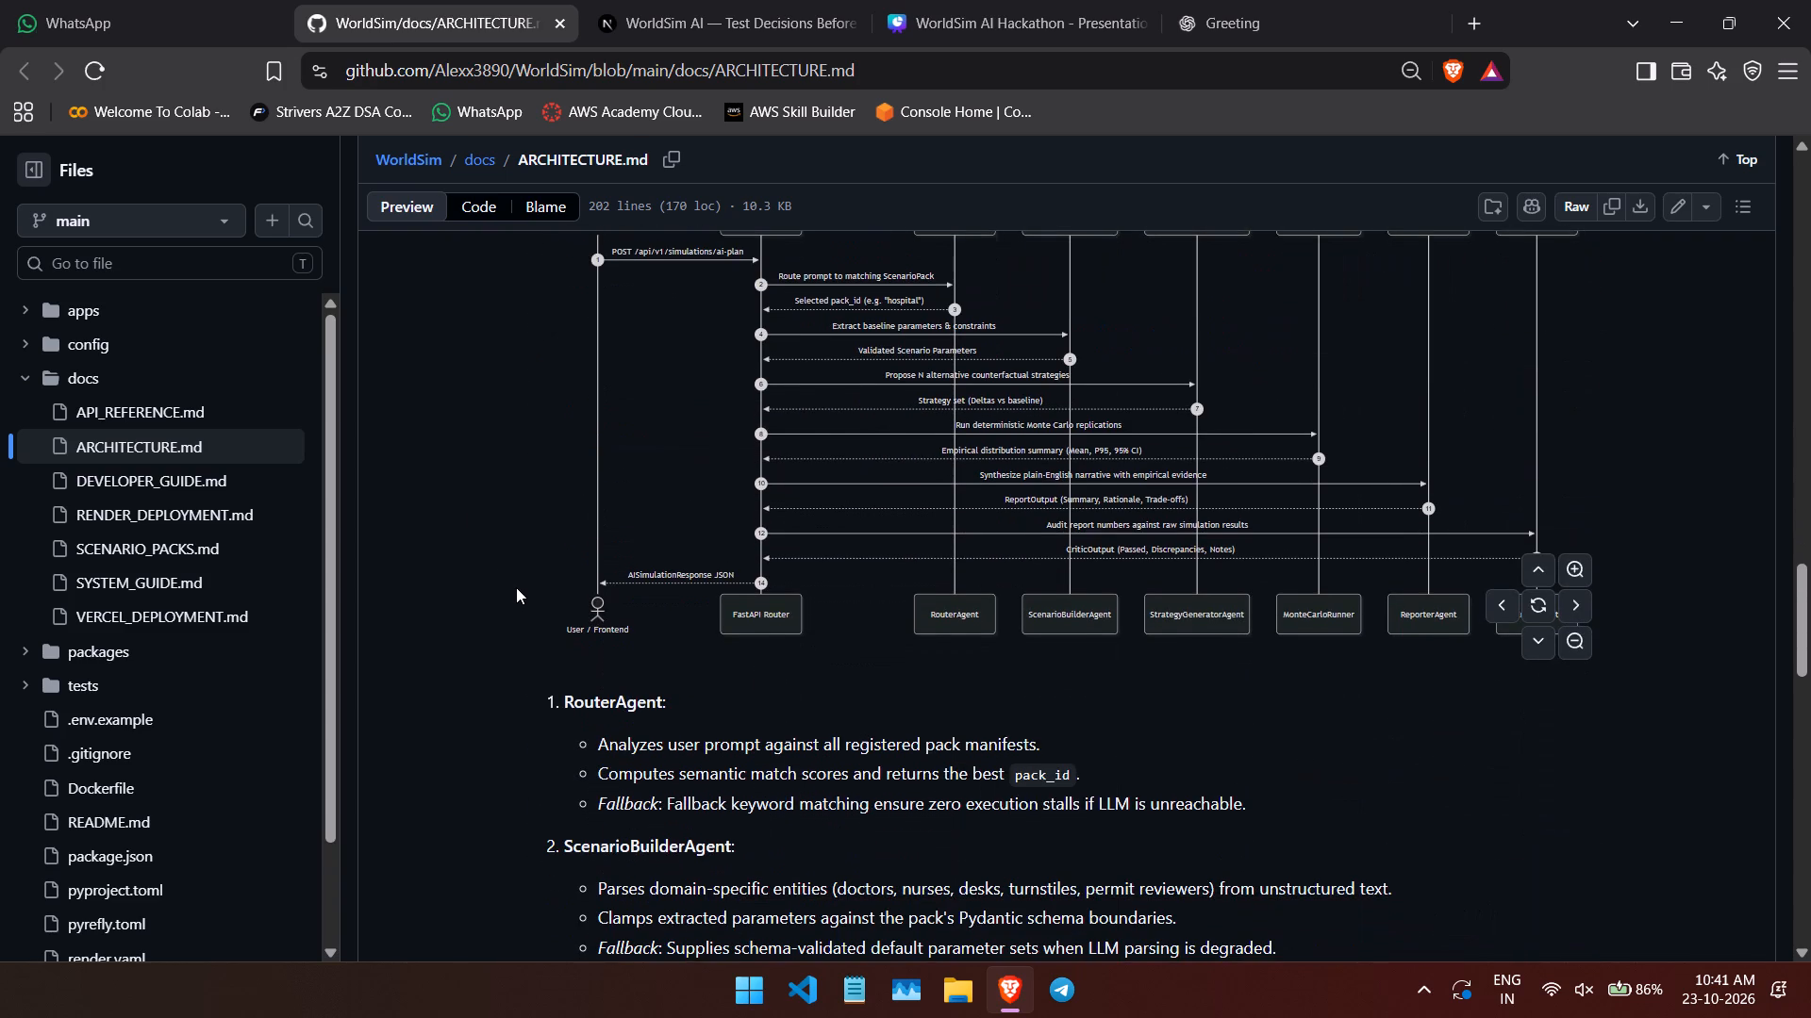
scroll(516, 587, down, 1)
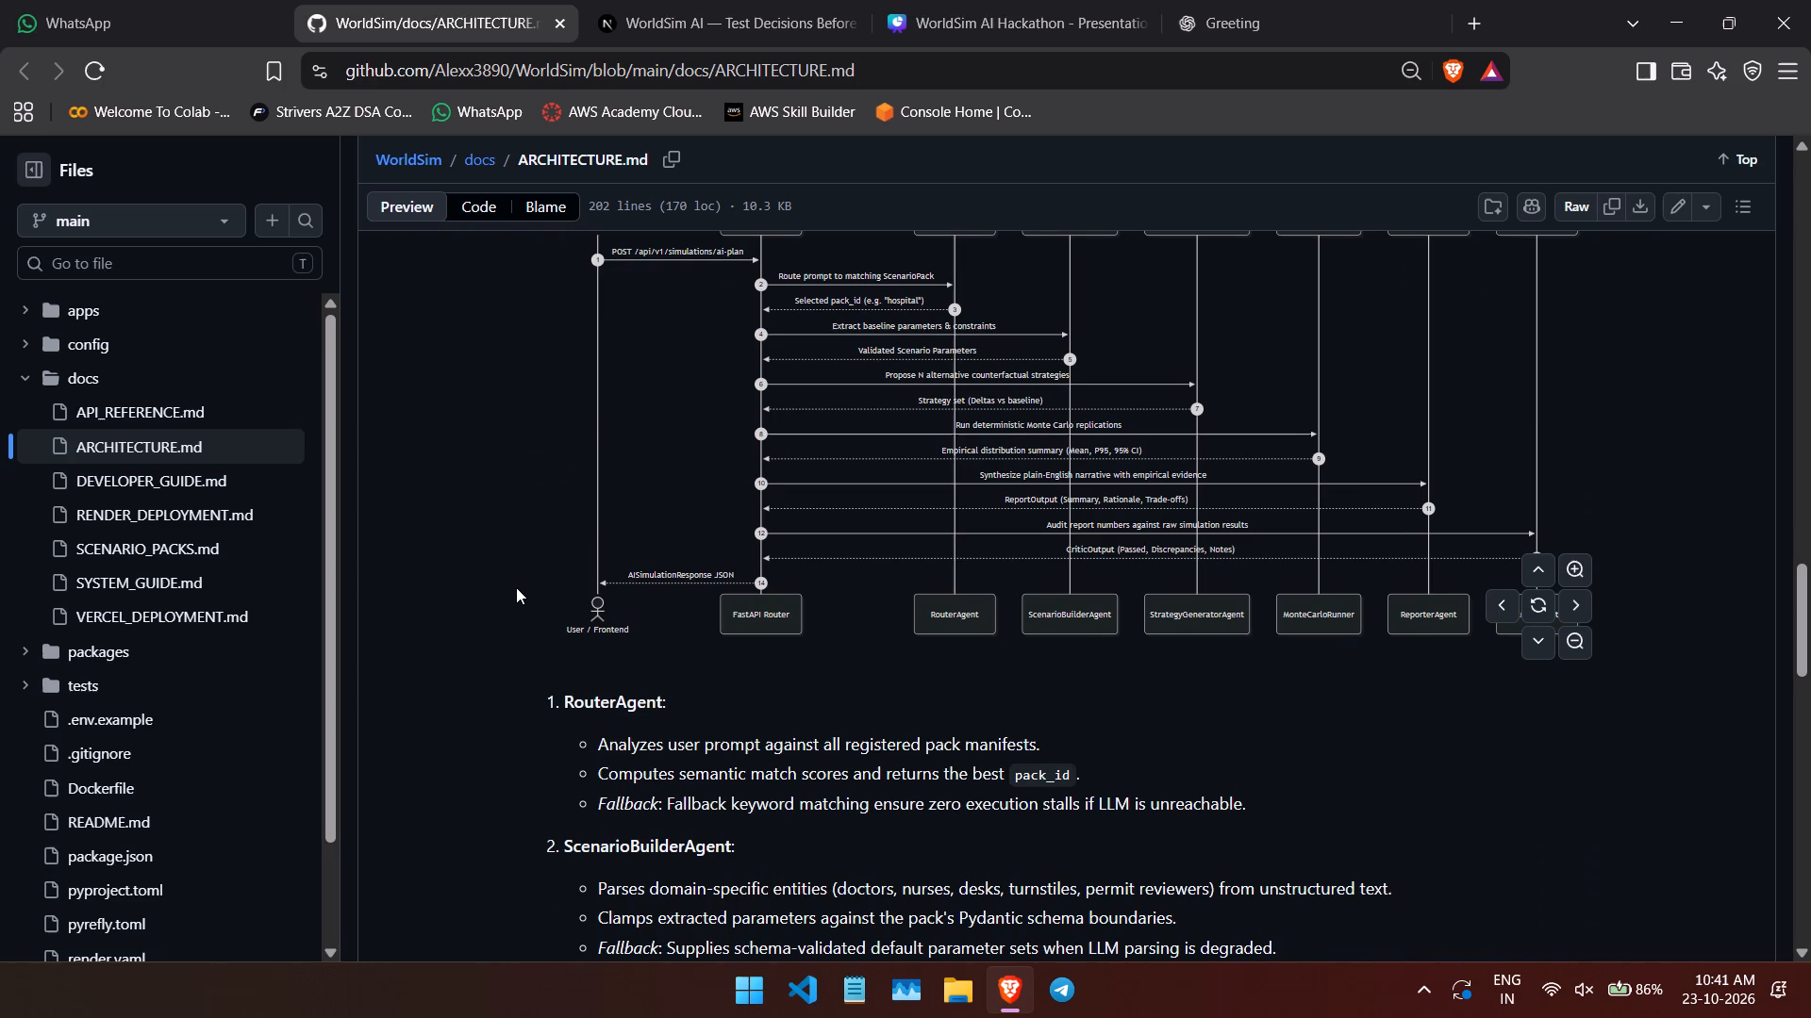
scroll(516, 587, down, 2)
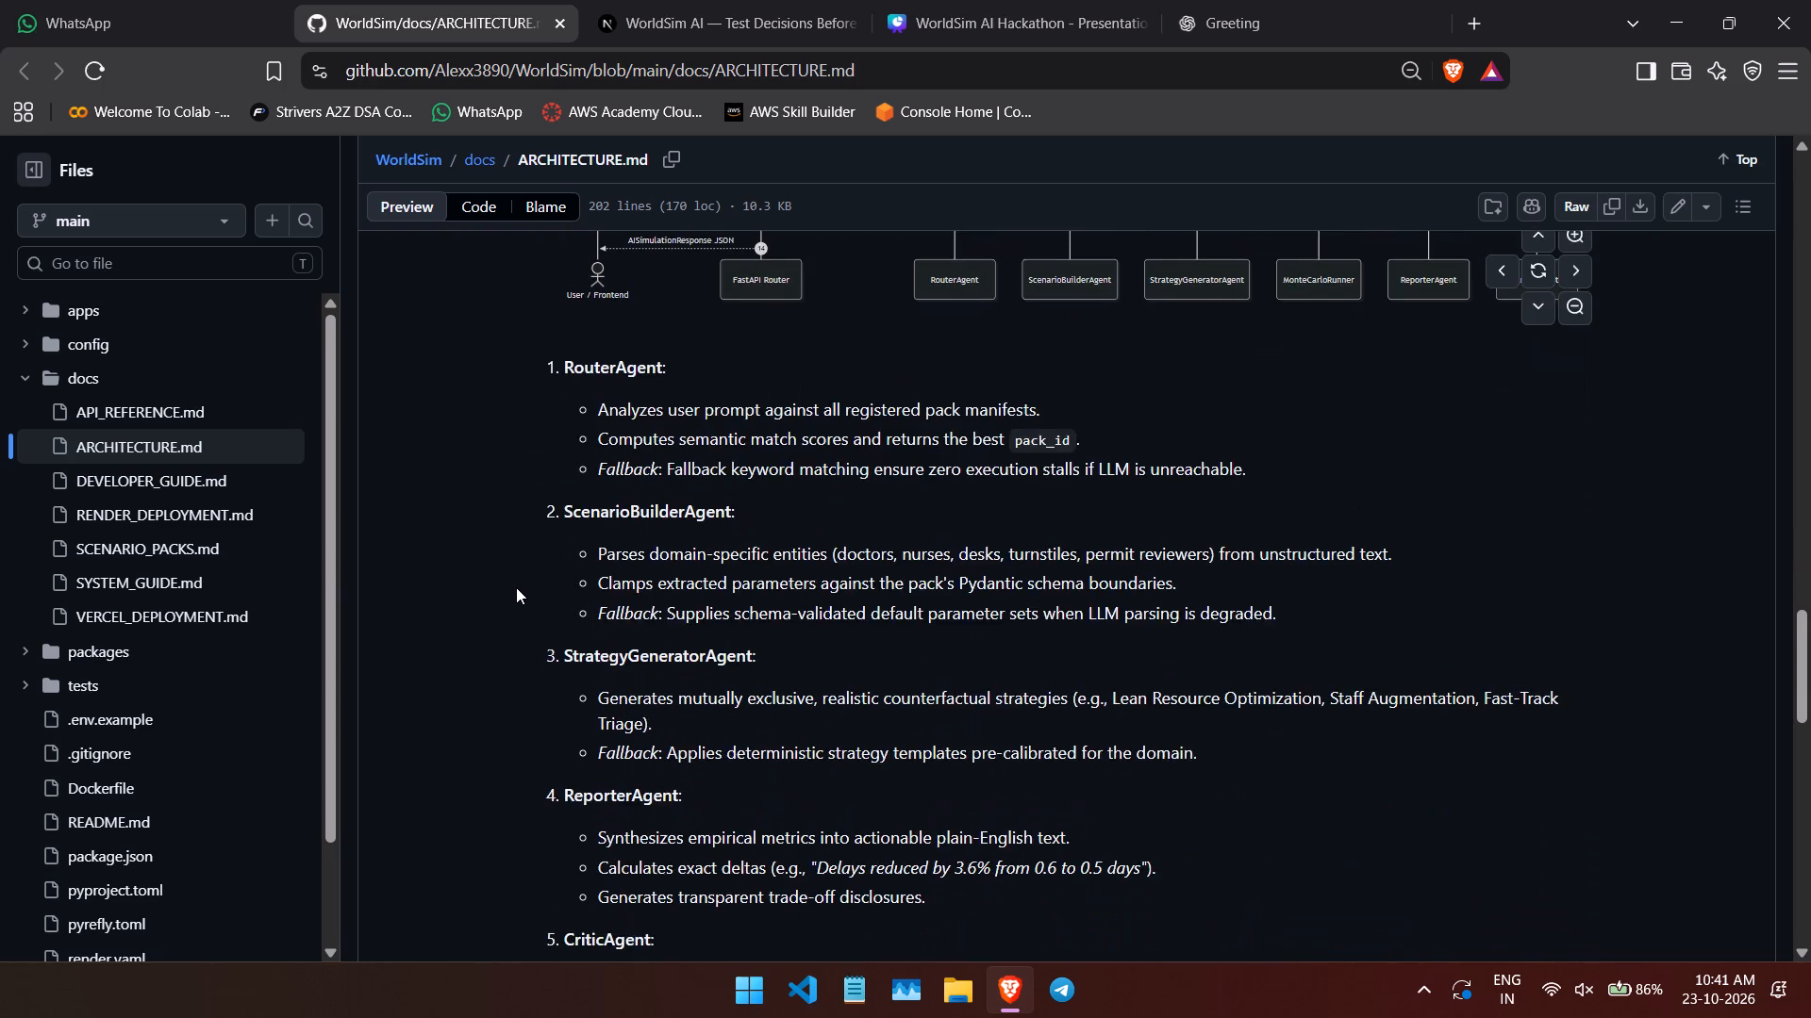
scroll(516, 587, down, 2)
scroll(516, 587, up, 1)
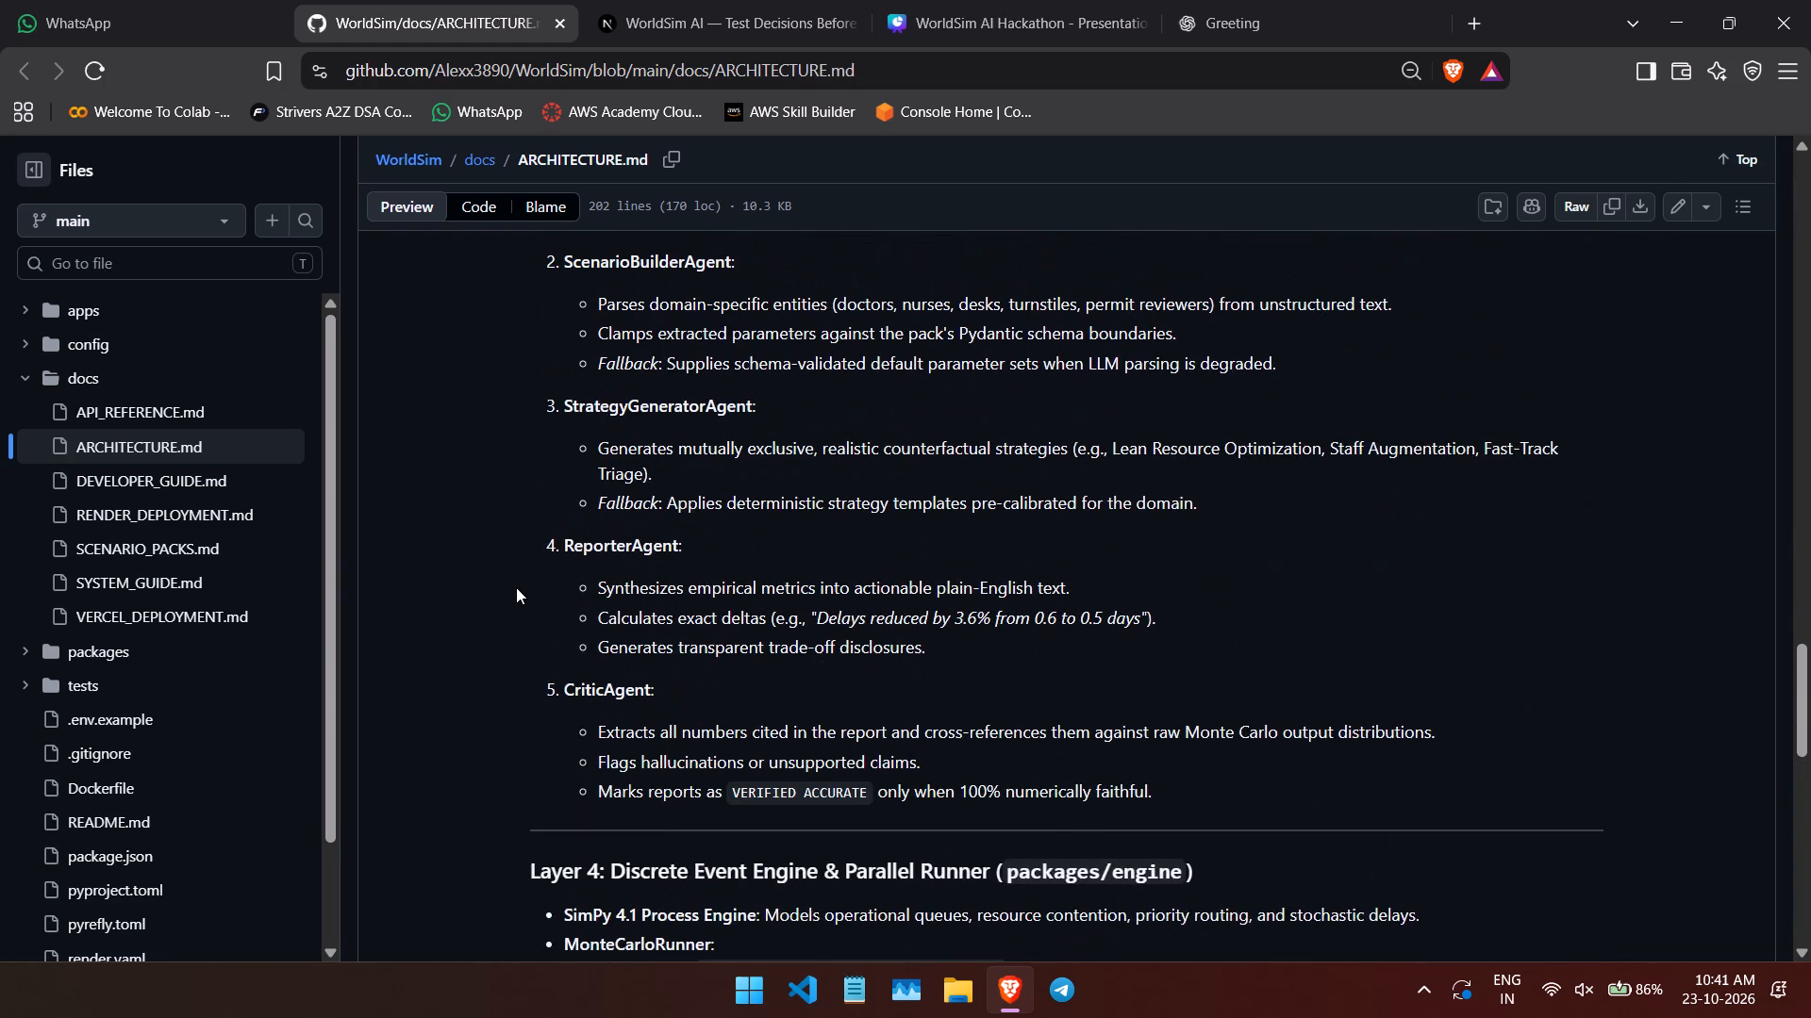
scroll(516, 587, up, 2)
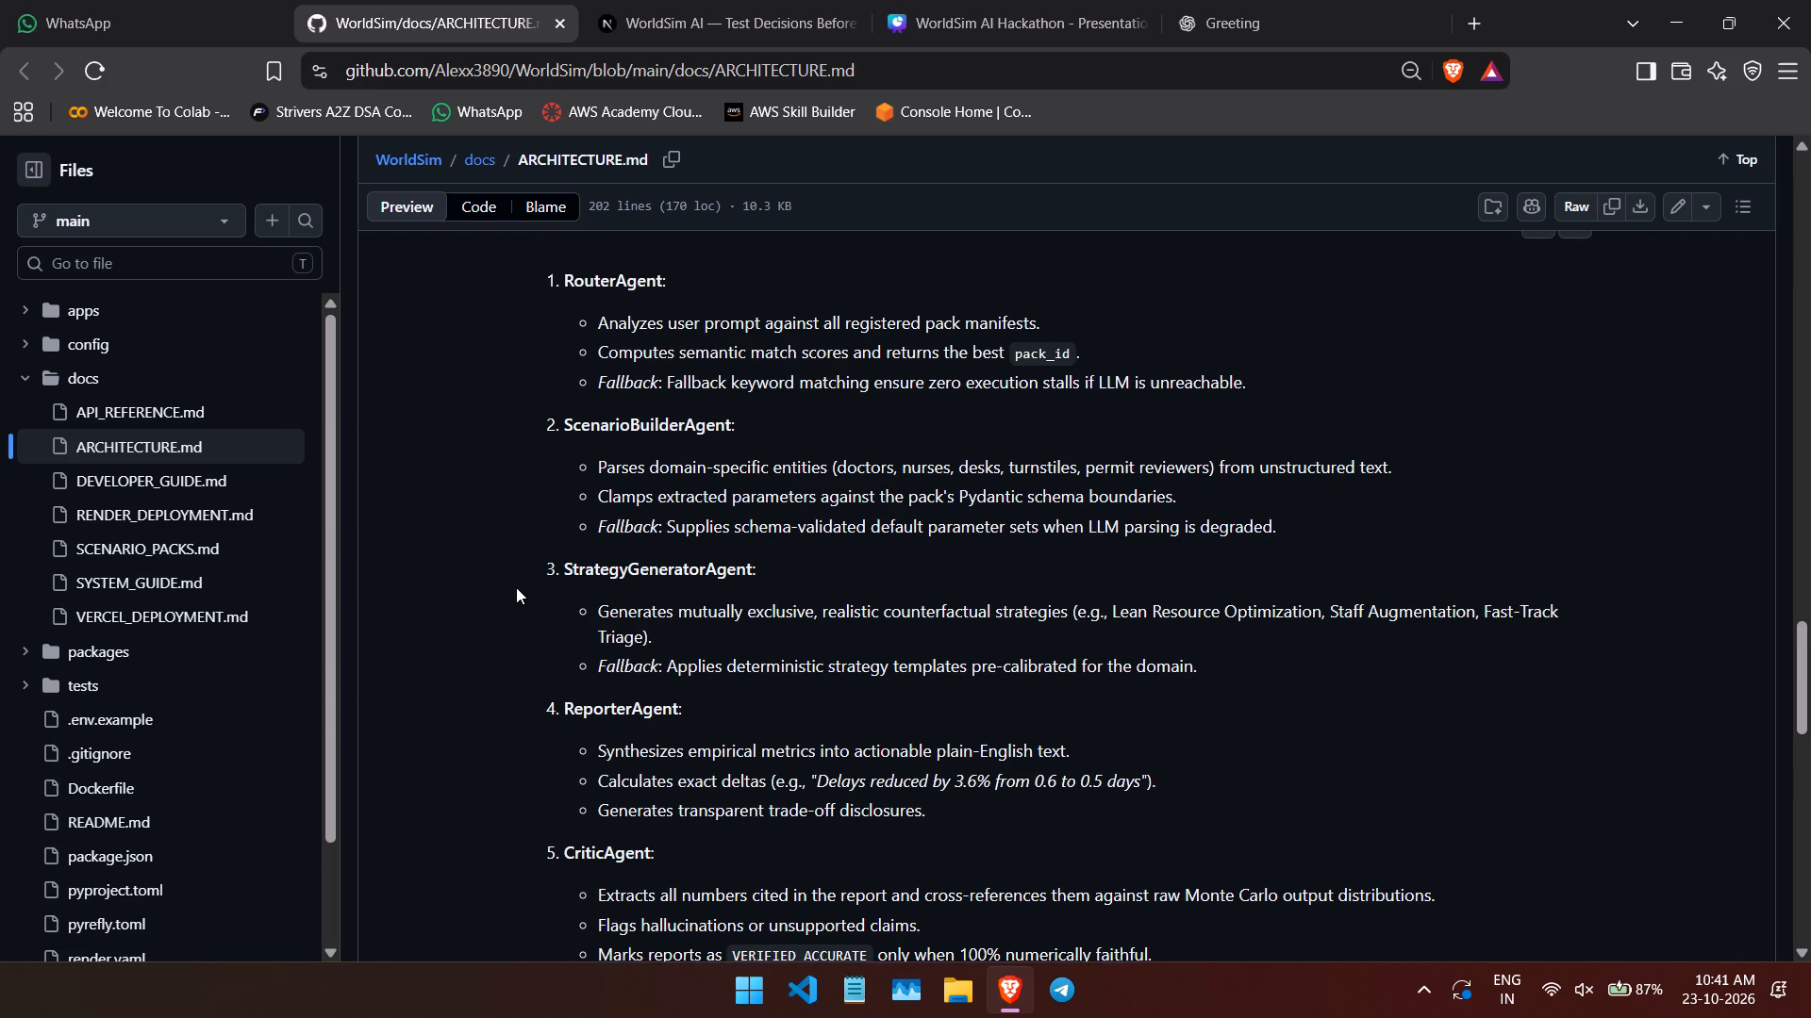
Switch to the WorldSim AI Hackathon presentation and review the Key Features and WorldSim AI vs Normal LLM slides, rechecking the cover slide.
click(989, 13)
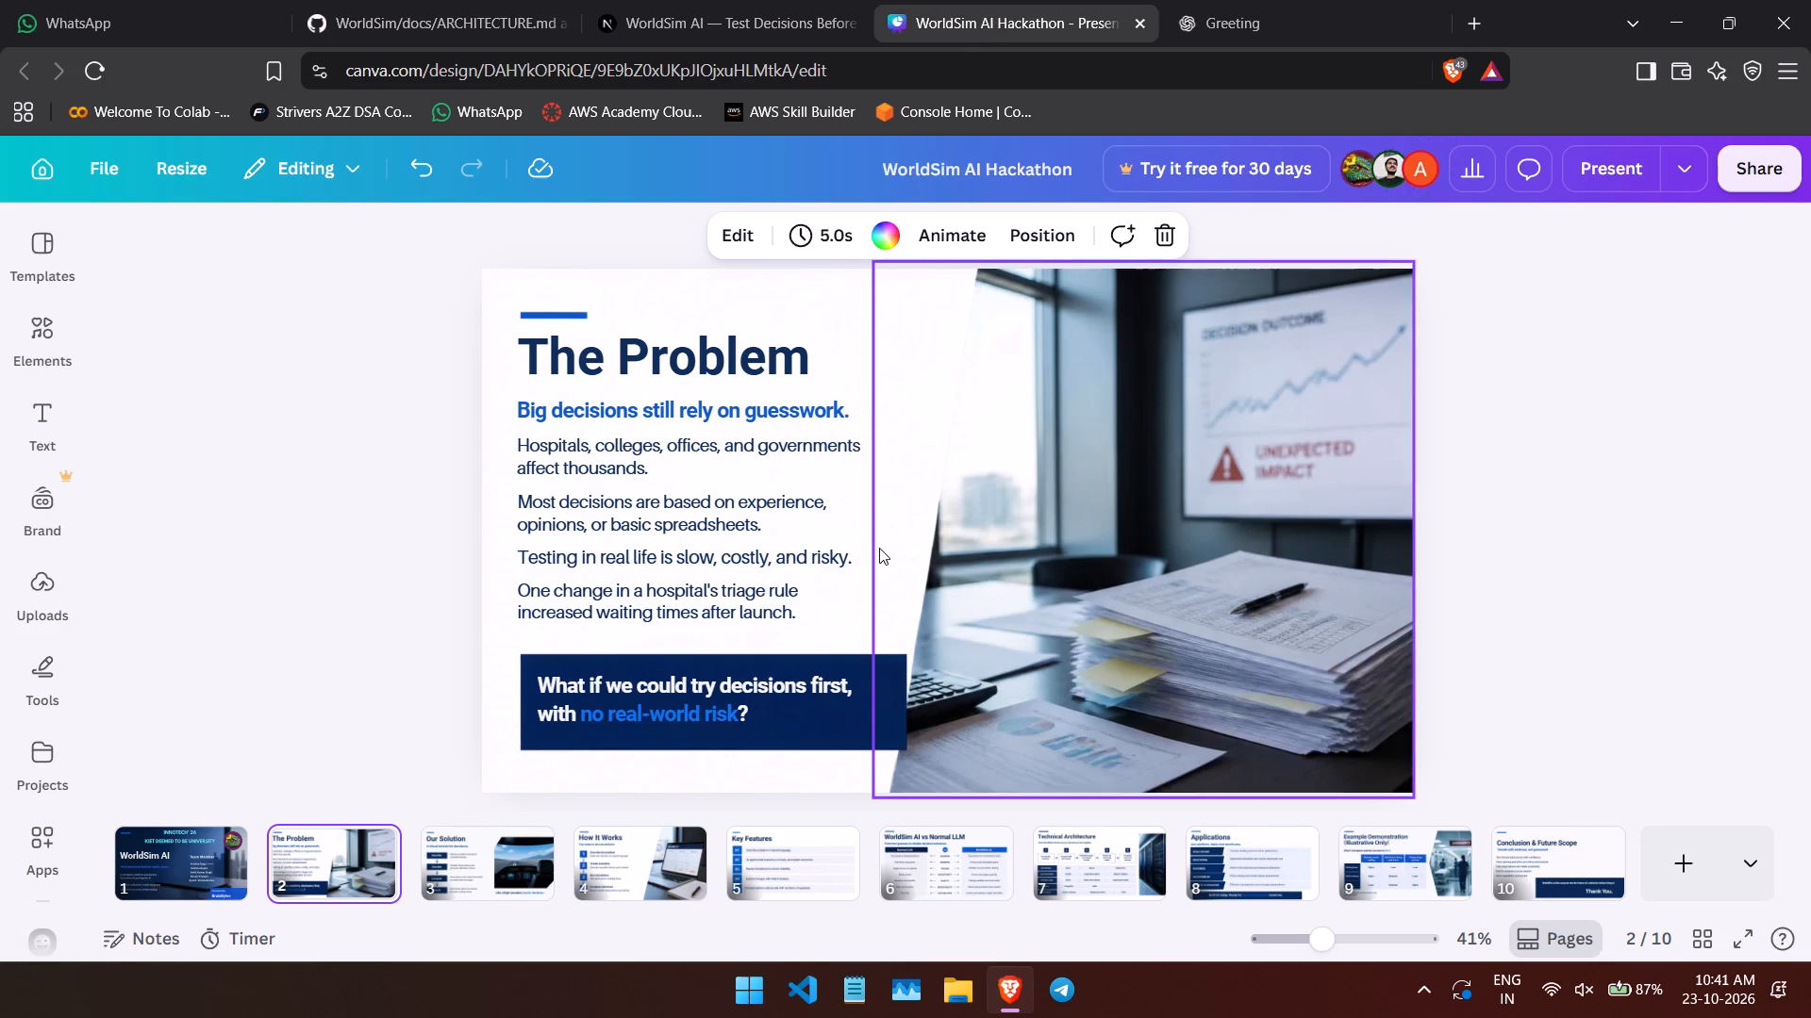
click(948, 869)
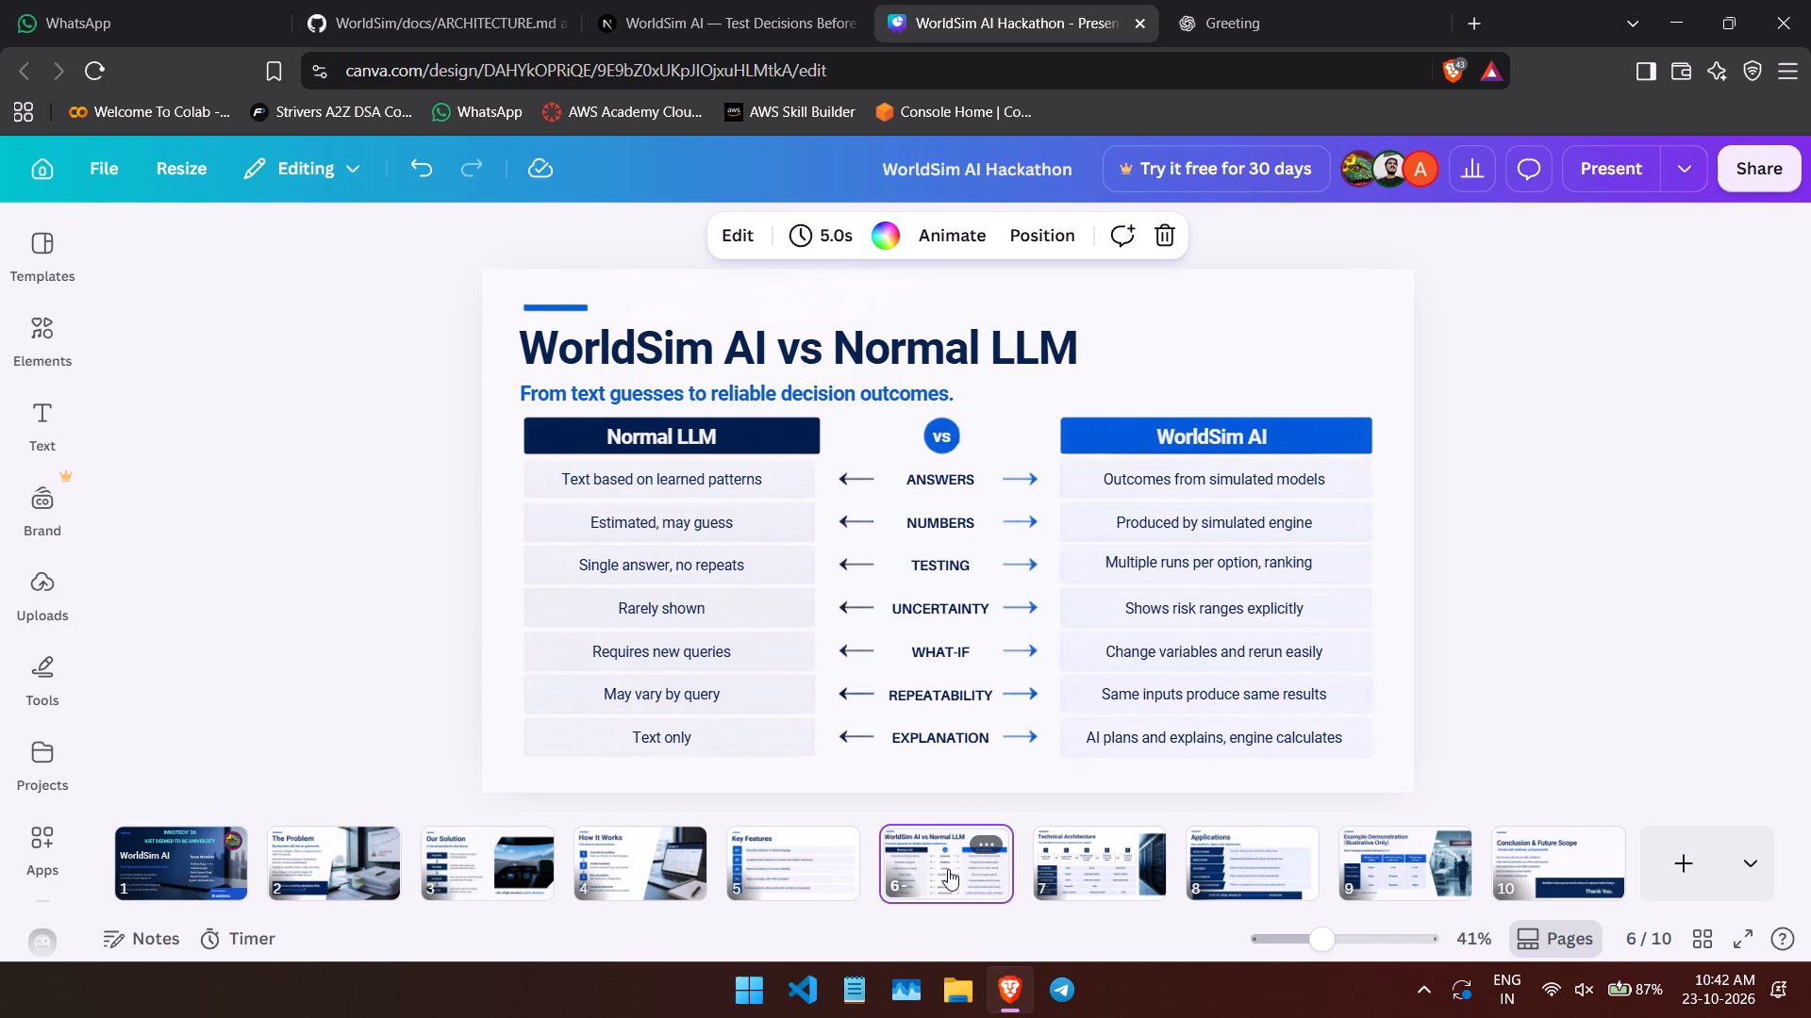
click(792, 862)
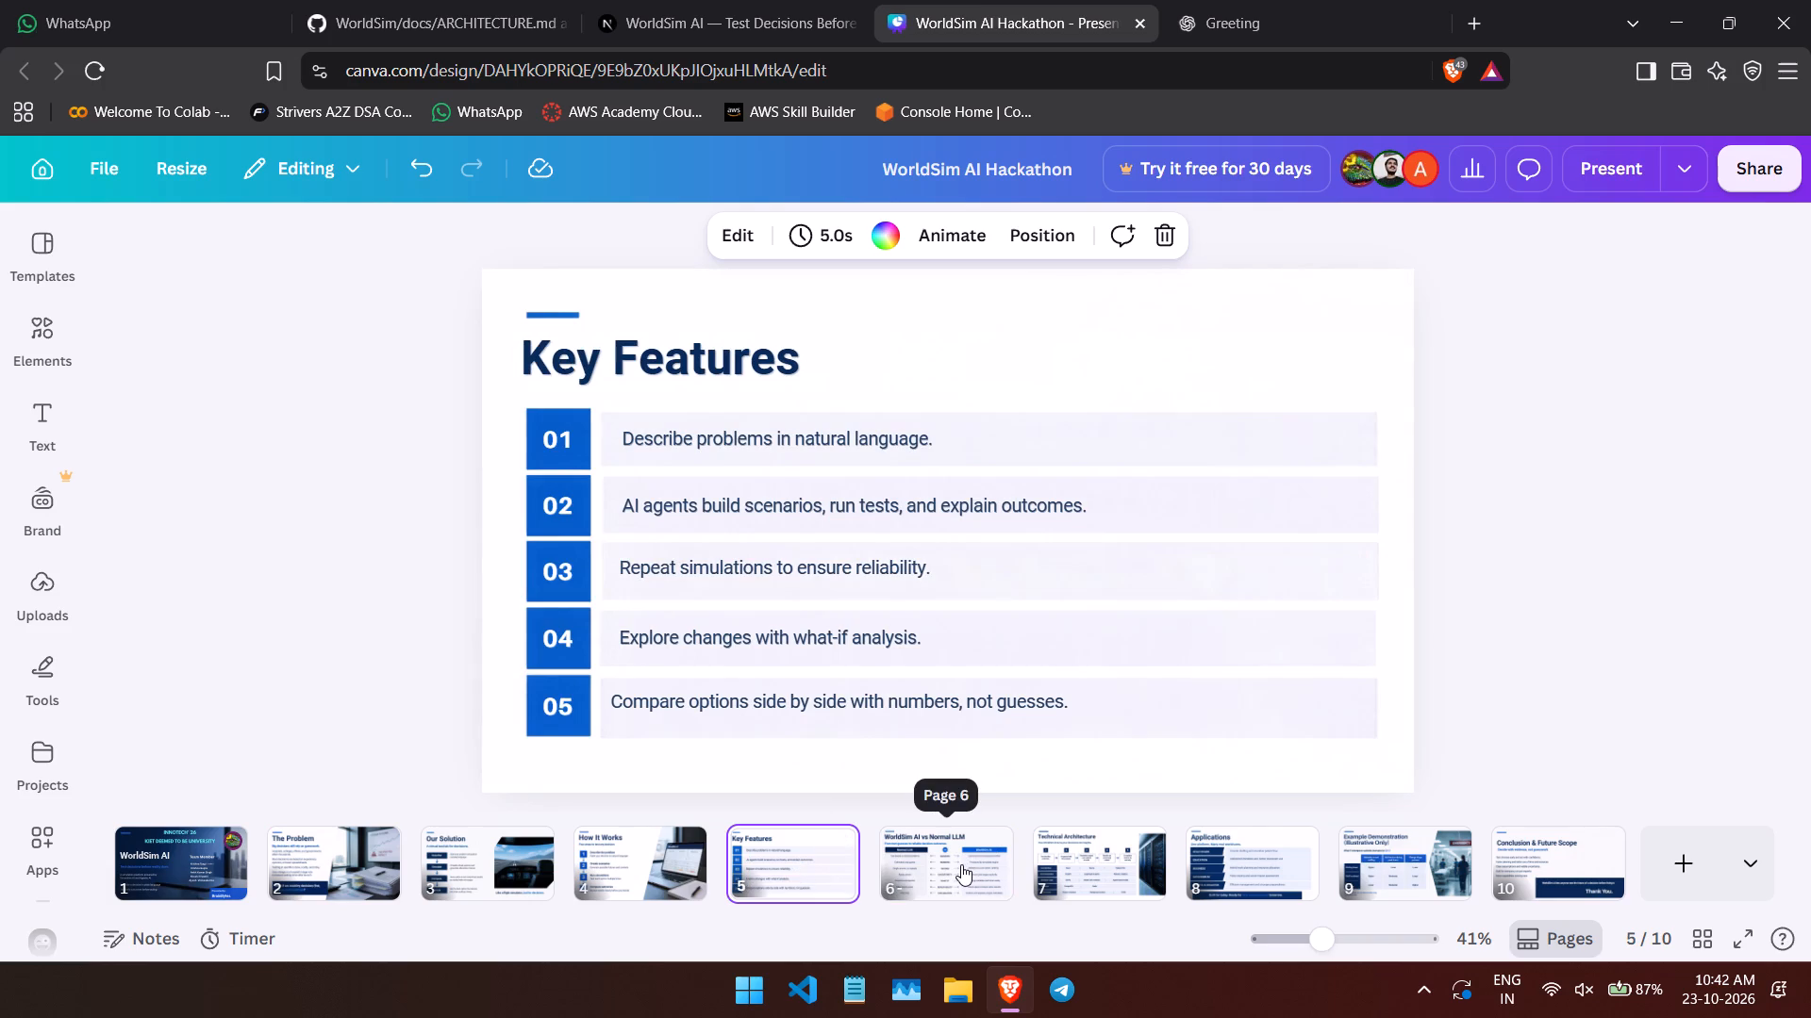
click(961, 864)
click(787, 860)
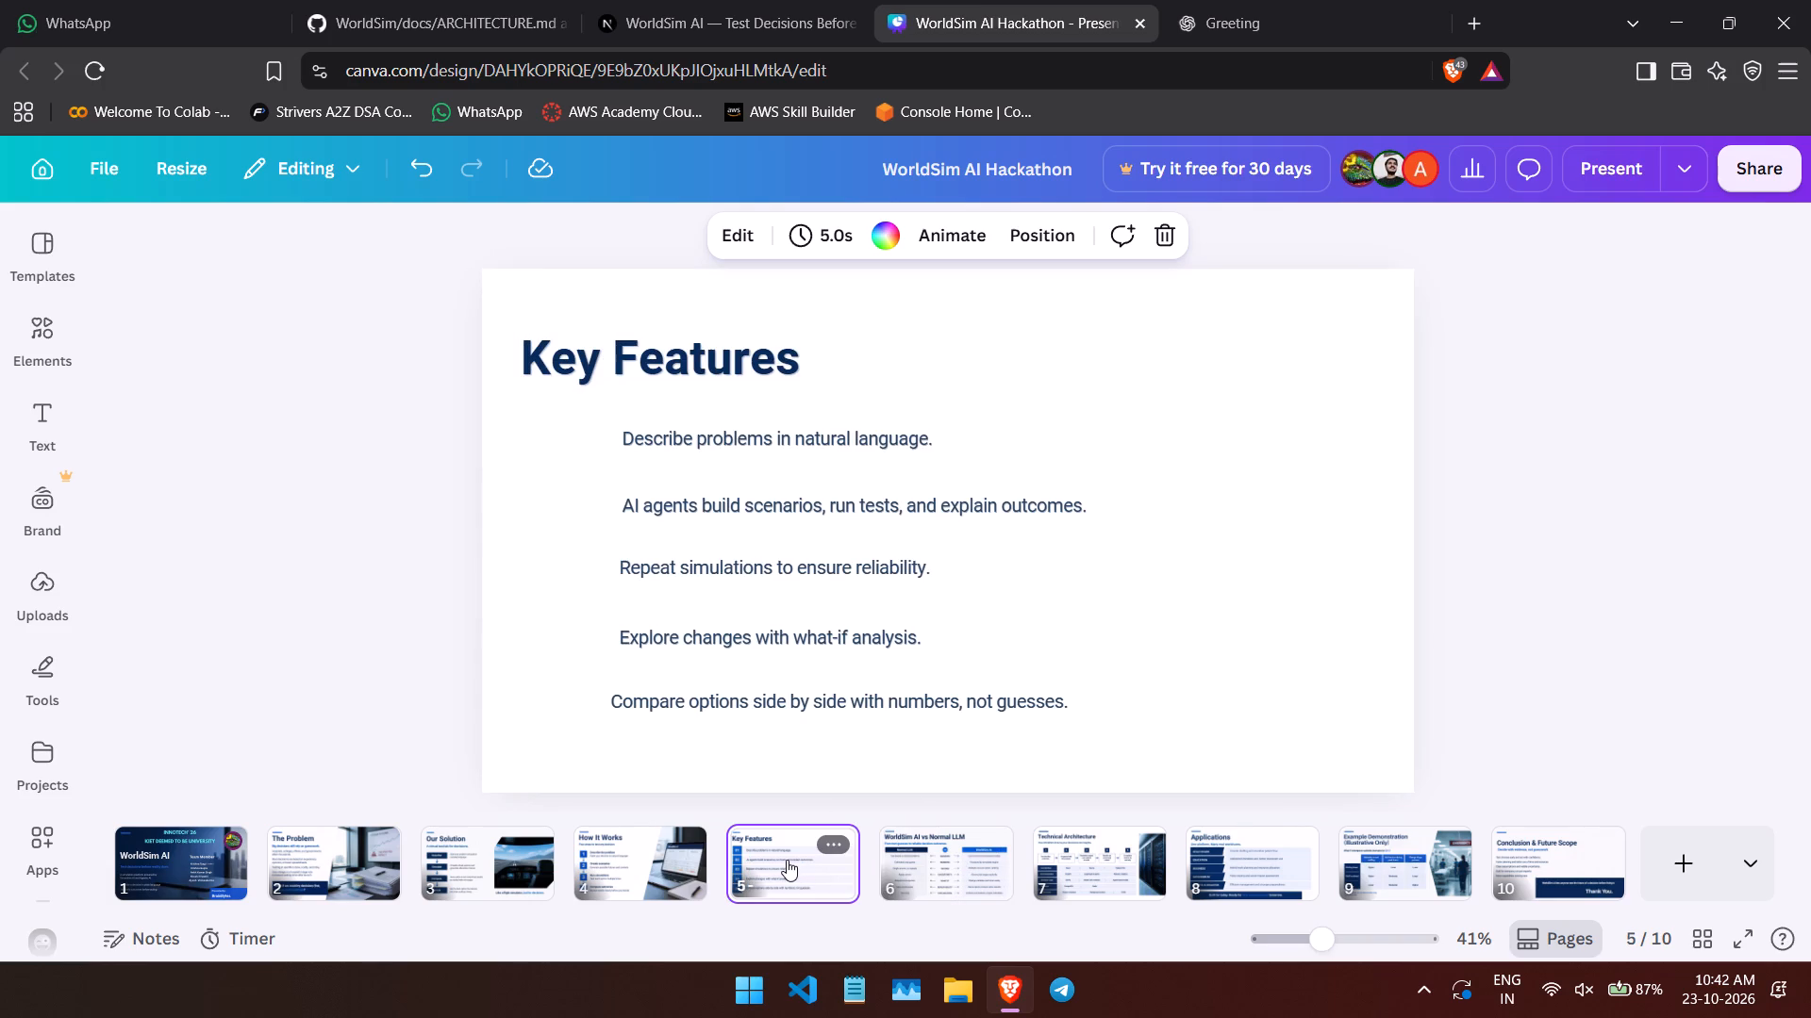
click(901, 862)
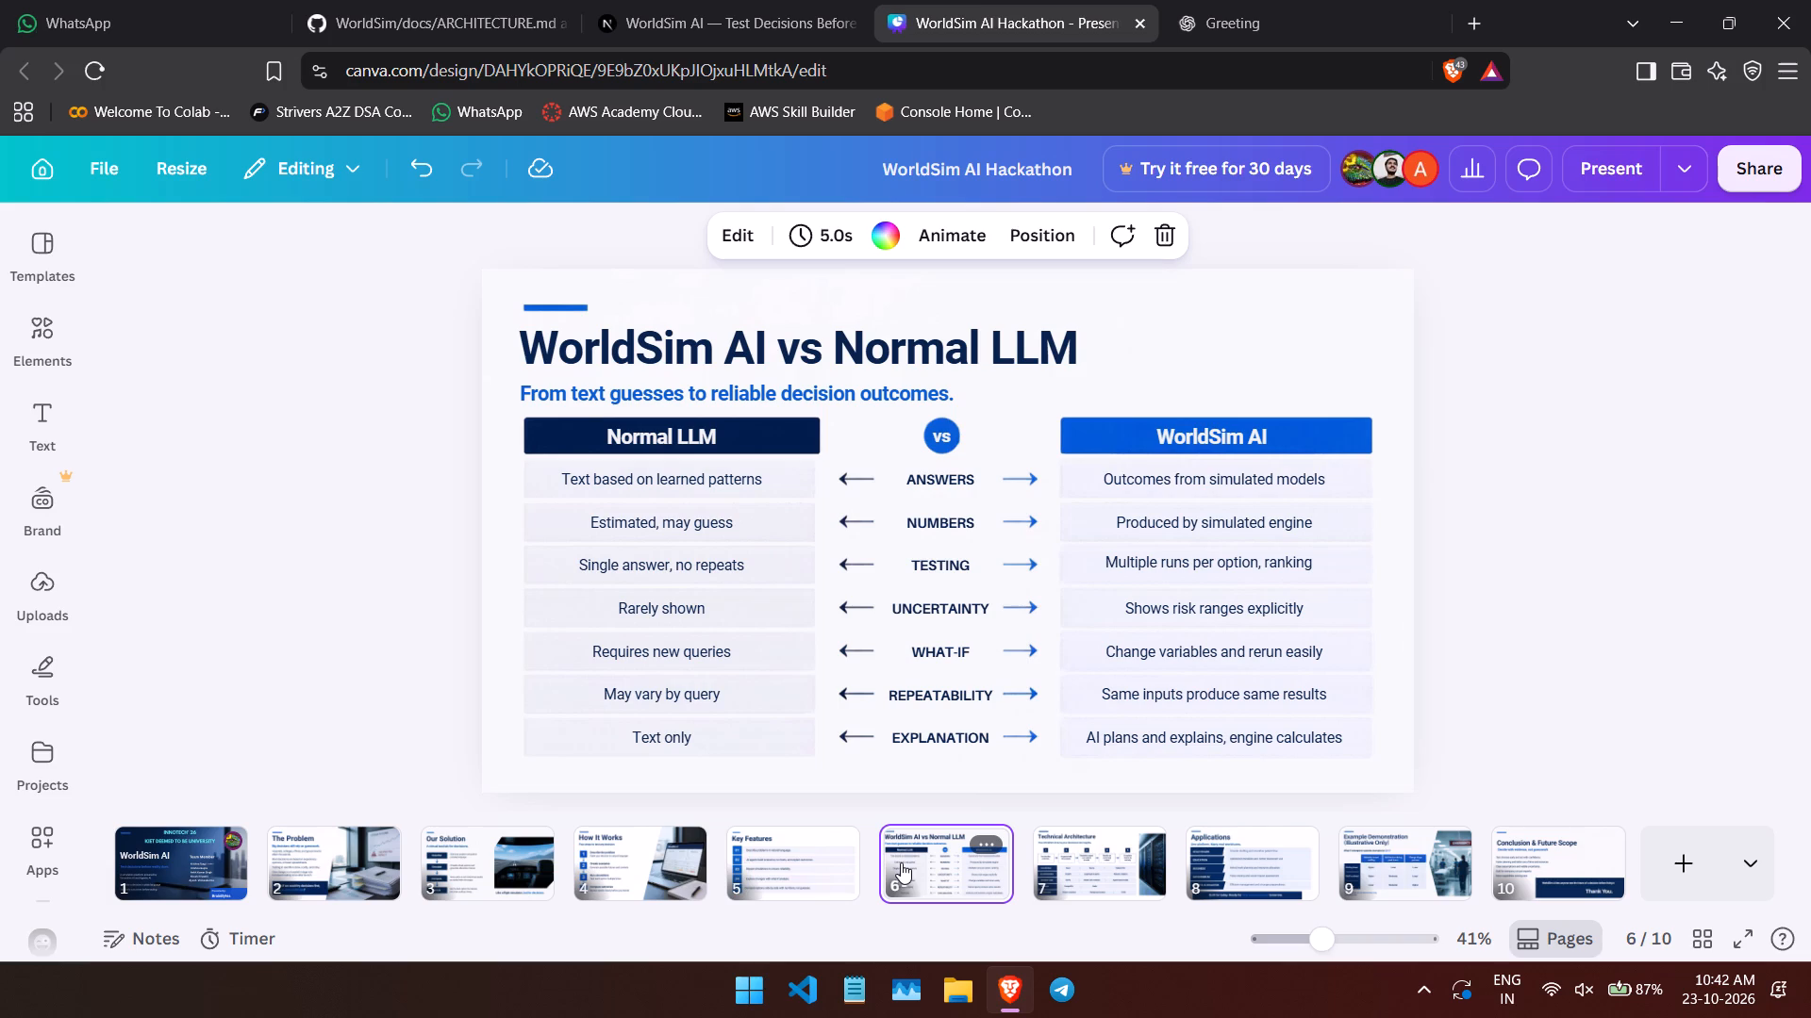
click(782, 854)
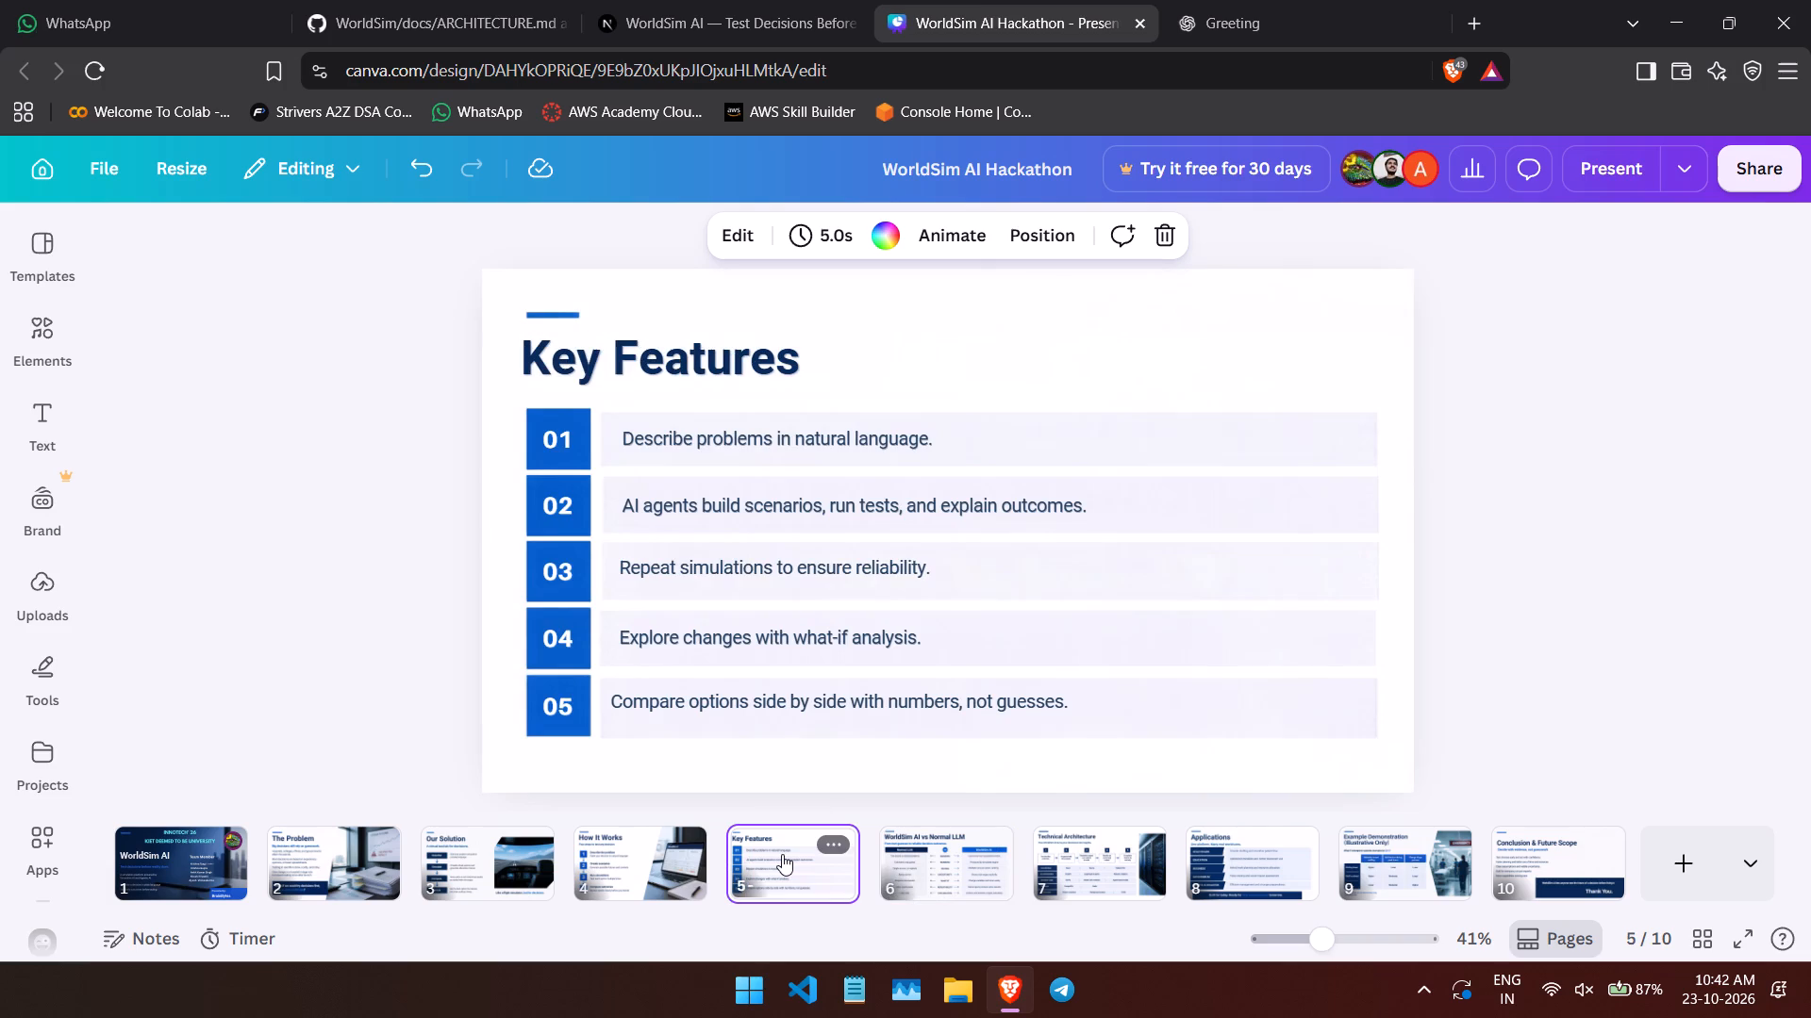
click(905, 856)
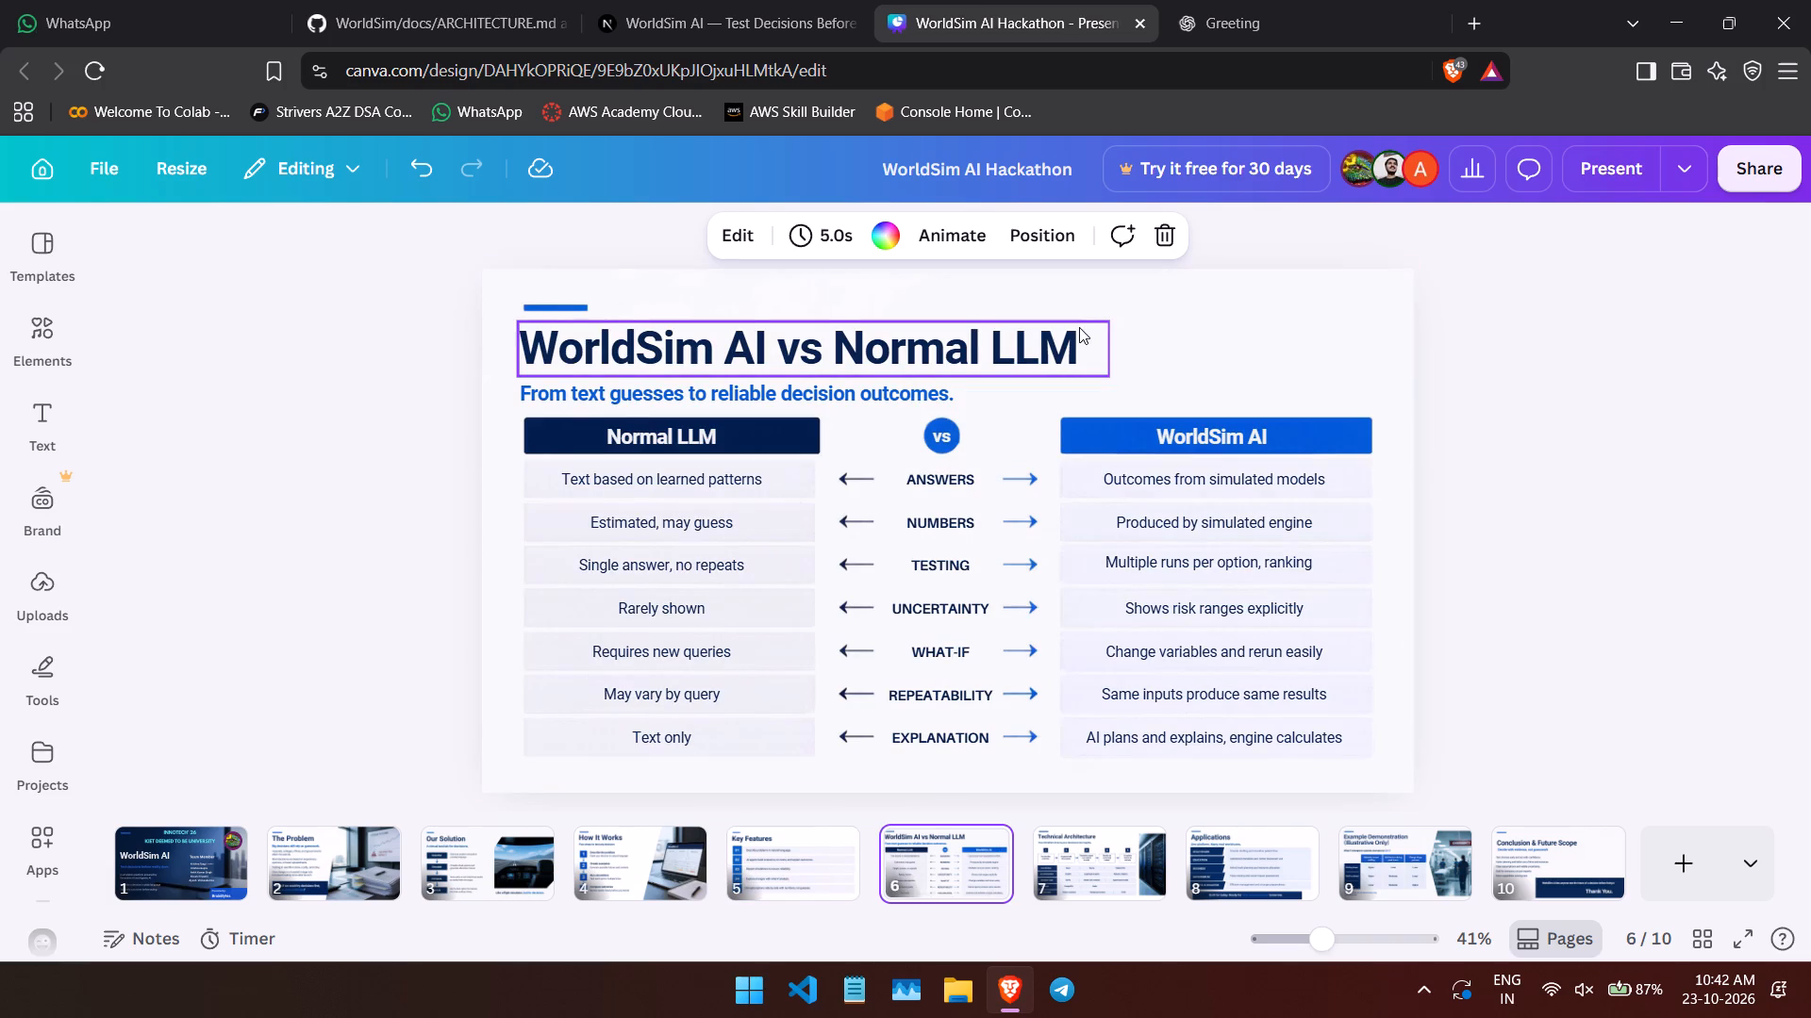
click(186, 853)
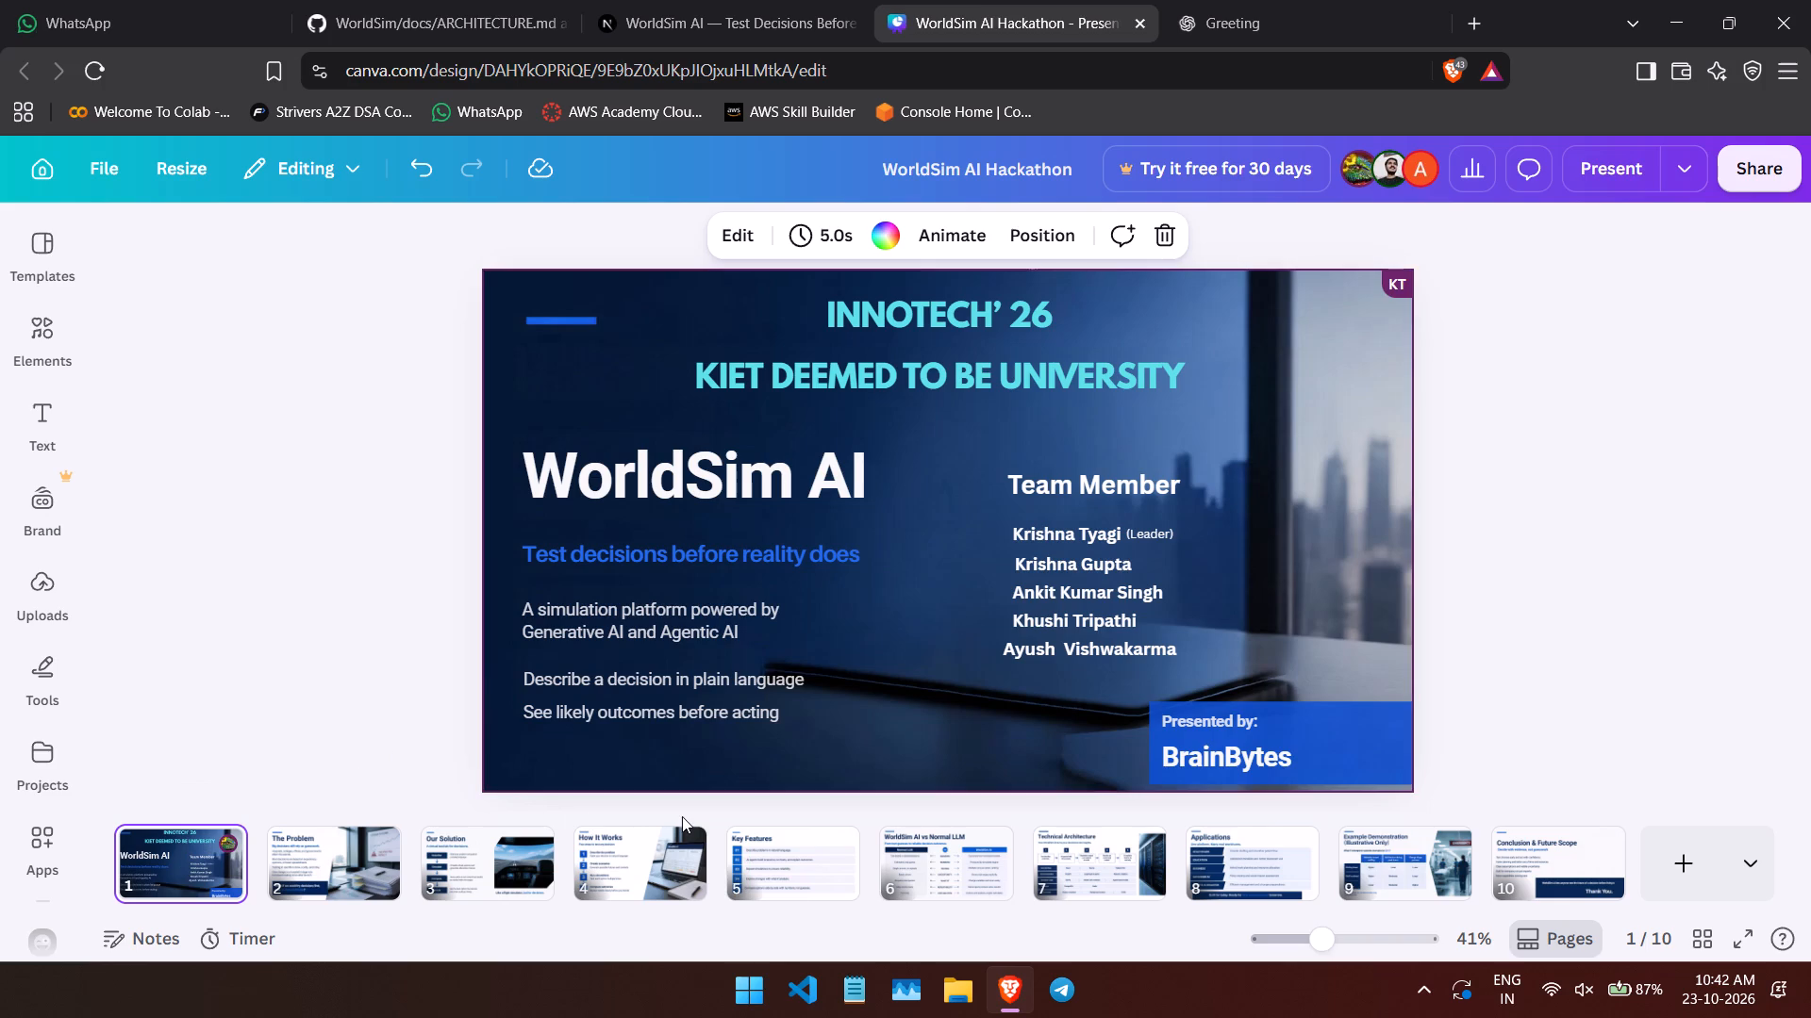
click(933, 874)
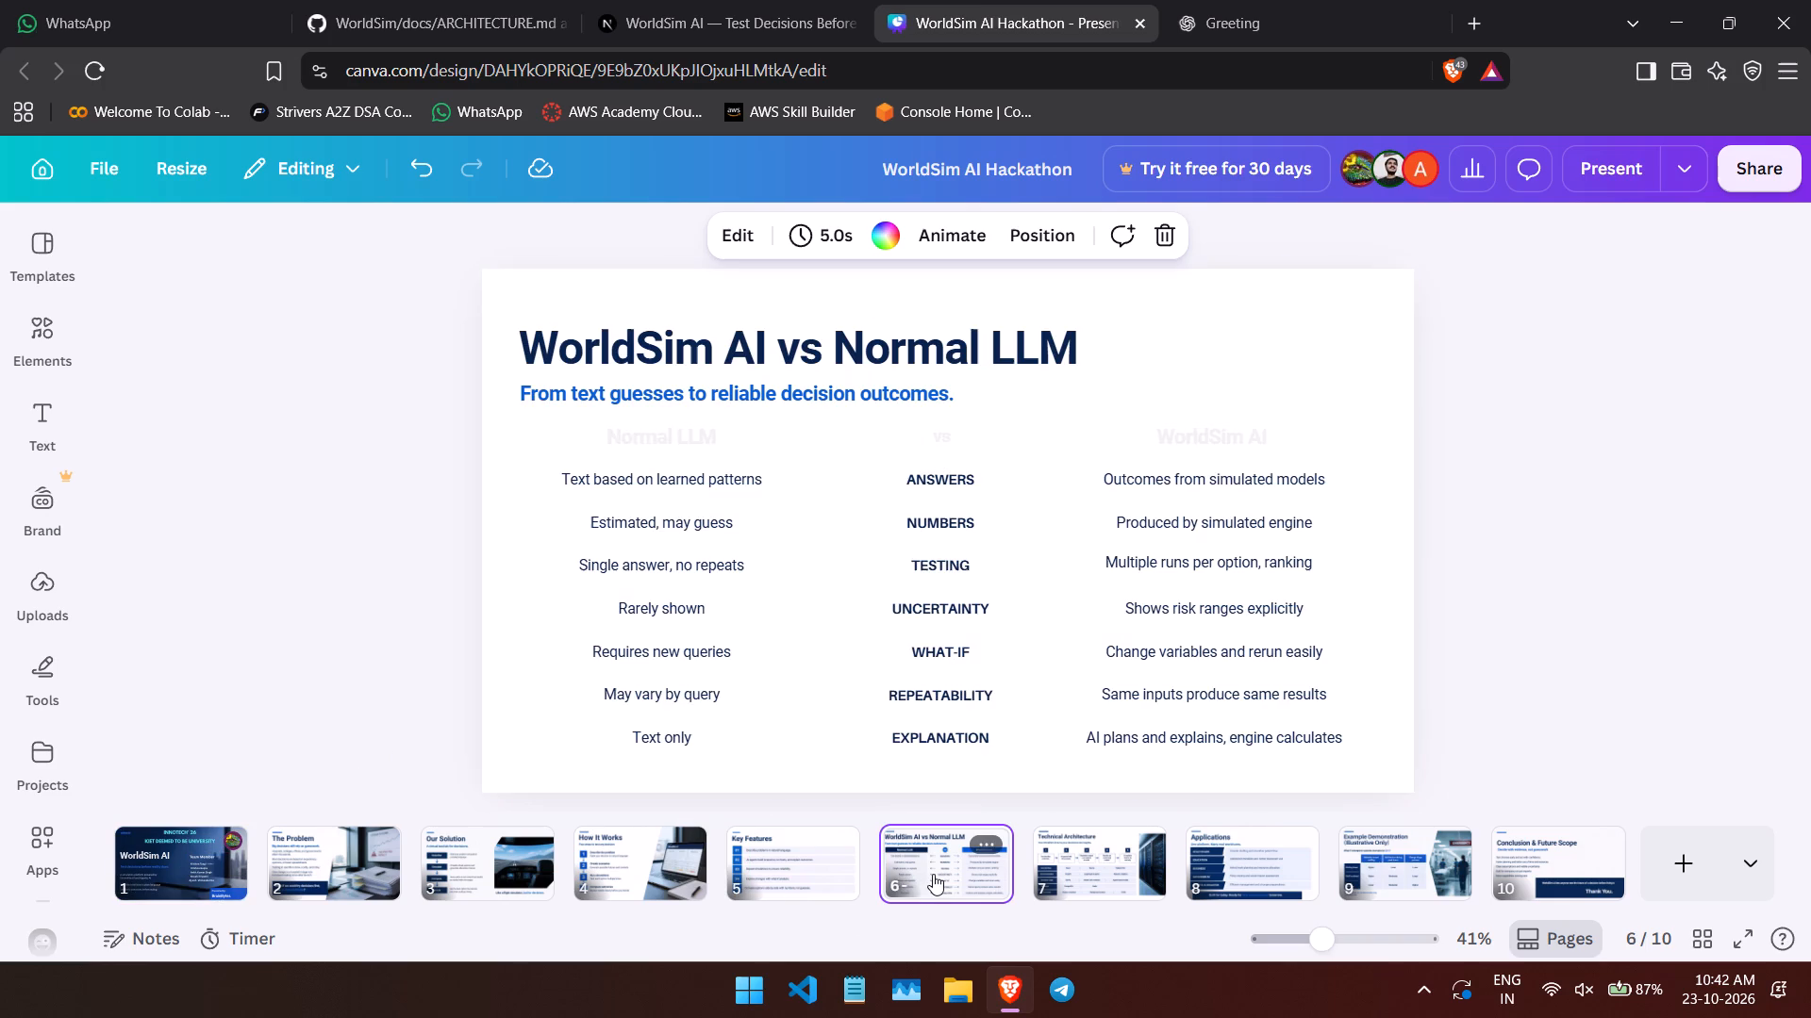
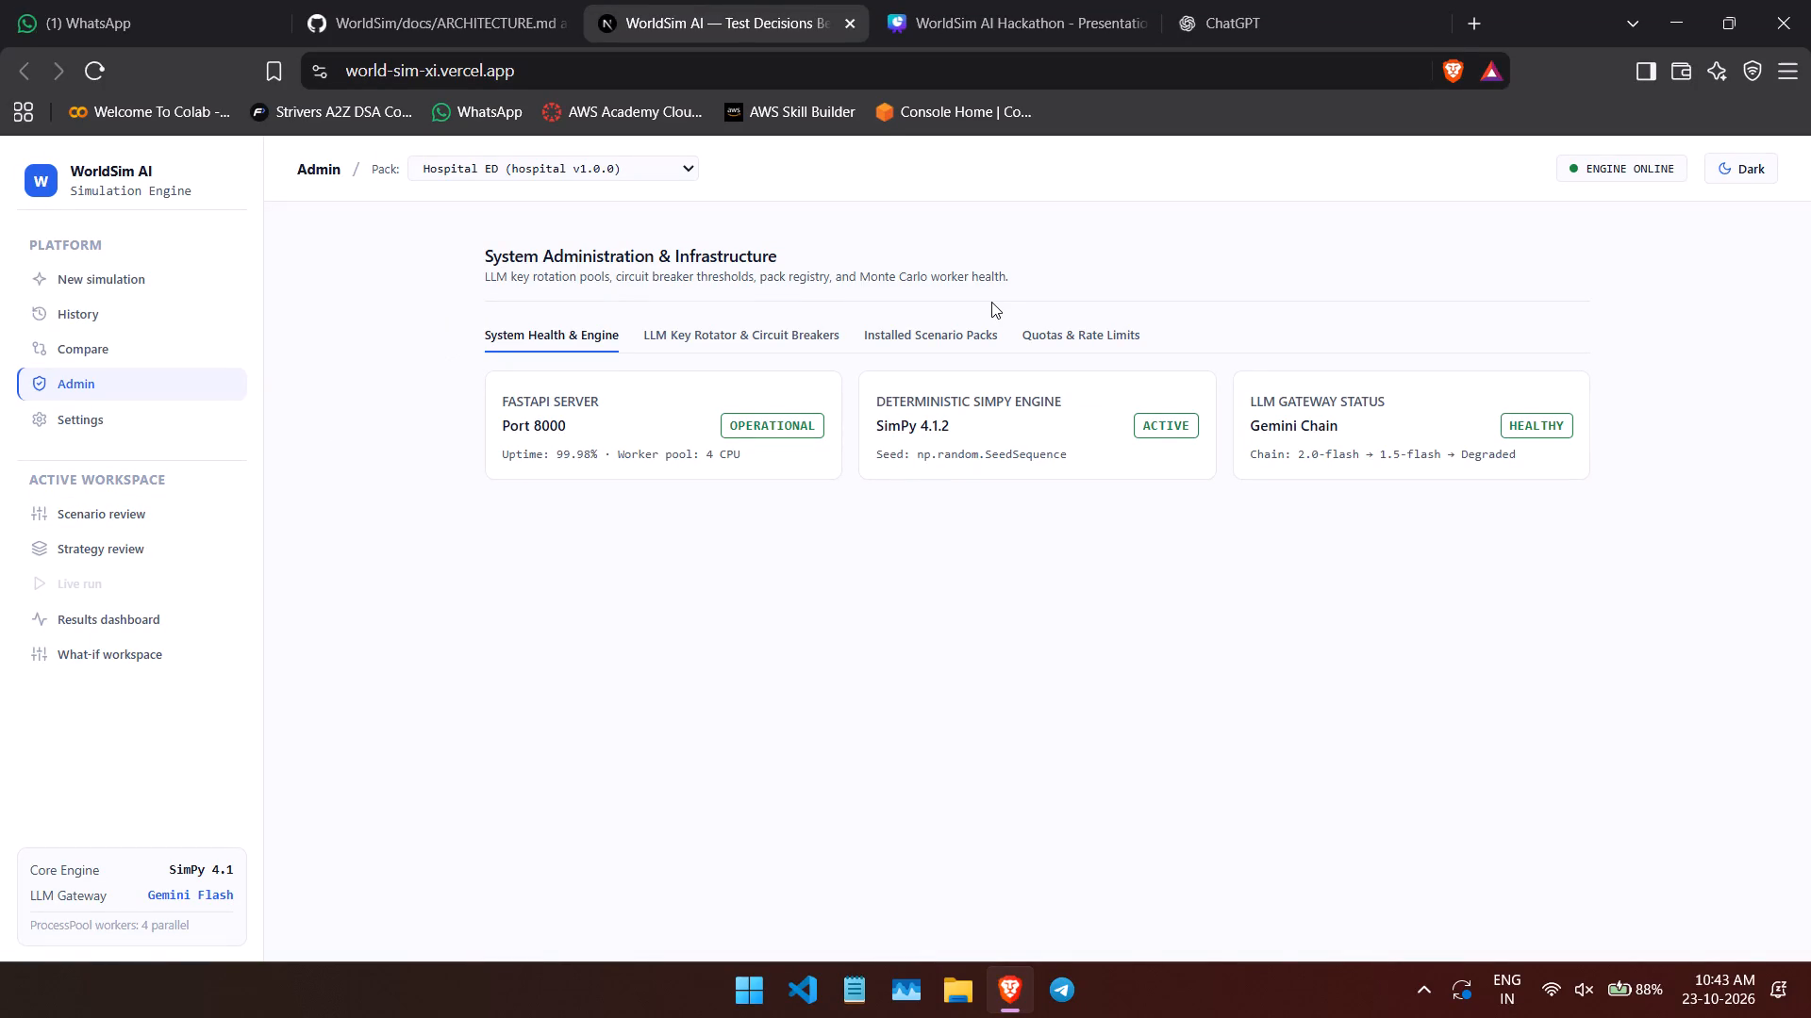
Switch to WorldSim's ARCHITECTURE.md on GitHub and read the Layer 4 engine, Layer 5 domain scenario packs and Layer 6 LLM gateway sections.
click(999, 0)
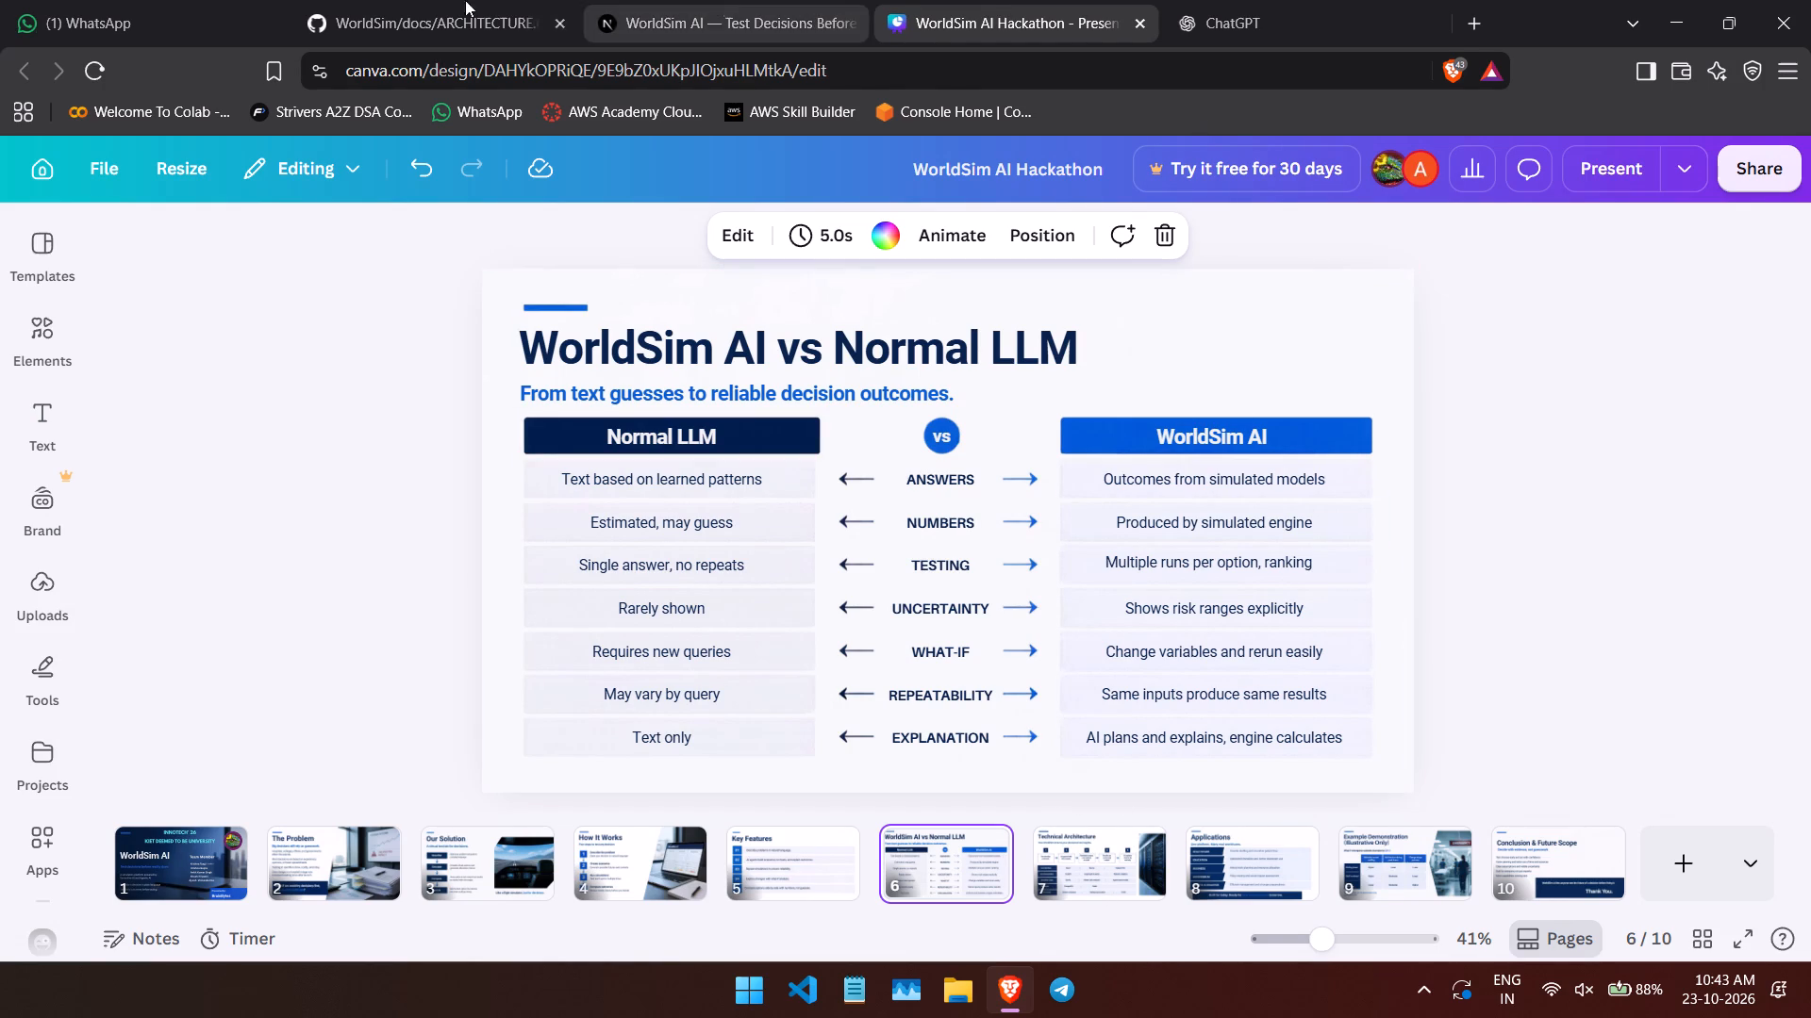
drag(455, 0, 1105, 0)
scroll(975, 486, down, 4)
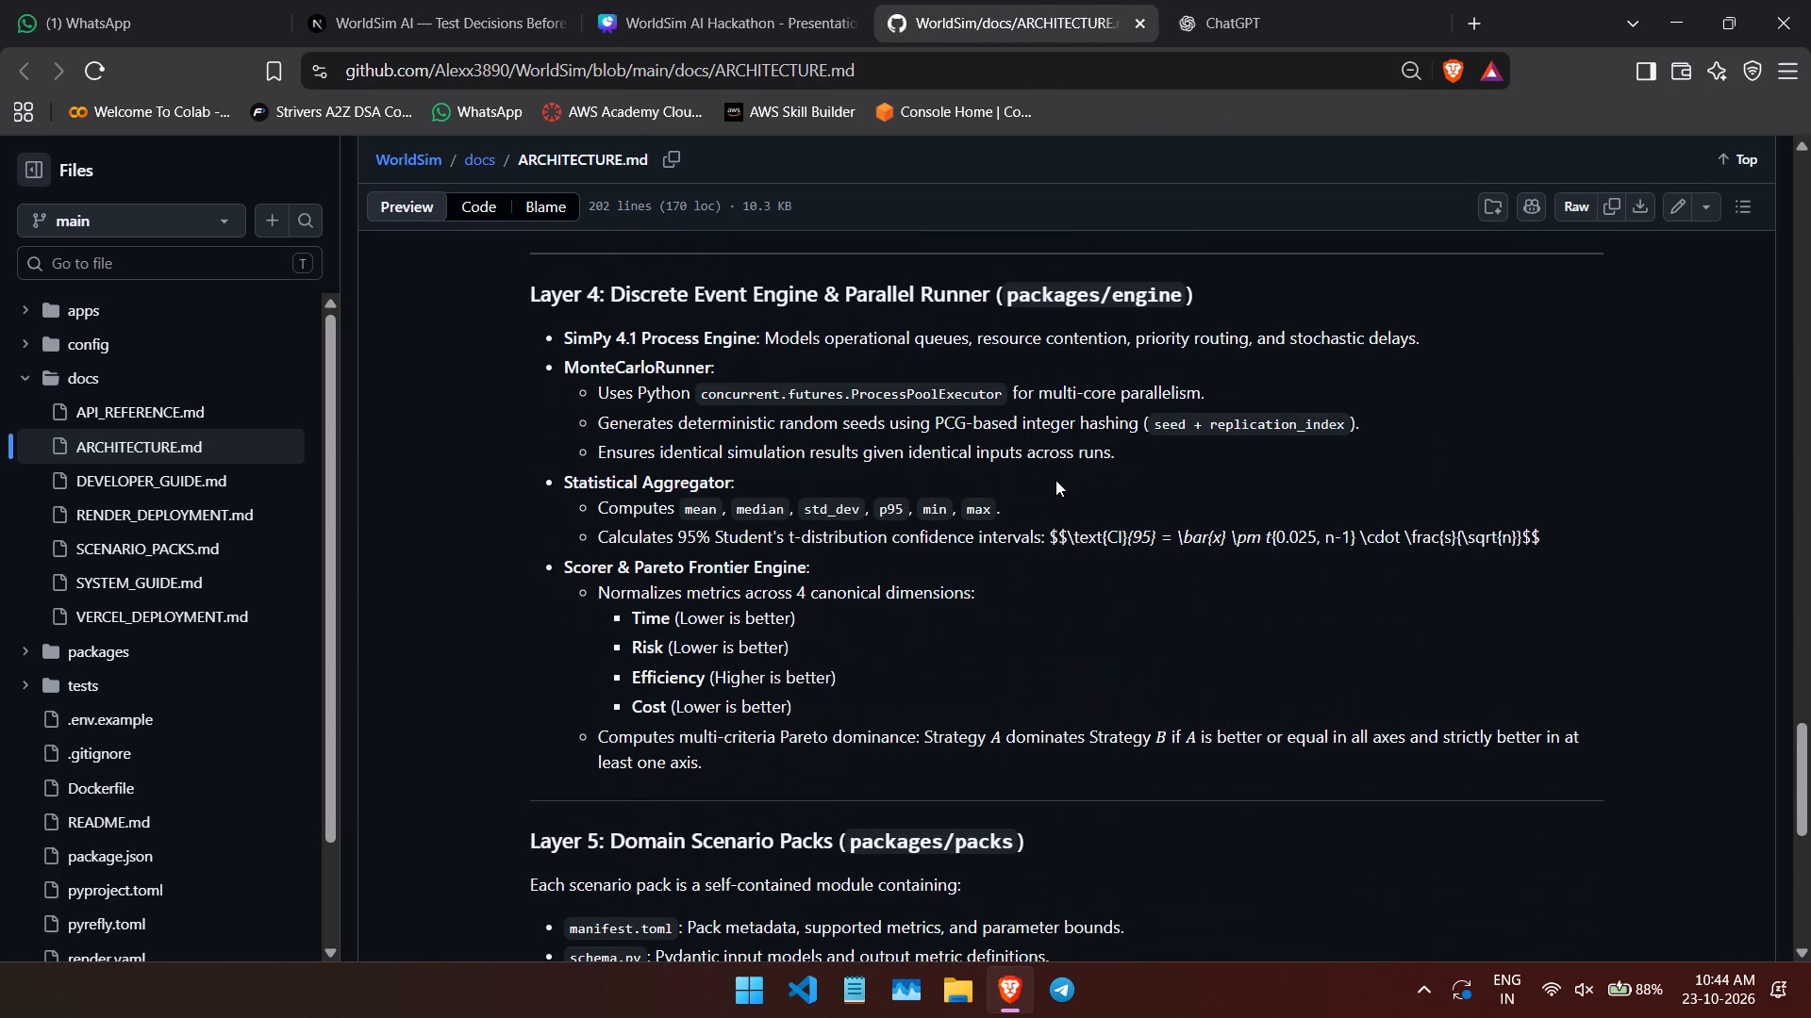
scroll(1055, 480, down, 3)
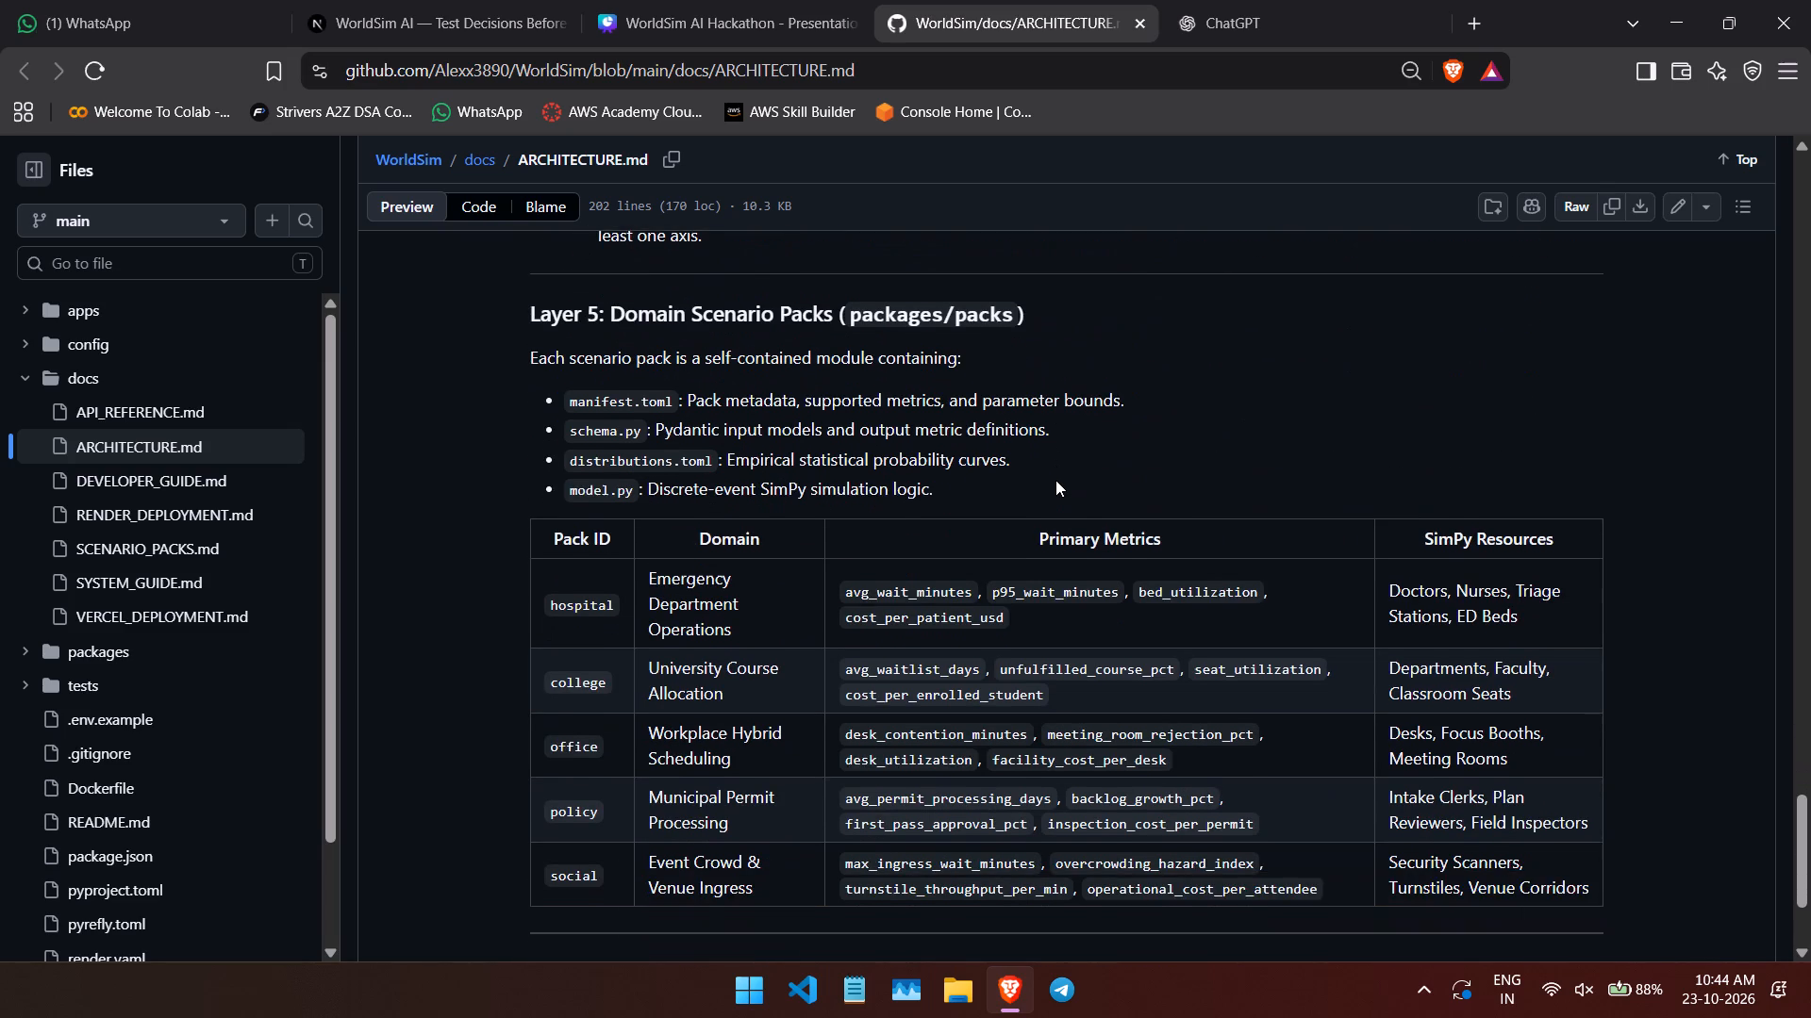
scroll(1055, 480, down, 1)
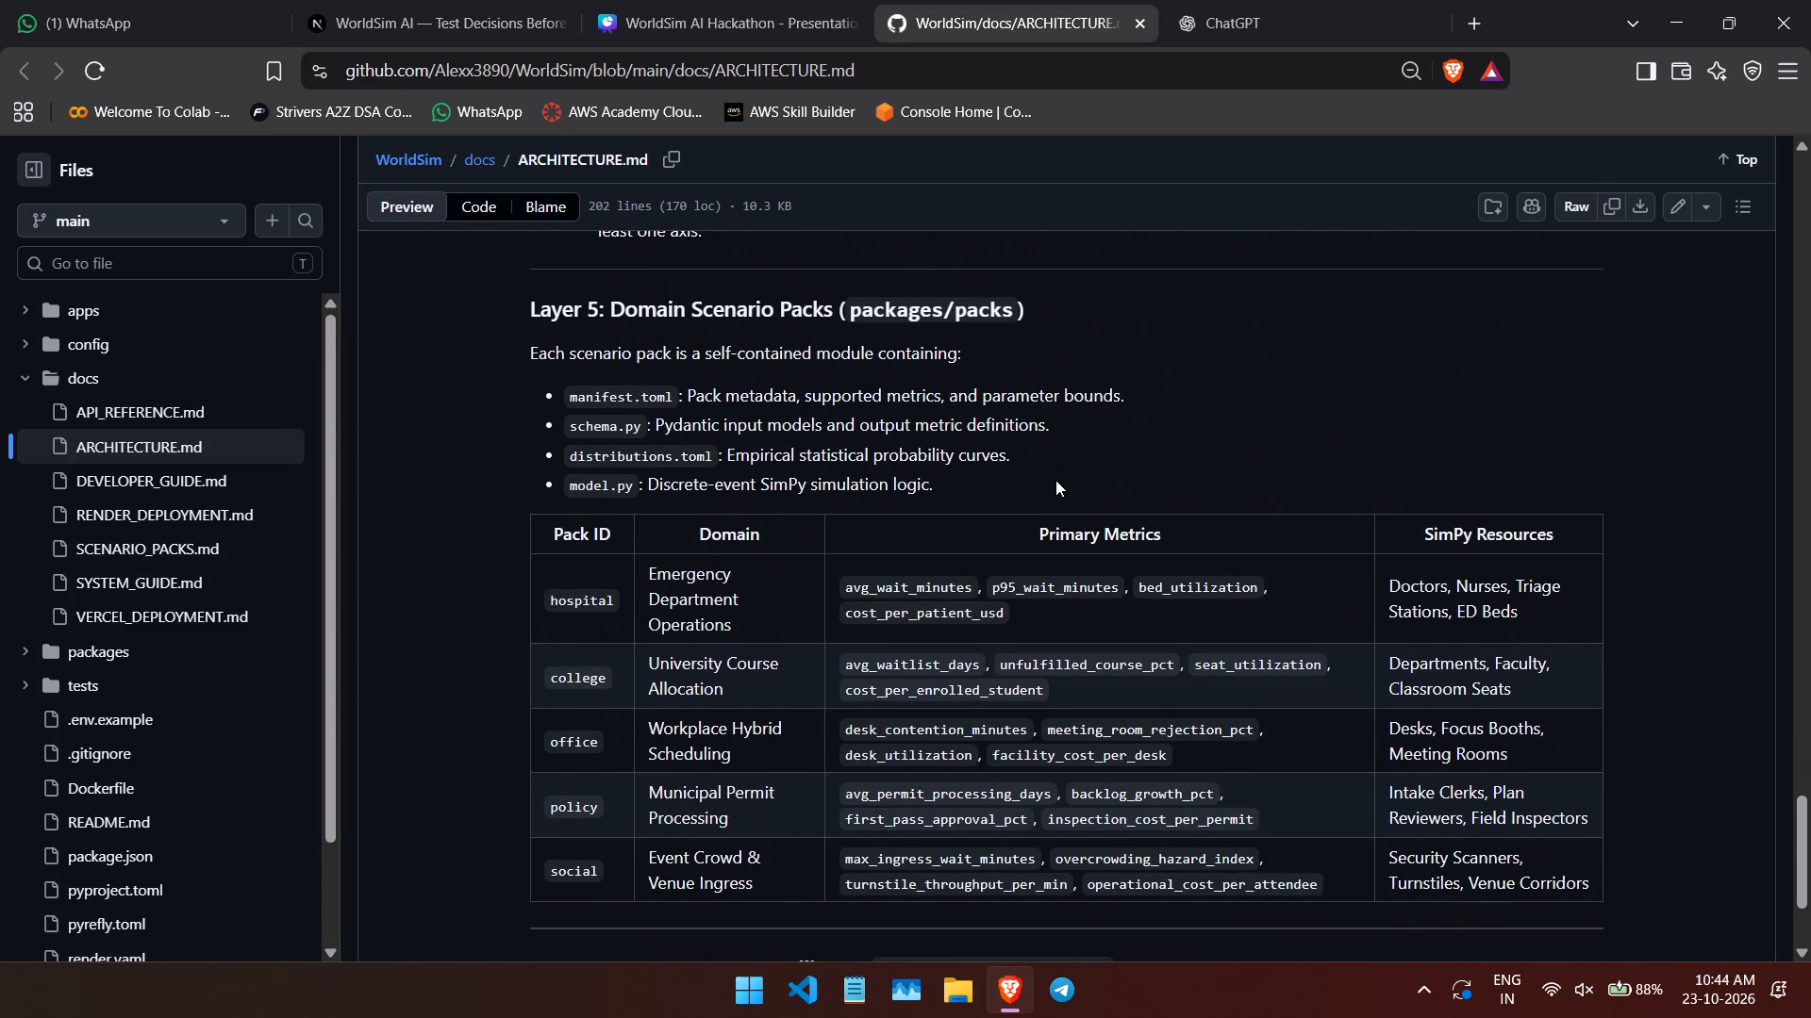
scroll(1055, 480, down, 2)
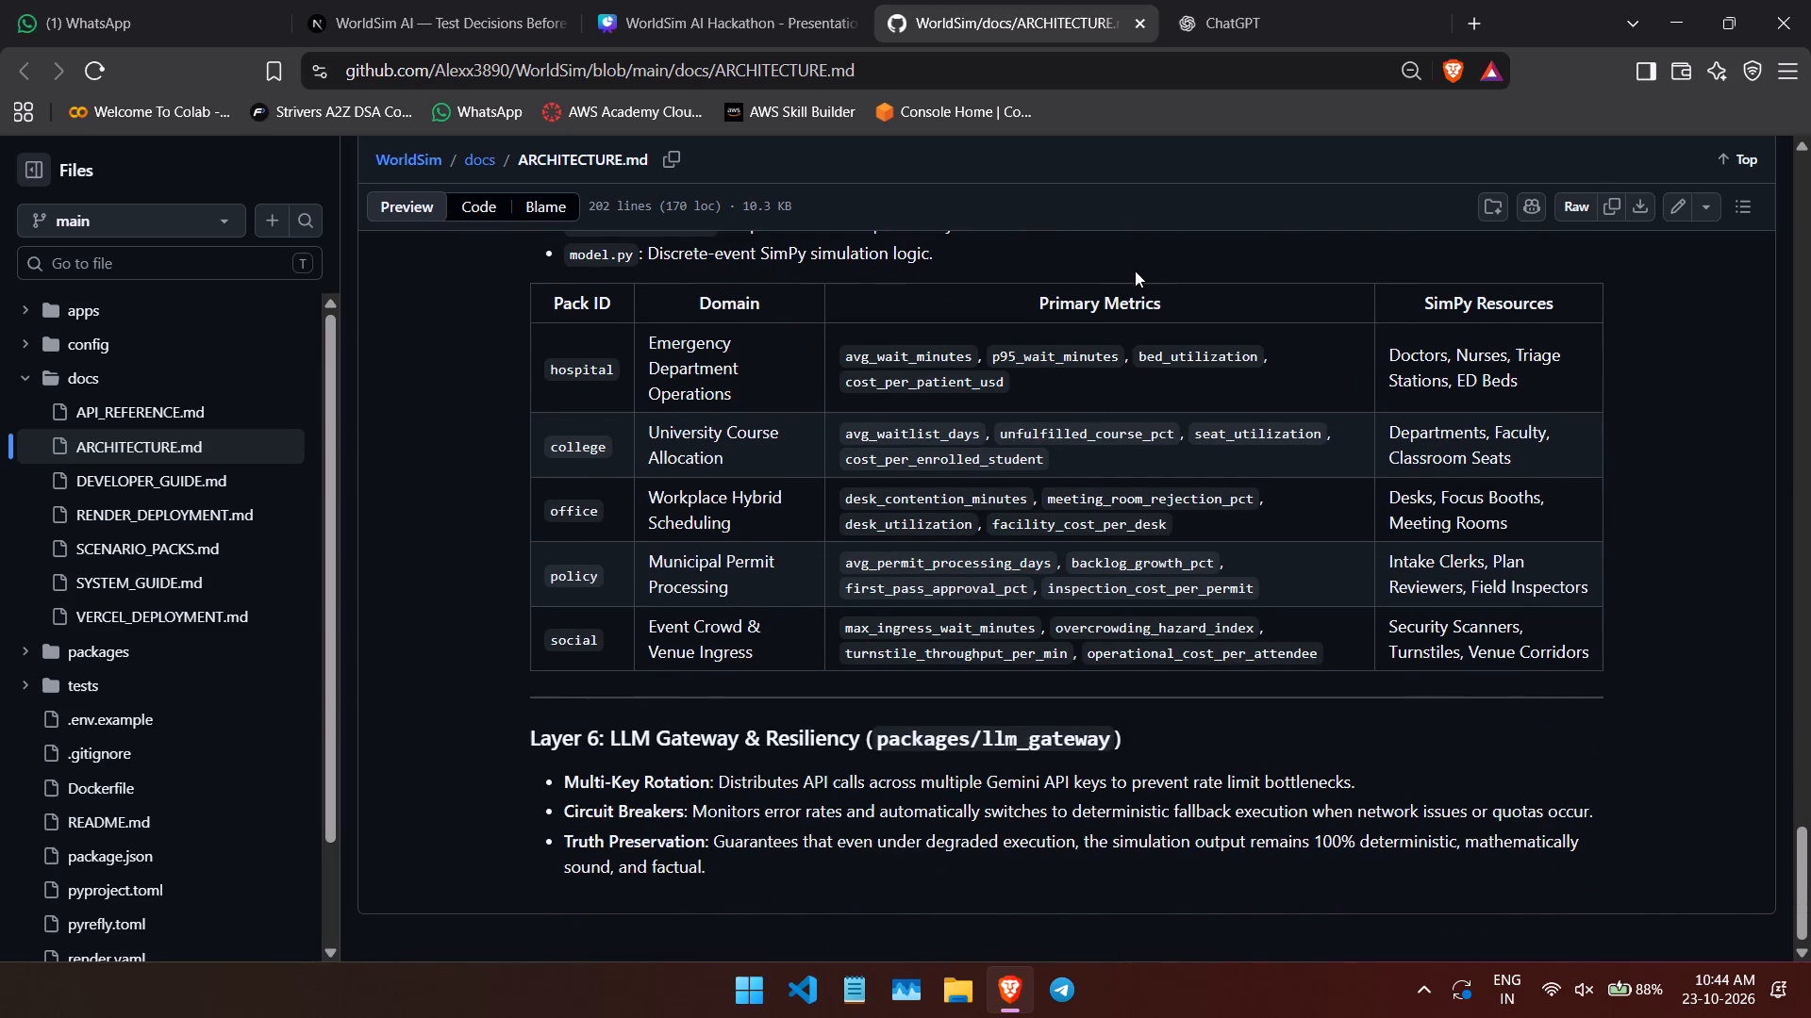
scroll(1001, 574, down, 1)
scroll(821, 686, down, 4)
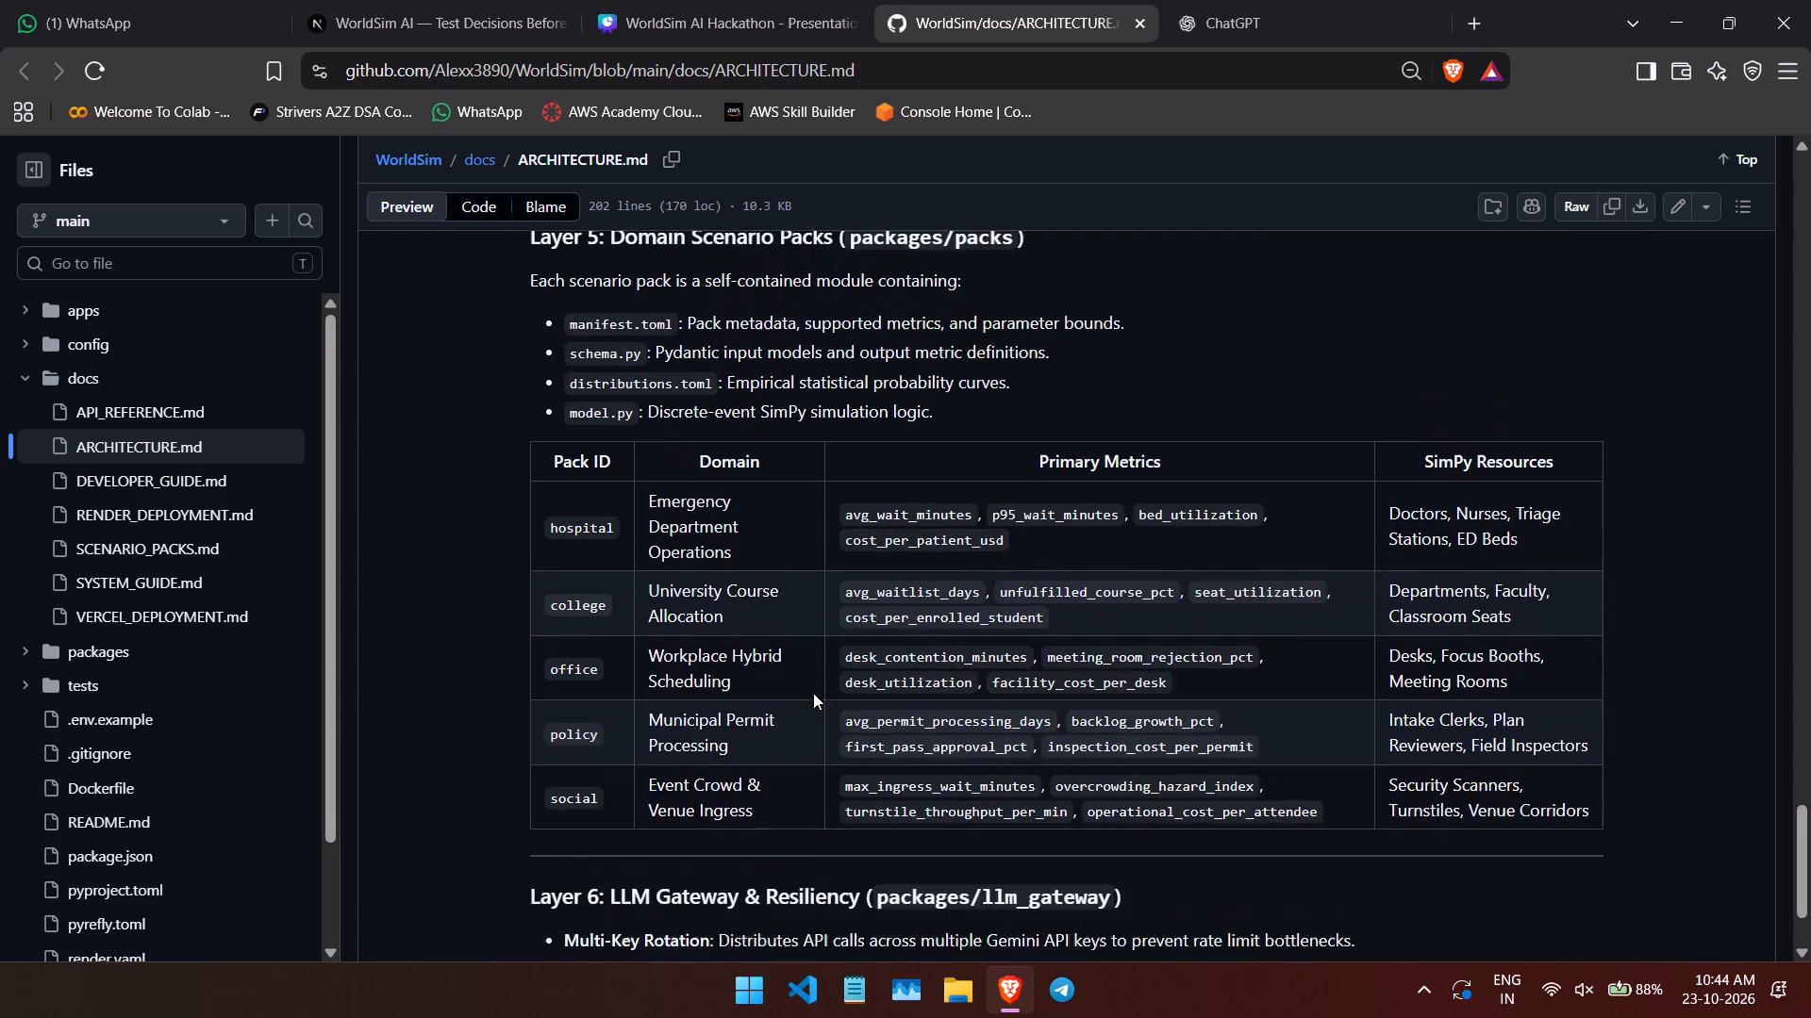
scroll(813, 693, down, 2)
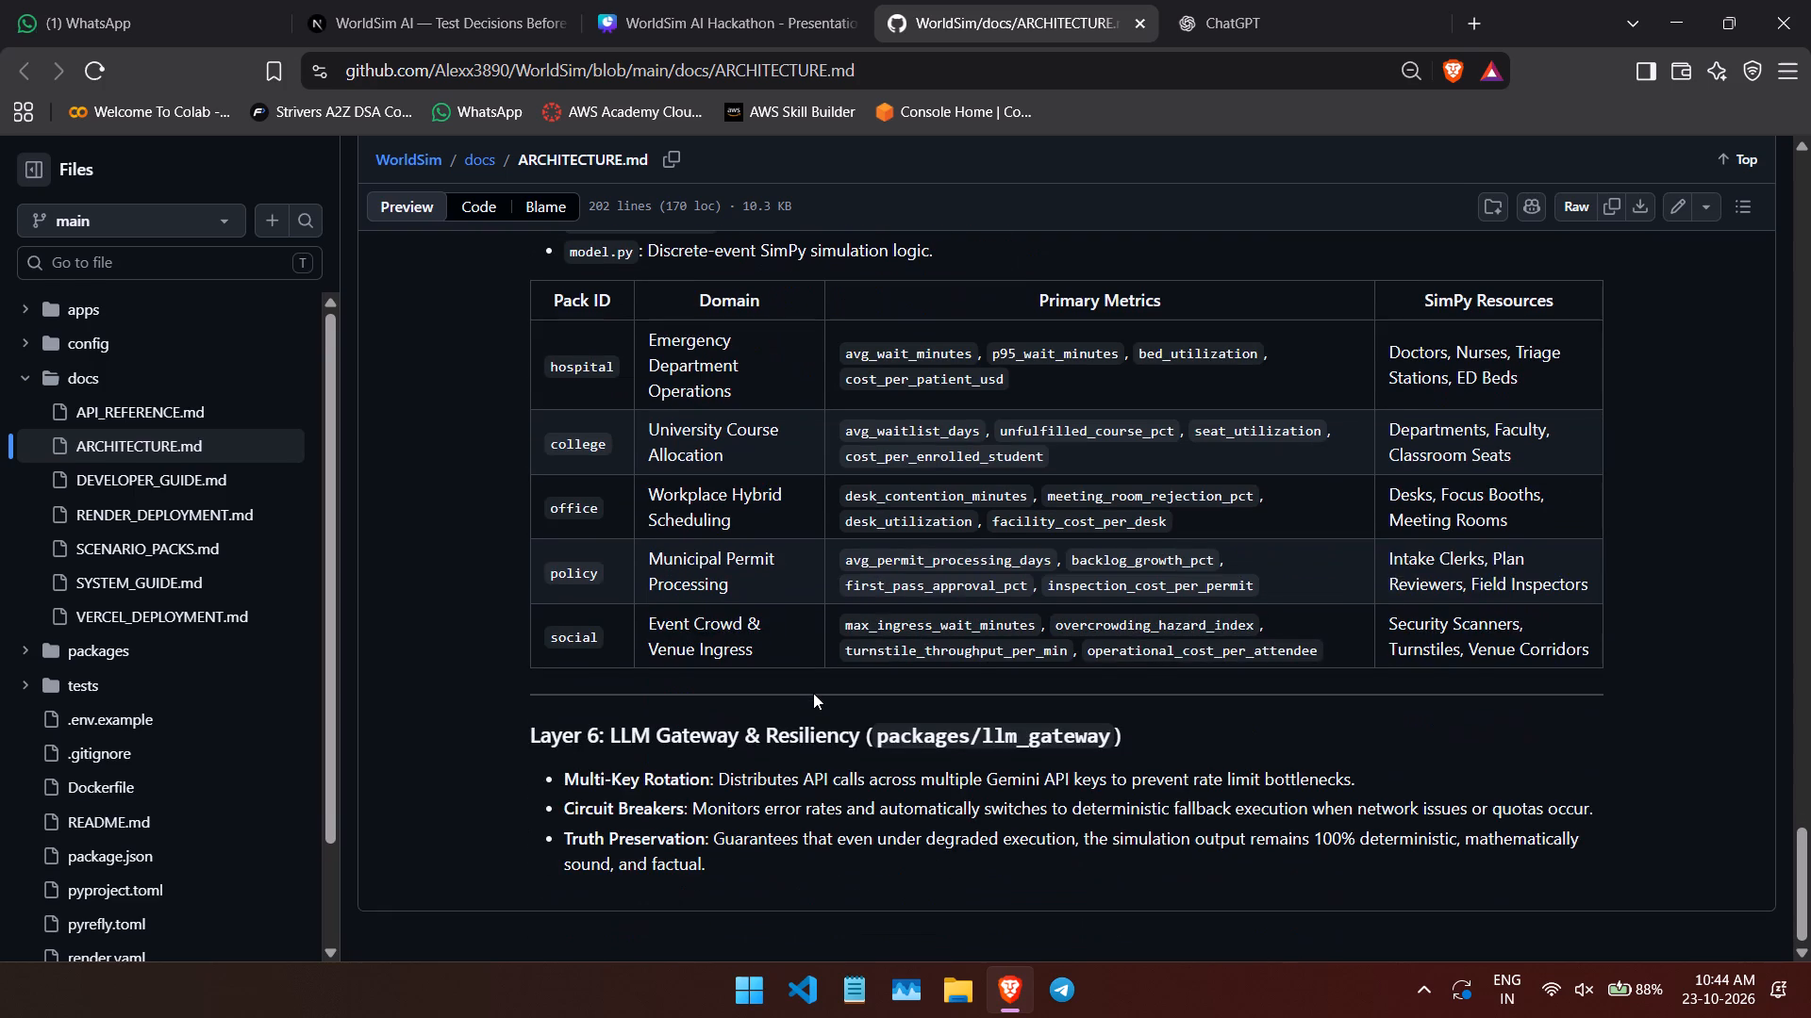
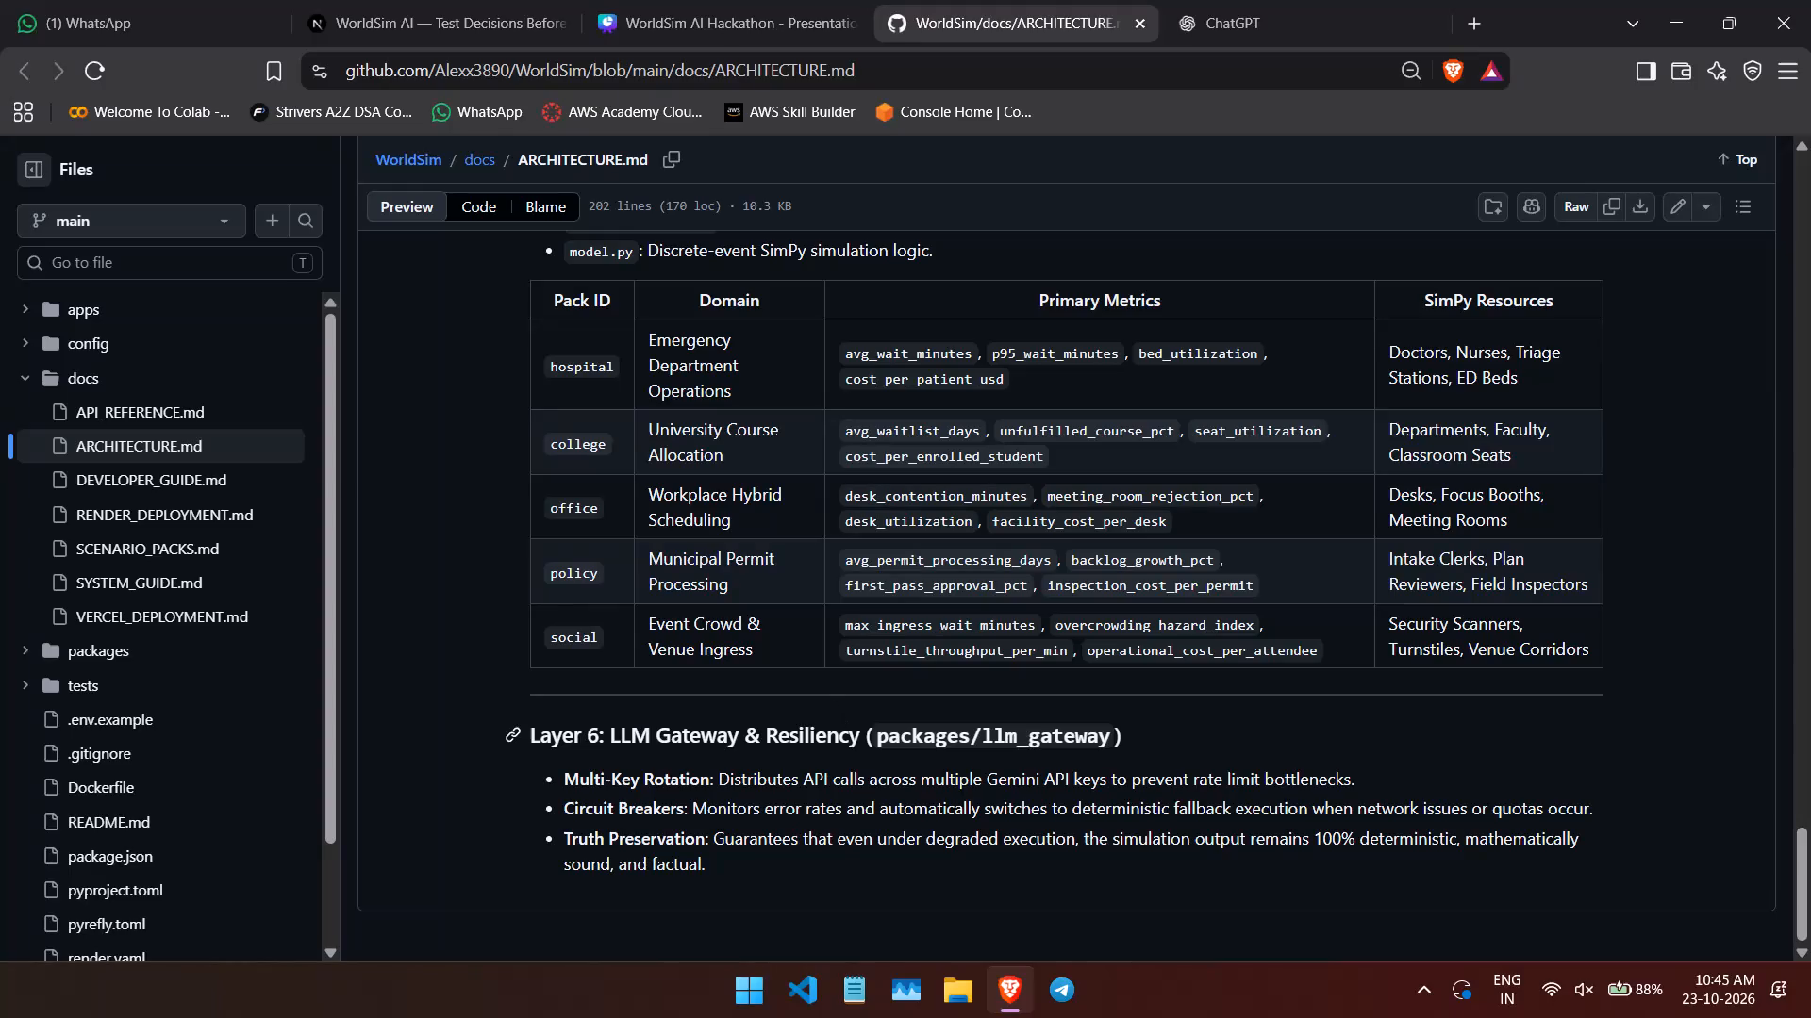
Study the Layer 6 LLM Gateway & Resiliency section of ARCHITECTURE.md, and reread the Layer 5, Layer 4 and agent sections above it.
drag(857, 735, 762, 736)
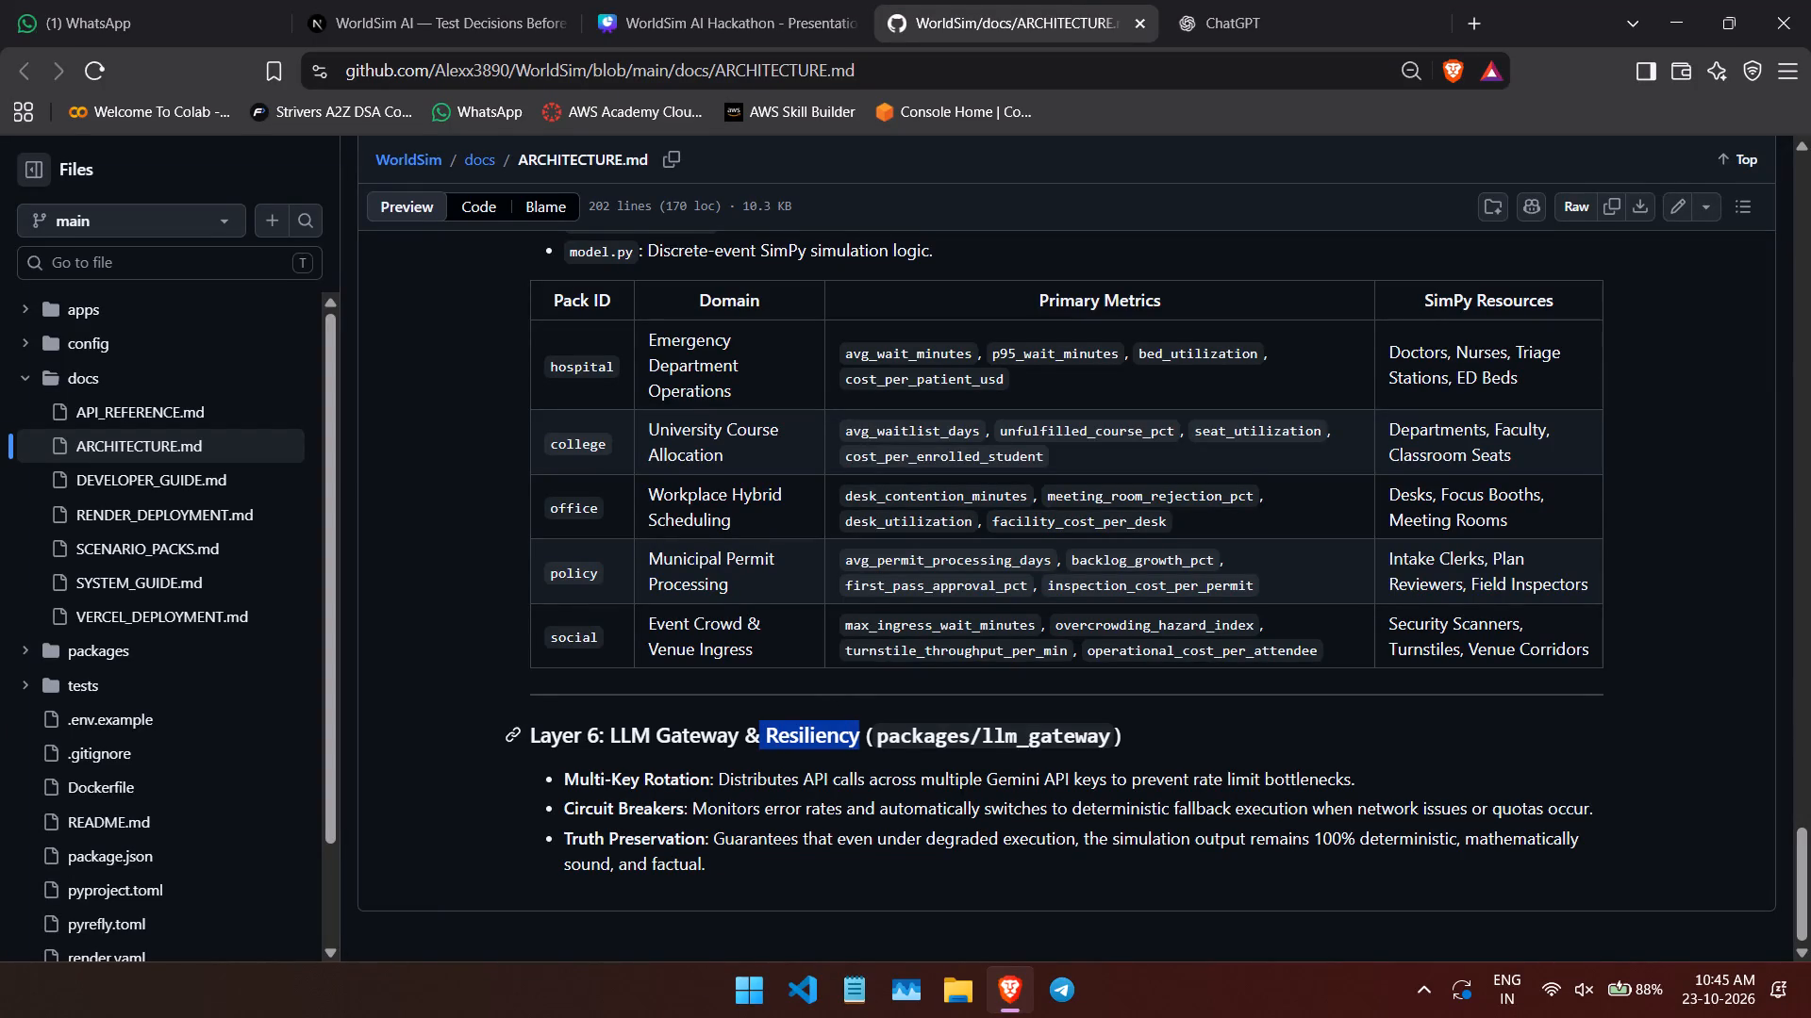
drag(762, 736, 770, 738)
click(817, 700)
drag(859, 741, 775, 742)
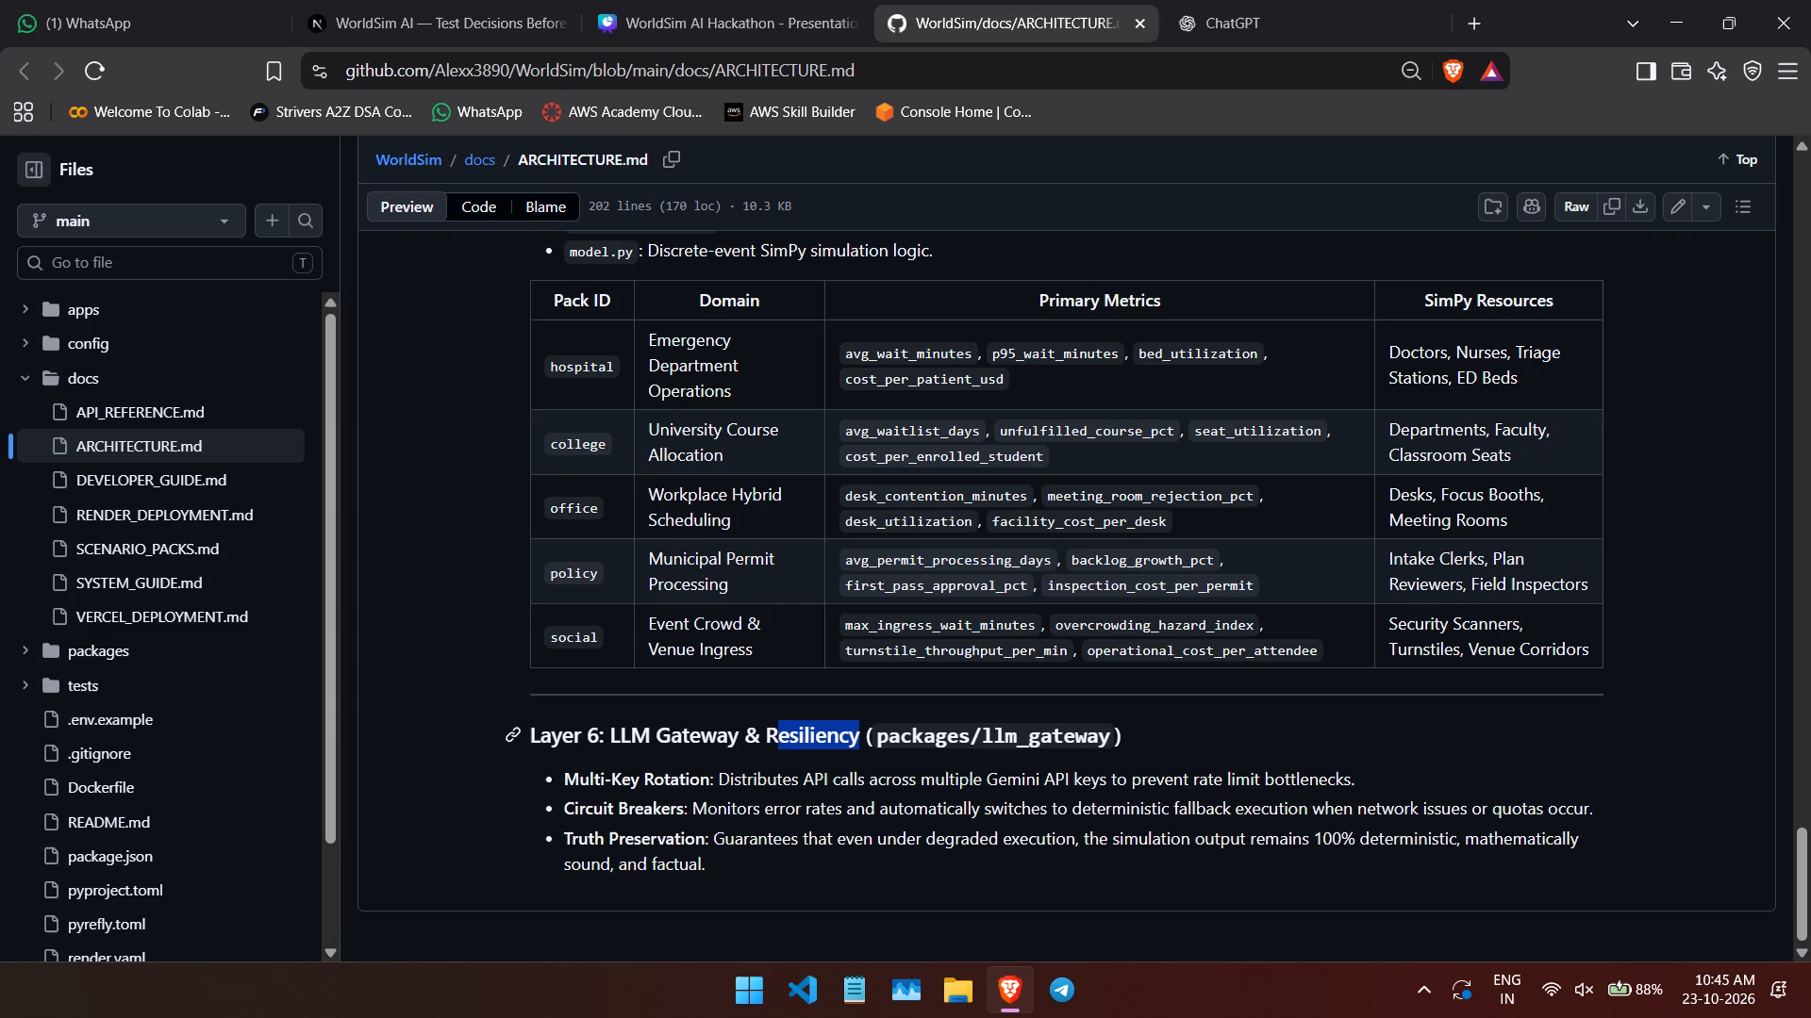
drag(775, 742, 765, 738)
click(934, 703)
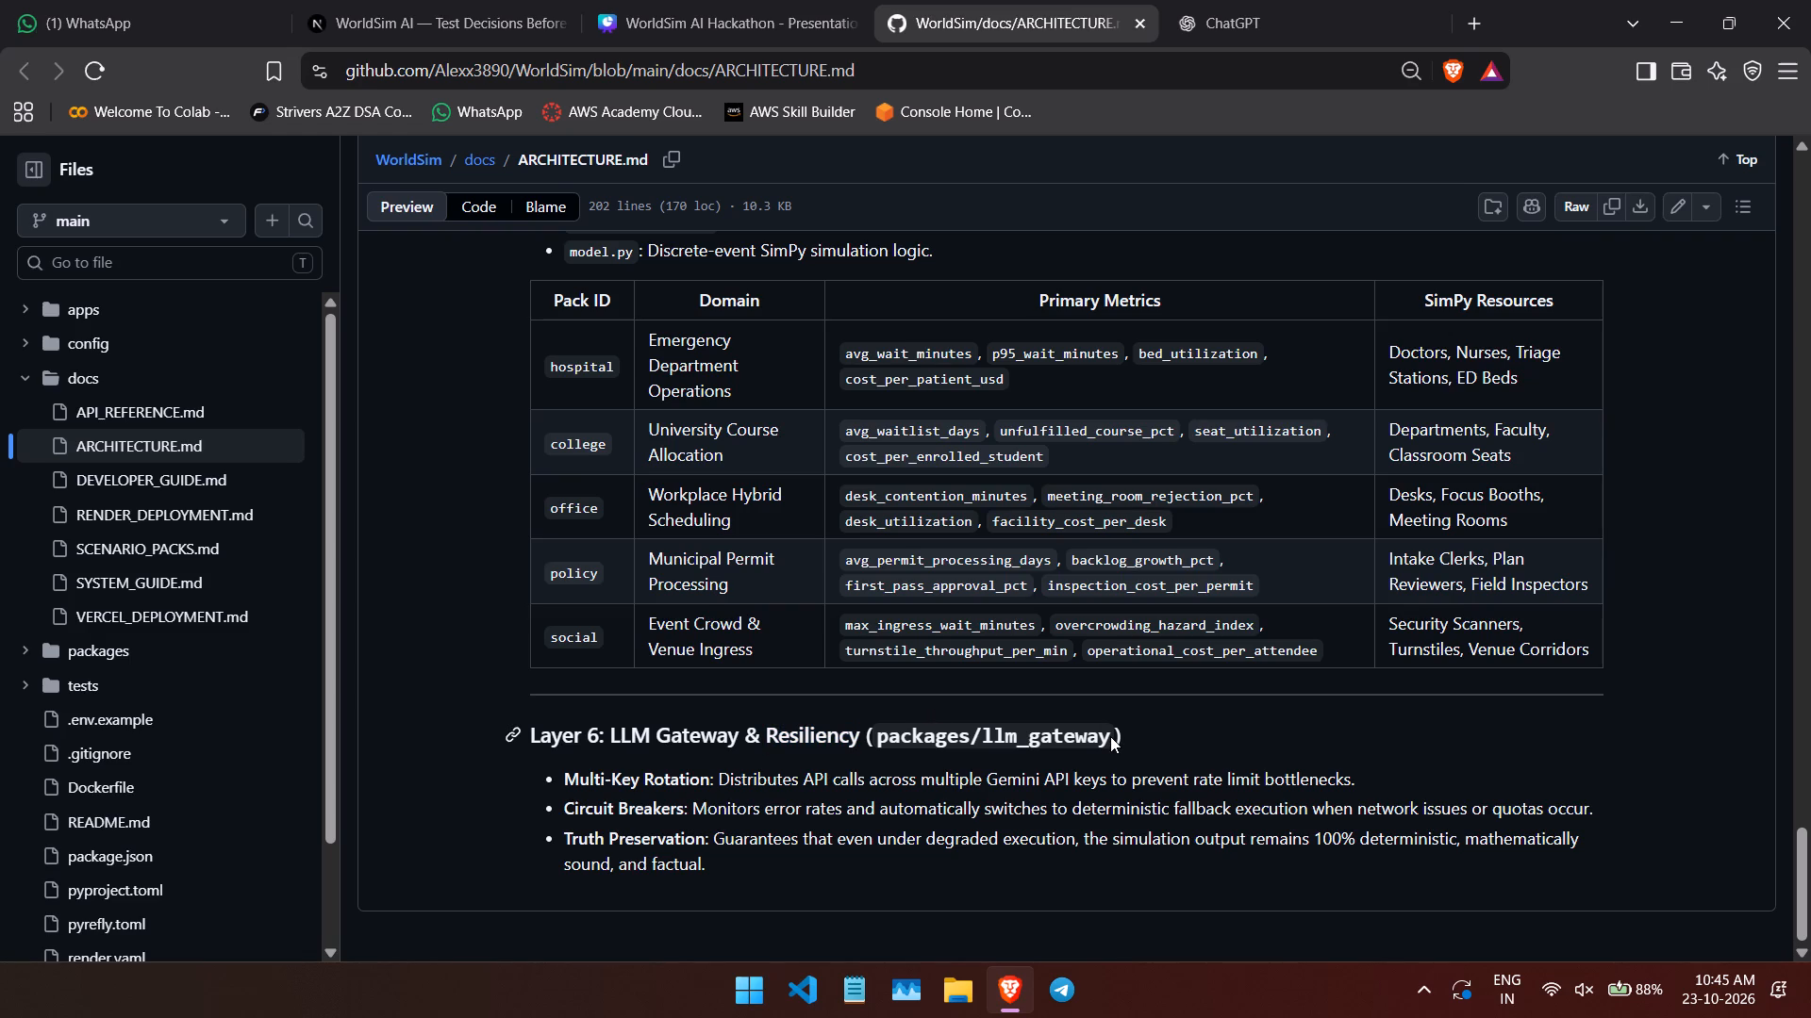
drag(1110, 736, 877, 744)
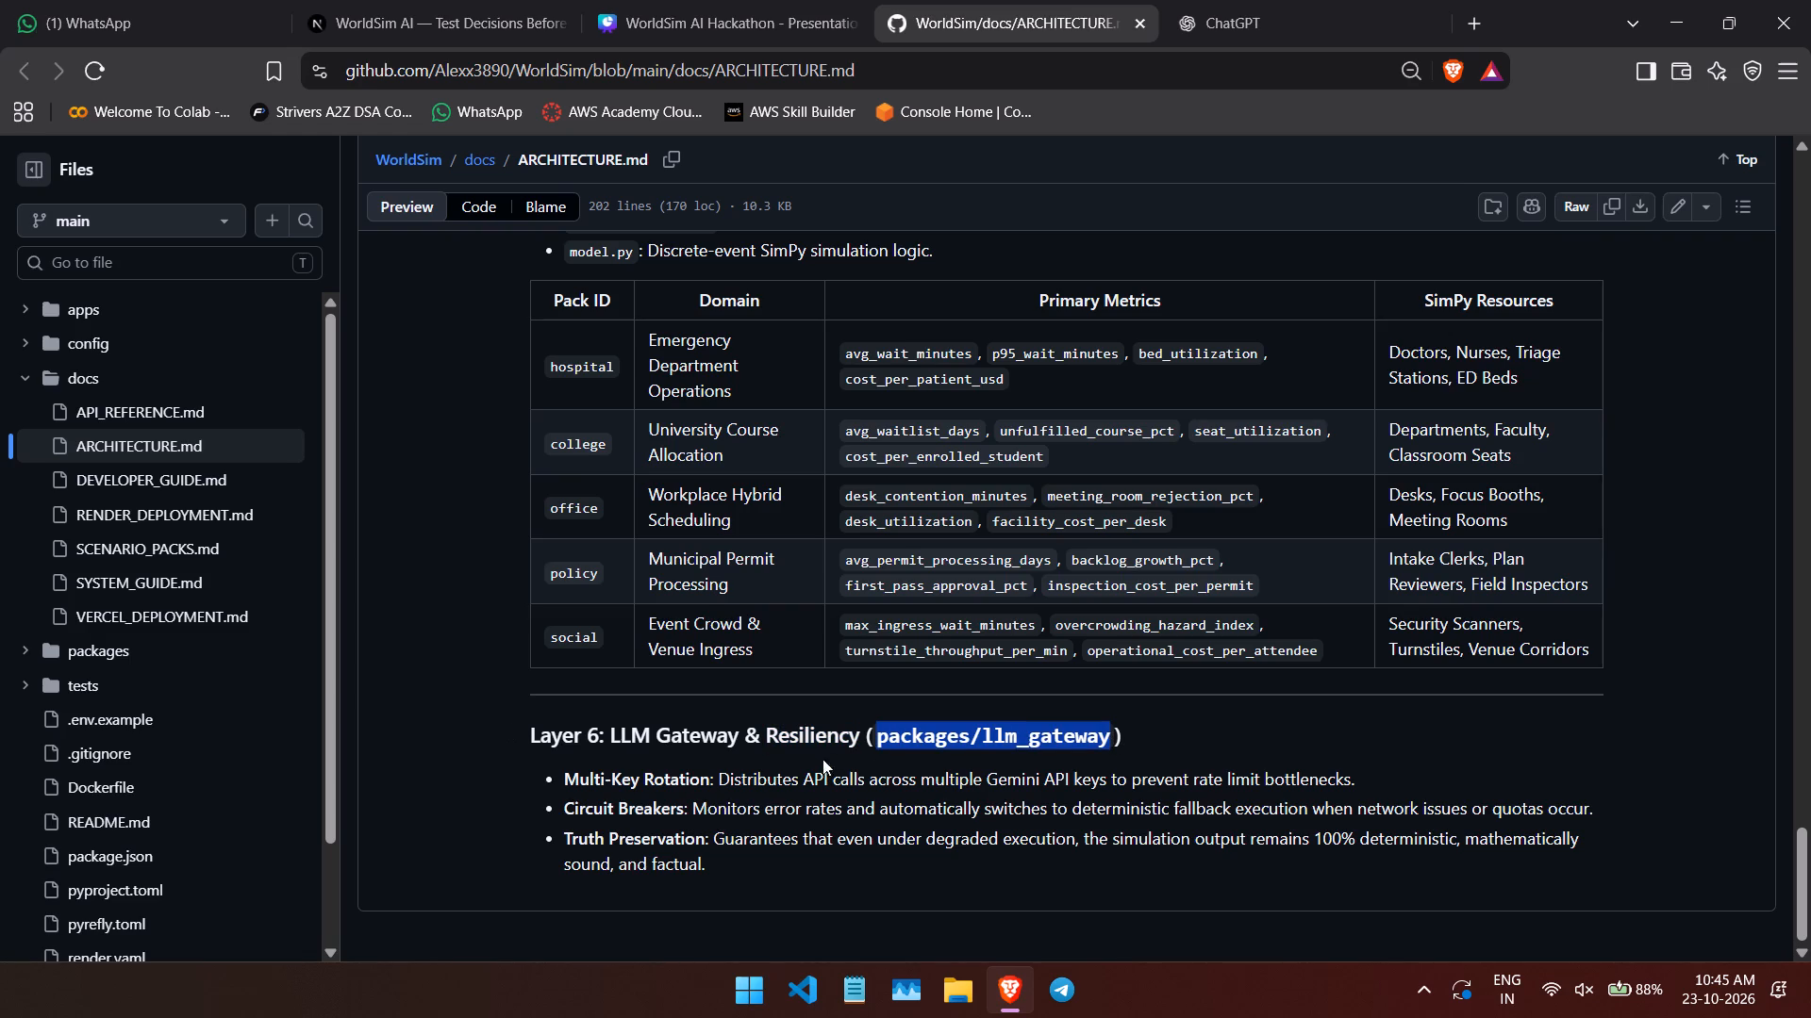
click(814, 776)
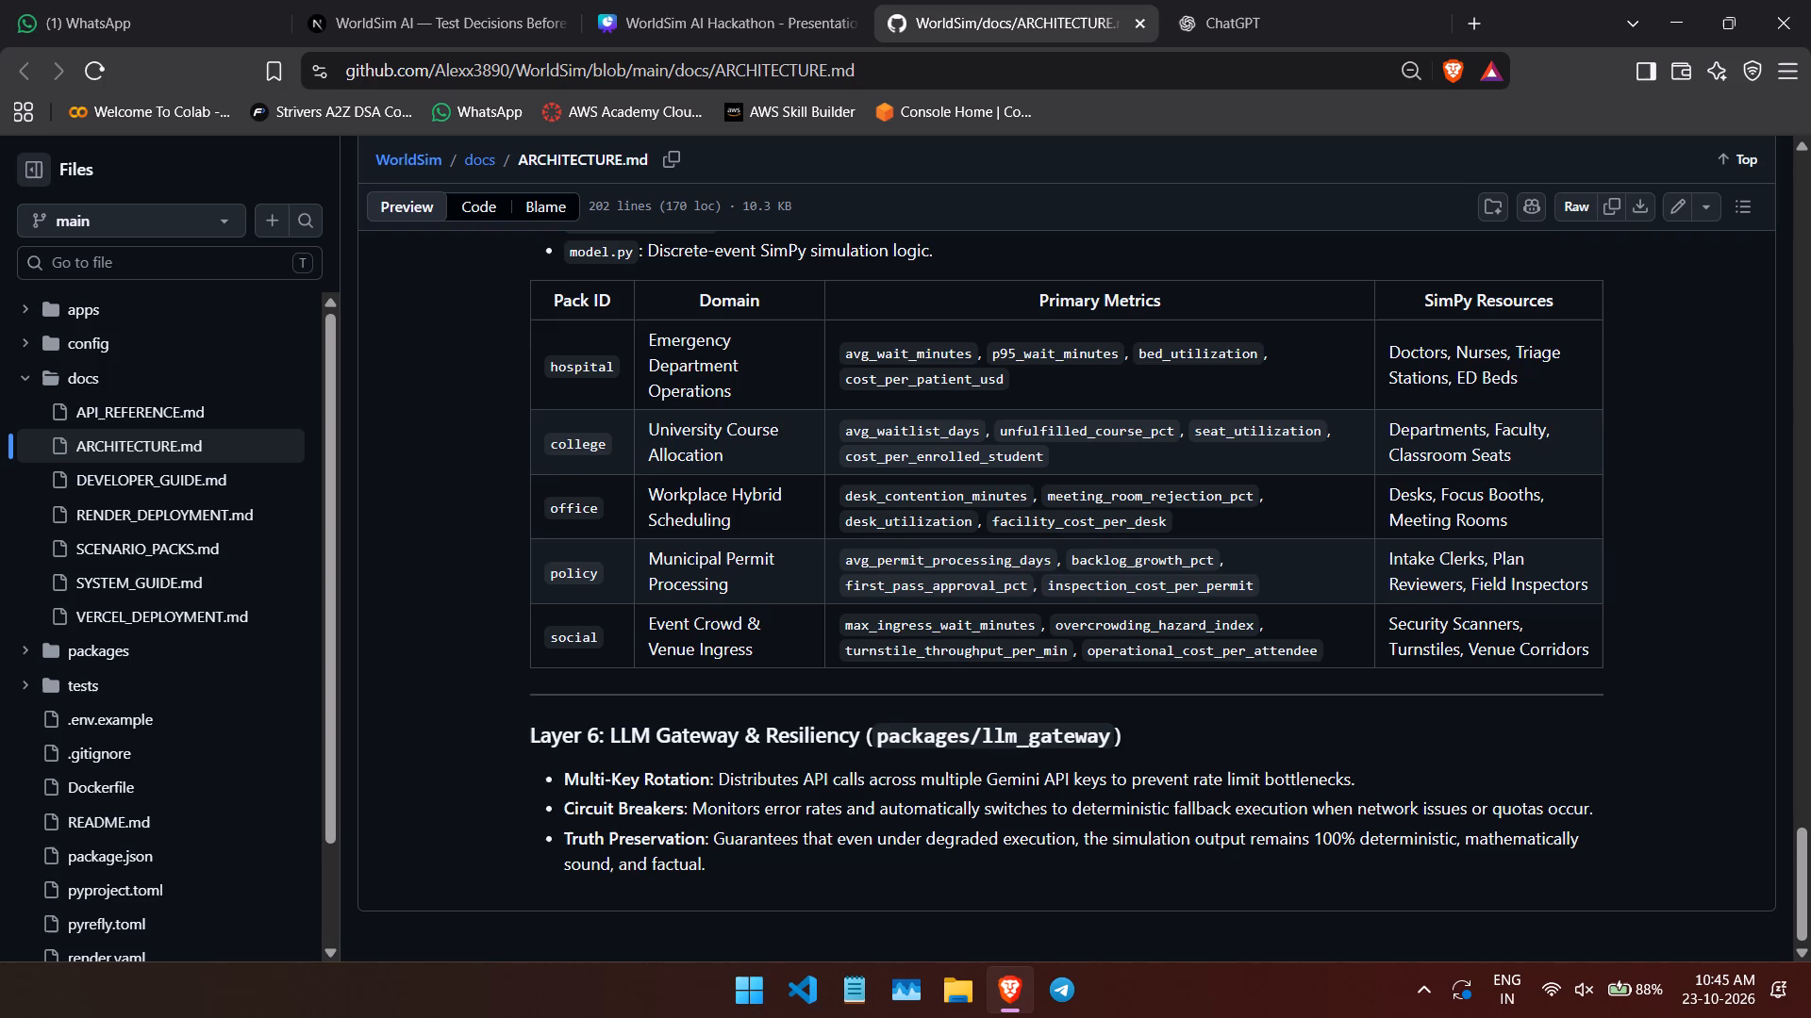
scroll(704, 780, down, 2)
scroll(704, 780, up, 3)
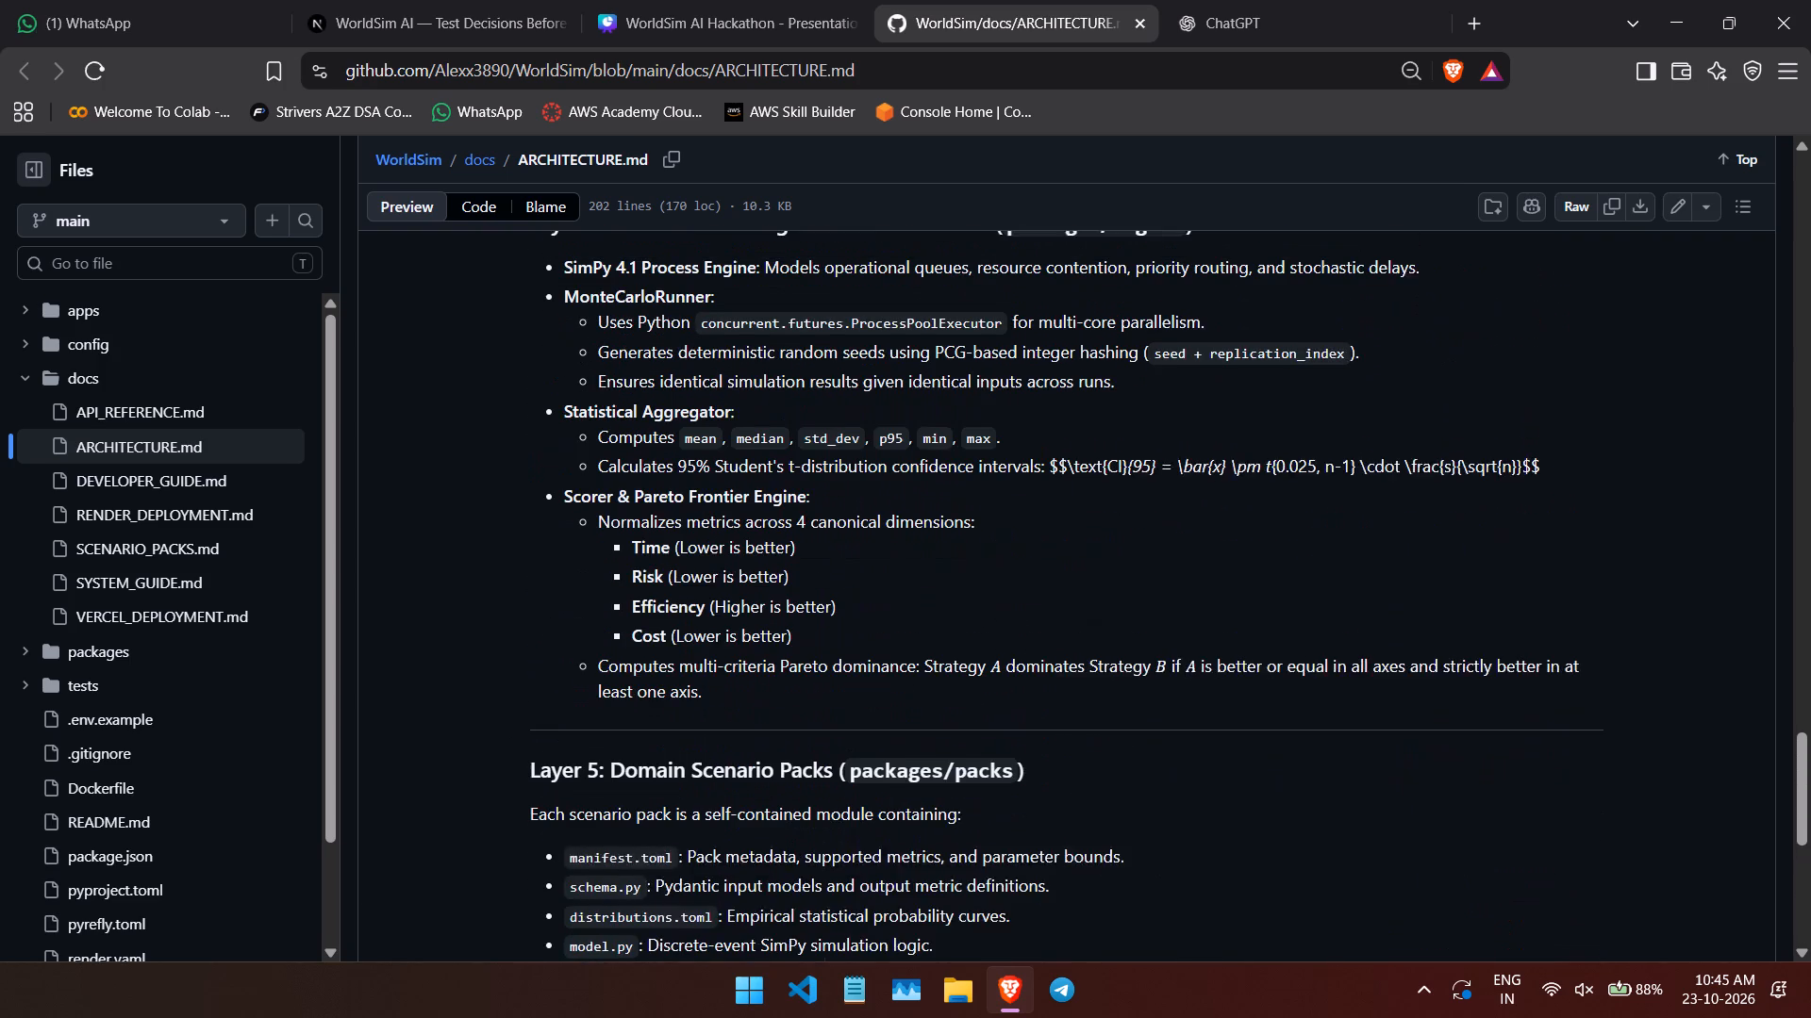
scroll(704, 780, up, 1)
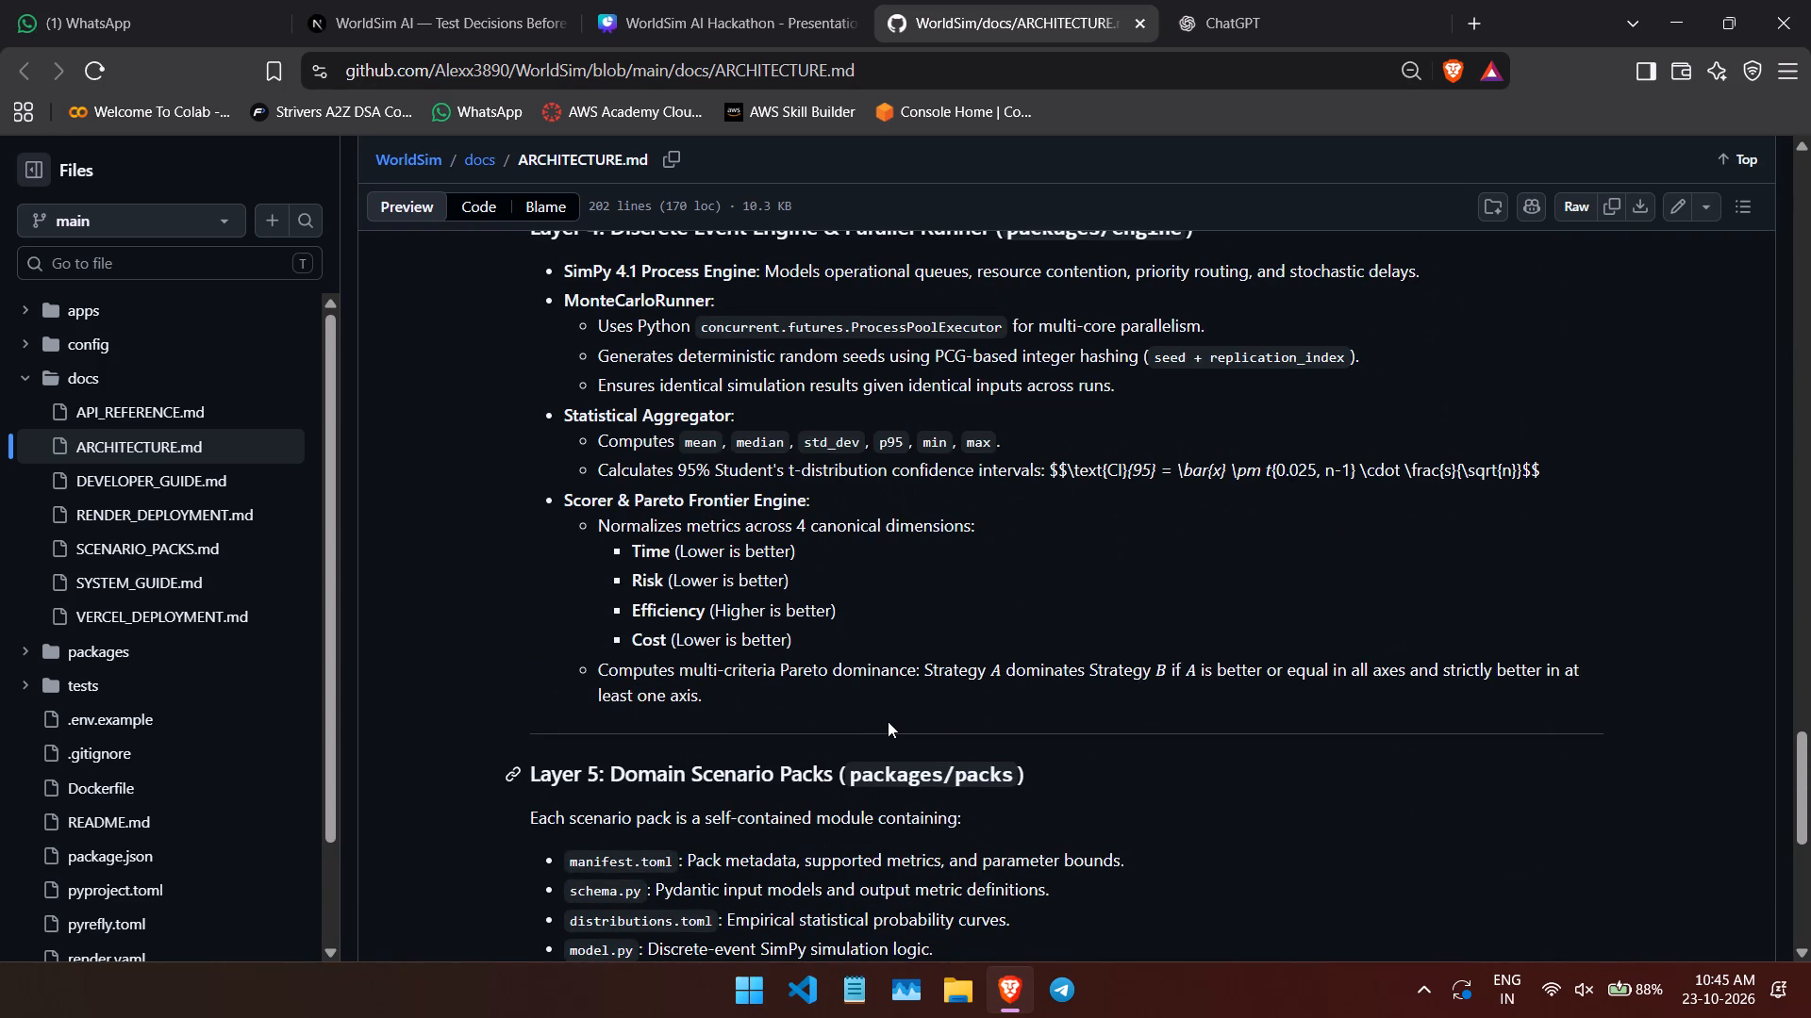
scroll(888, 721, up, 1)
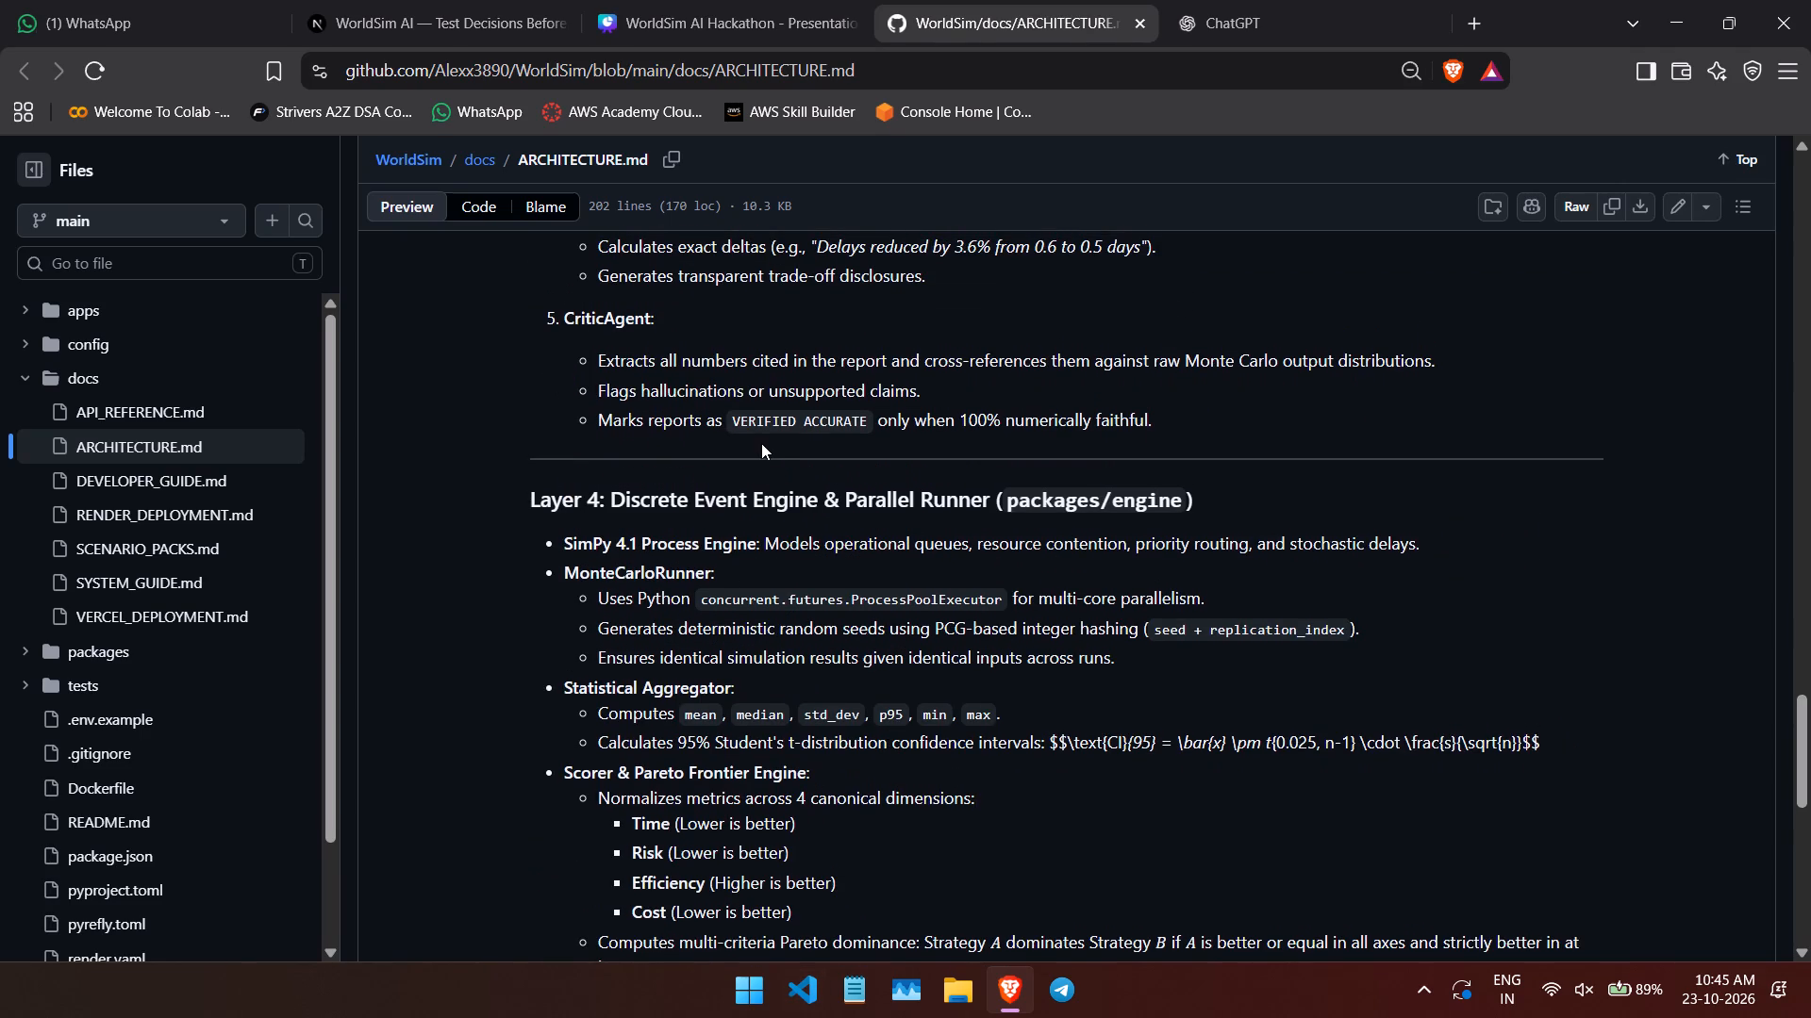
scroll(761, 443, up, 2)
click(170, 478)
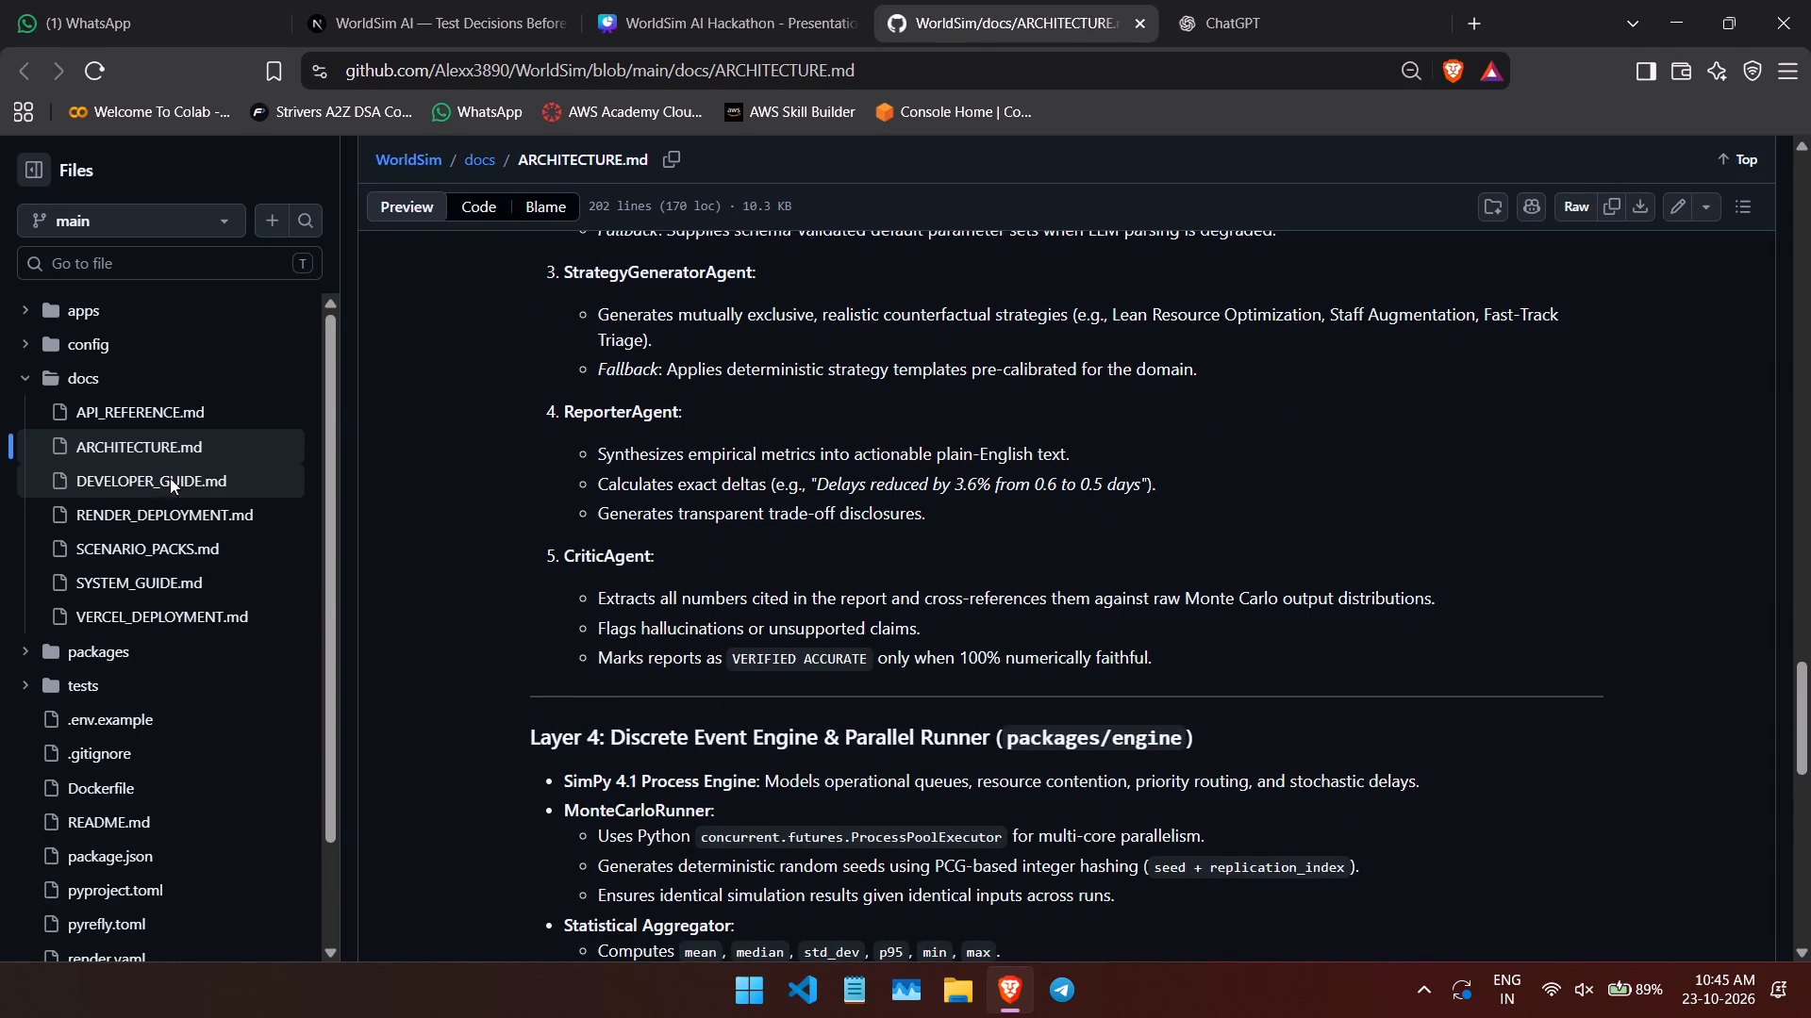
scroll(616, 624, down, 2)
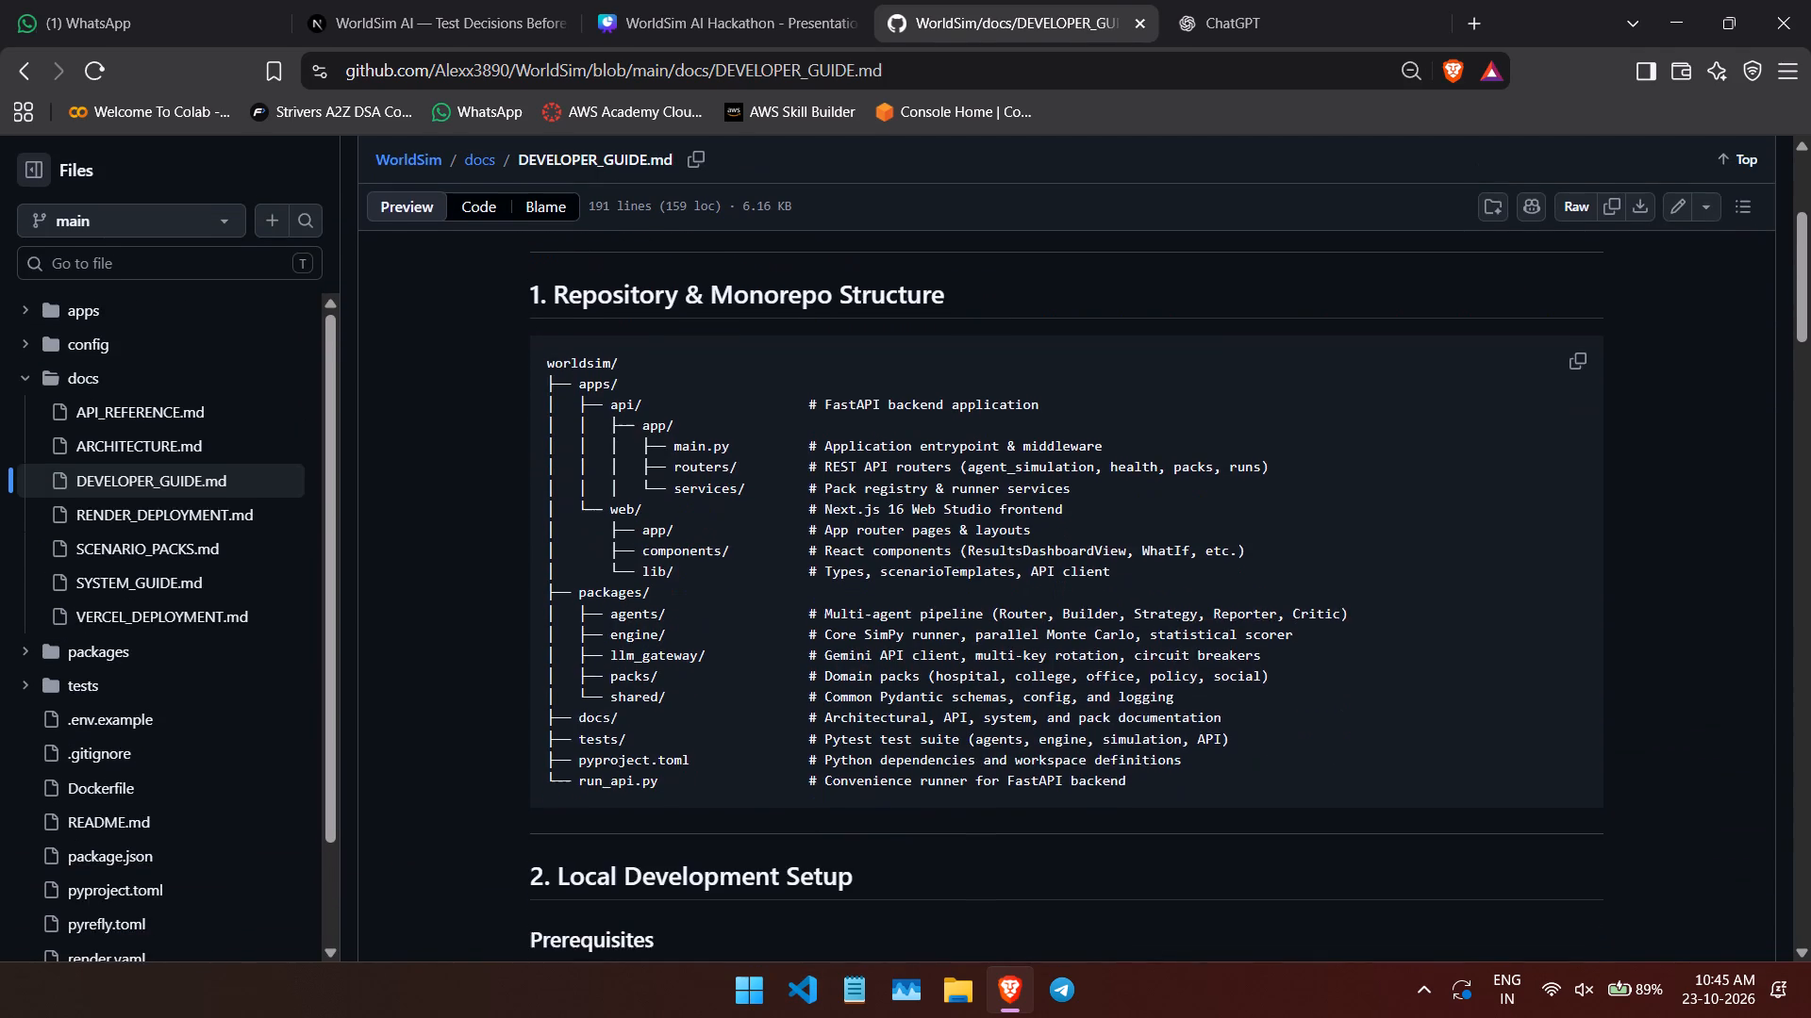
scroll(616, 624, down, 6)
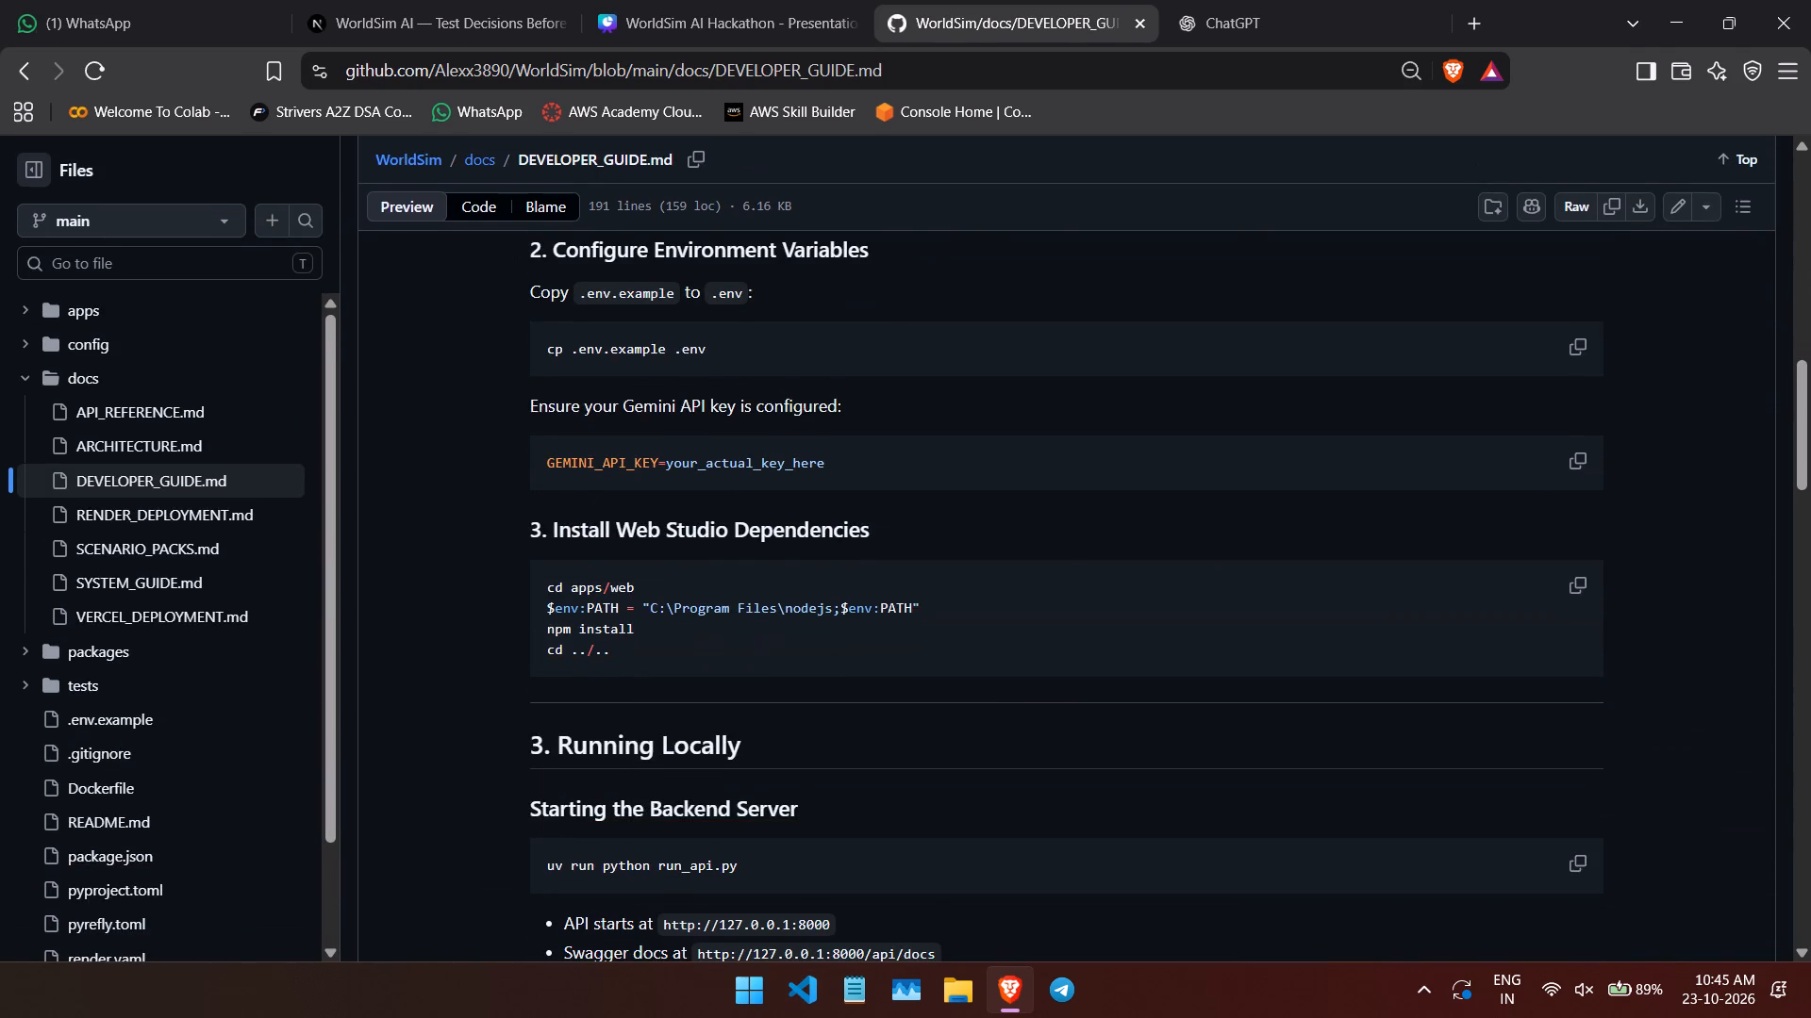
scroll(616, 624, down, 2)
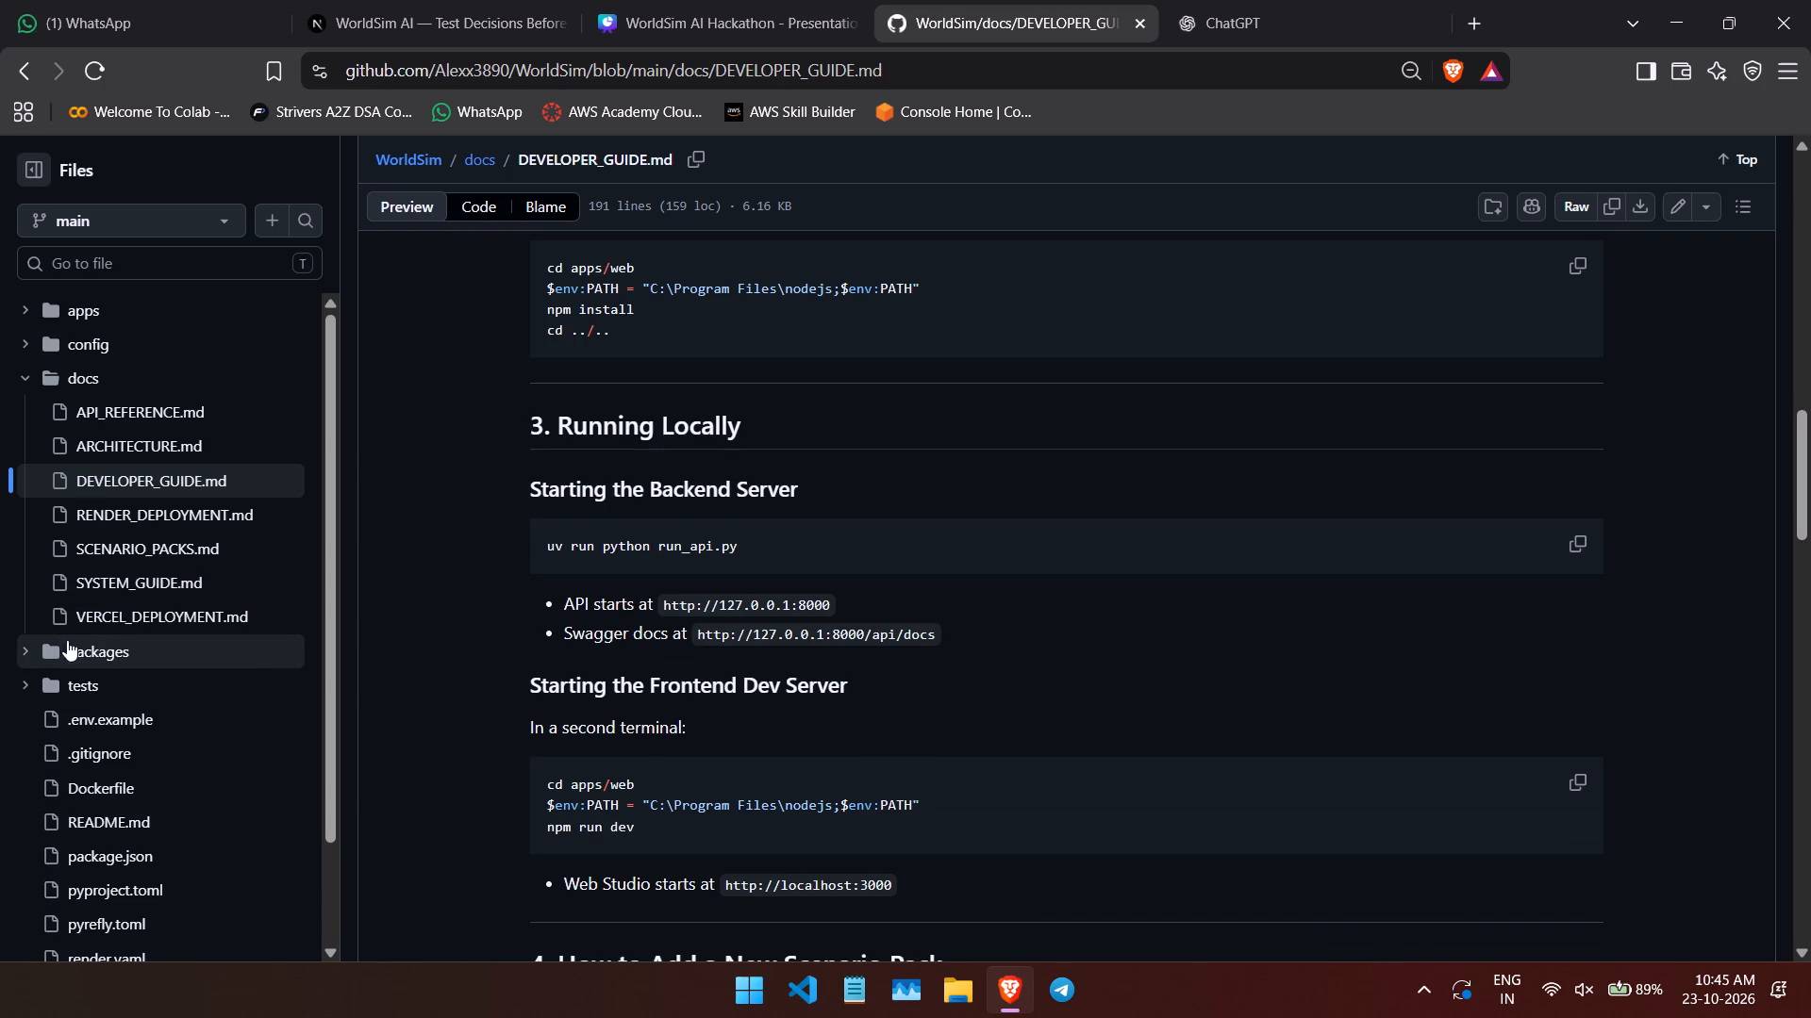
click(22, 645)
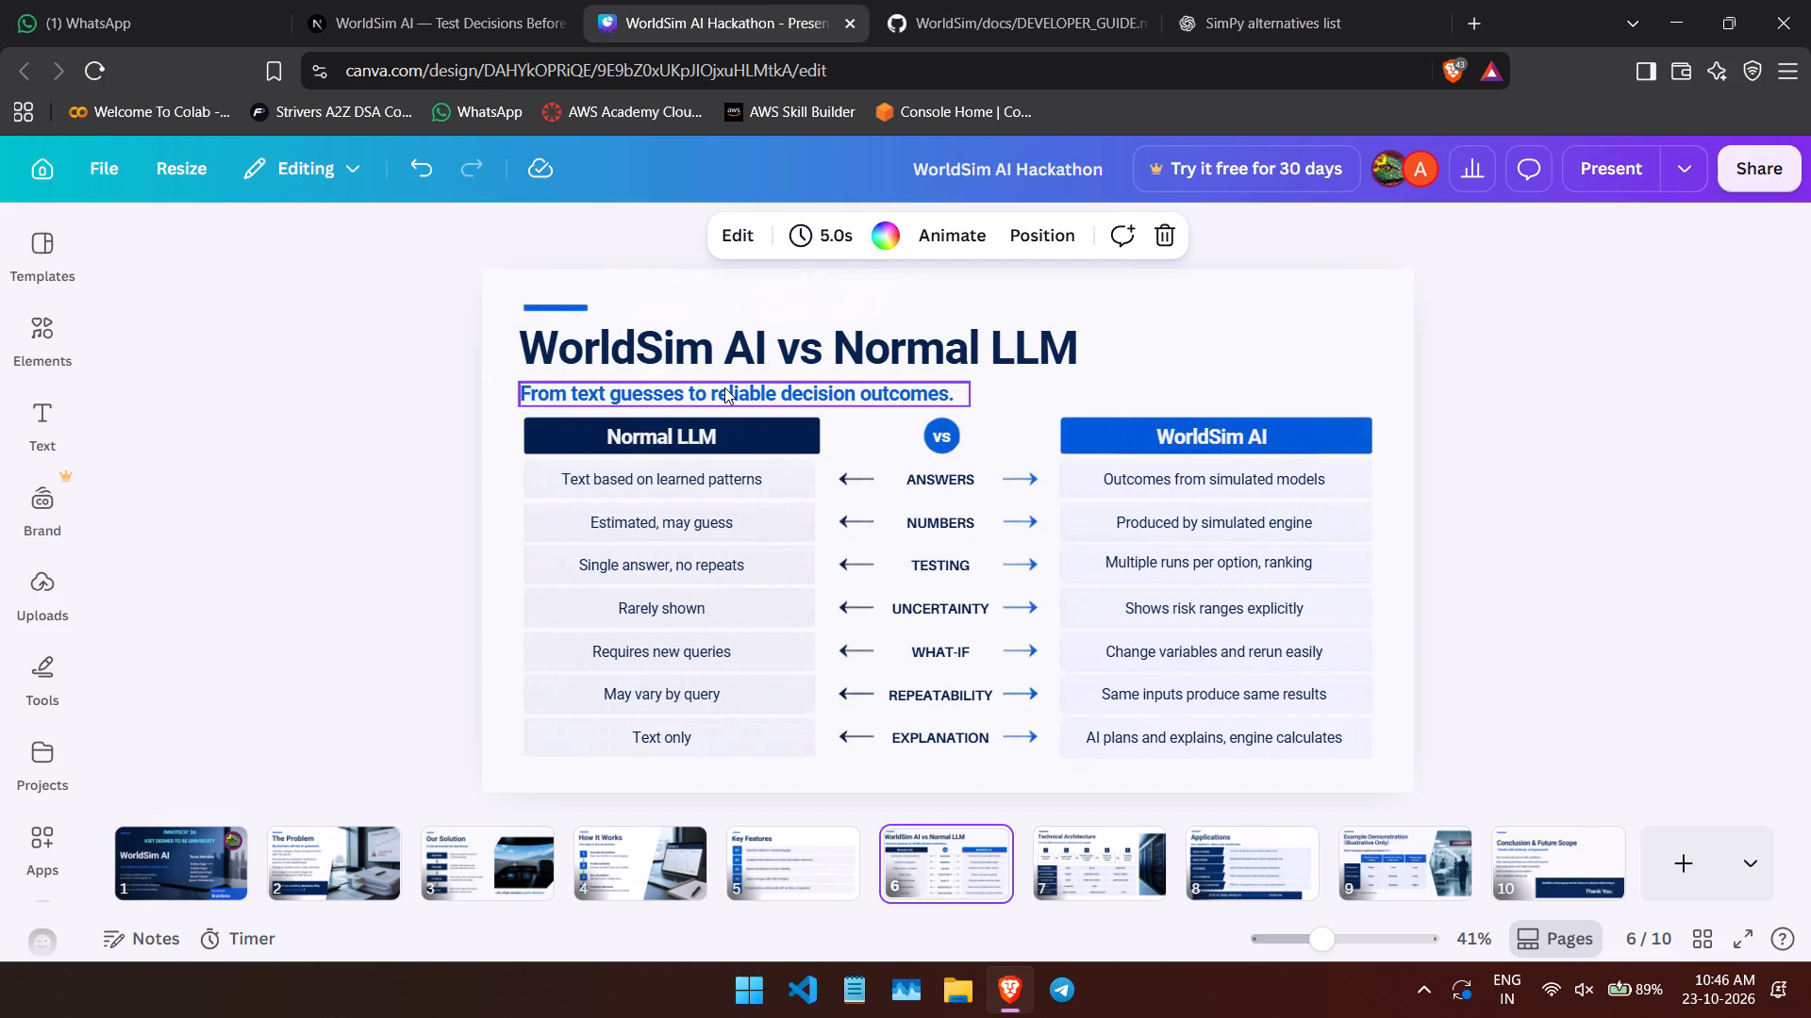
key(Right)
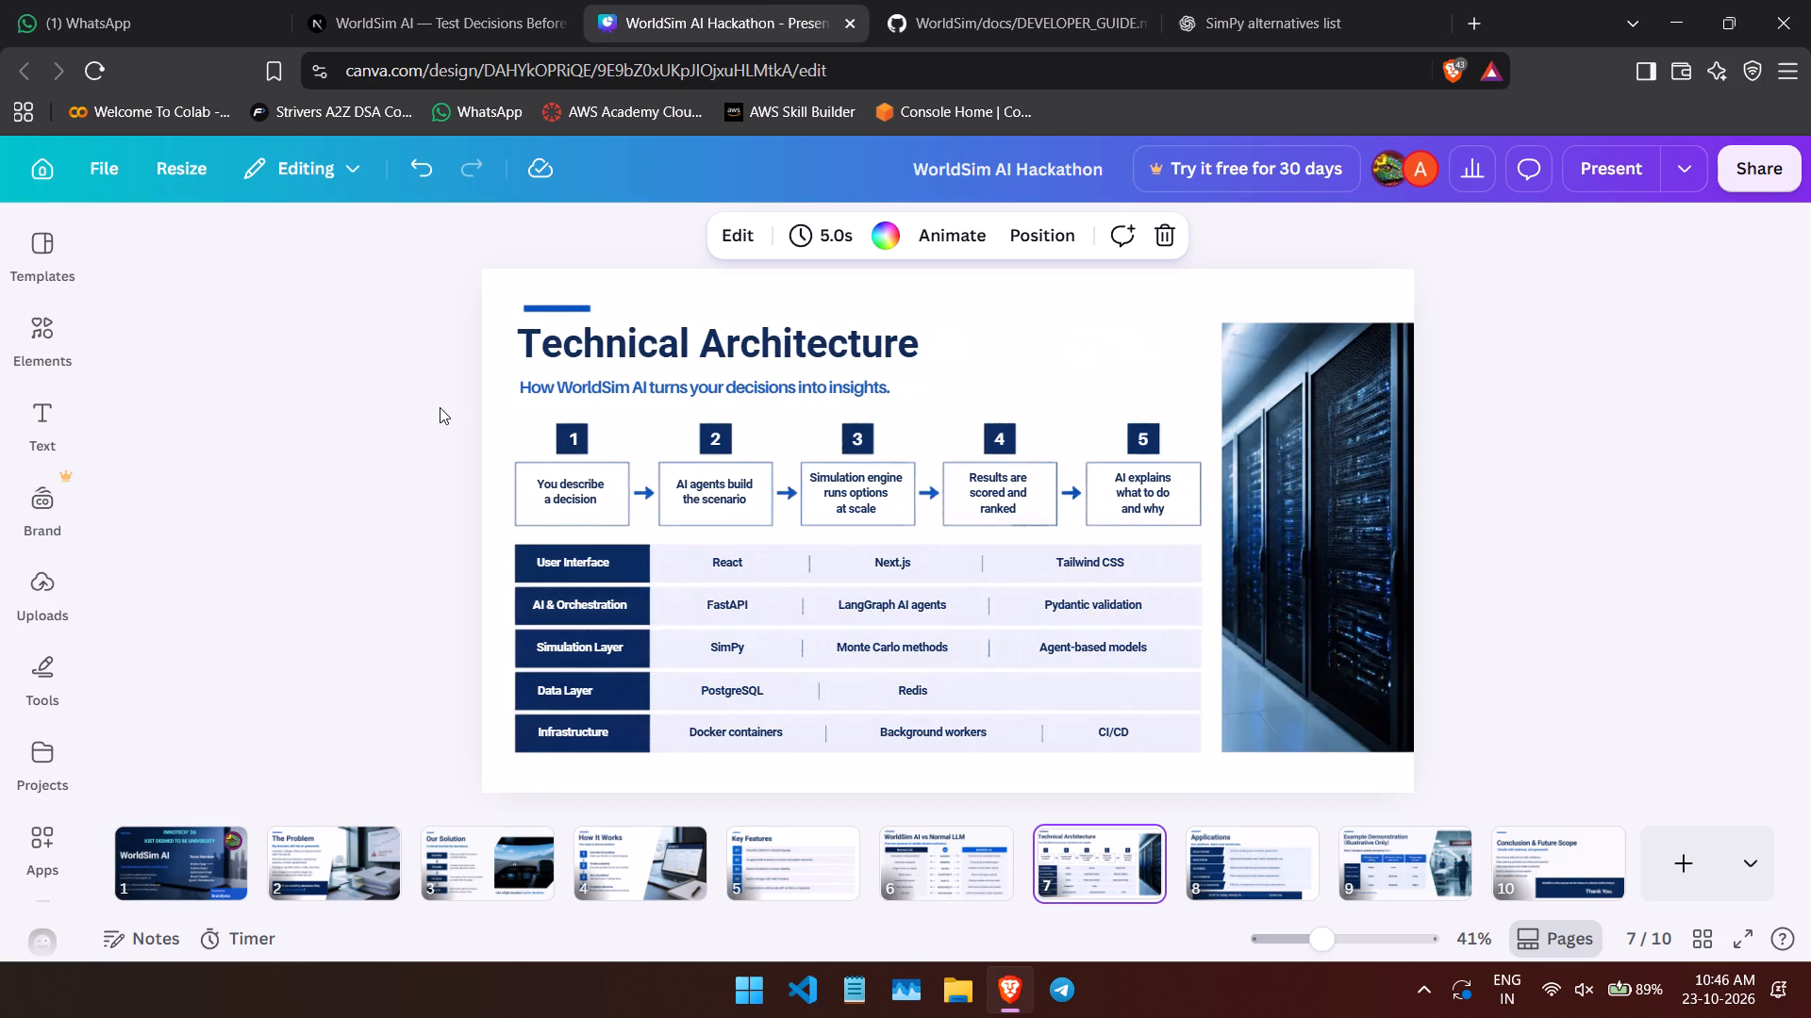
key(Right)
key(Right)
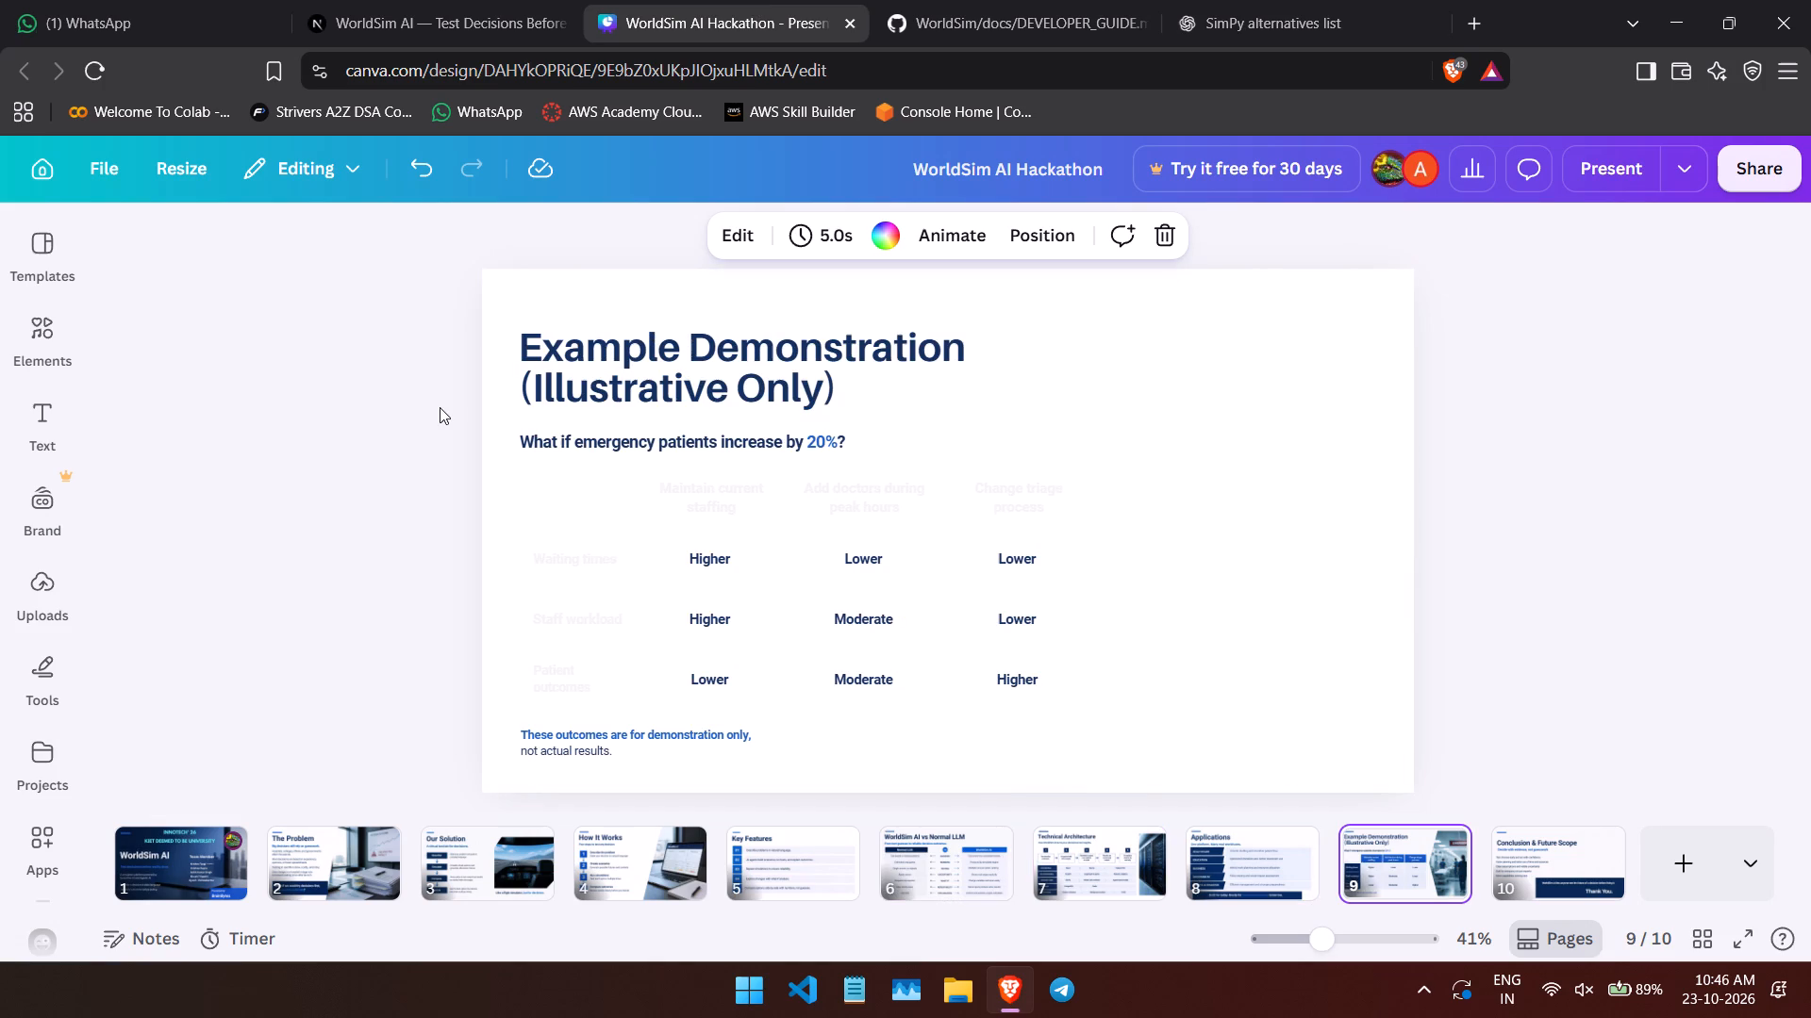
key(Right)
key(Left)
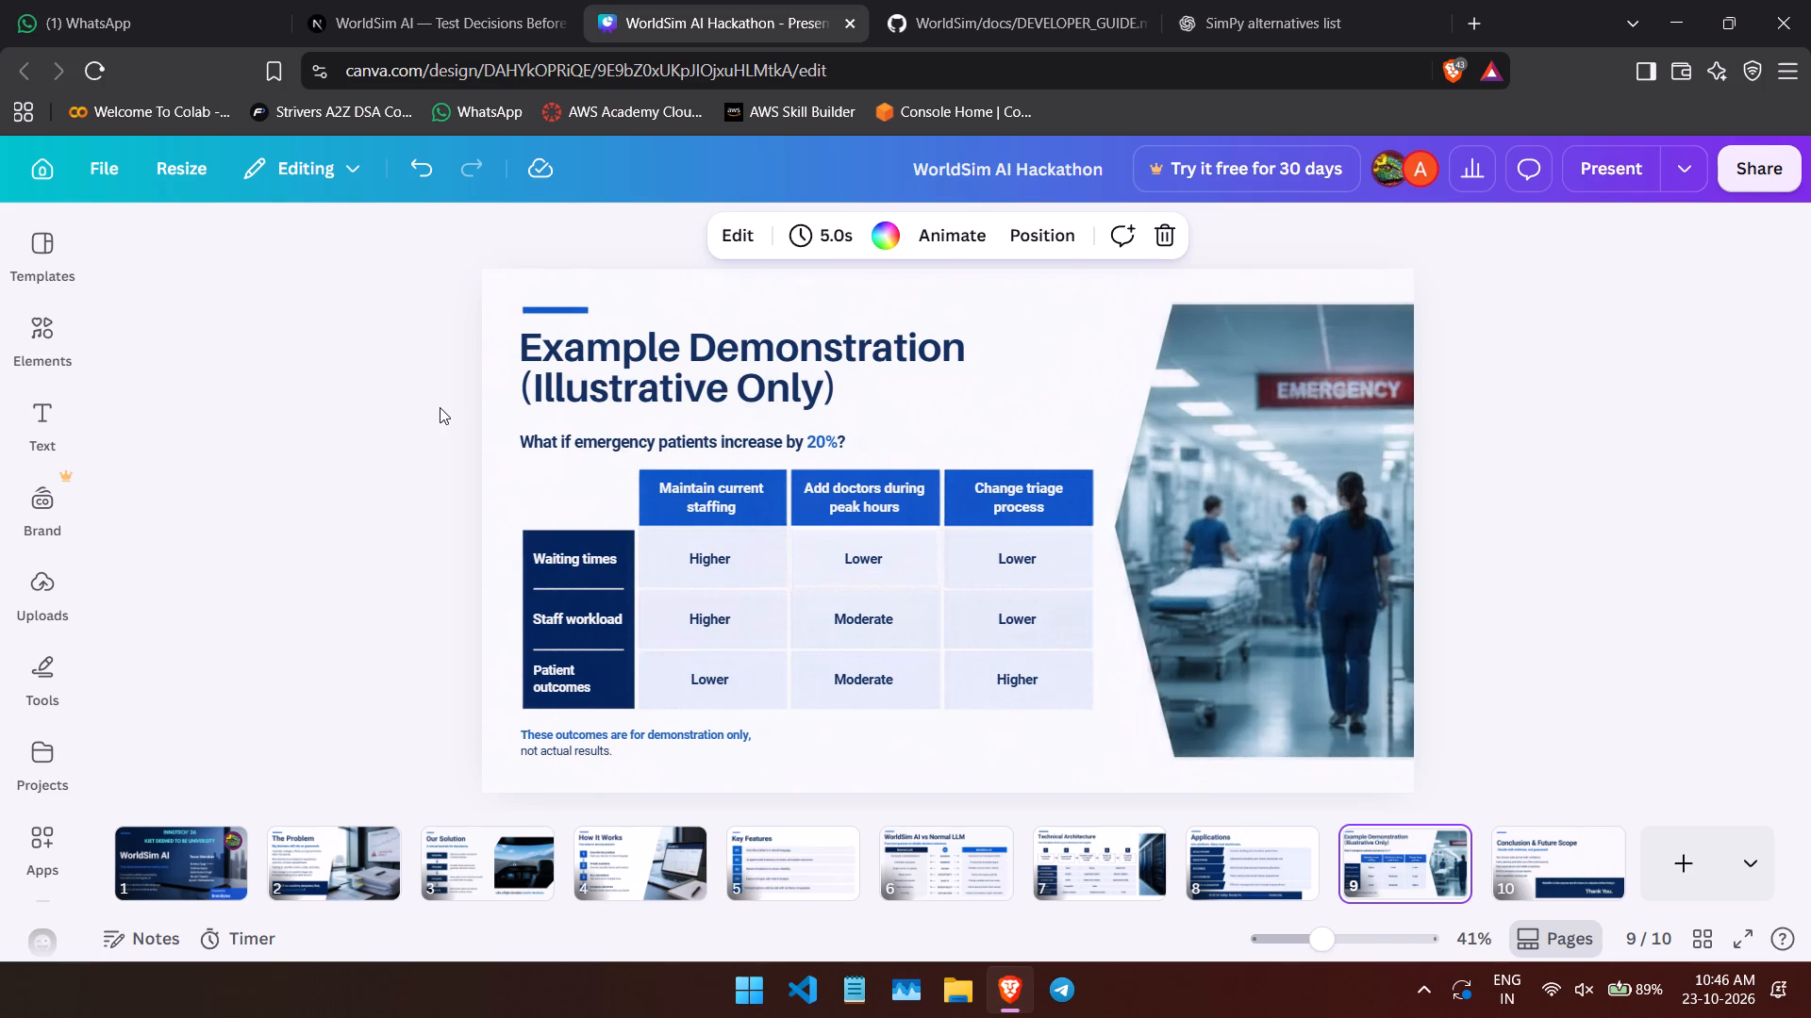
key(Left)
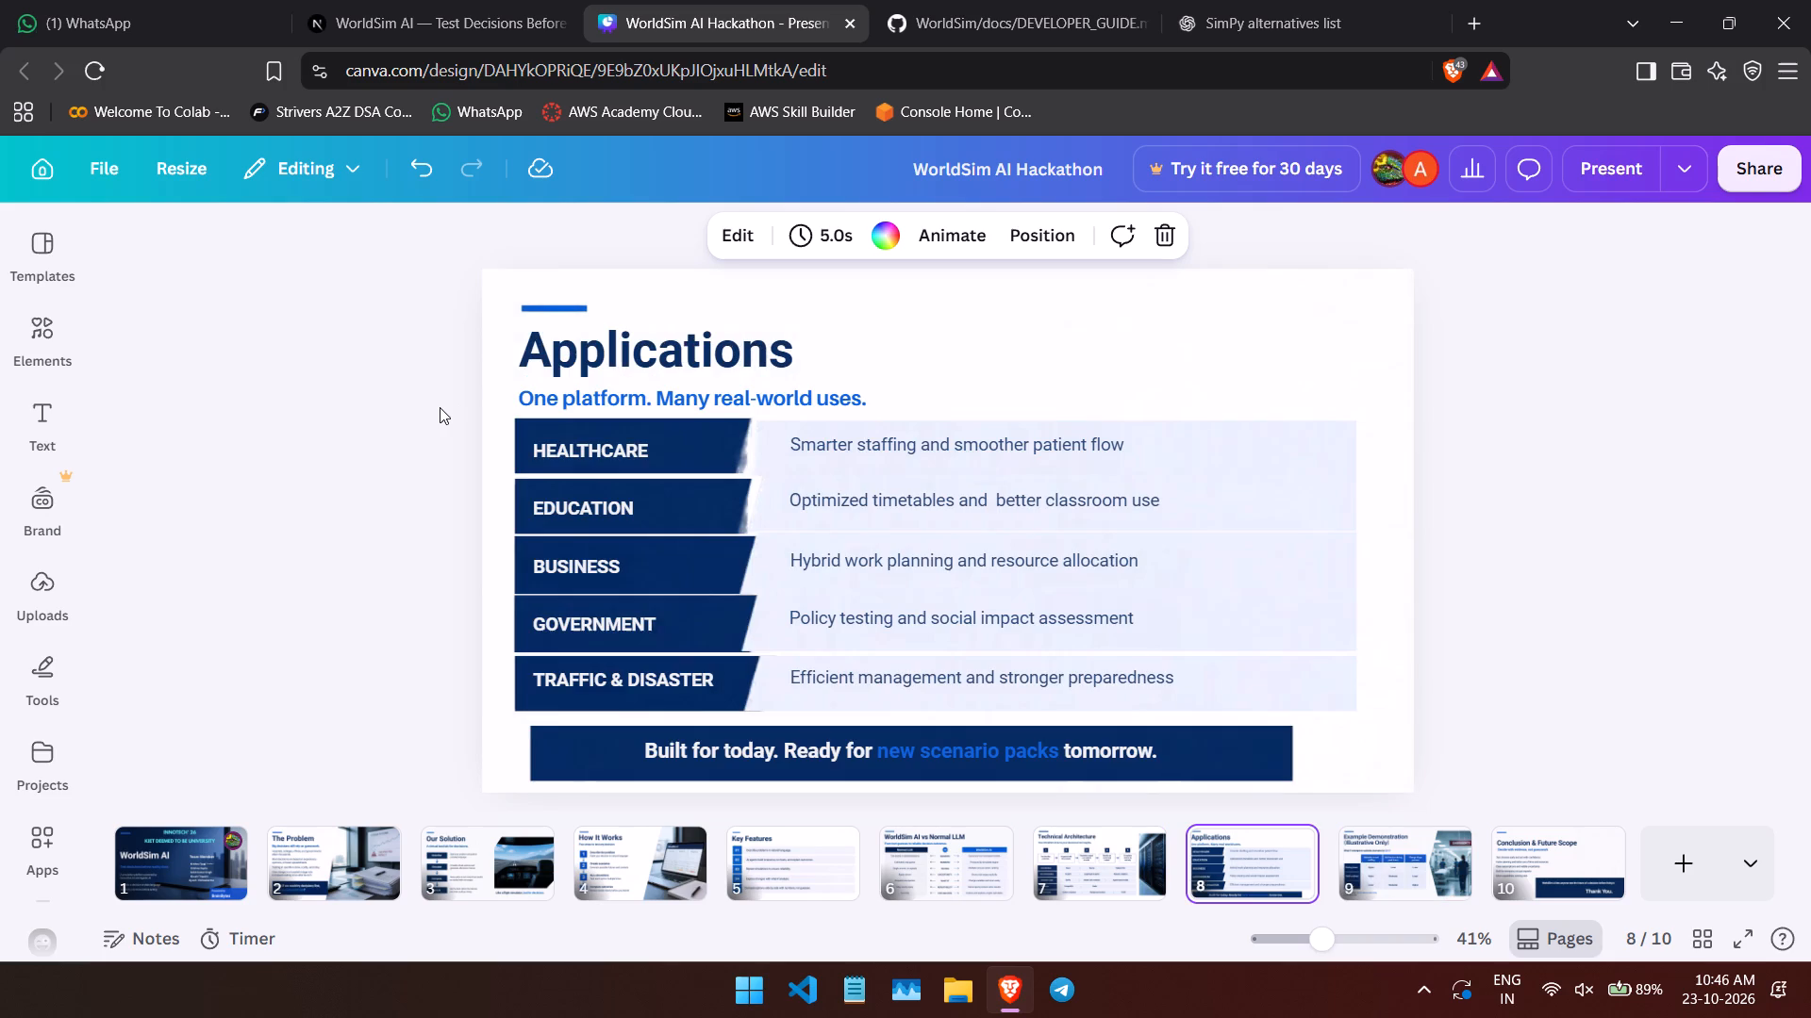
key(Left)
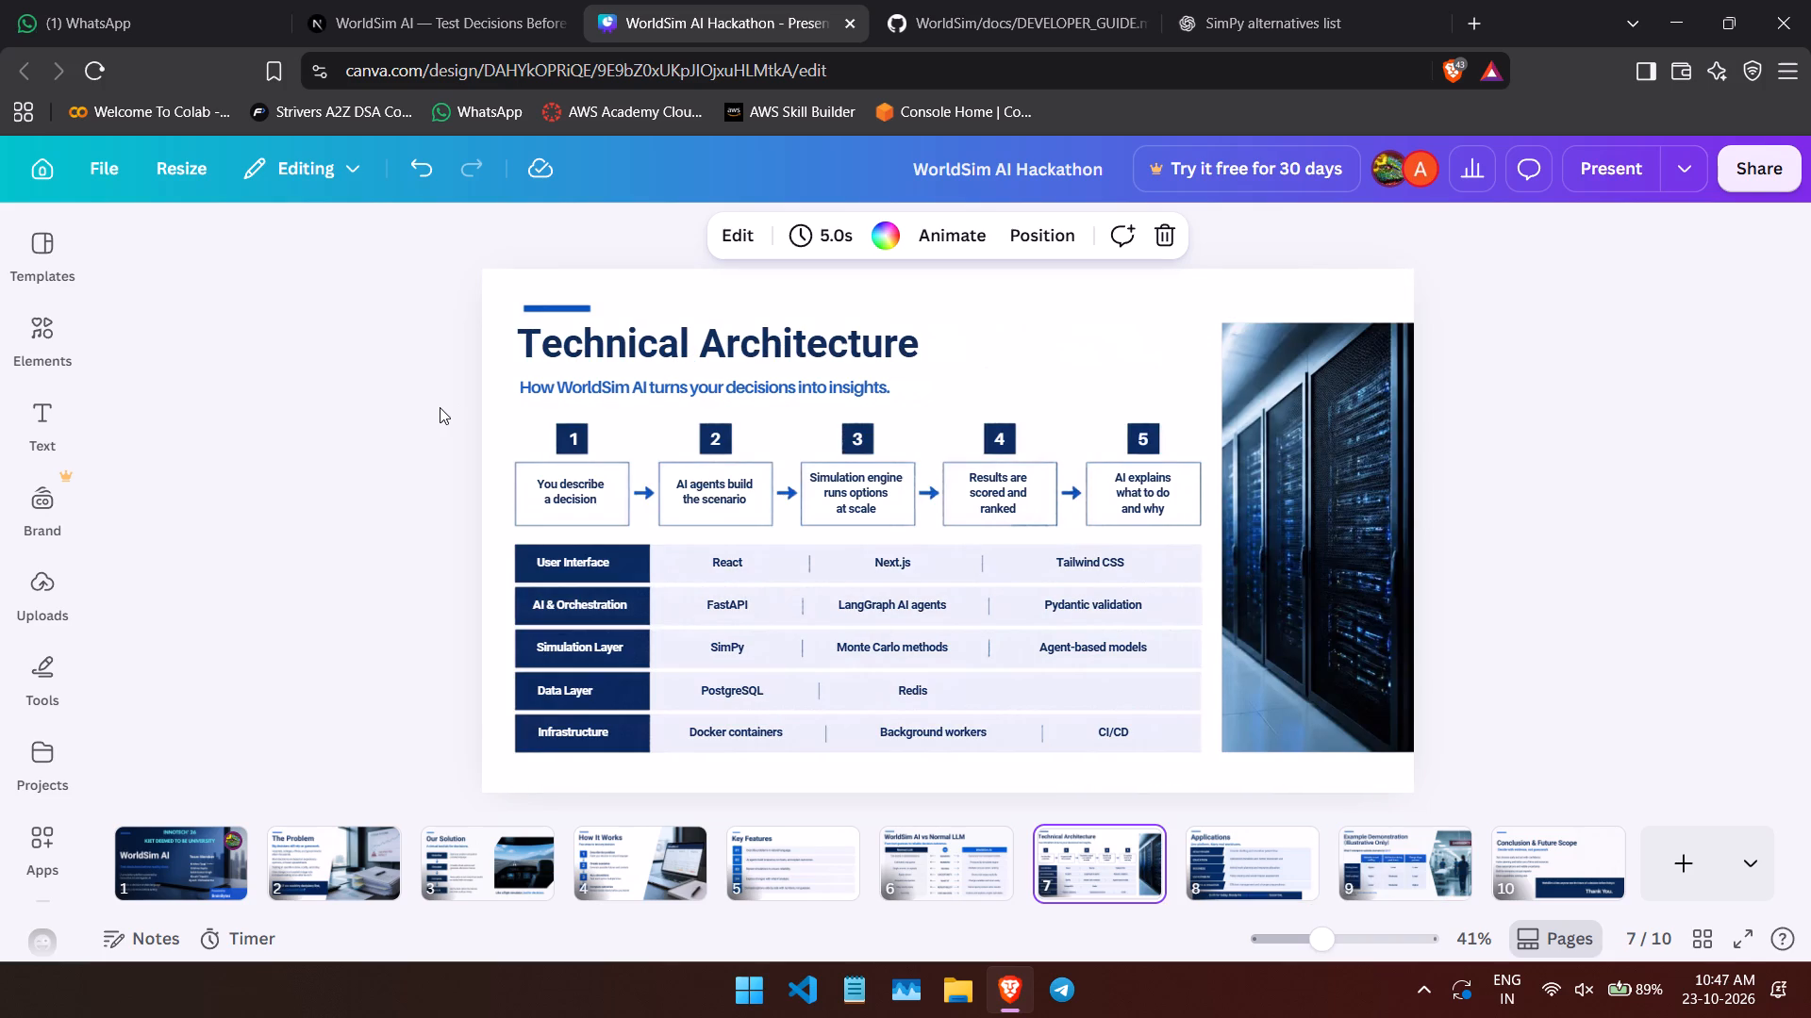
key(Left)
key(Left)
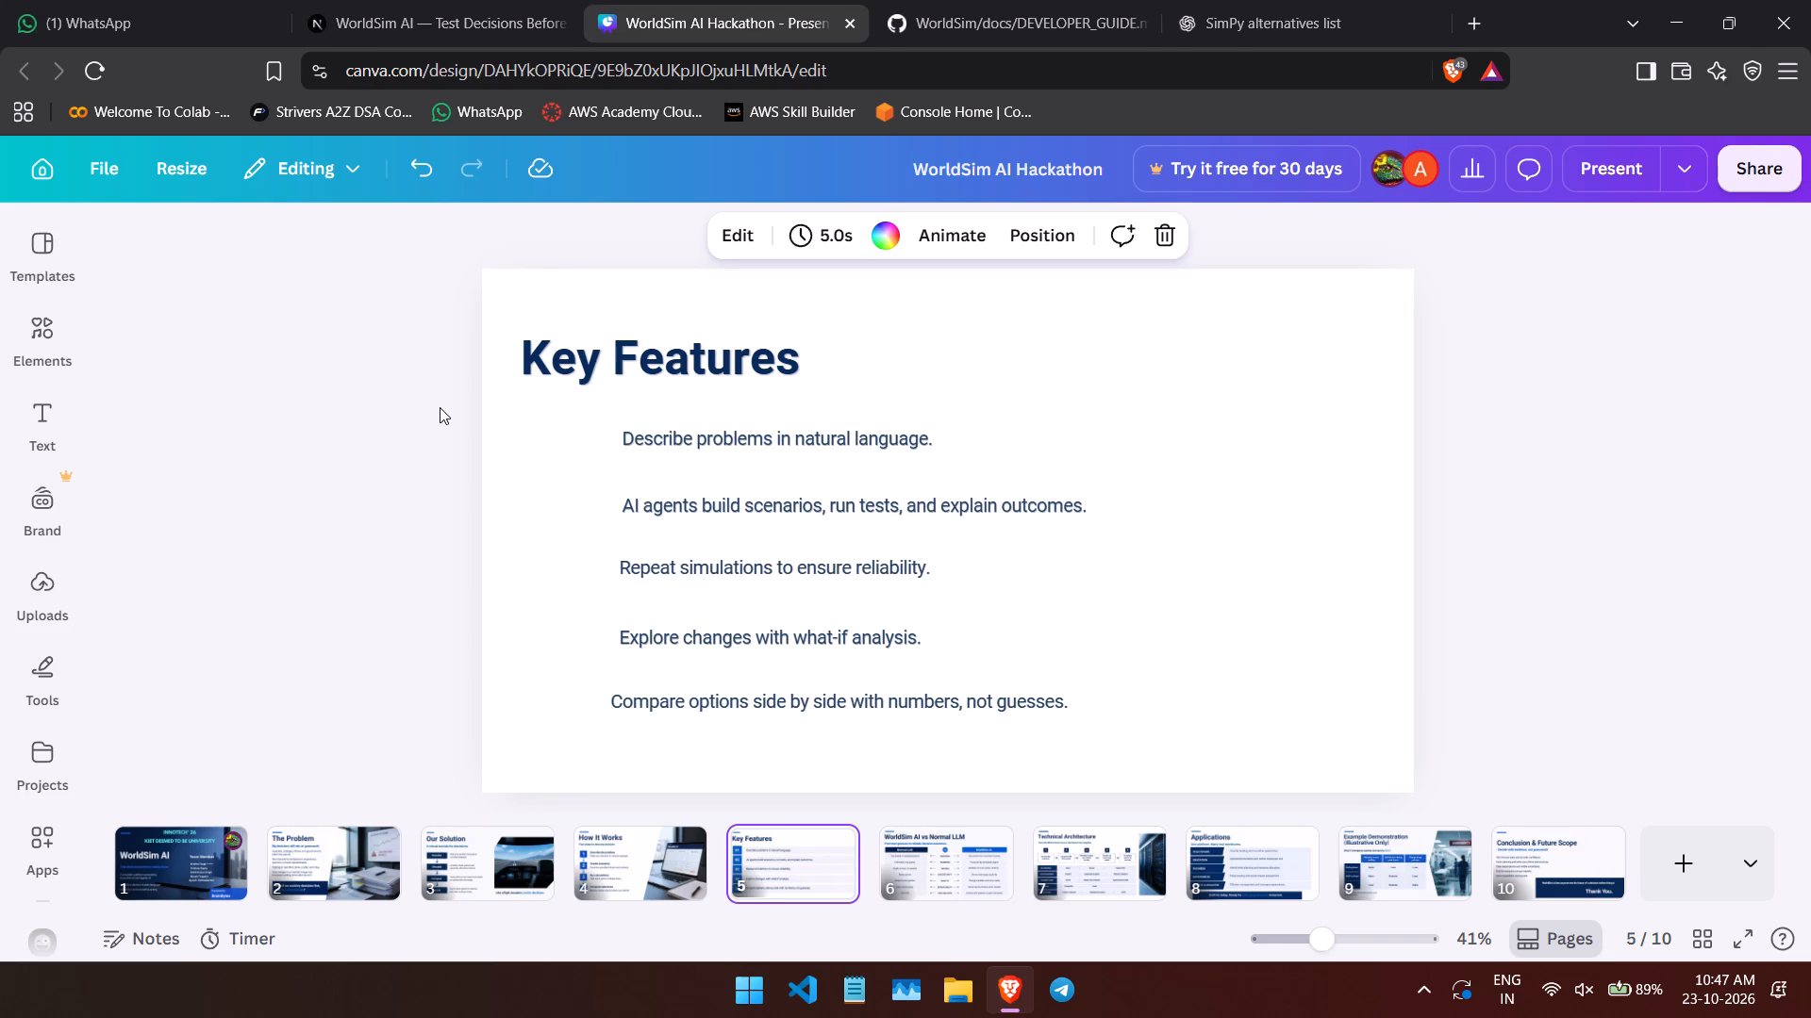
key(Left)
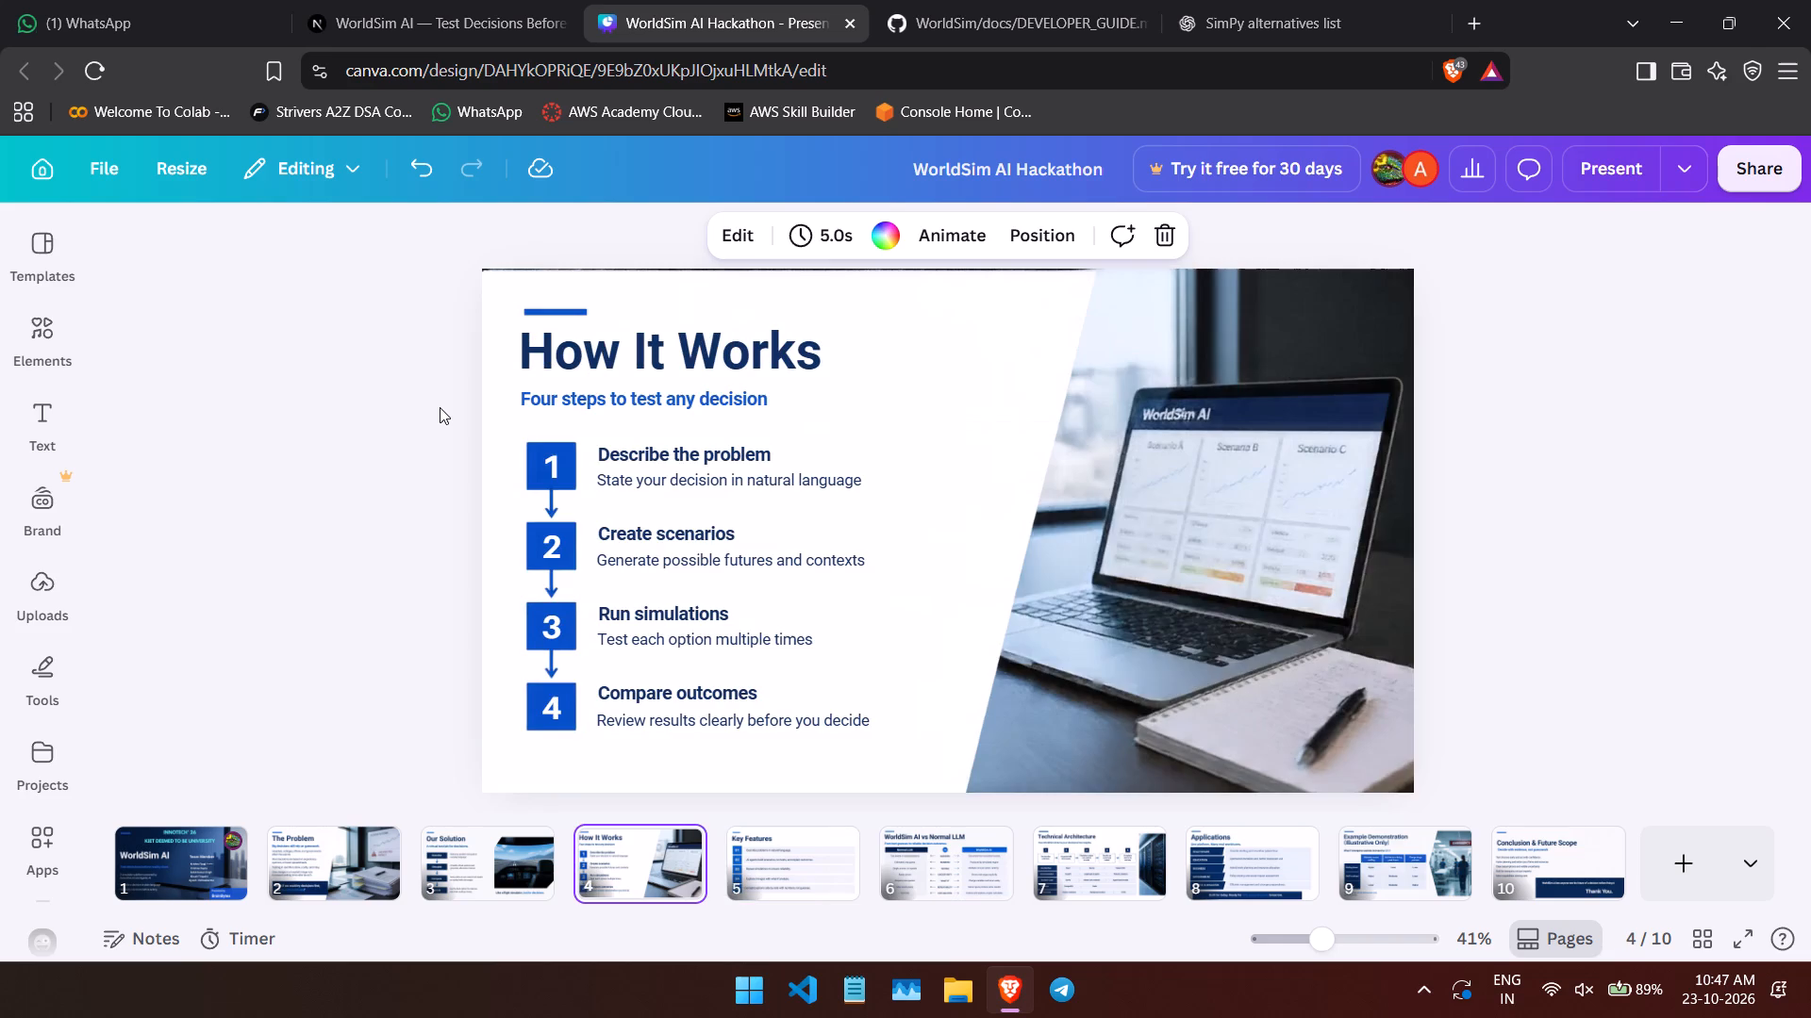
key(Left)
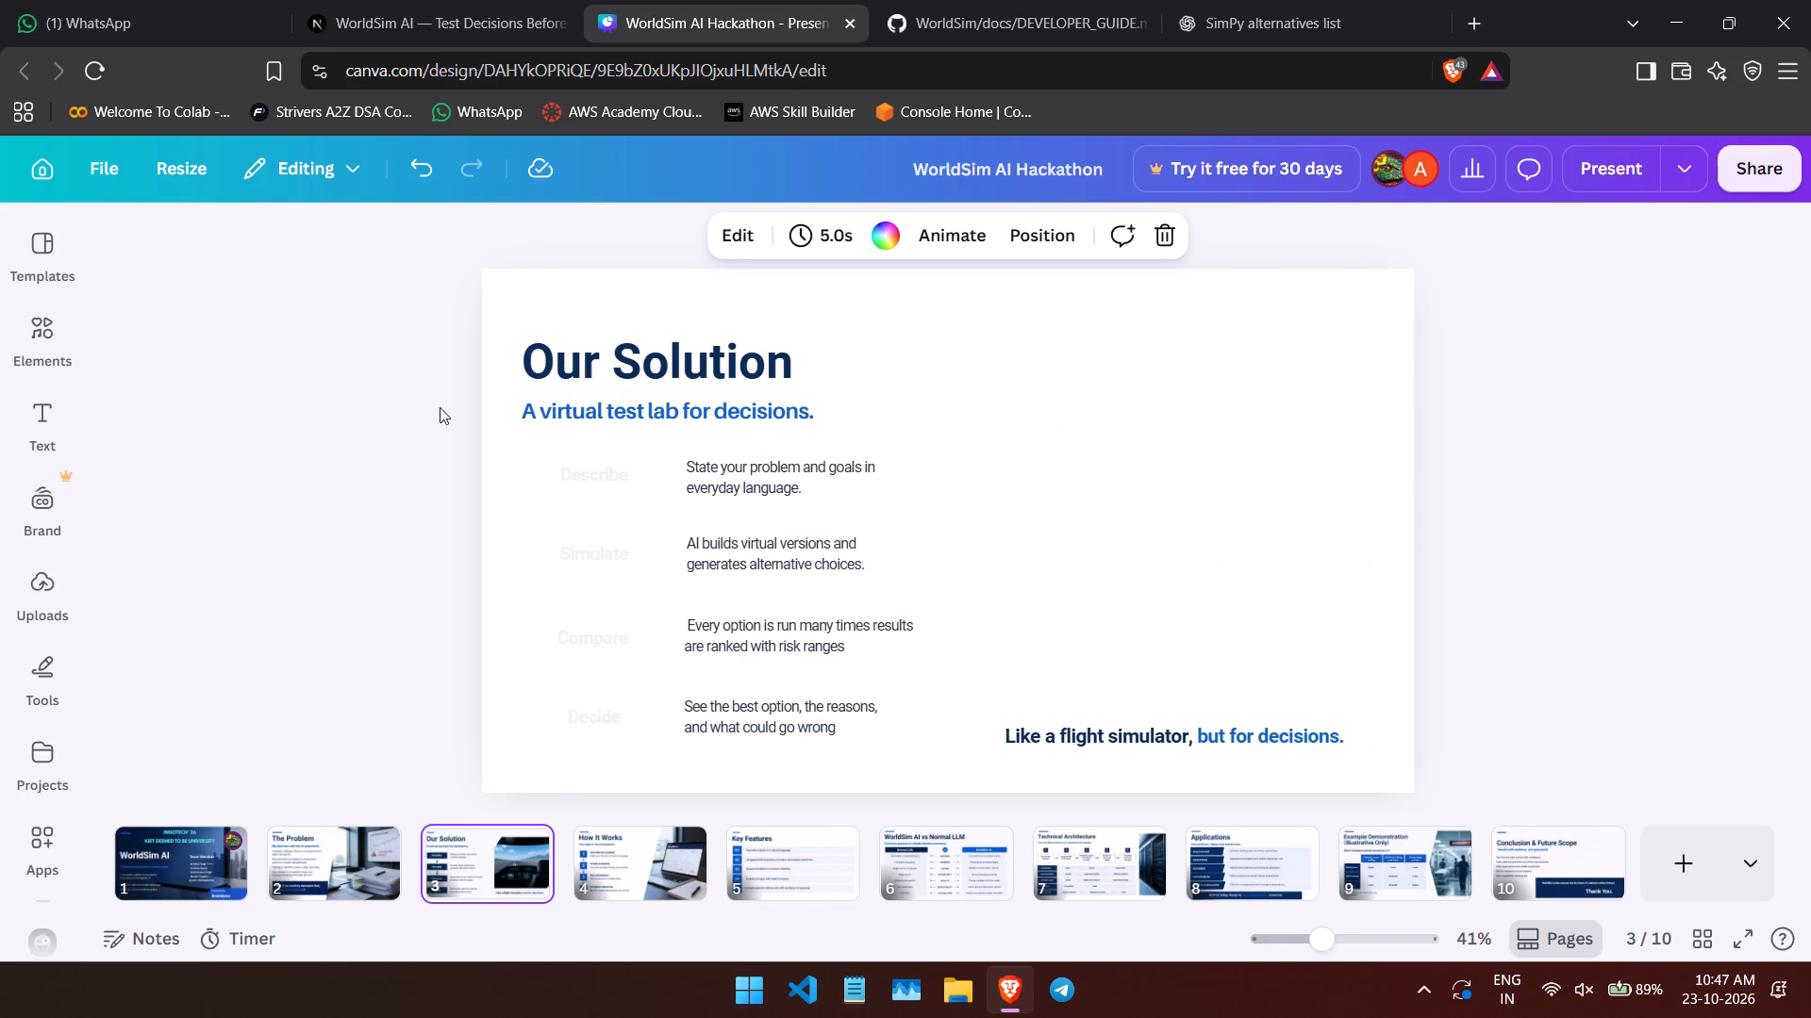
key(Return)
Review the slides from The Problem onward, covering Our Solution, How It Works and Key Features.
click(330, 855)
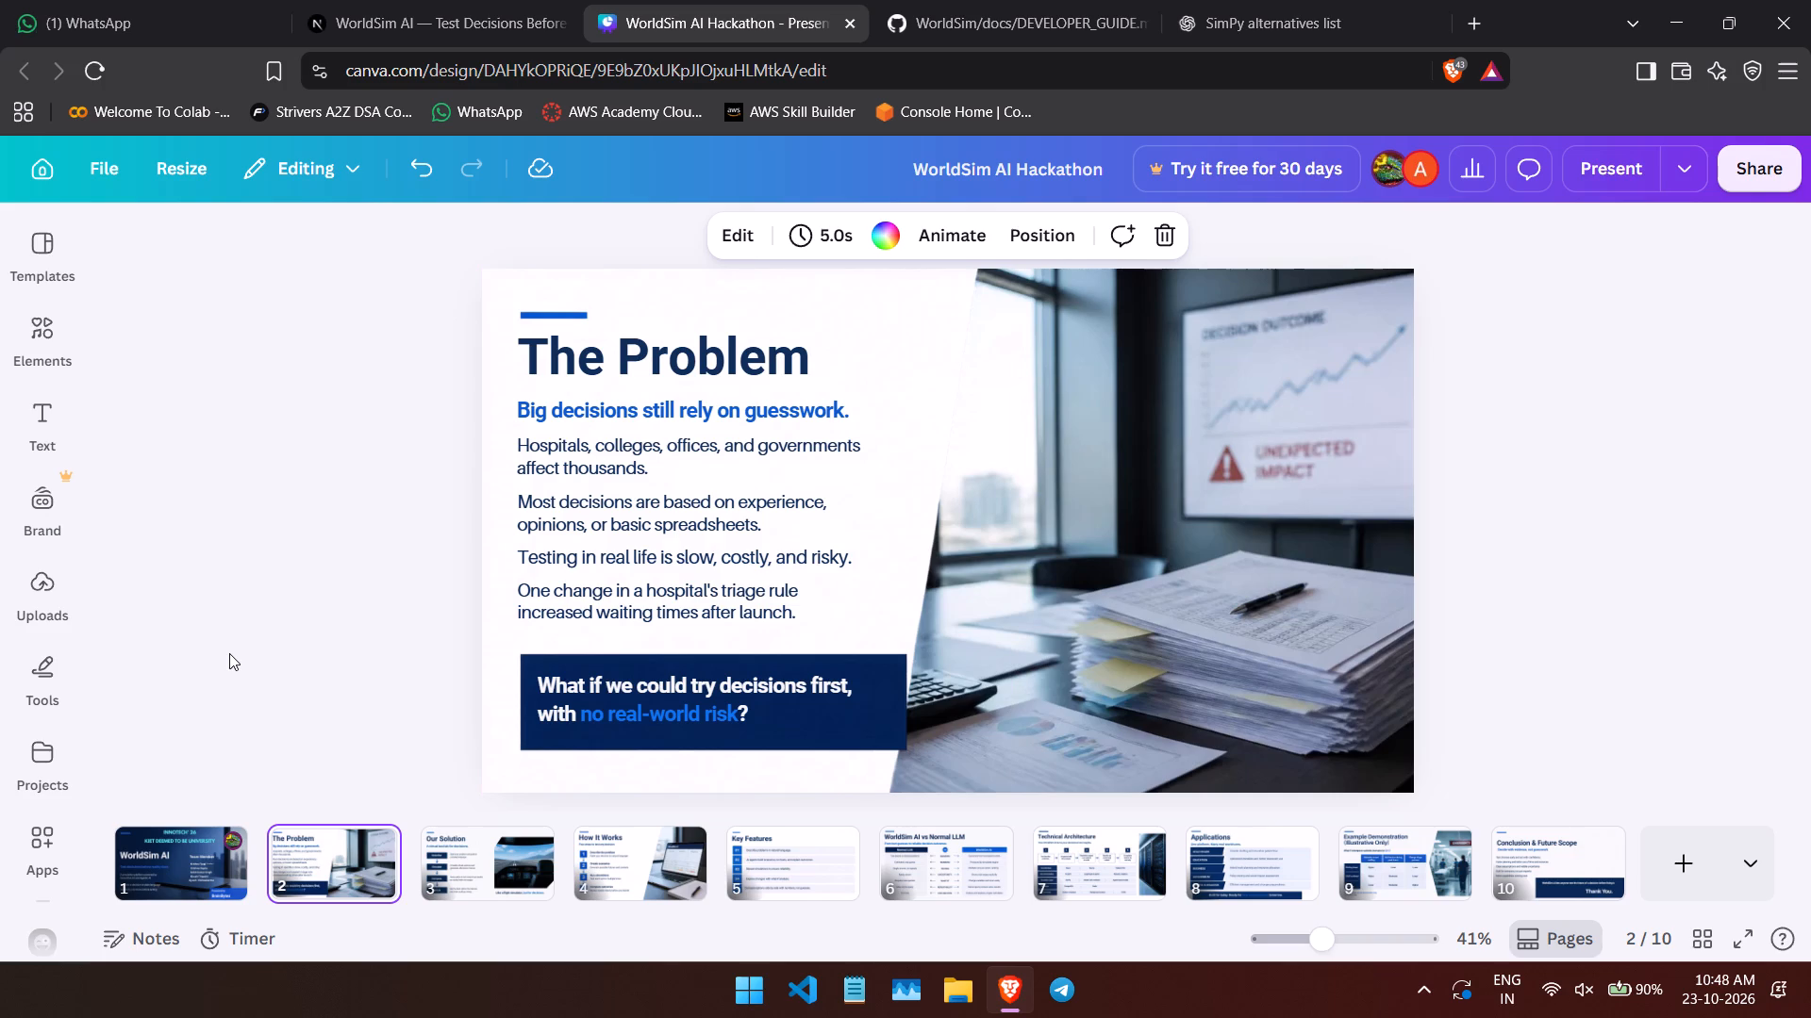
key(Right)
key(Right)
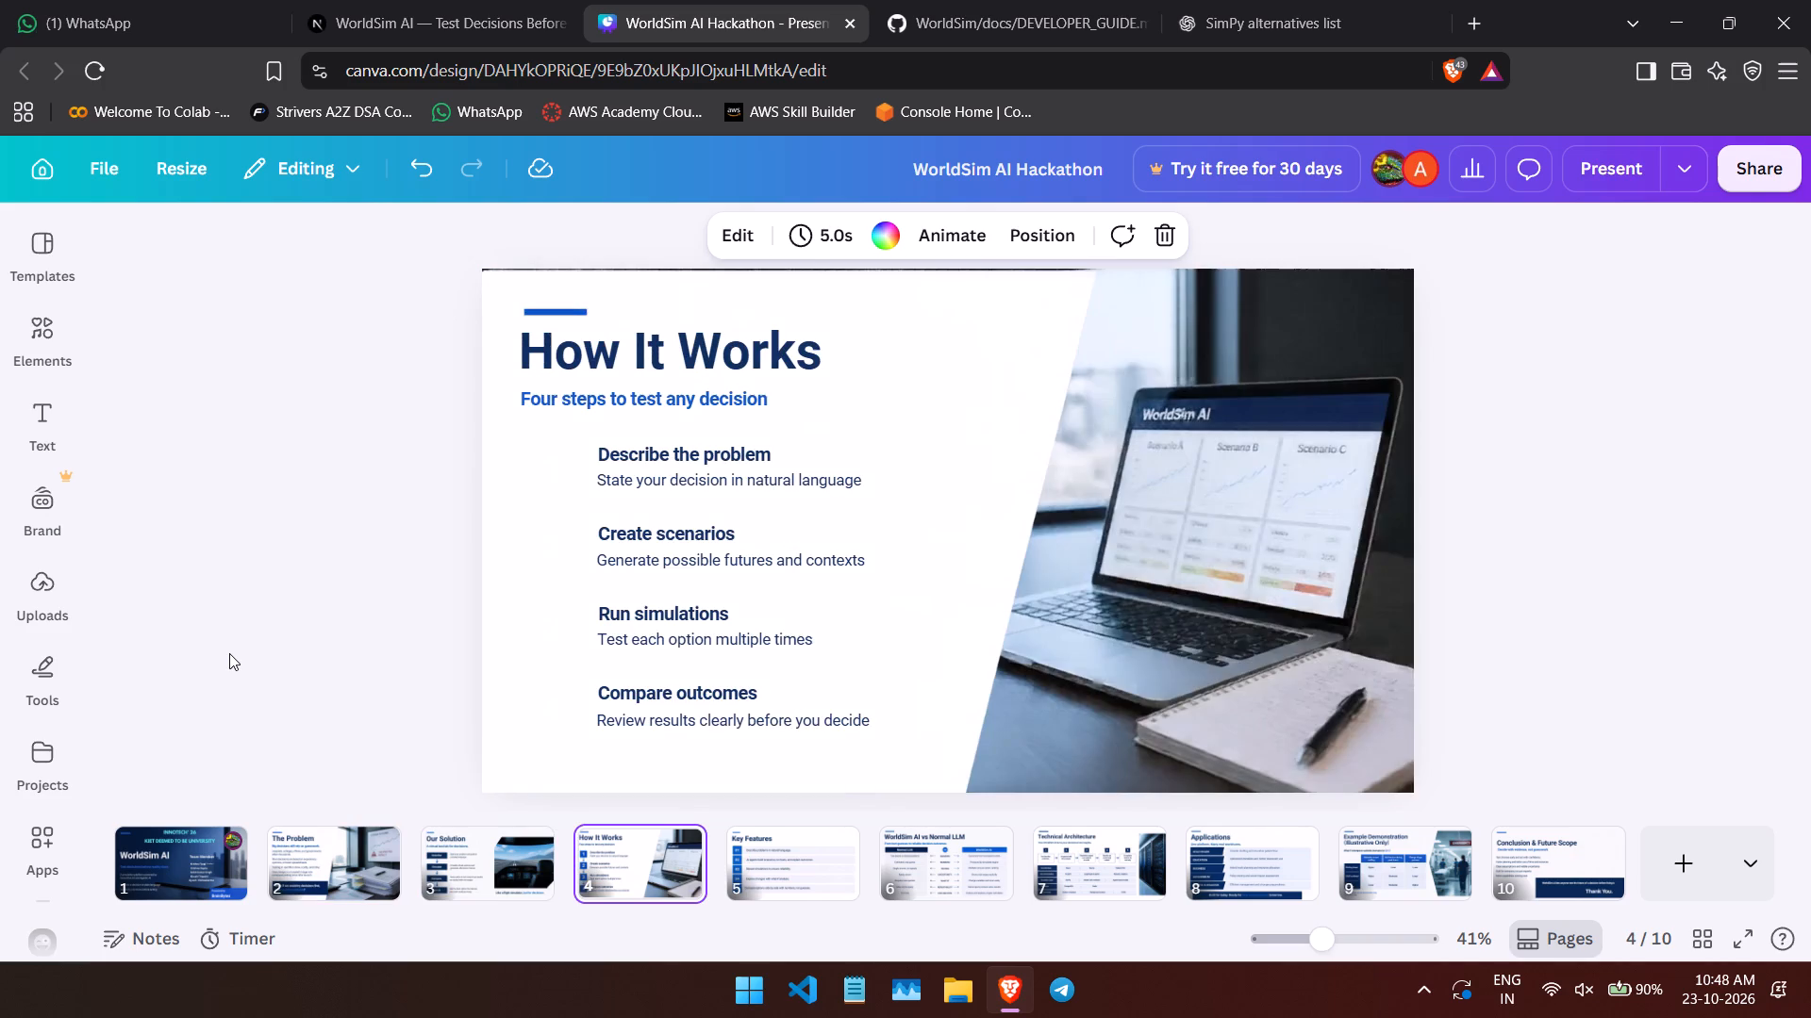
key(Left)
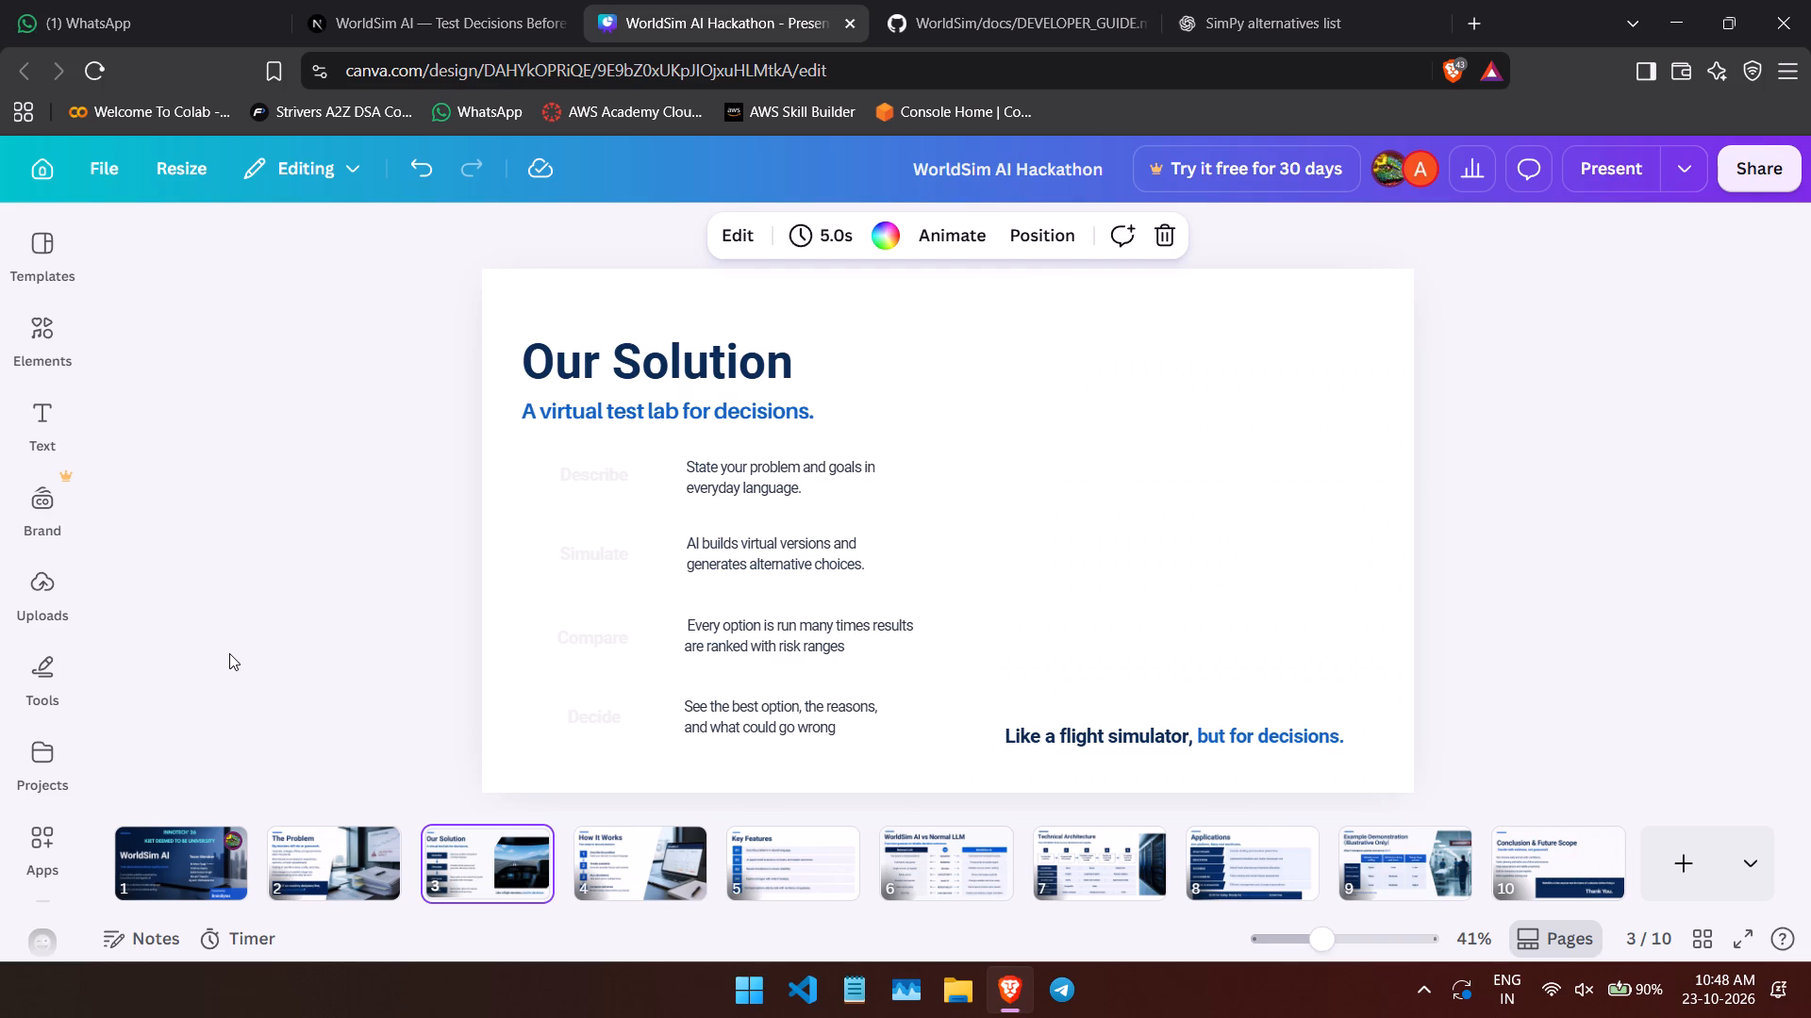
key(Right)
key(Right)
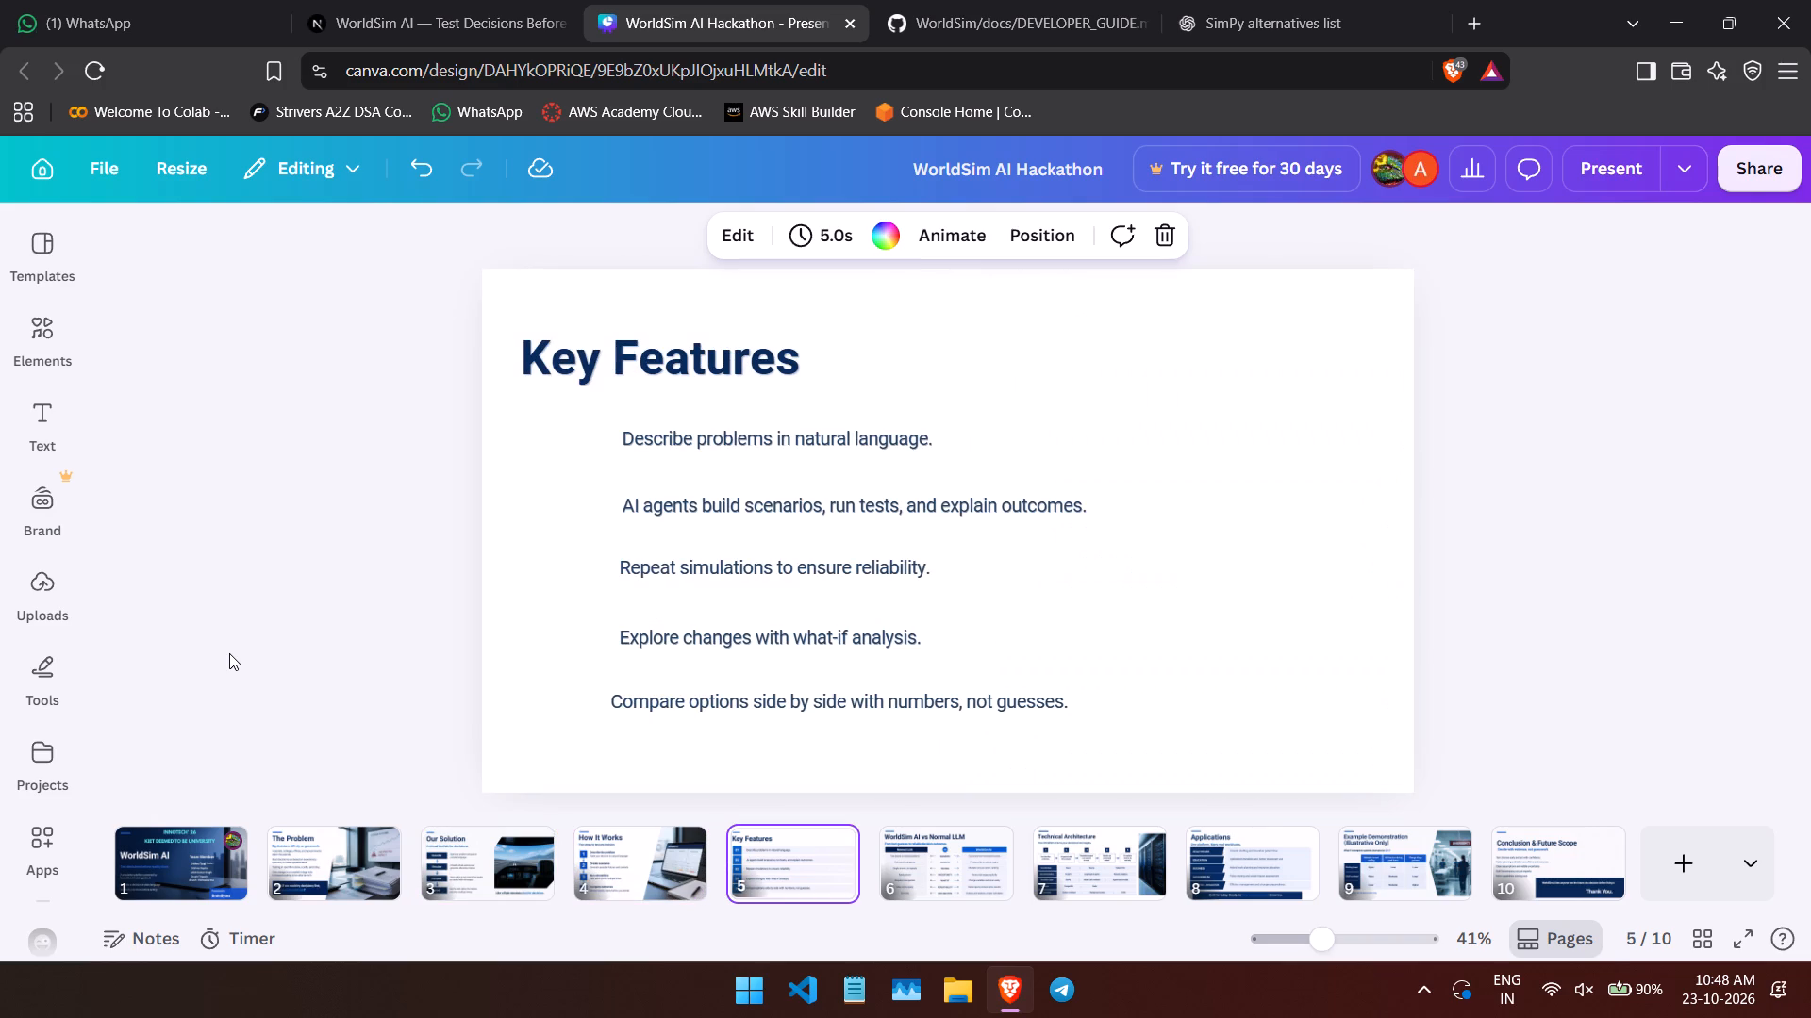
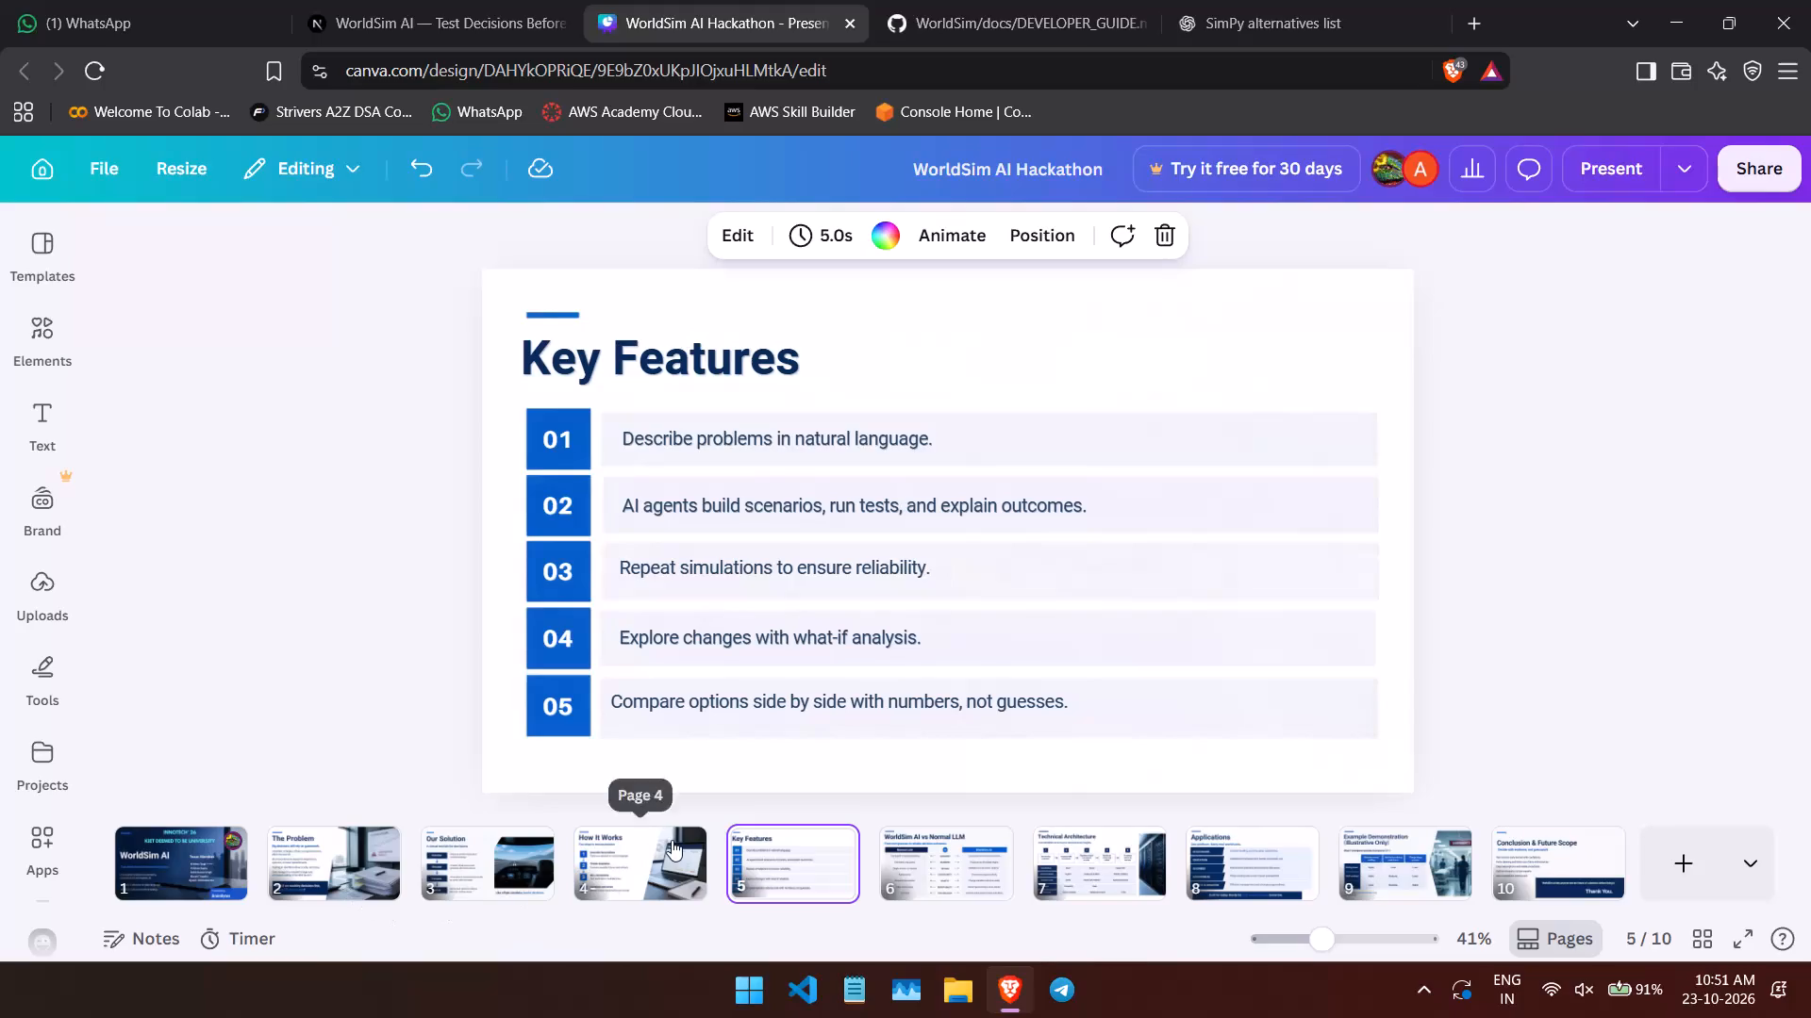
Review slides 6 to 10, from WorldSim AI vs Normal LLM to Conclusion & Future Scope, and return through Our Solution to The Problem.
click(922, 891)
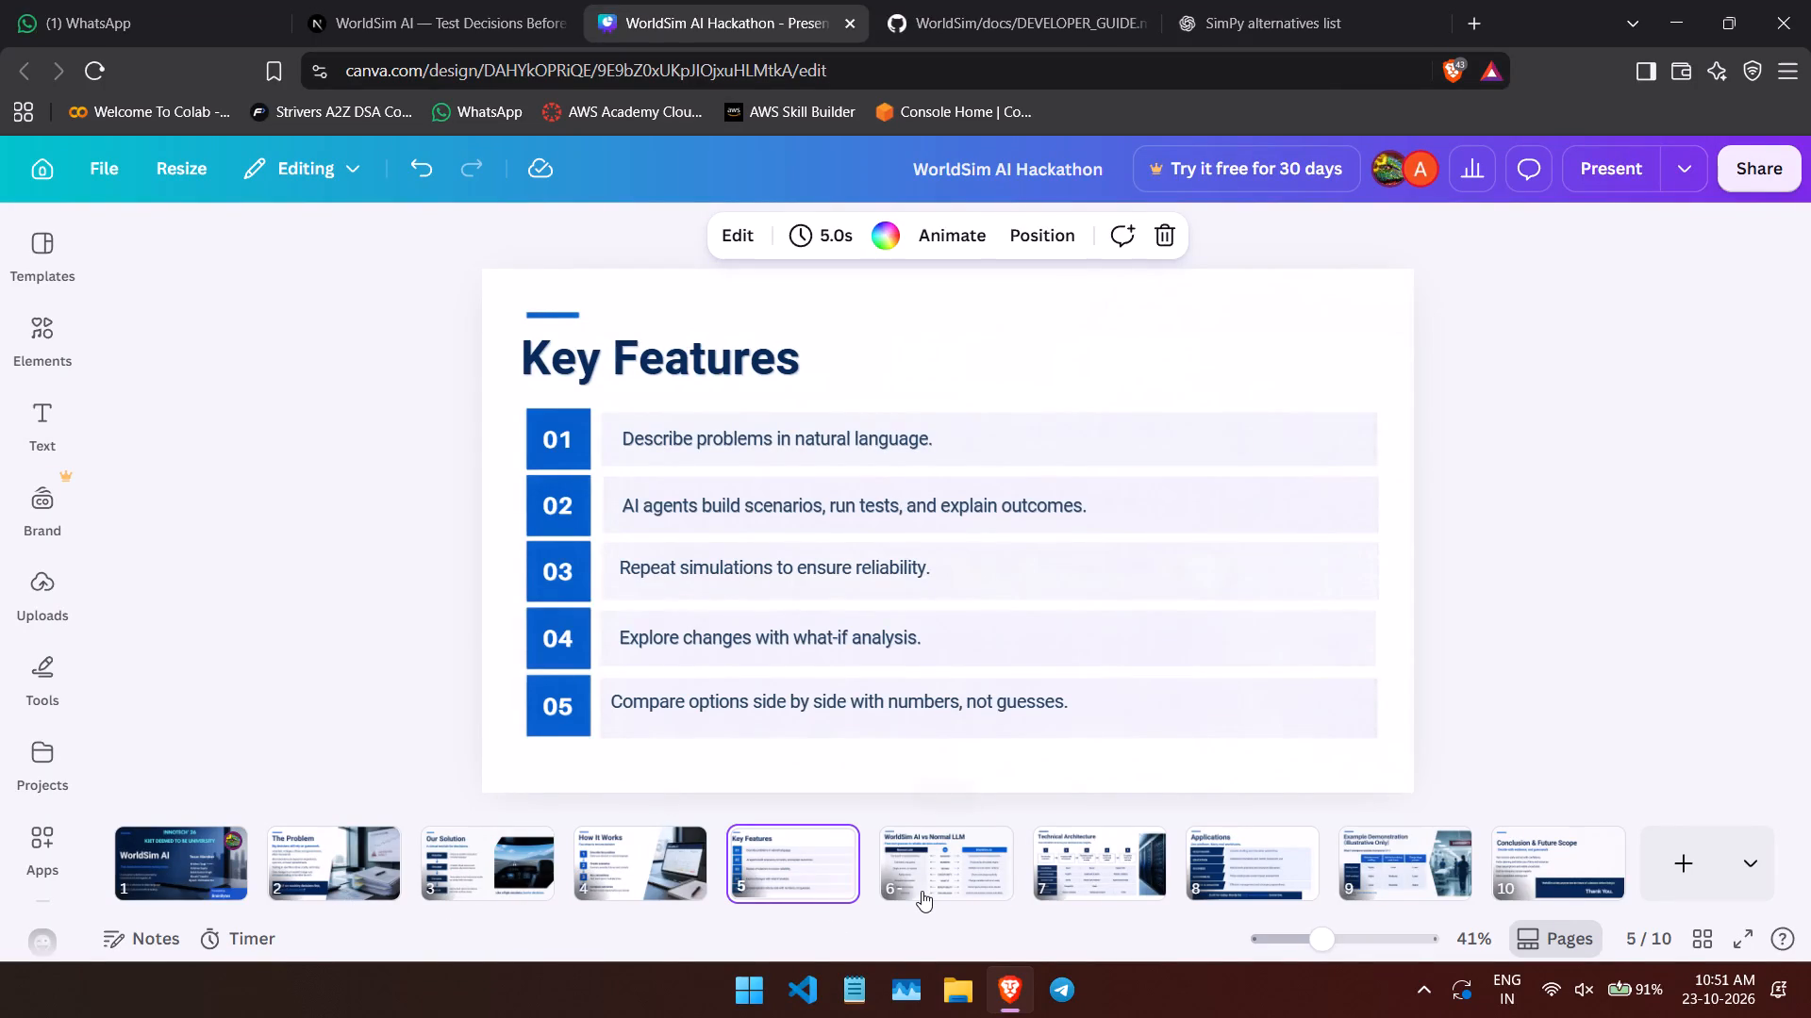
click(1097, 874)
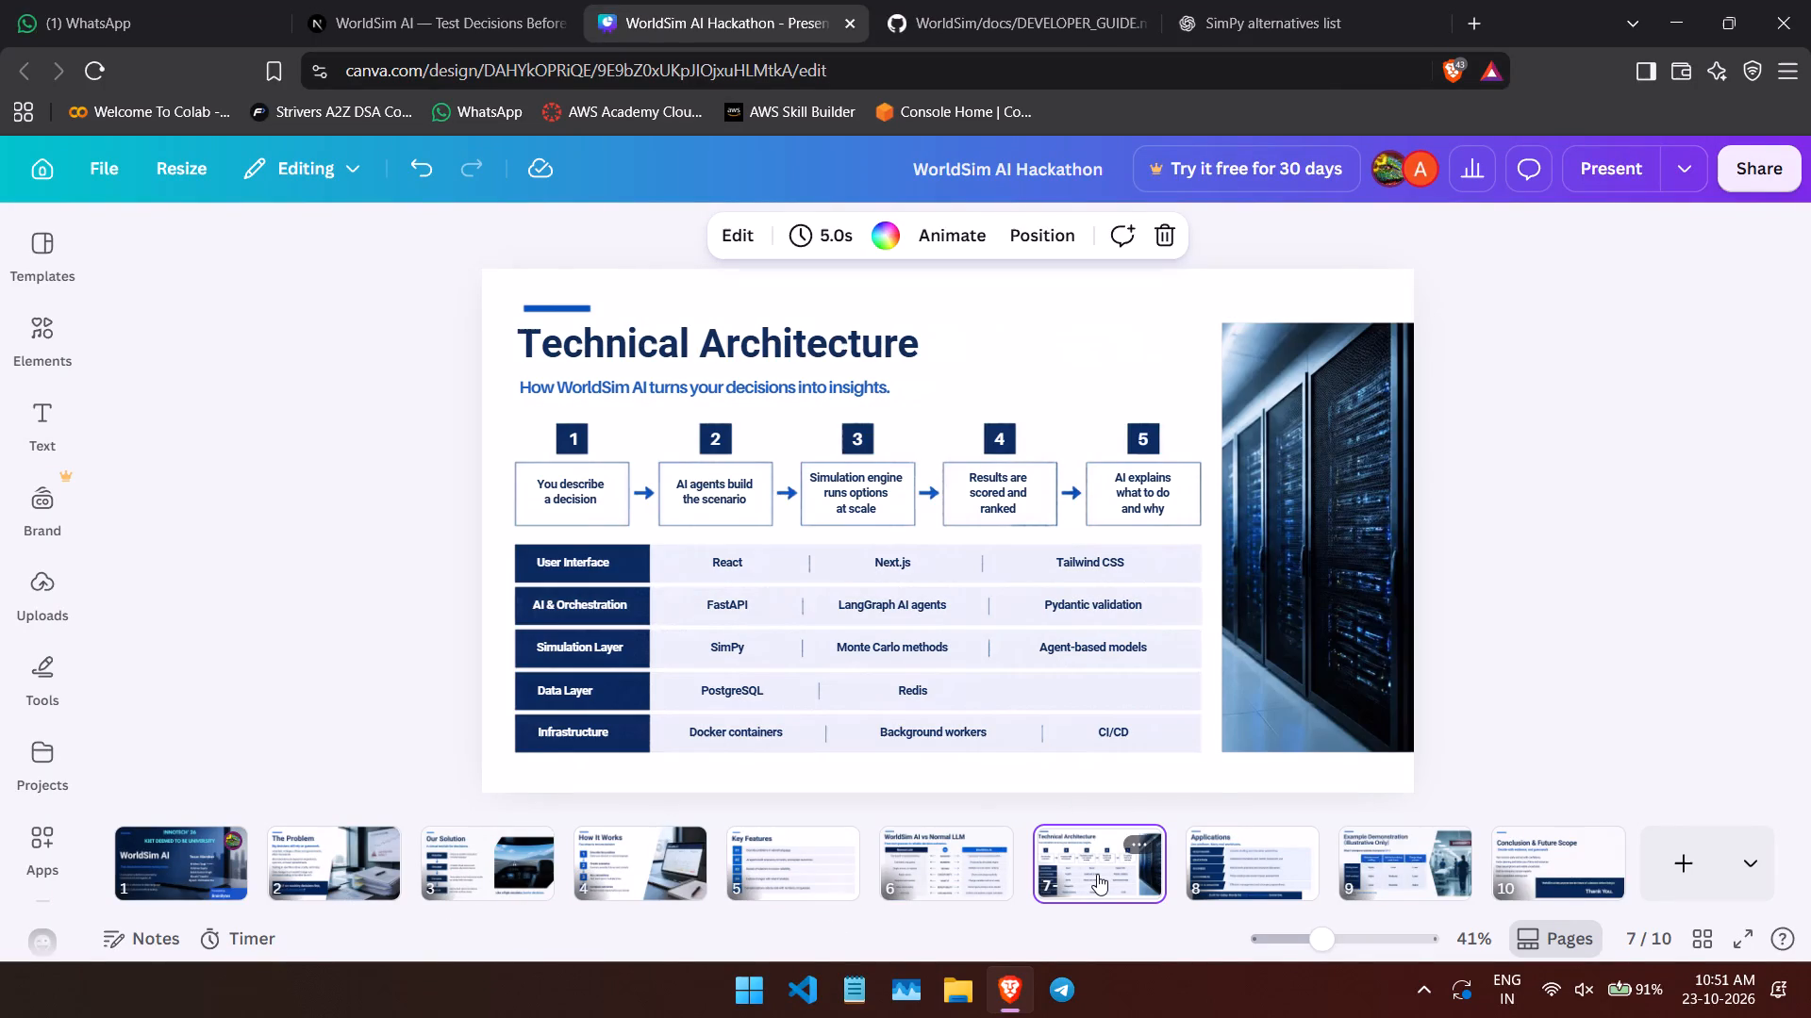
click(1248, 889)
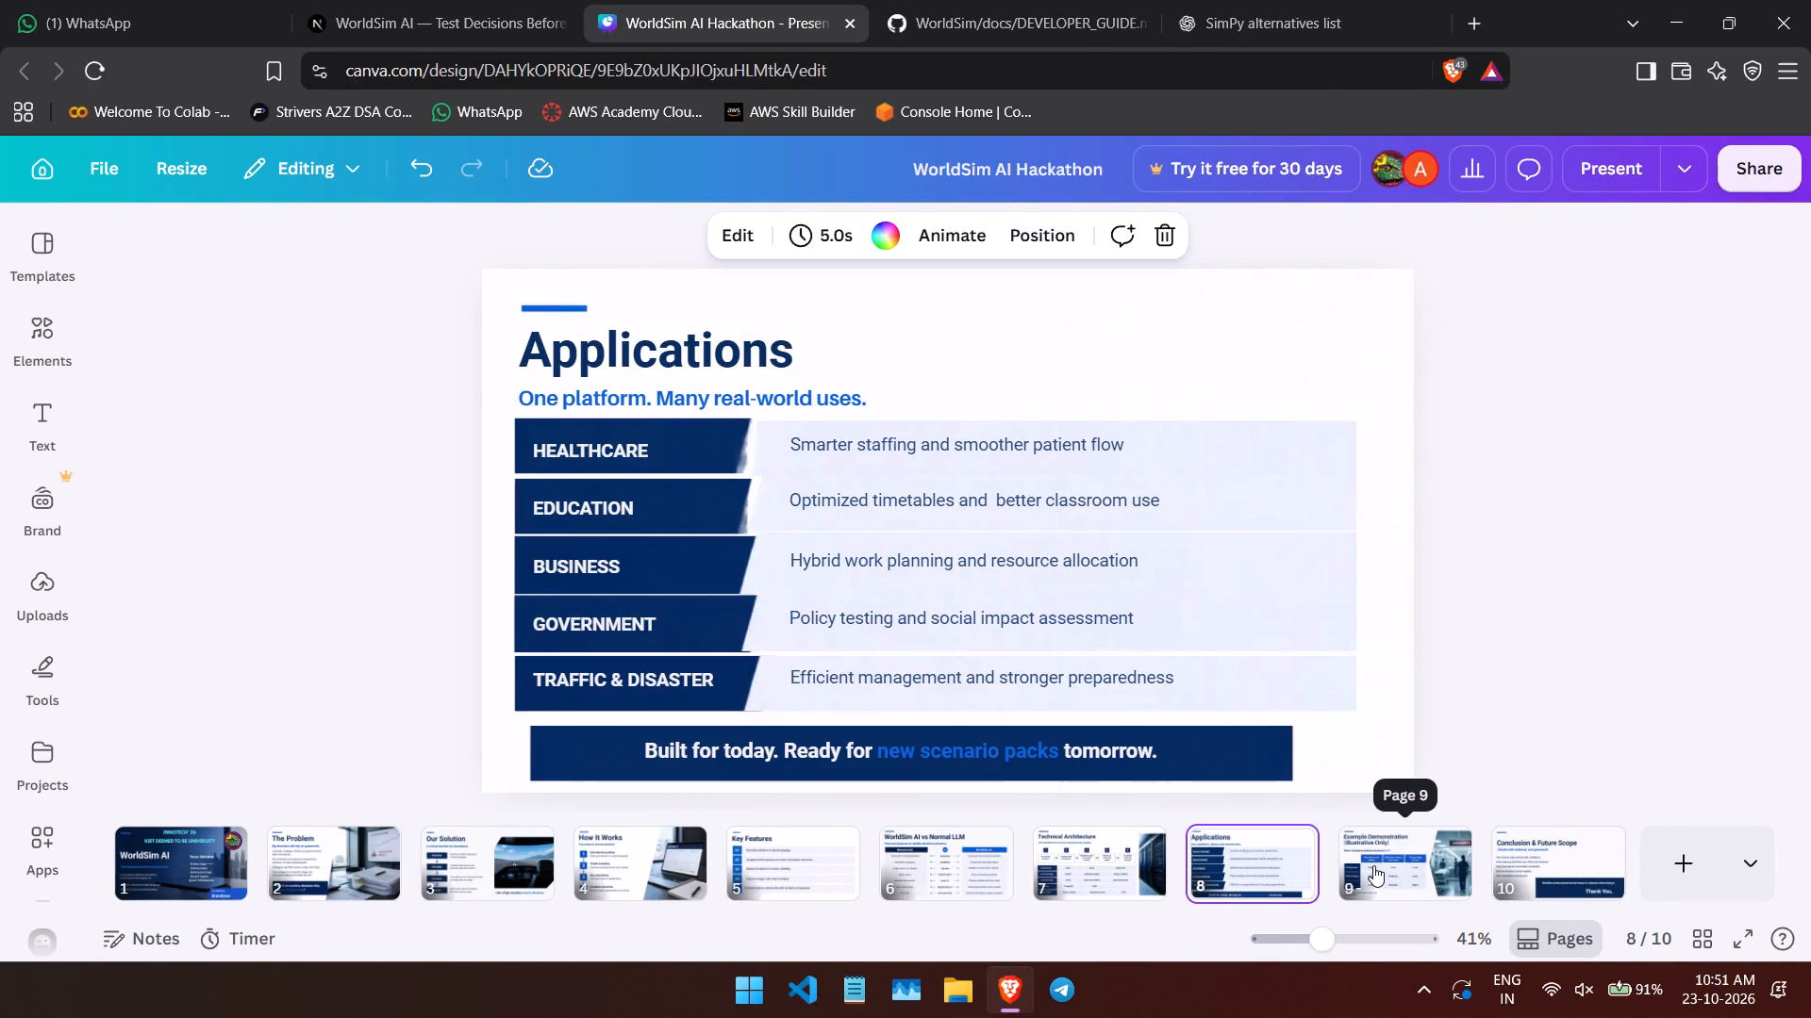
click(1373, 865)
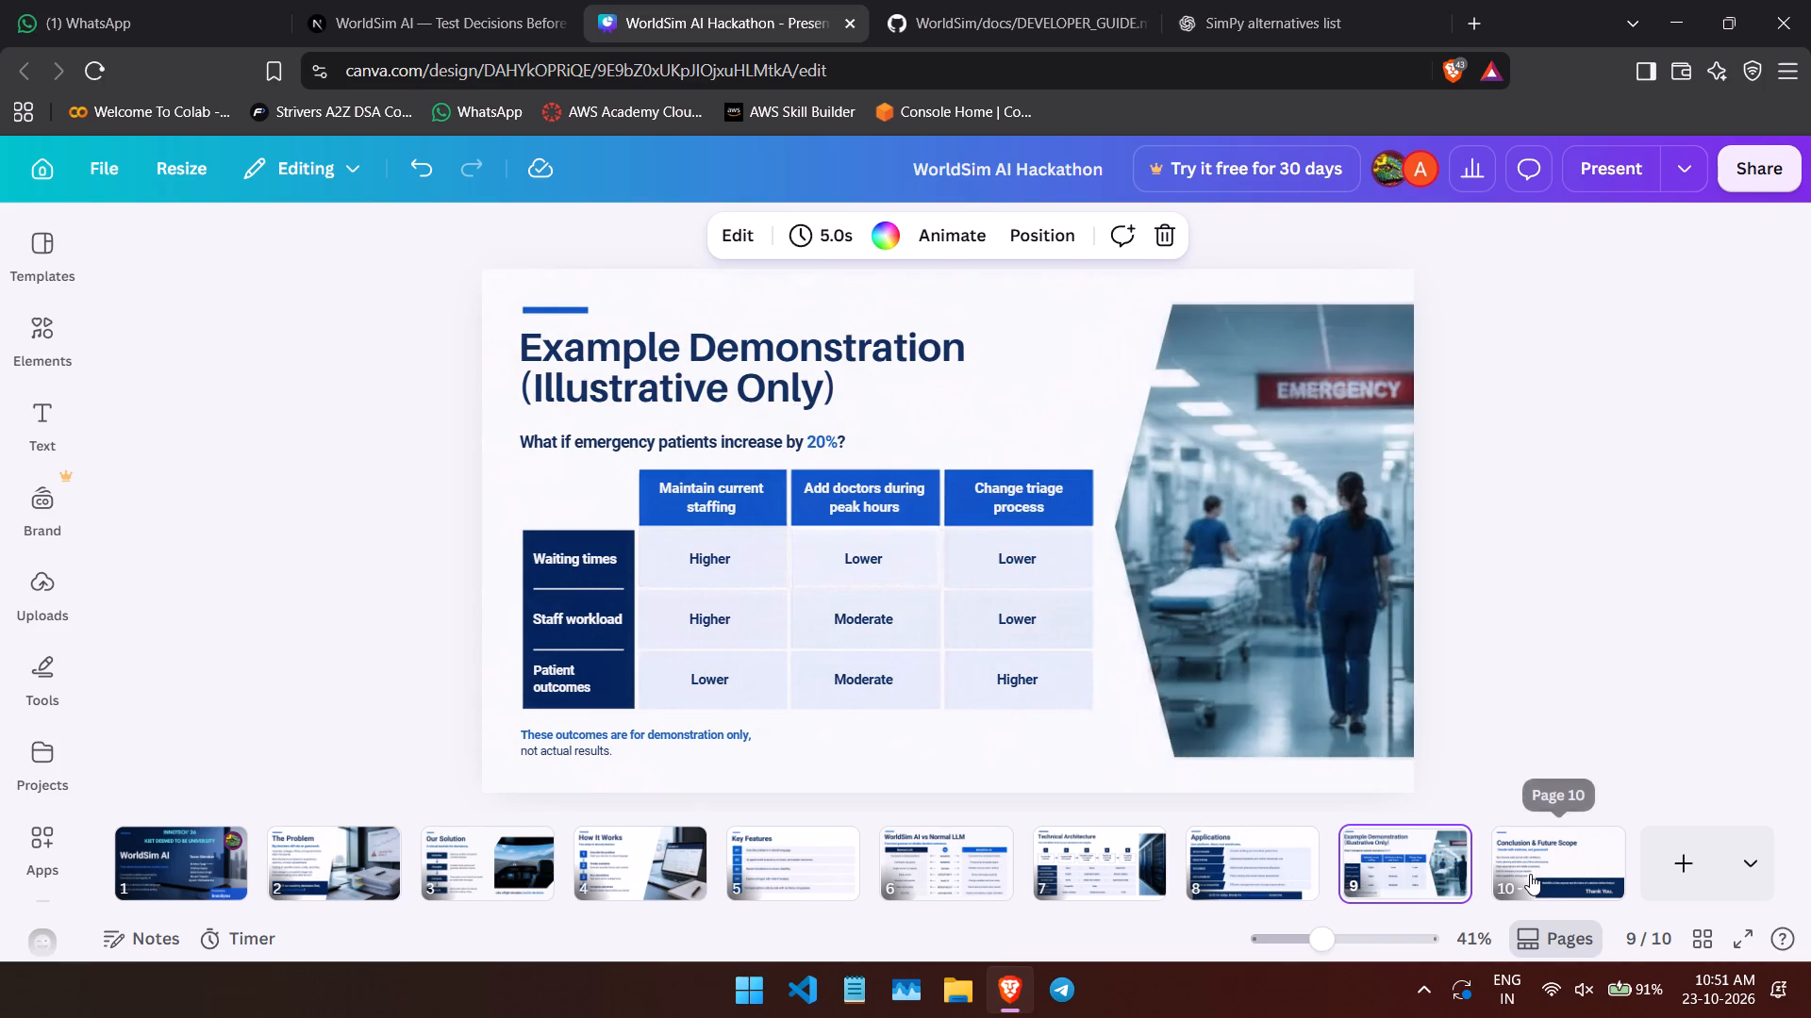
click(1530, 874)
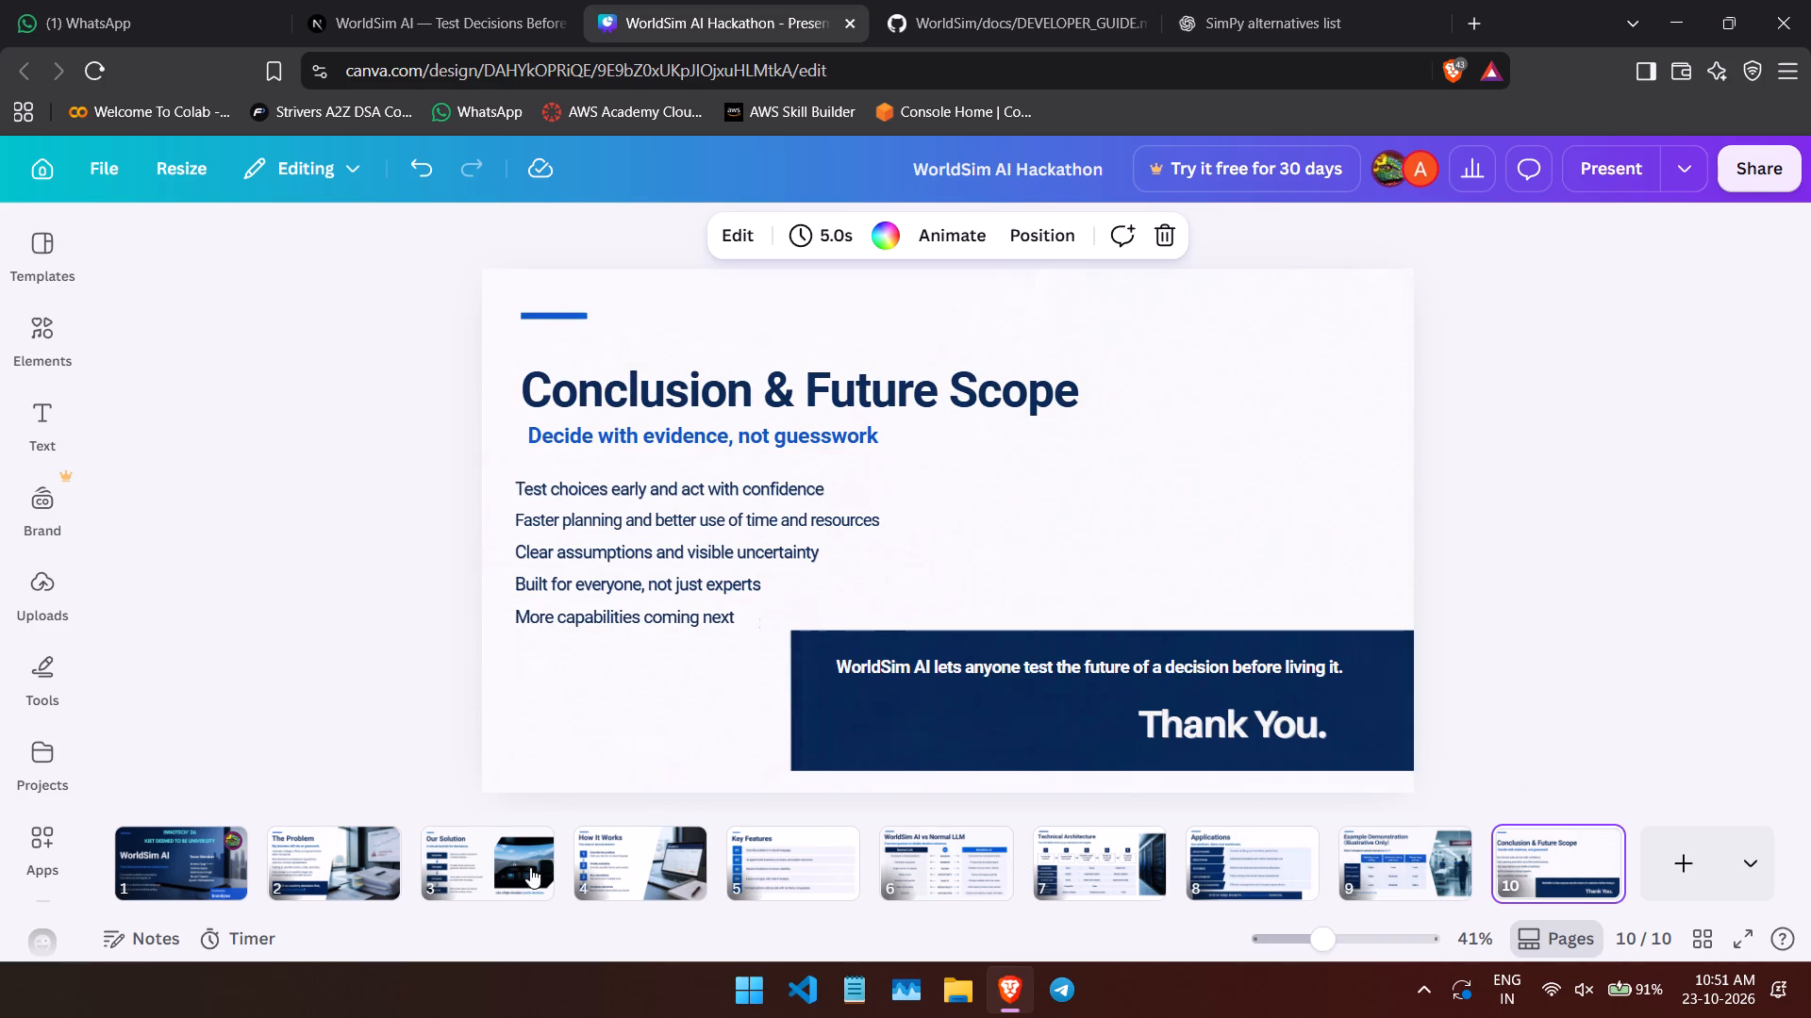
click(472, 858)
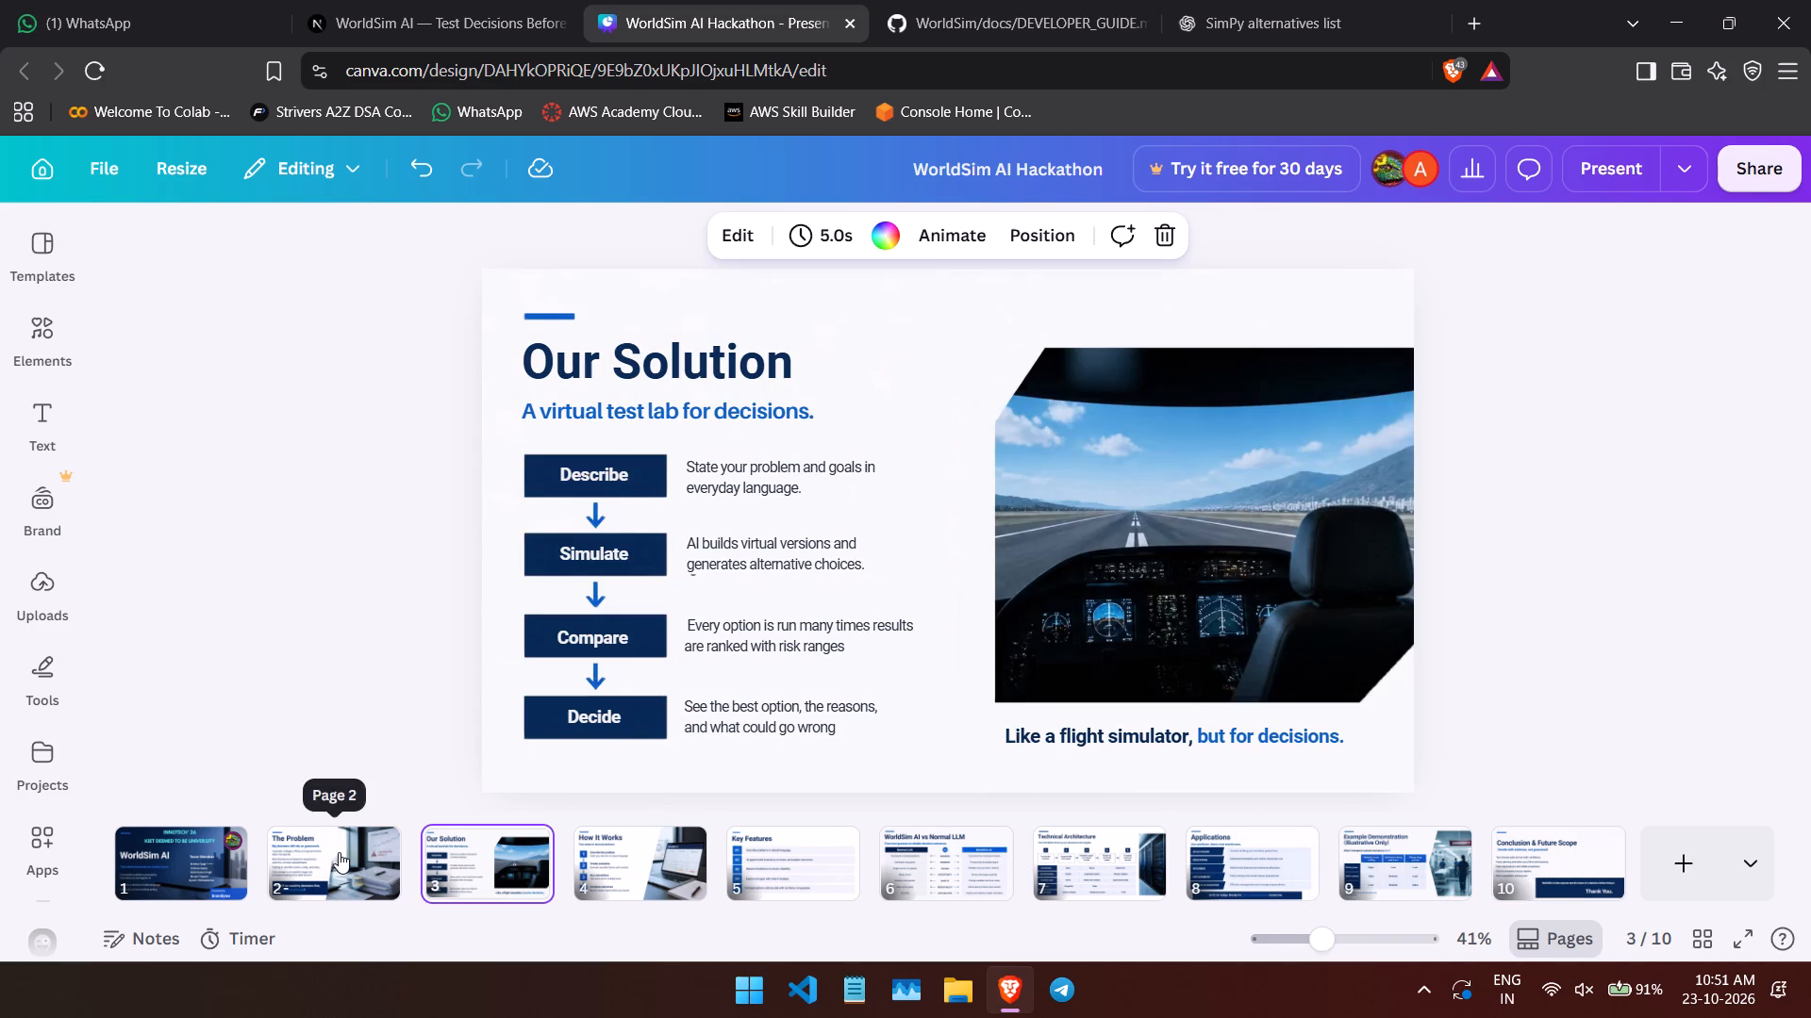
click(339, 852)
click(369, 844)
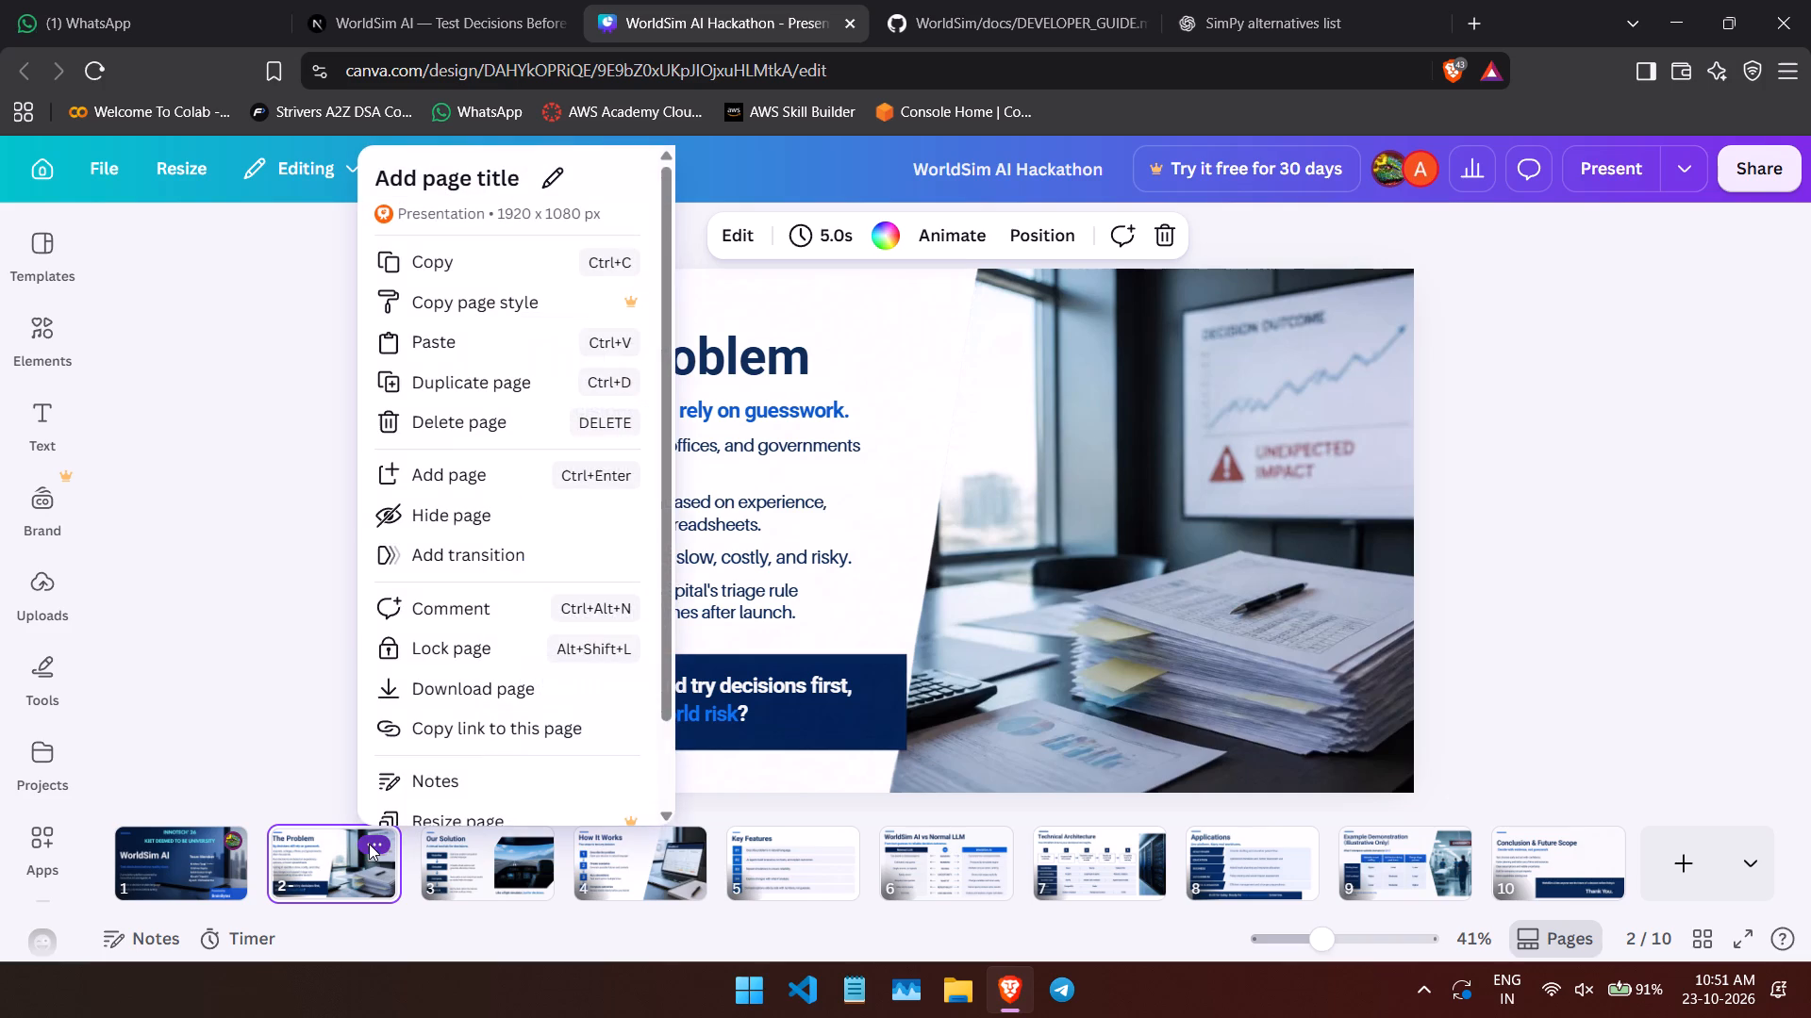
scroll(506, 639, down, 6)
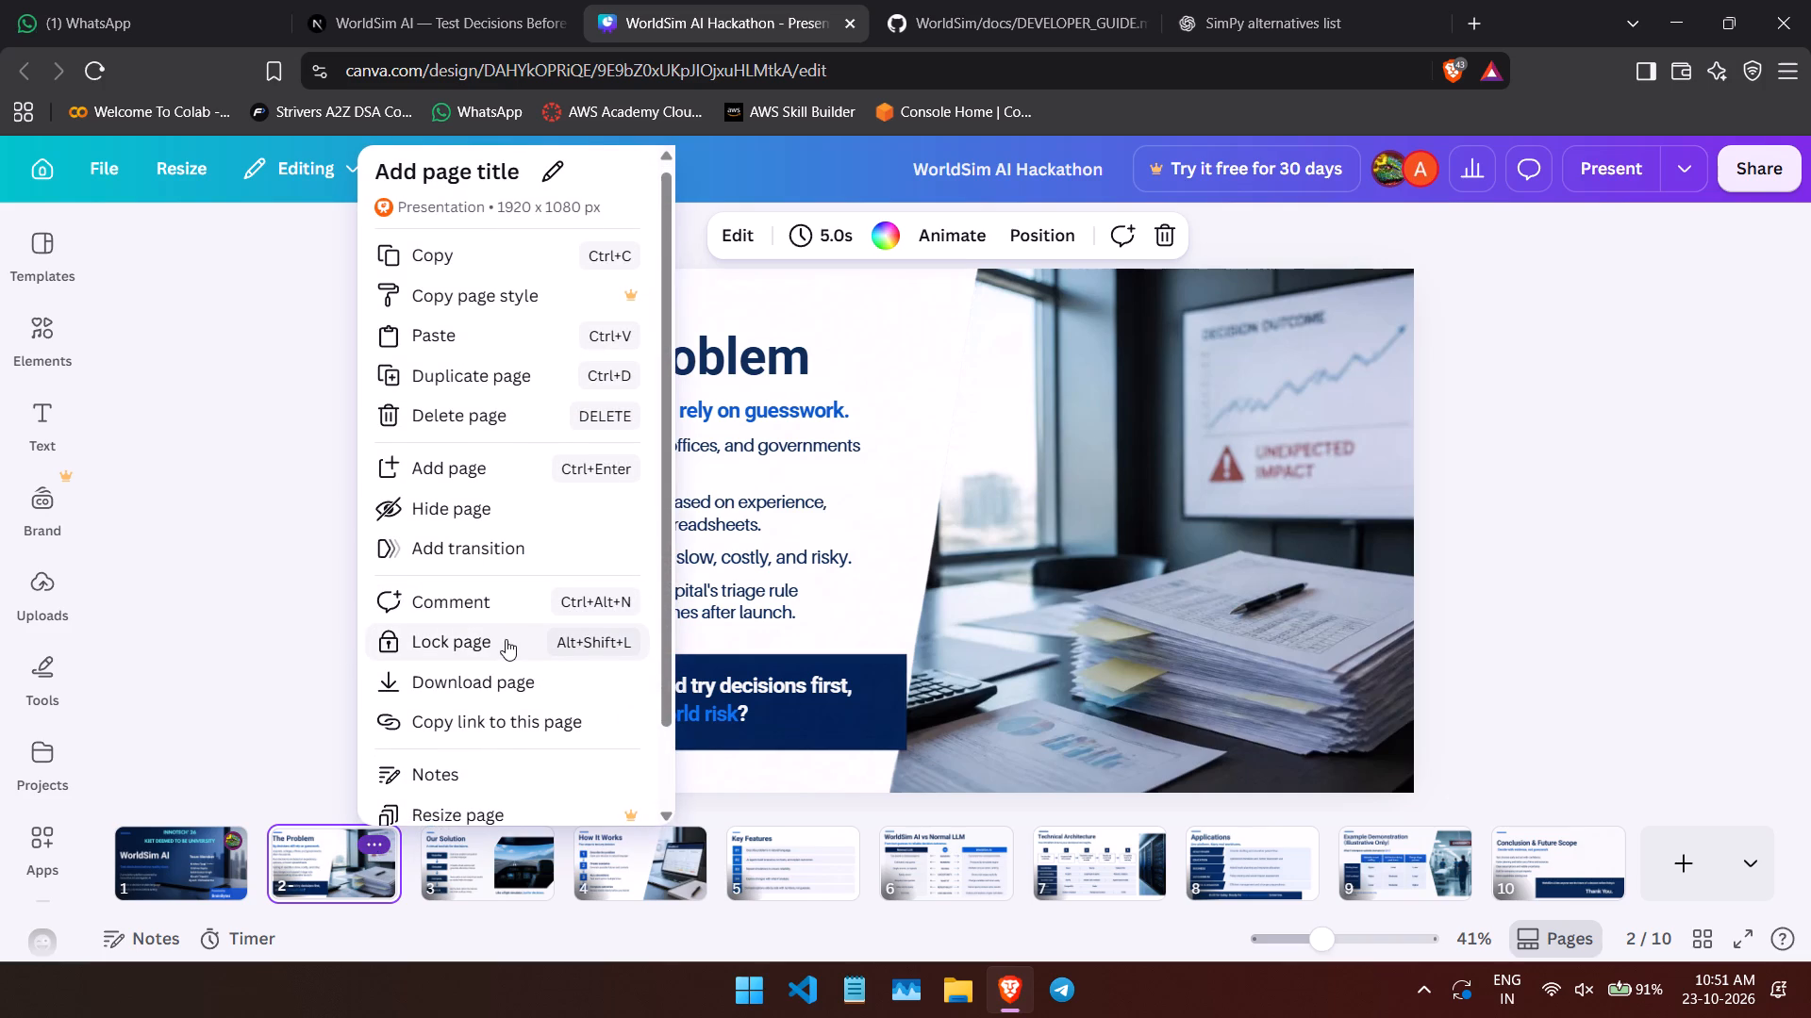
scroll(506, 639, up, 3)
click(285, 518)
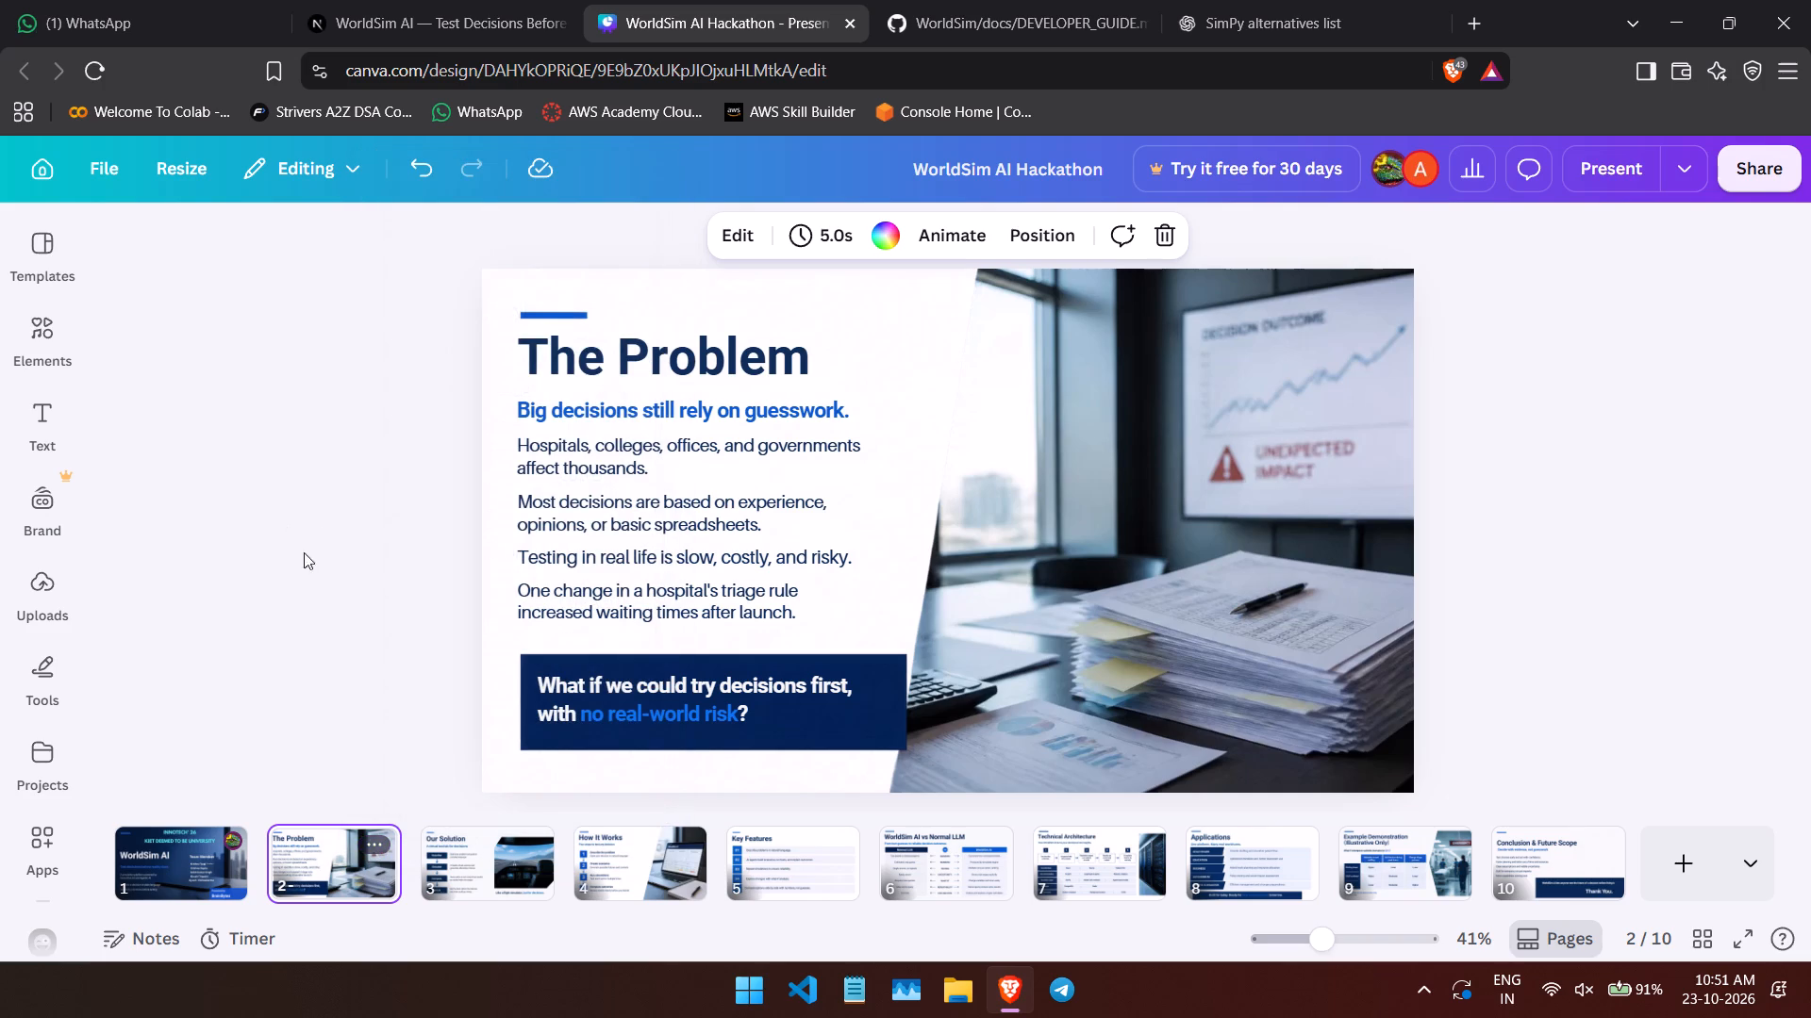
Review the slides in order from Our Solution through Conclusion & Future Scope, and return to the WorldSim AI title slide.
click(467, 869)
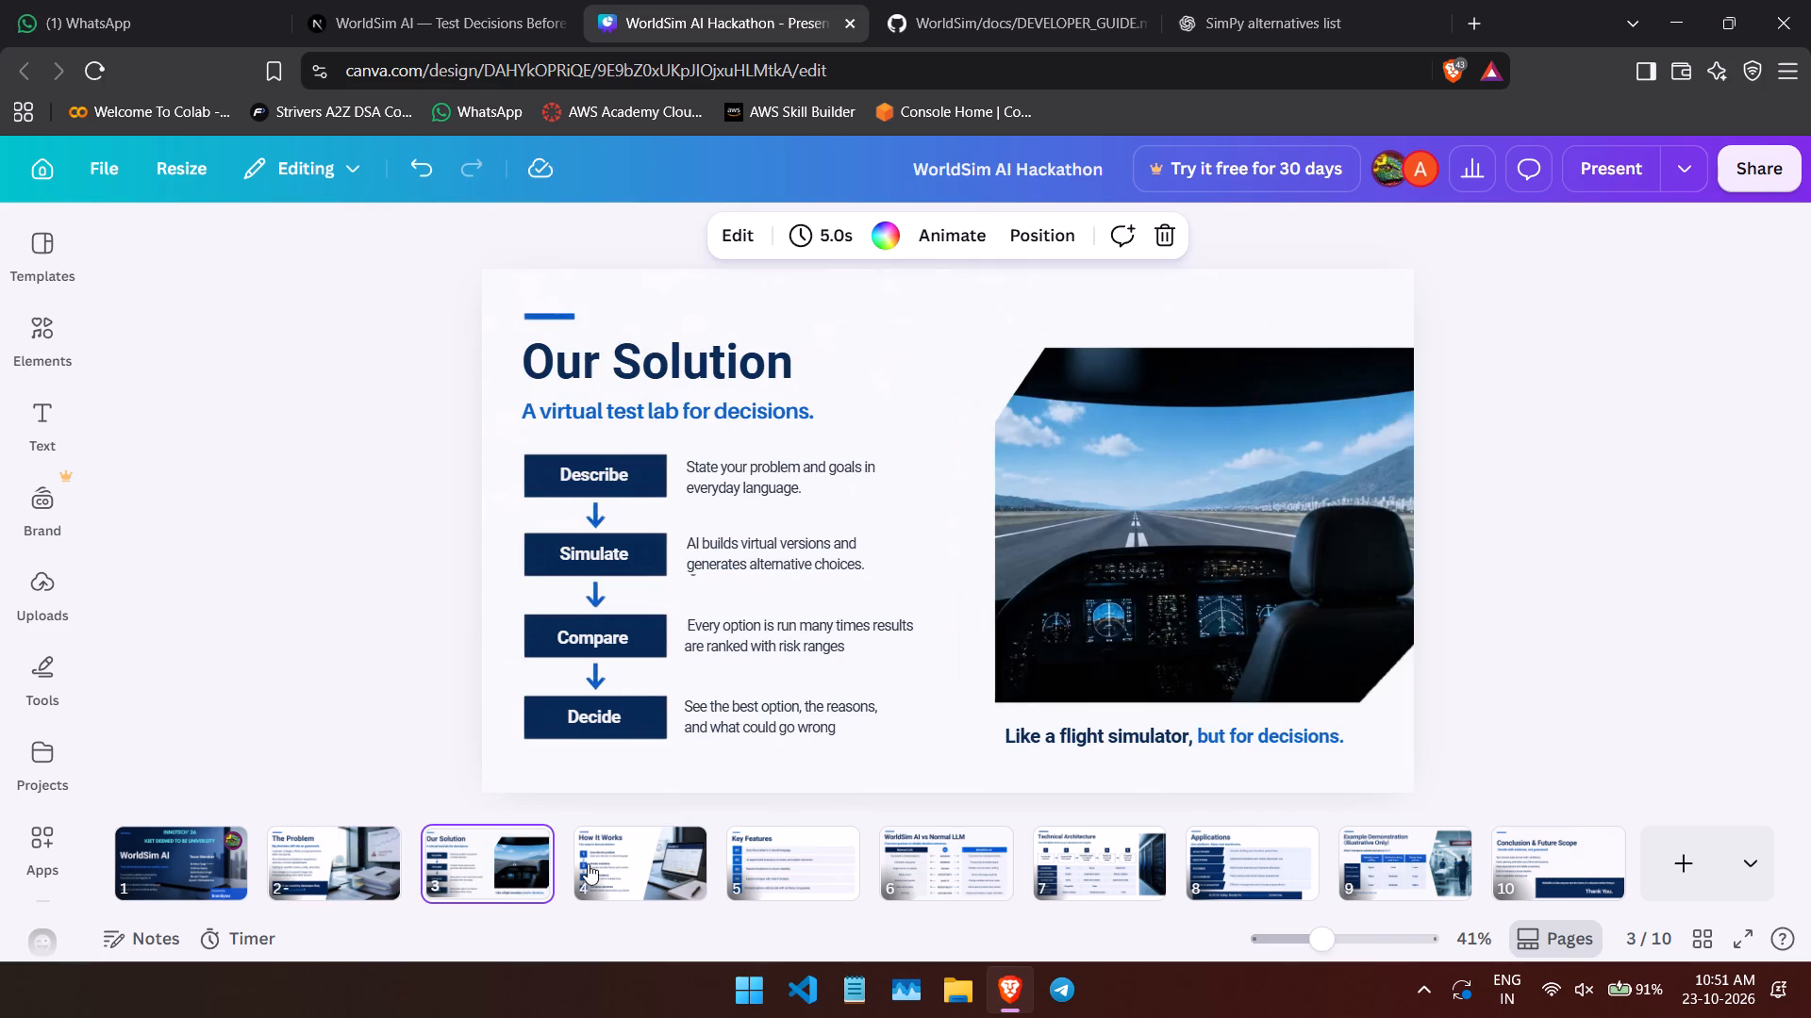
click(627, 867)
click(780, 856)
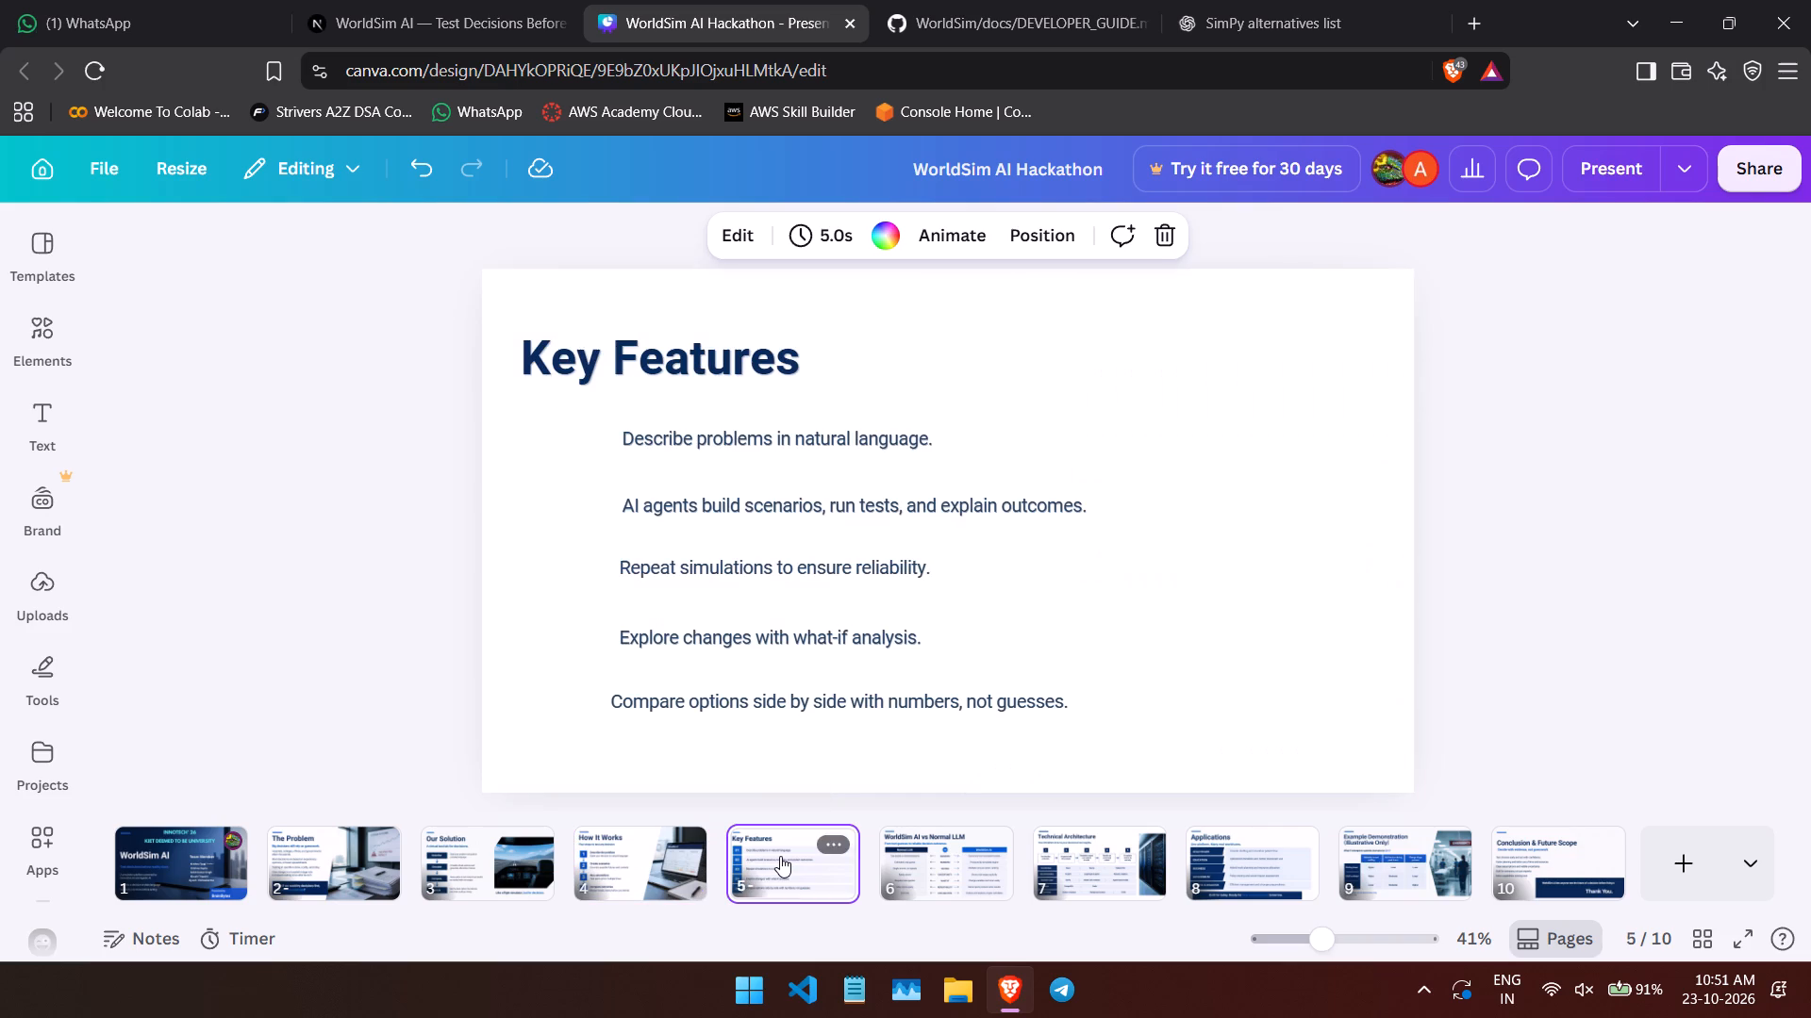
click(953, 863)
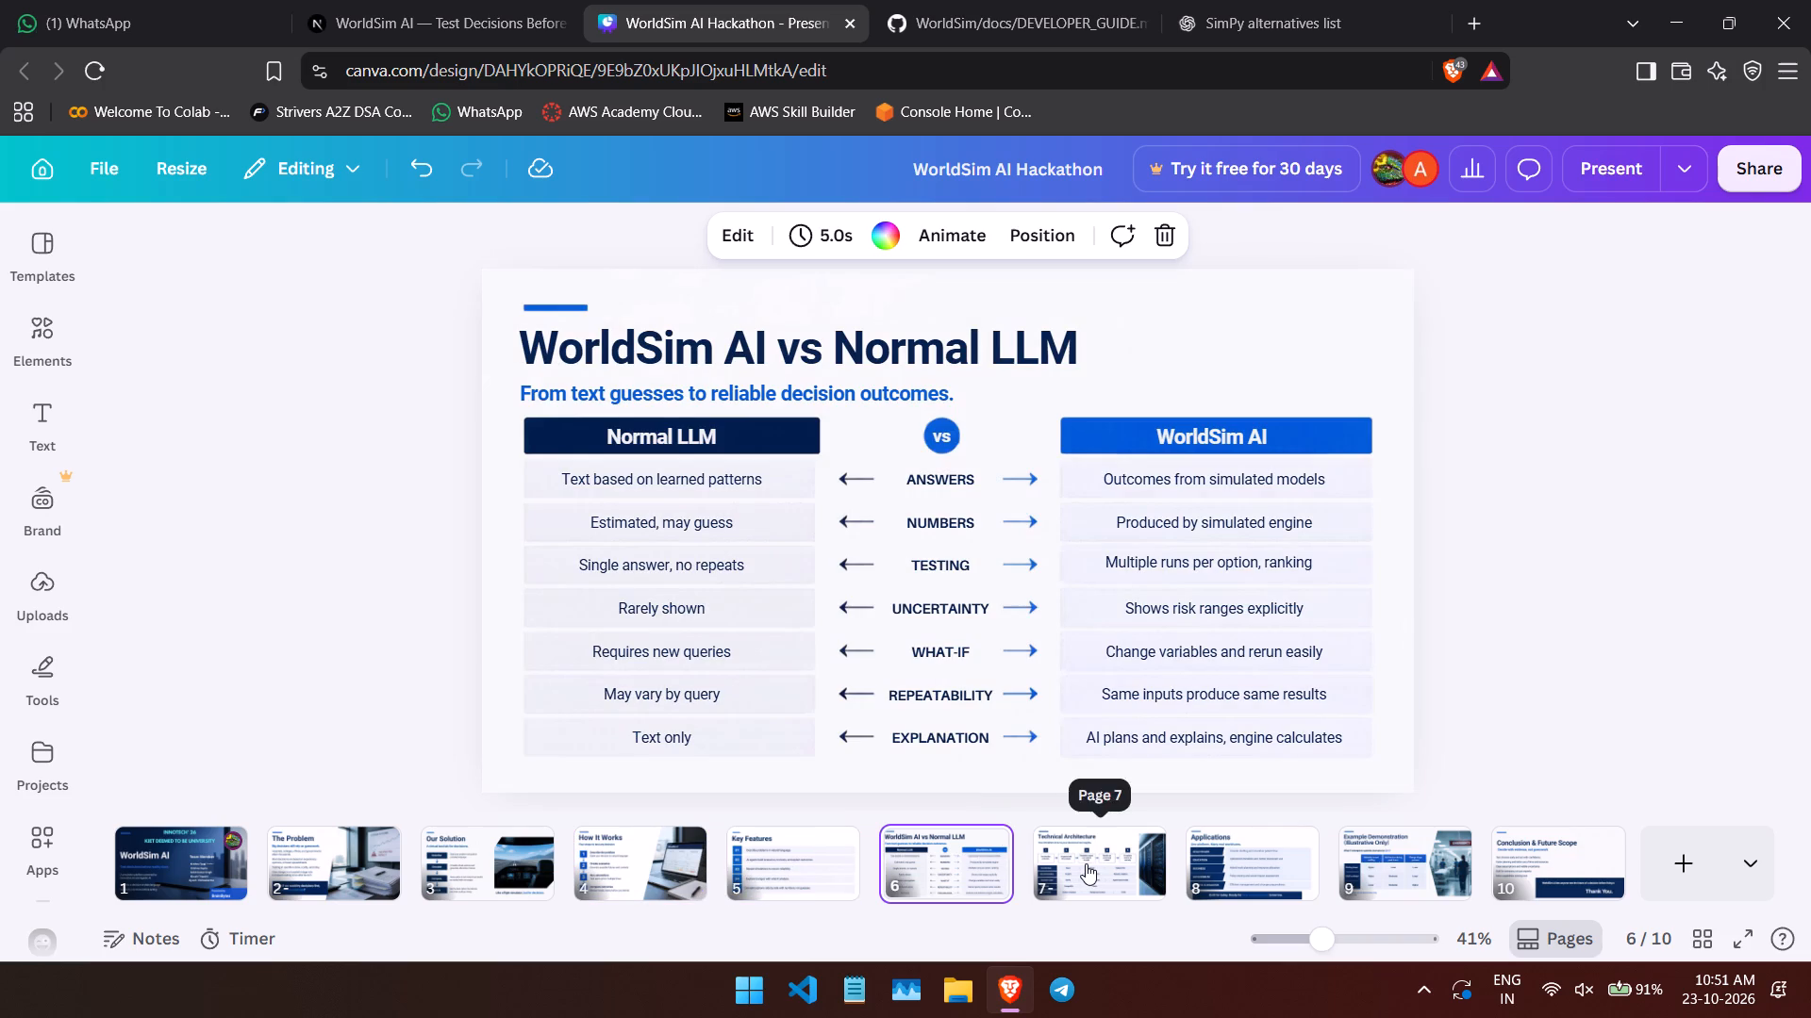
click(1086, 863)
click(1249, 852)
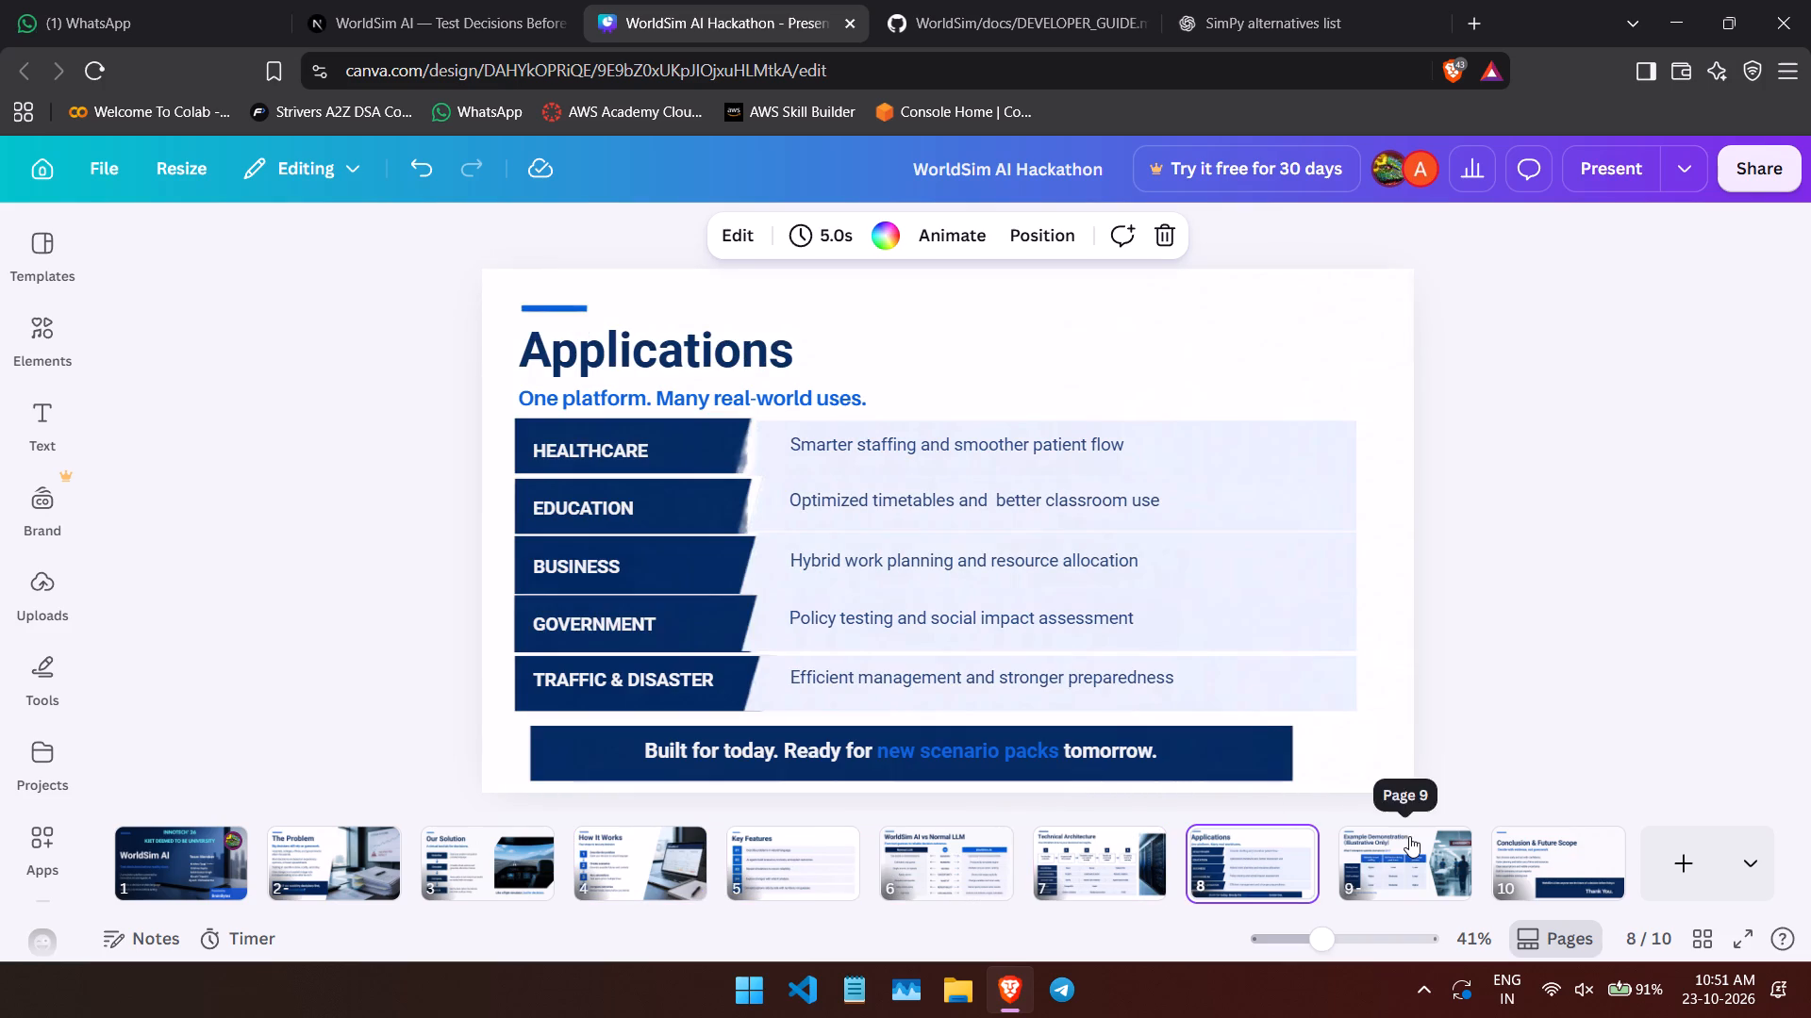
click(1409, 836)
click(1560, 839)
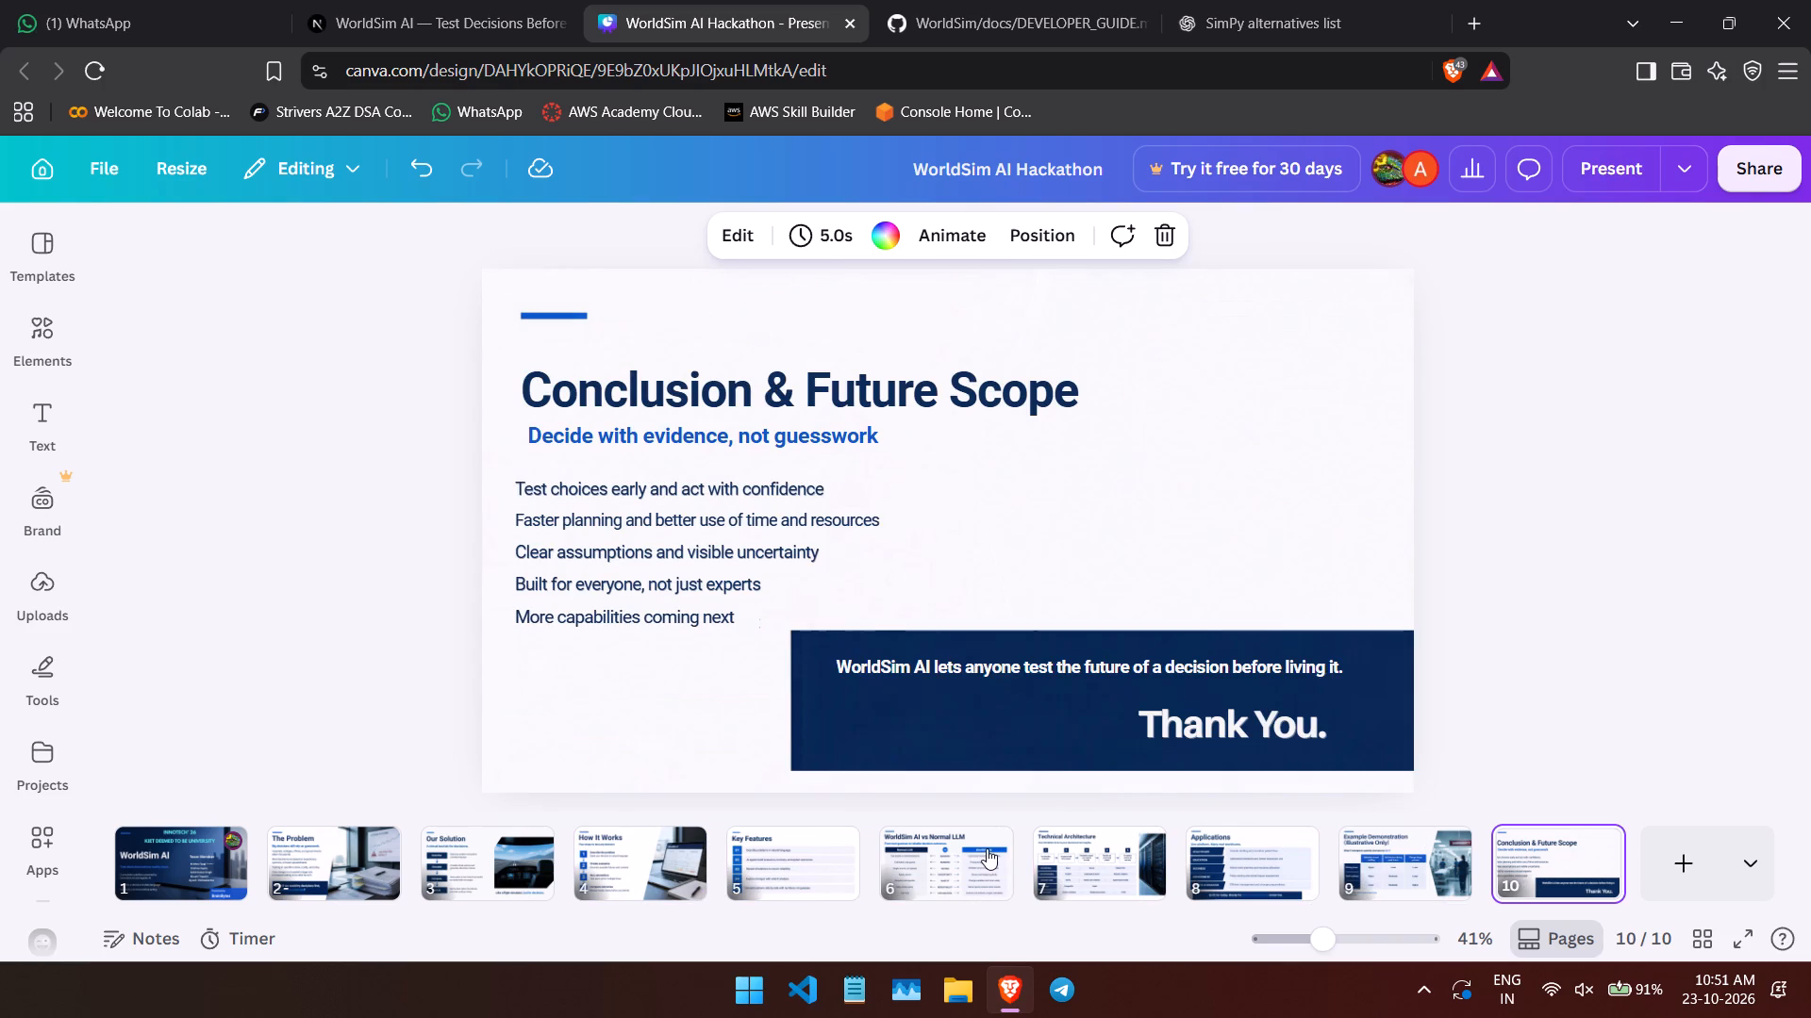
click(161, 871)
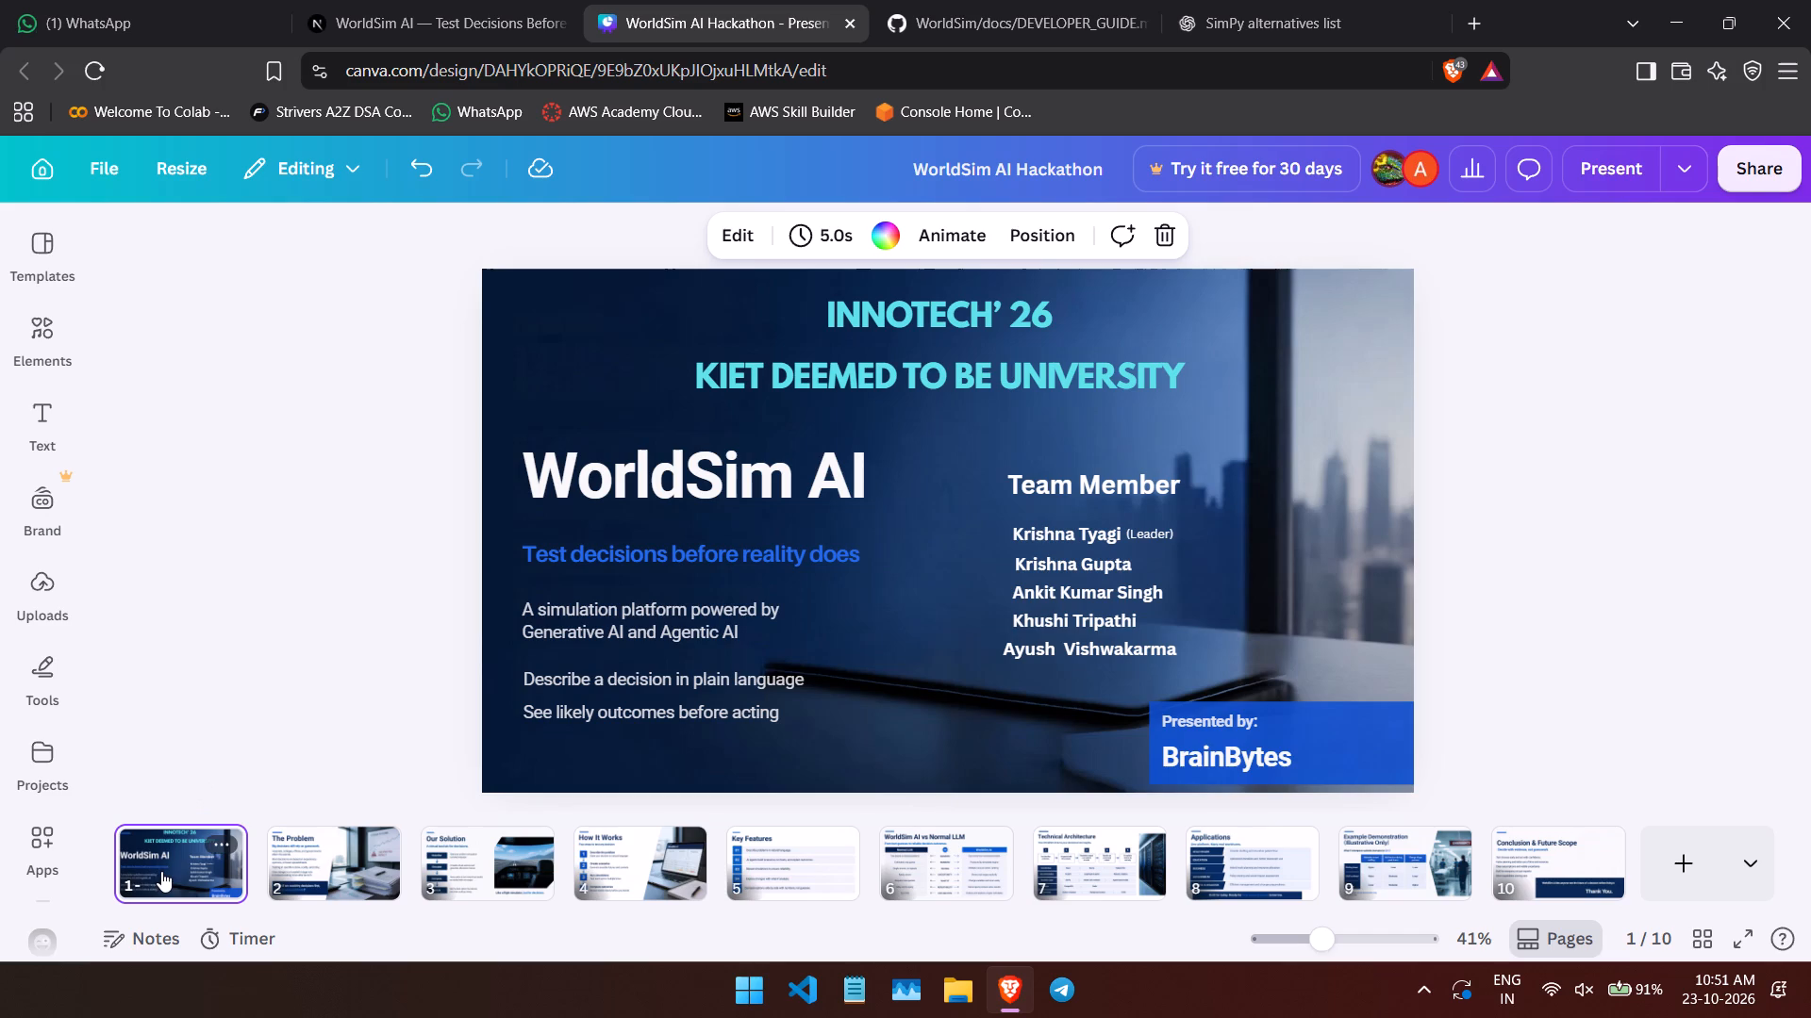
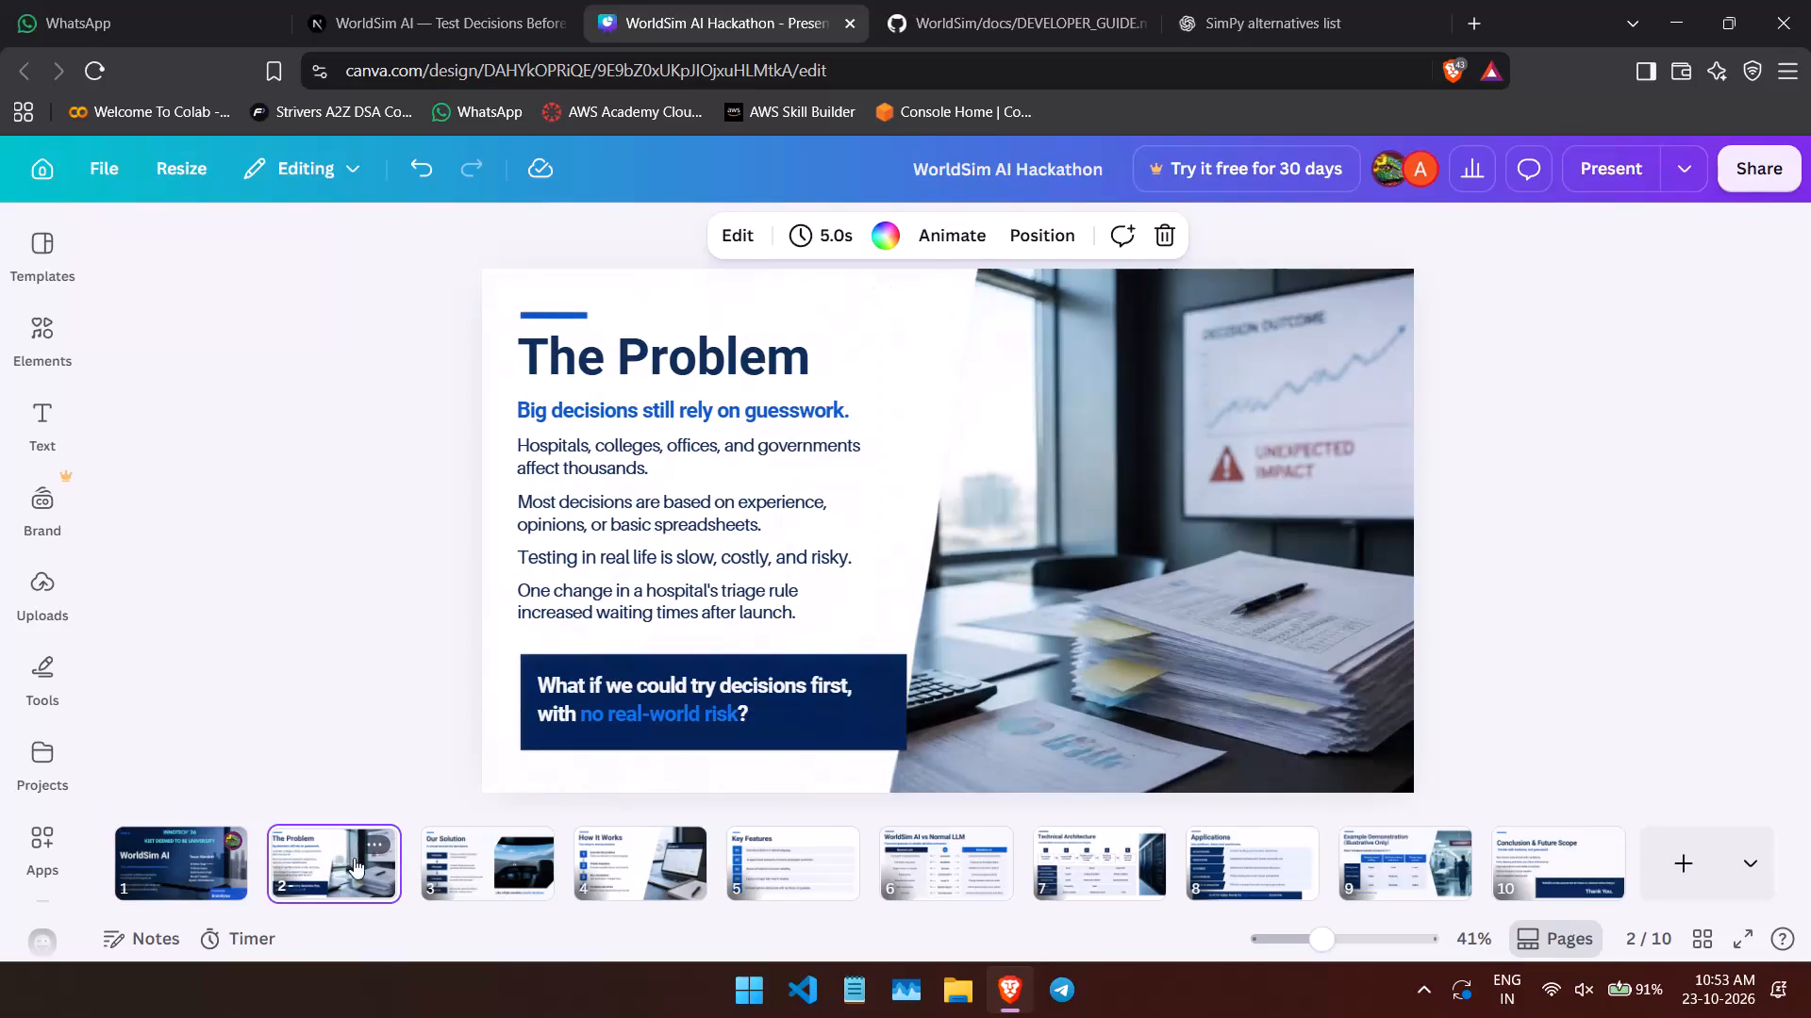
Review the slides from Our Solution through Conclusion & Future Scope, rechecking WorldSim AI vs Normal LLM against Technical Architecture.
click(464, 855)
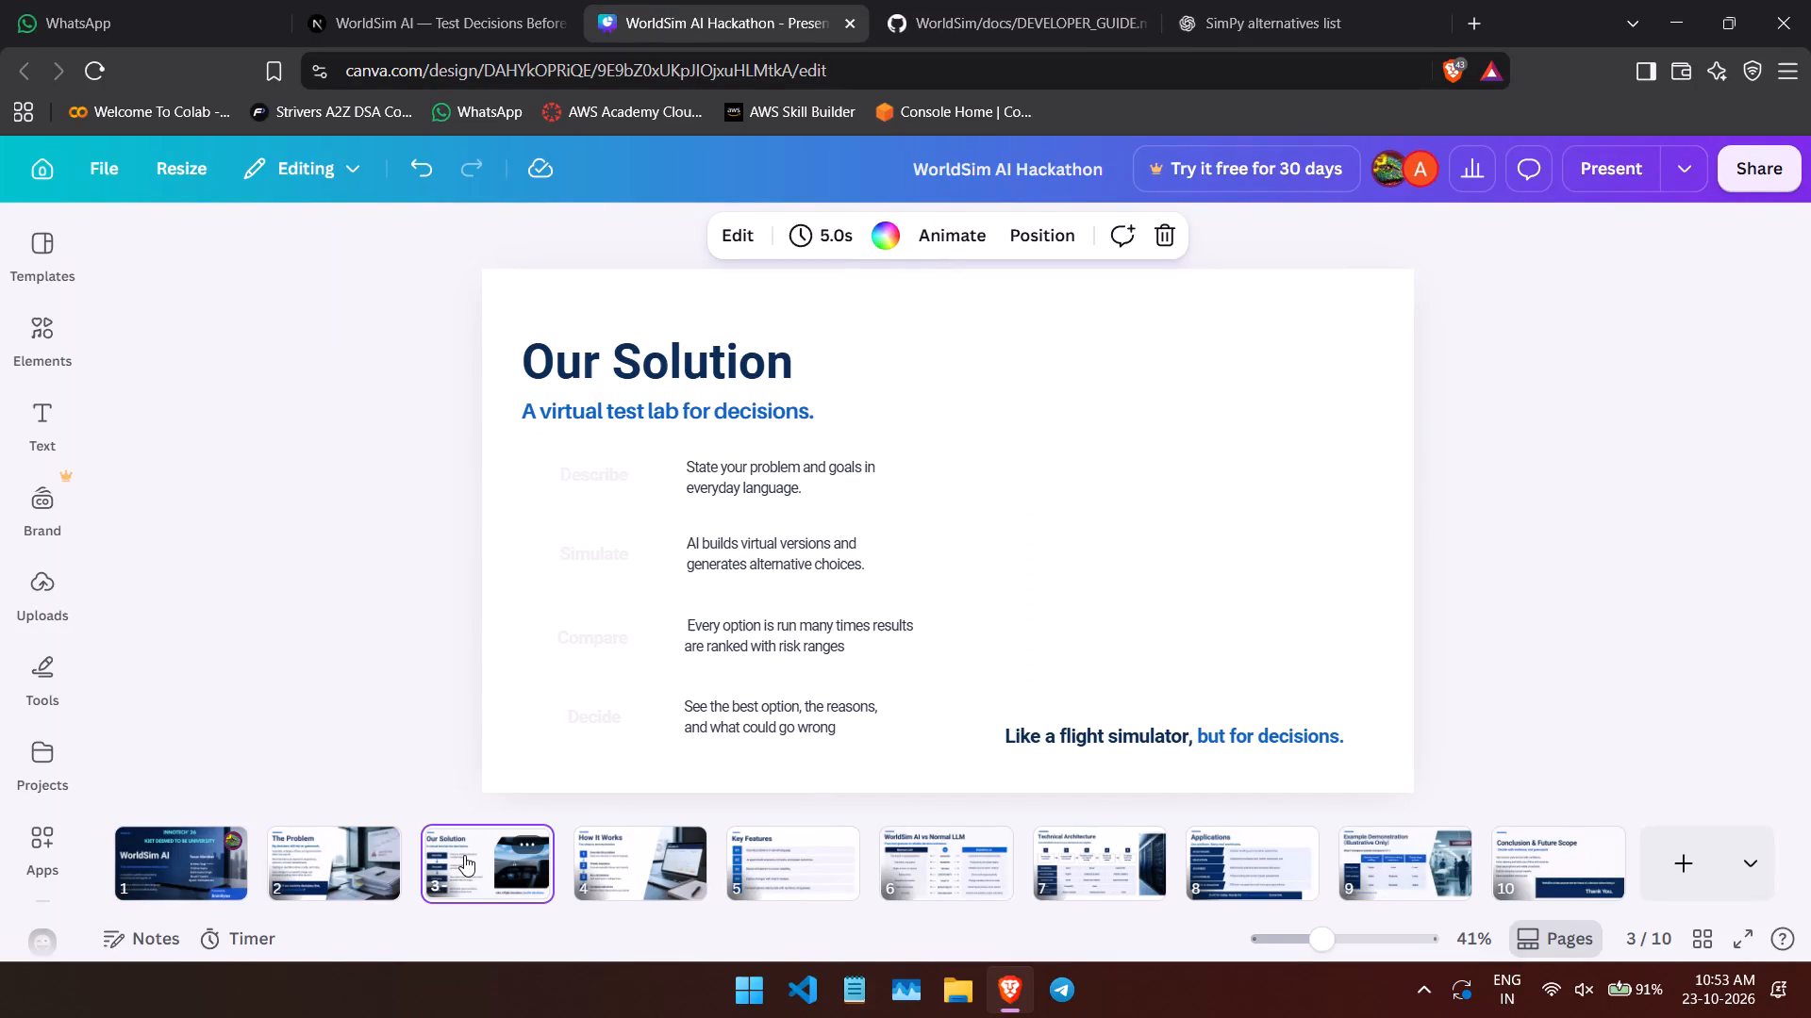
click(650, 868)
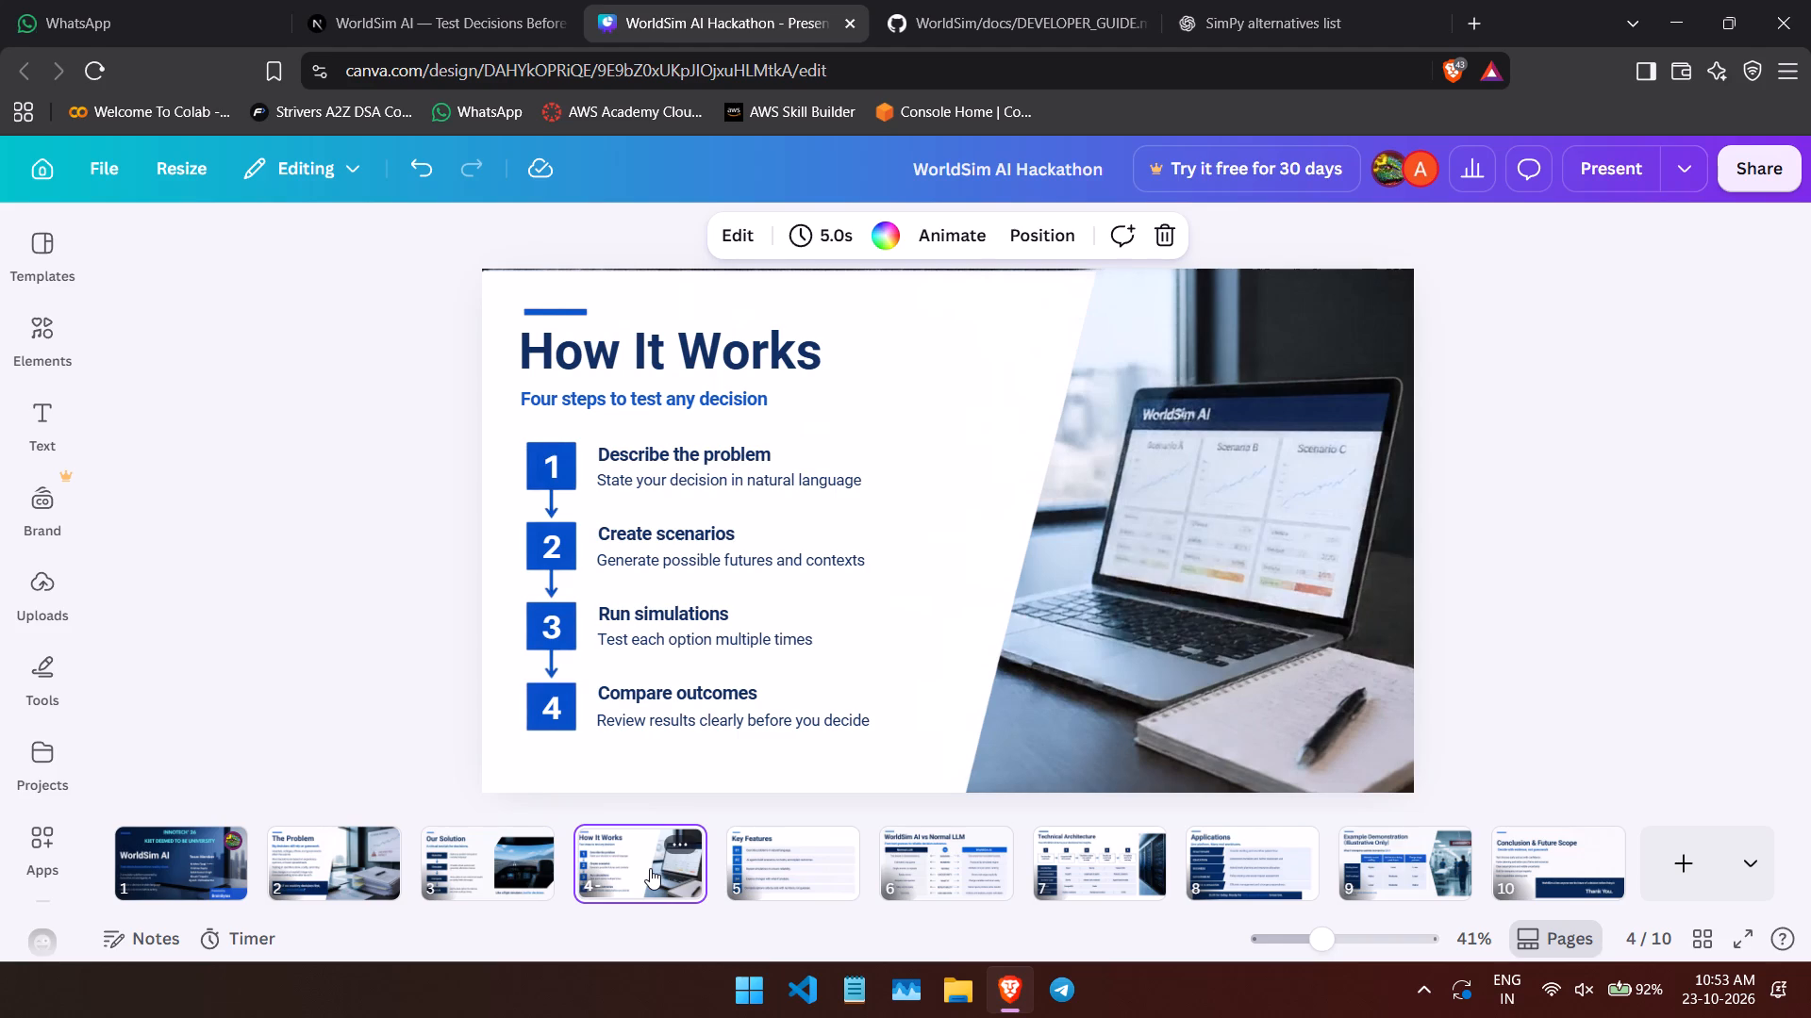
click(782, 878)
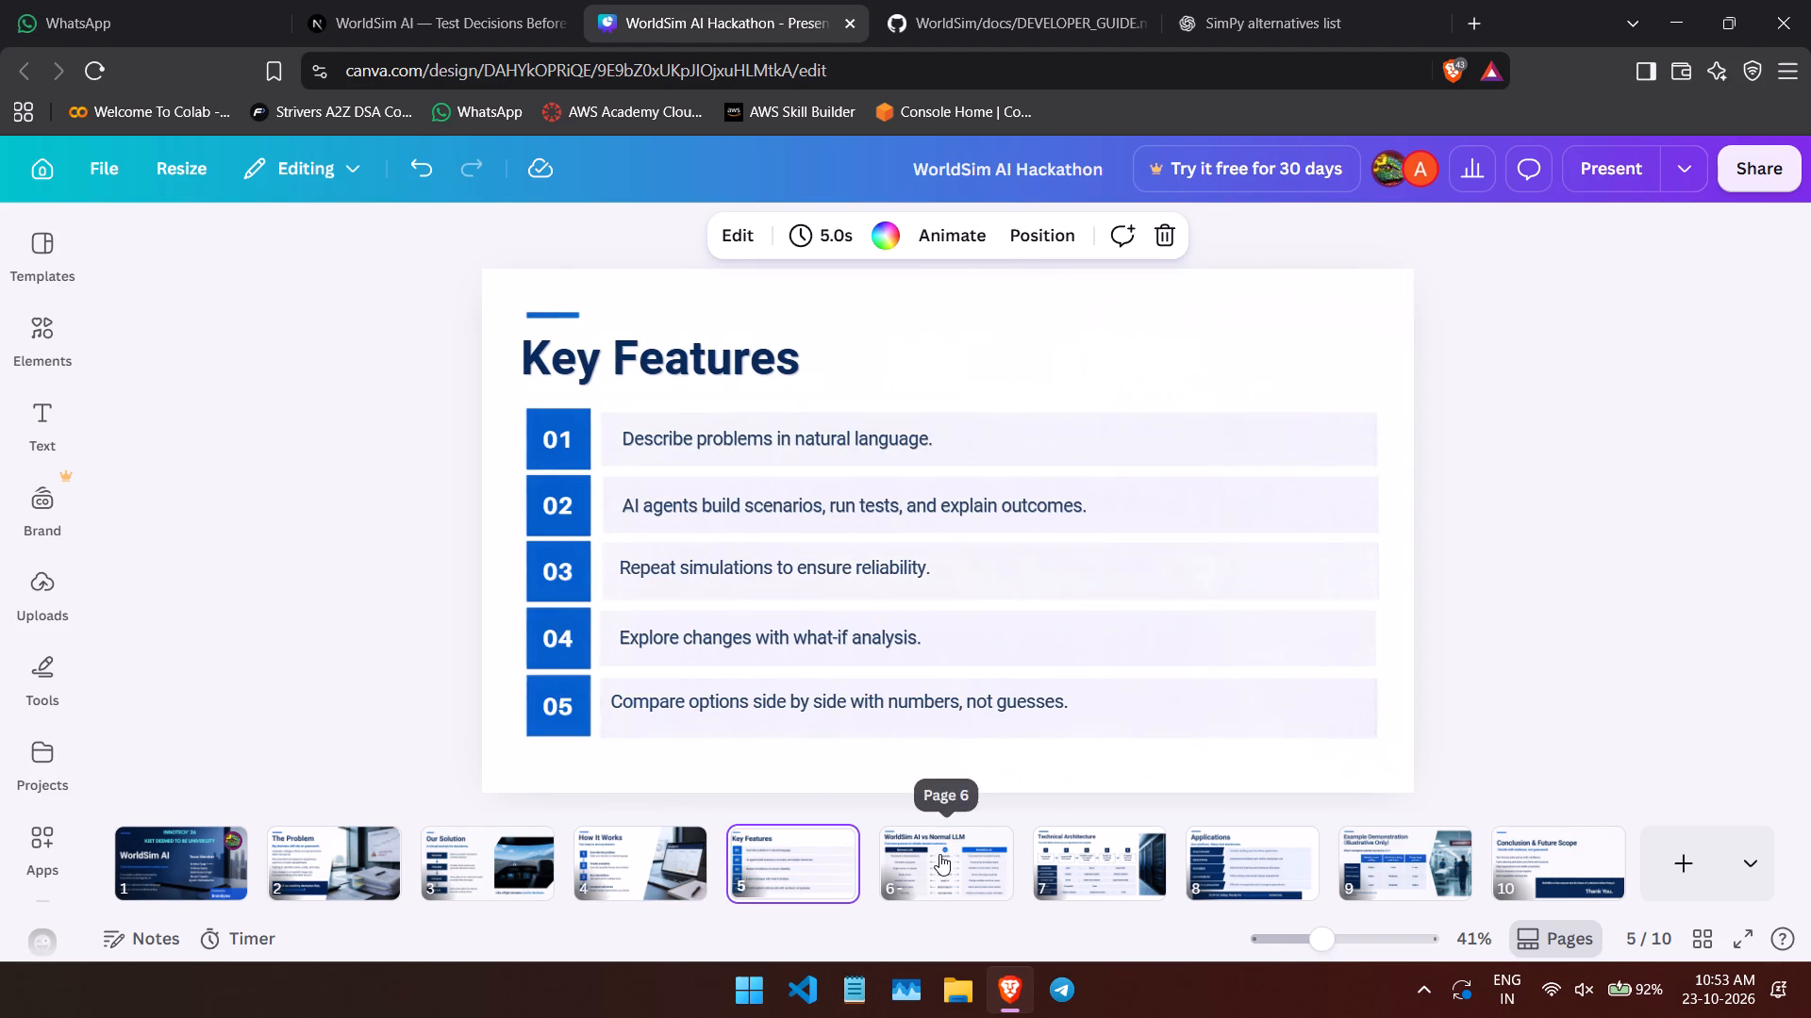
click(939, 854)
click(1069, 854)
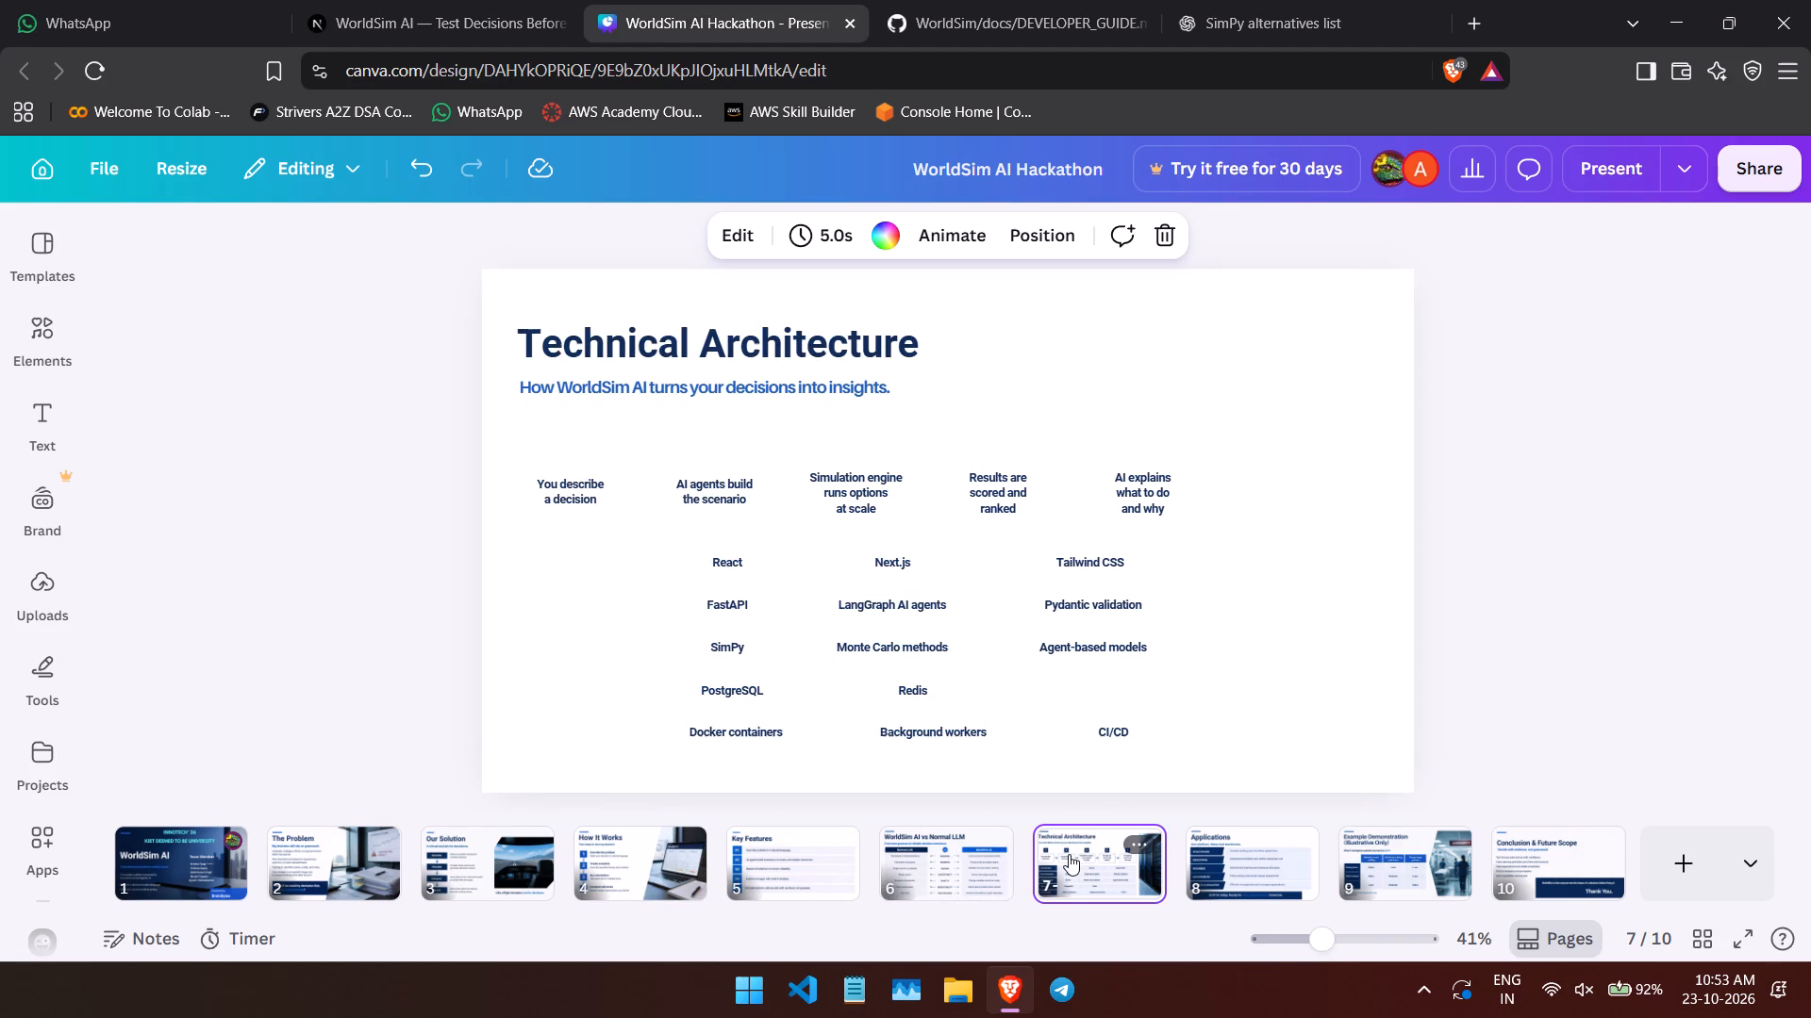
click(907, 840)
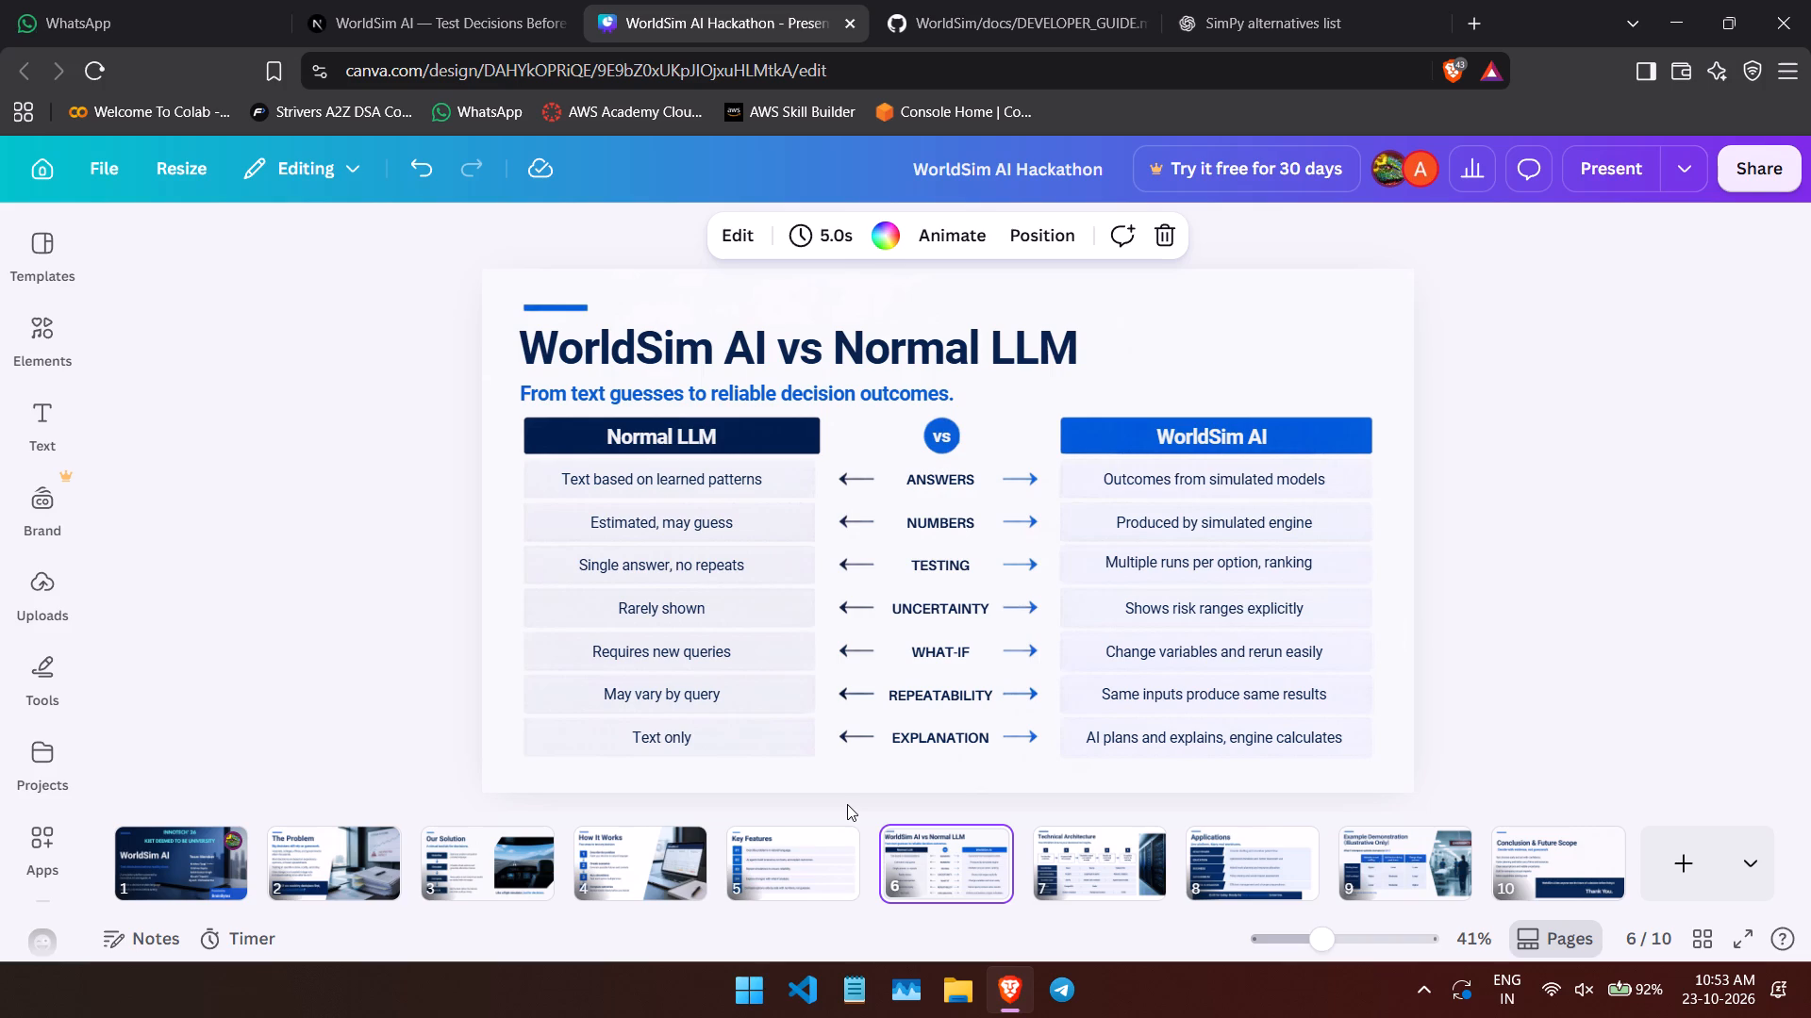
click(1068, 858)
click(1241, 871)
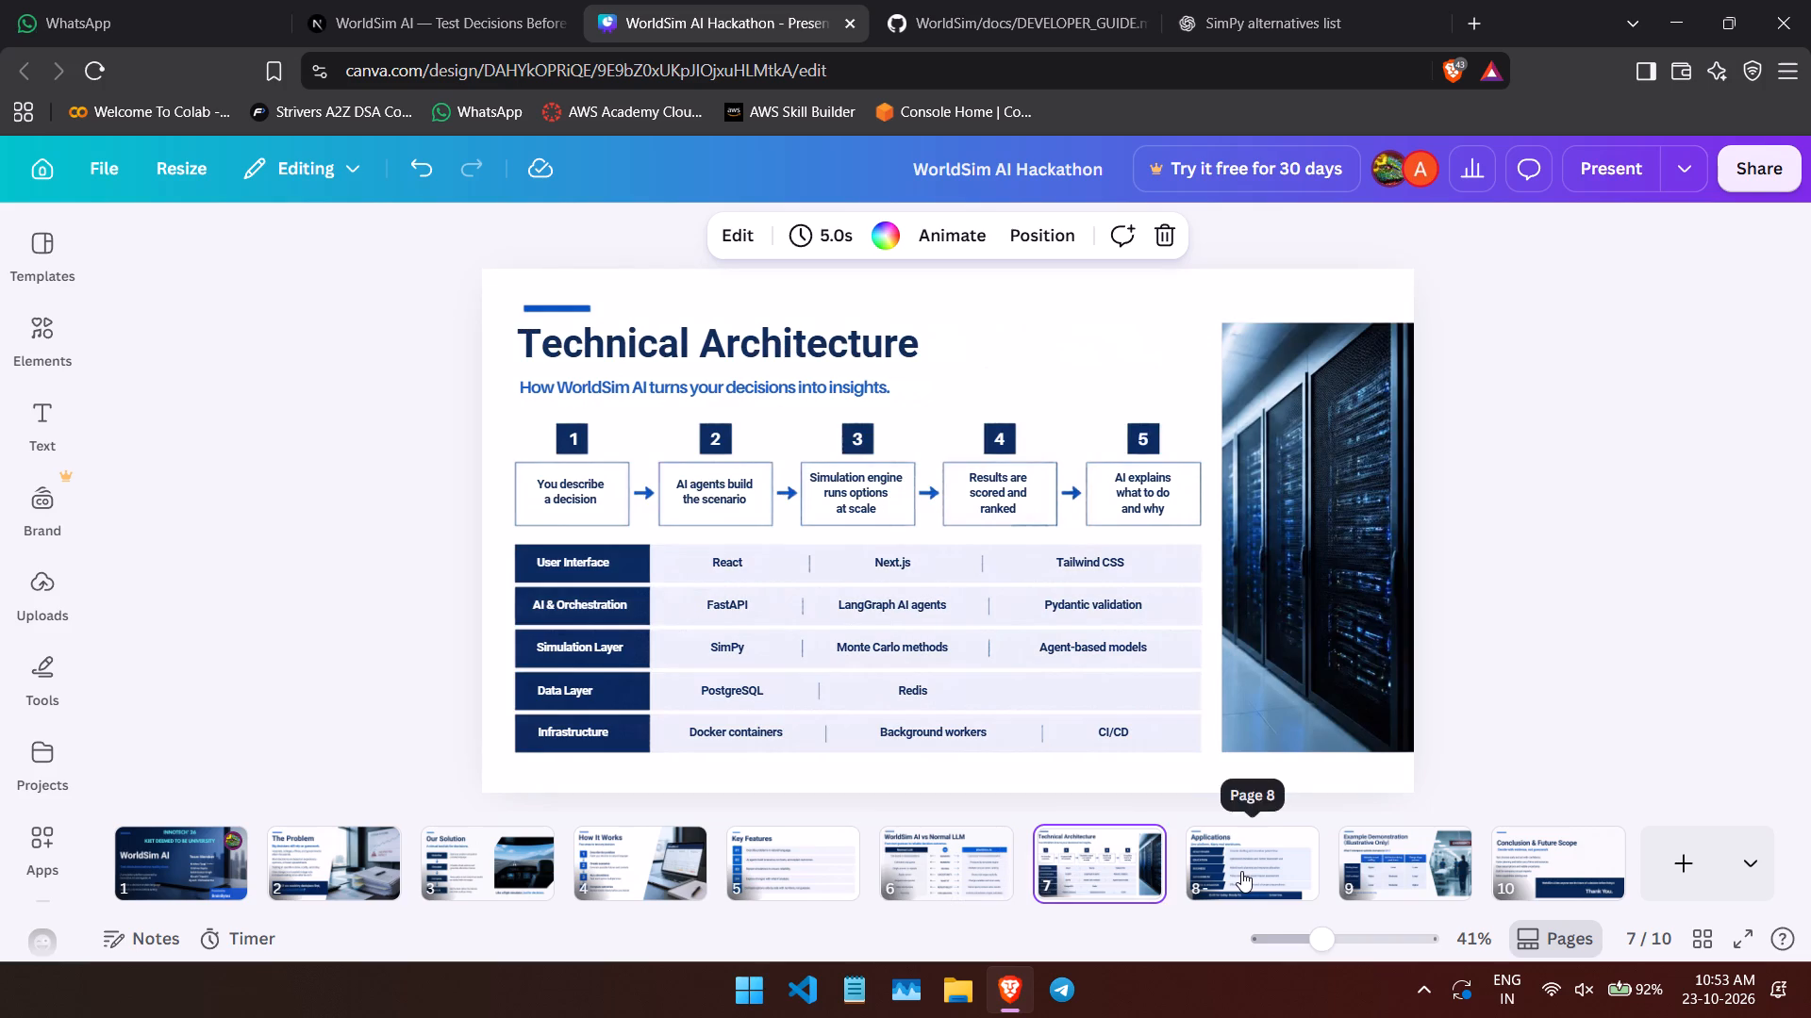
click(1384, 869)
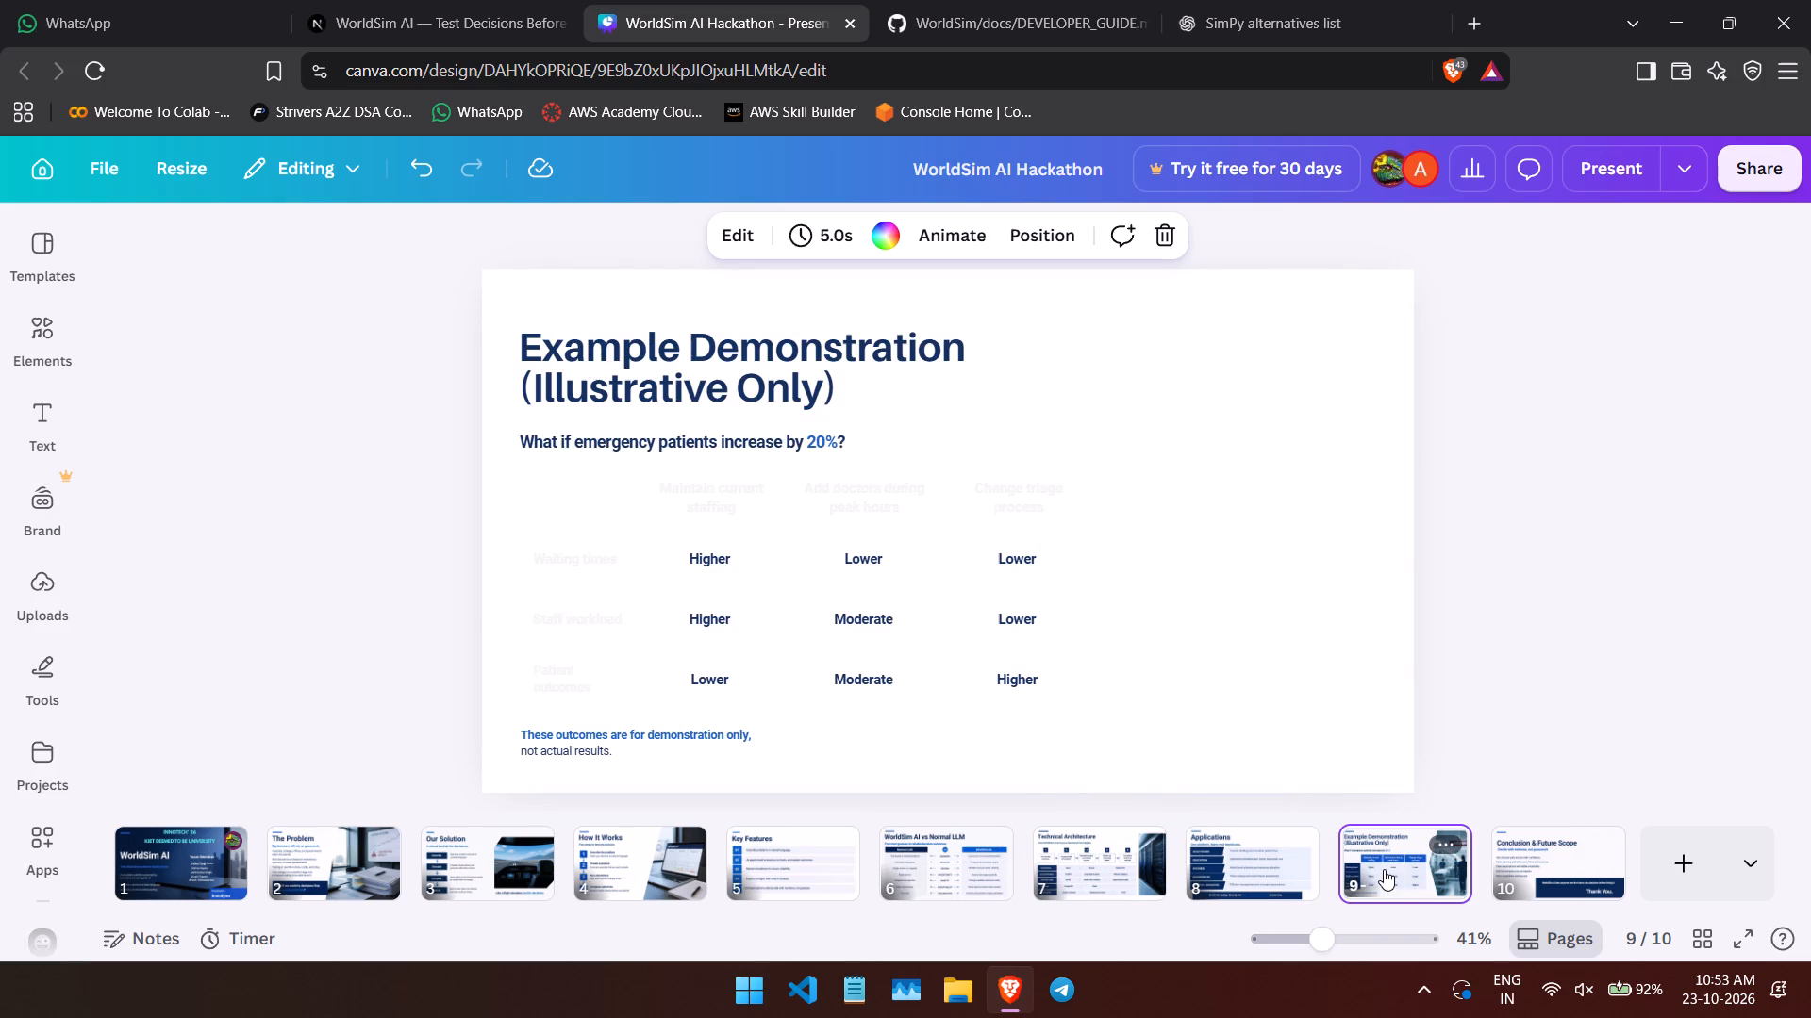
click(1574, 853)
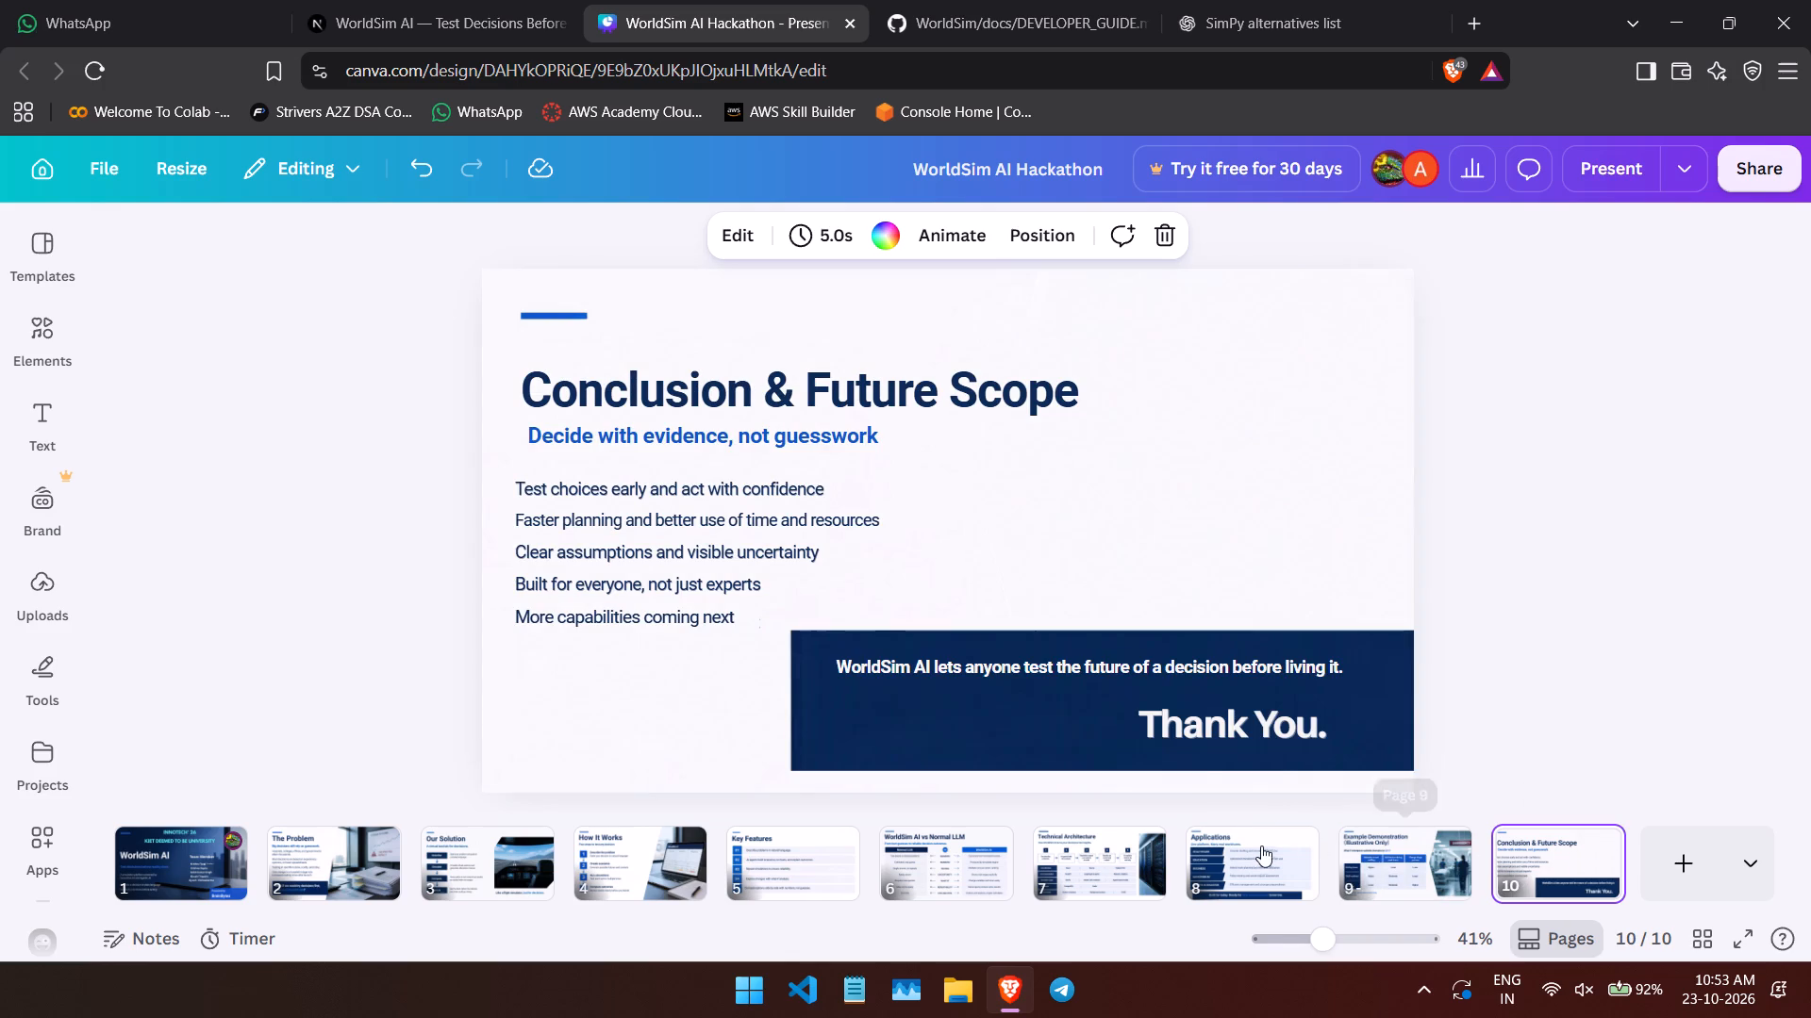
Look back through the slides in reverse order from Applications to the WorldSim AI title slide.
click(1246, 846)
click(1072, 839)
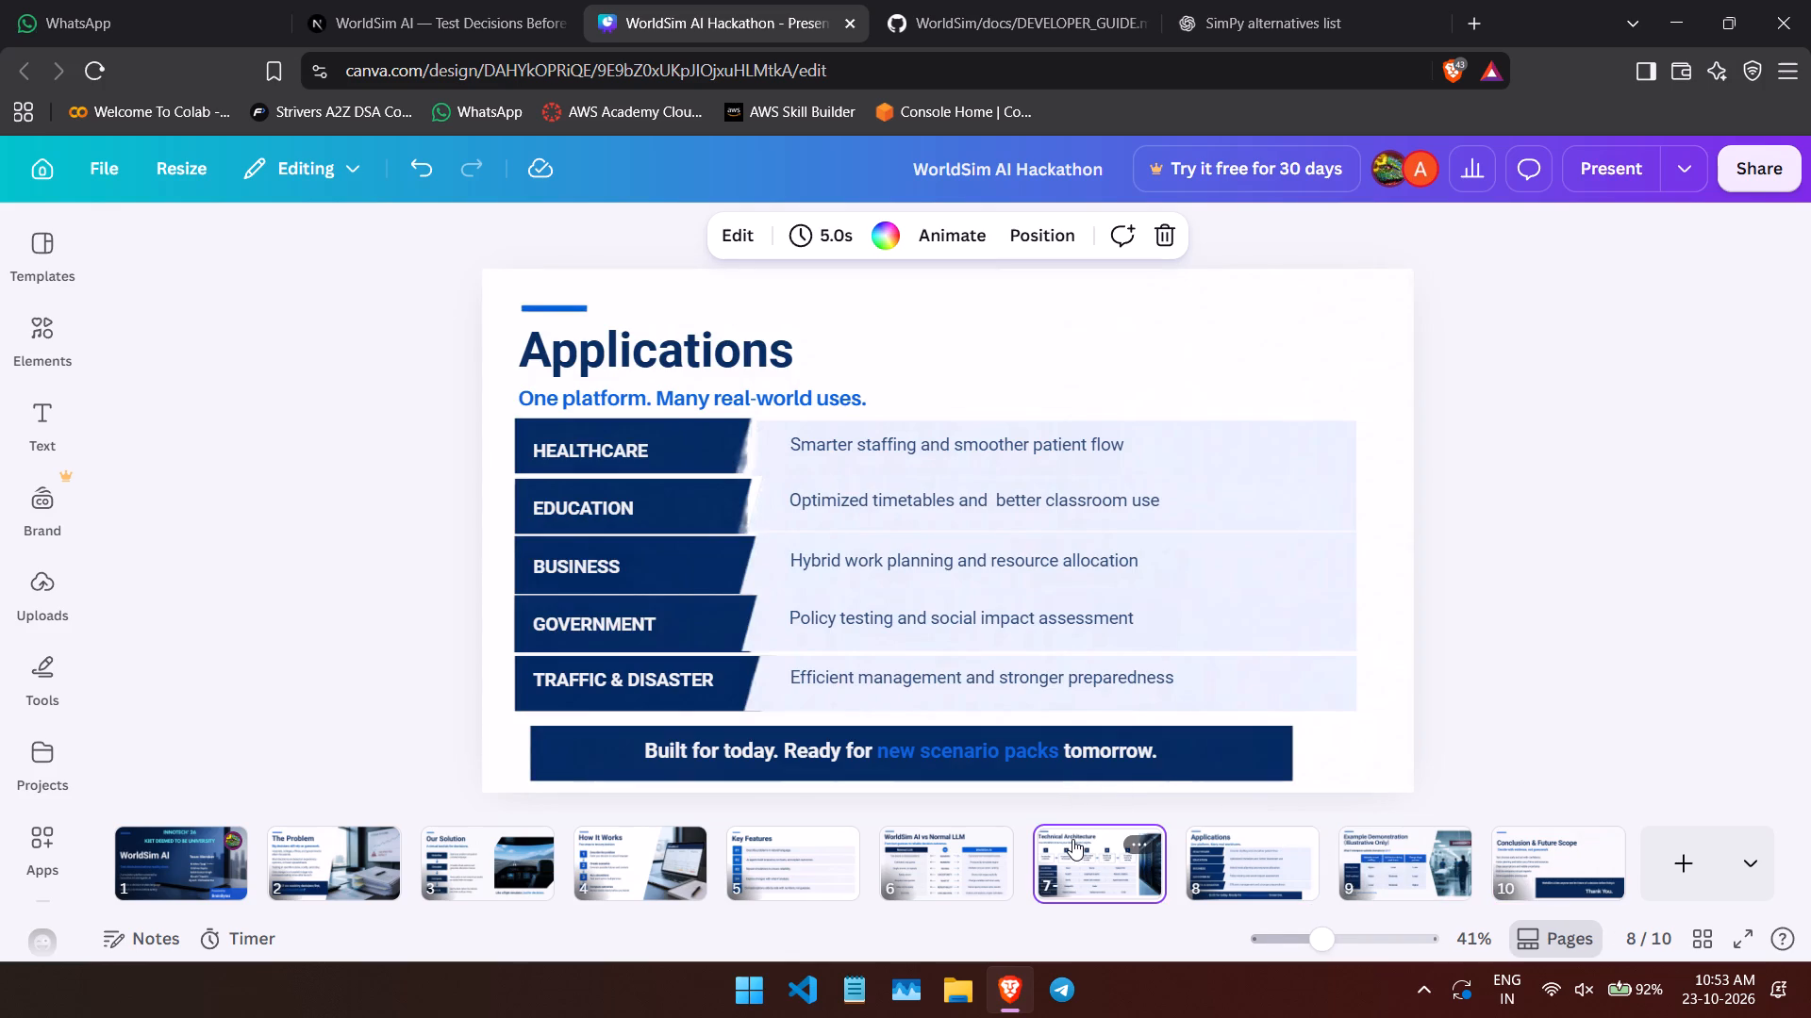
click(938, 851)
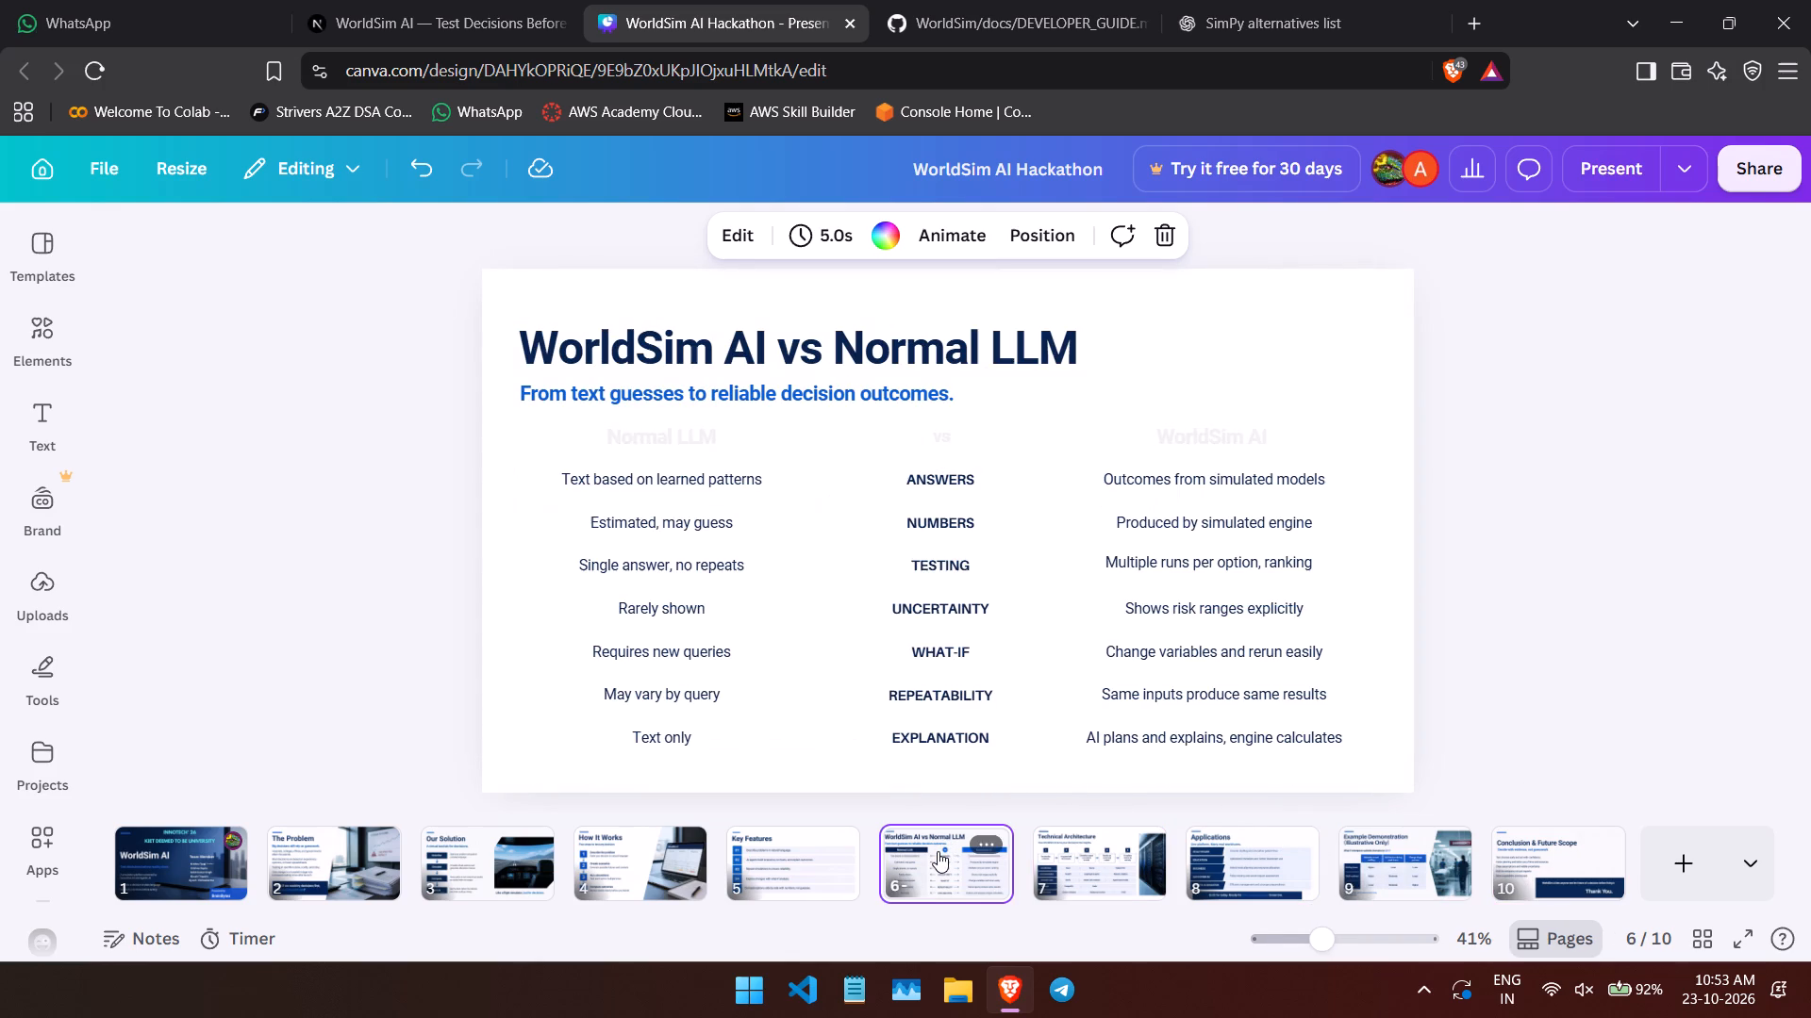
click(795, 844)
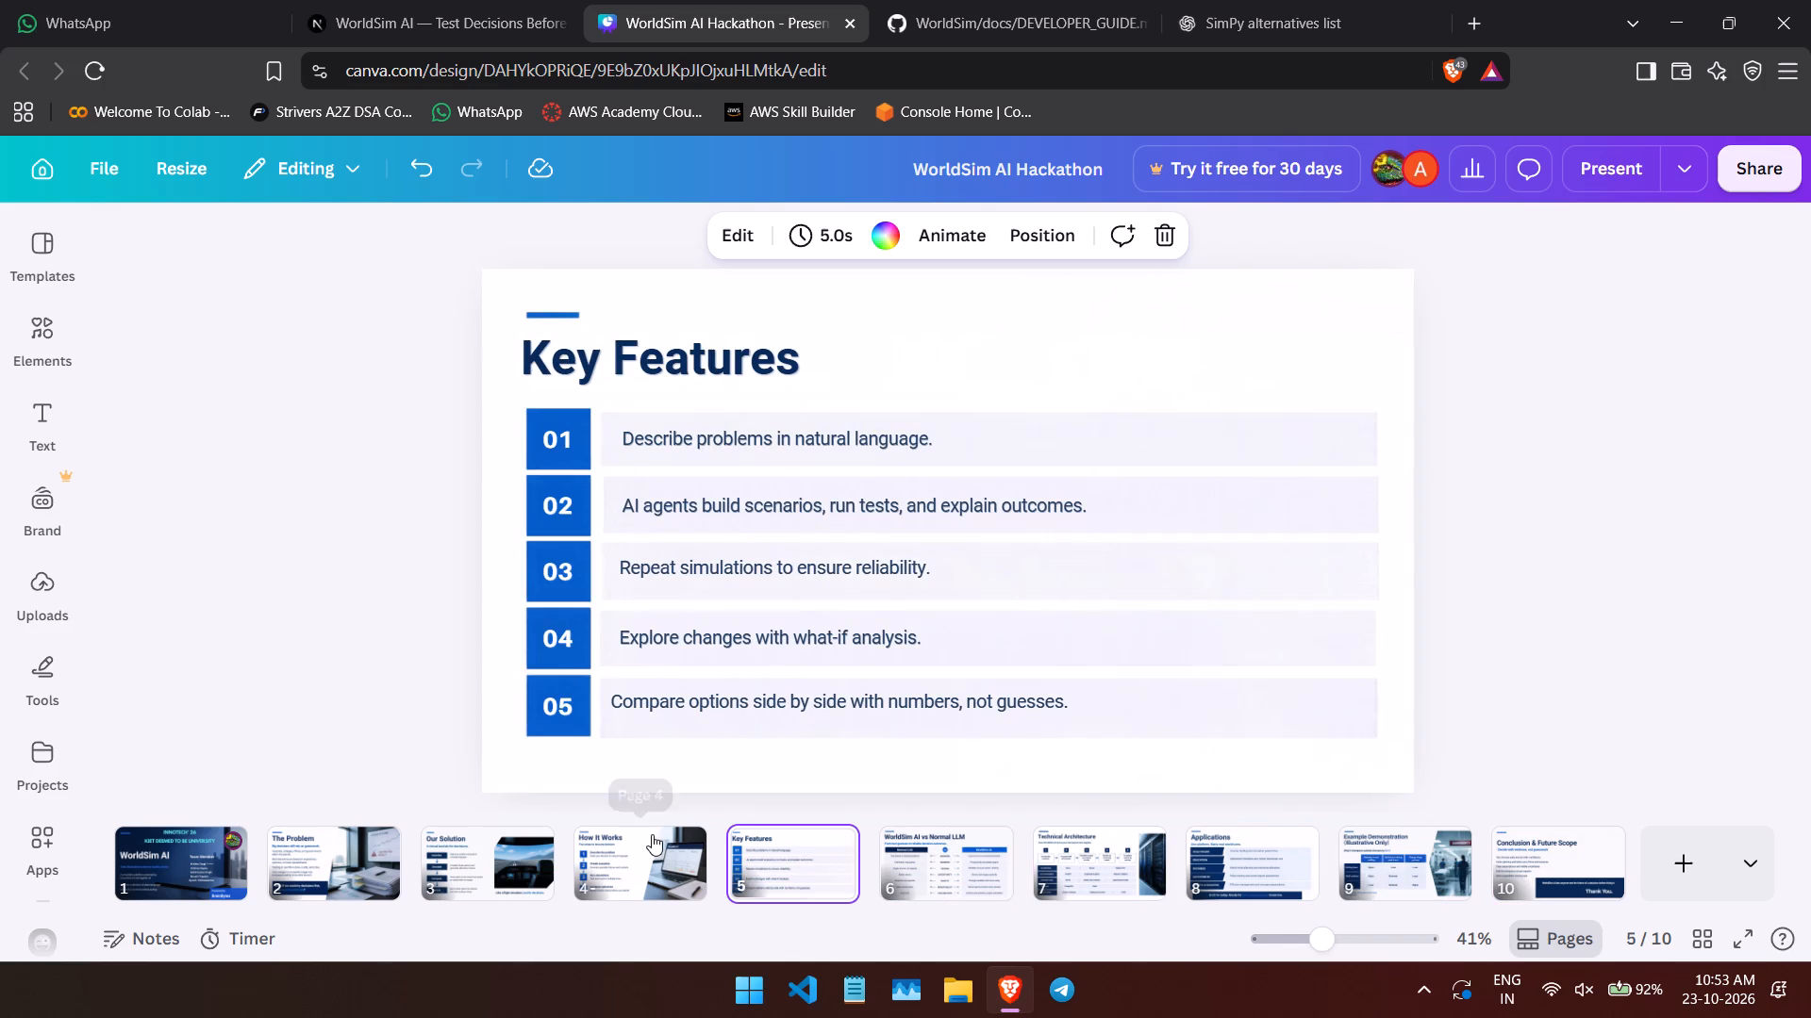
click(642, 841)
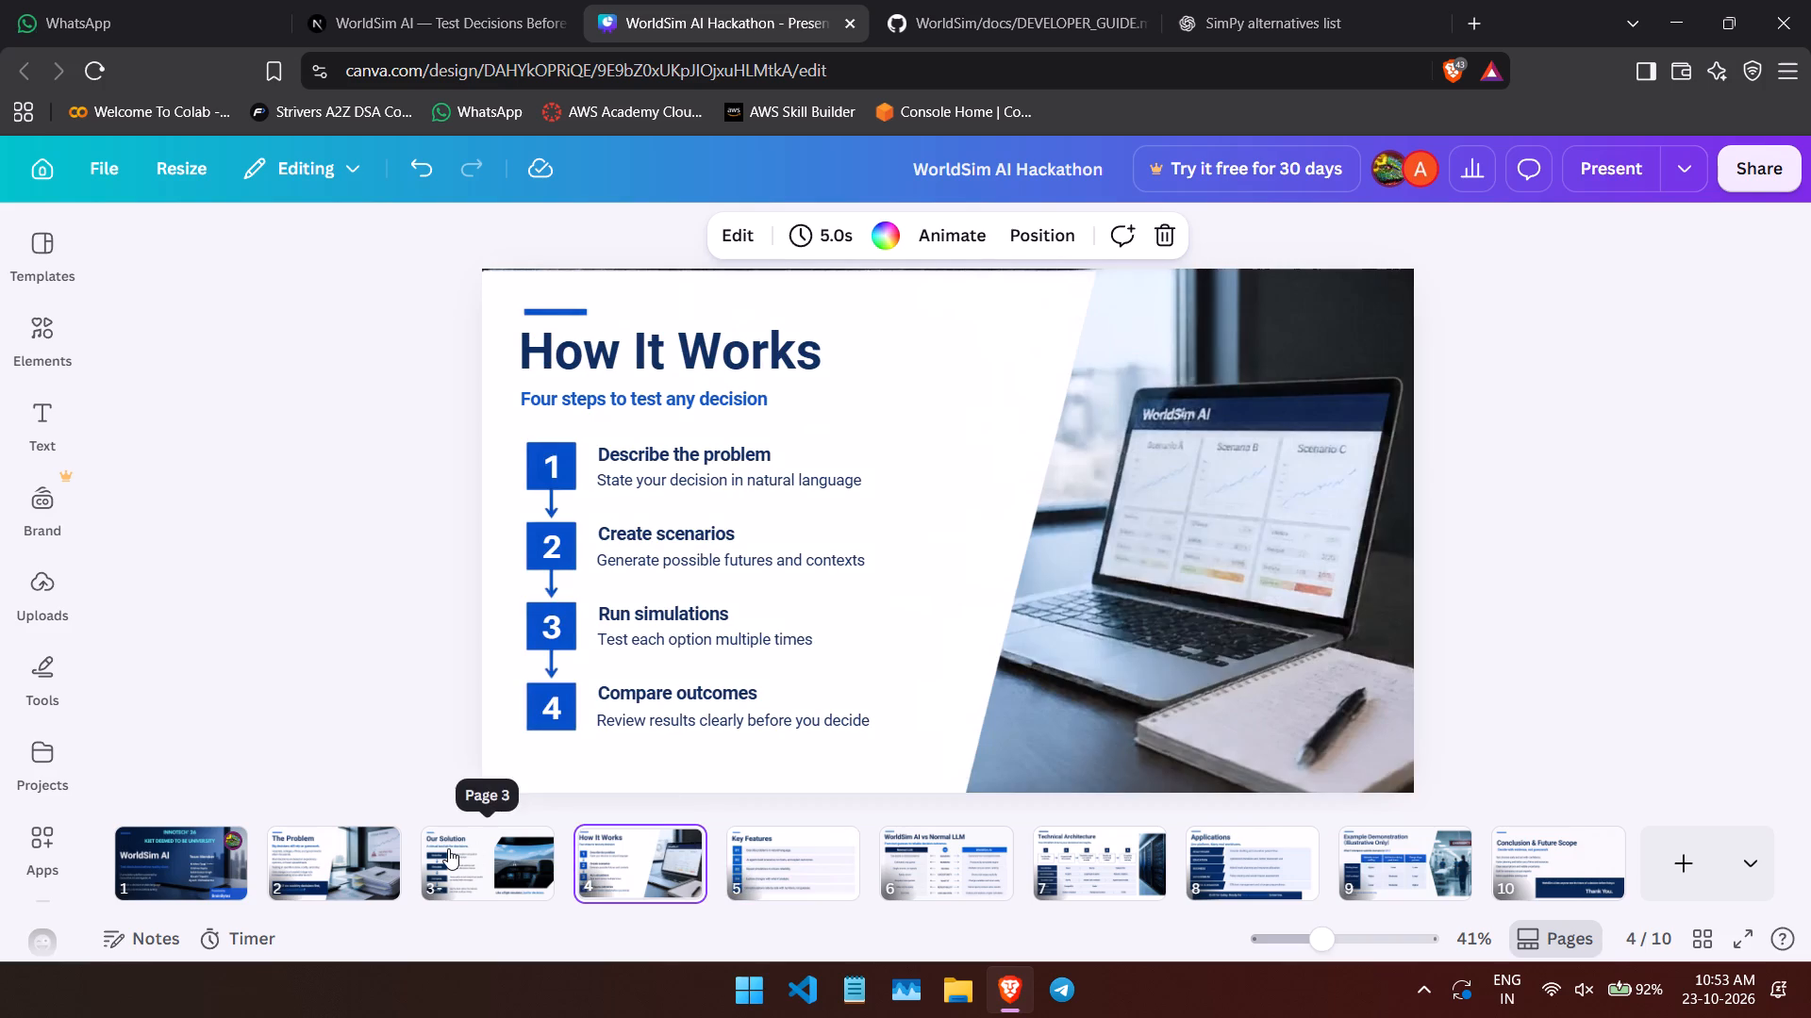
click(448, 848)
click(326, 856)
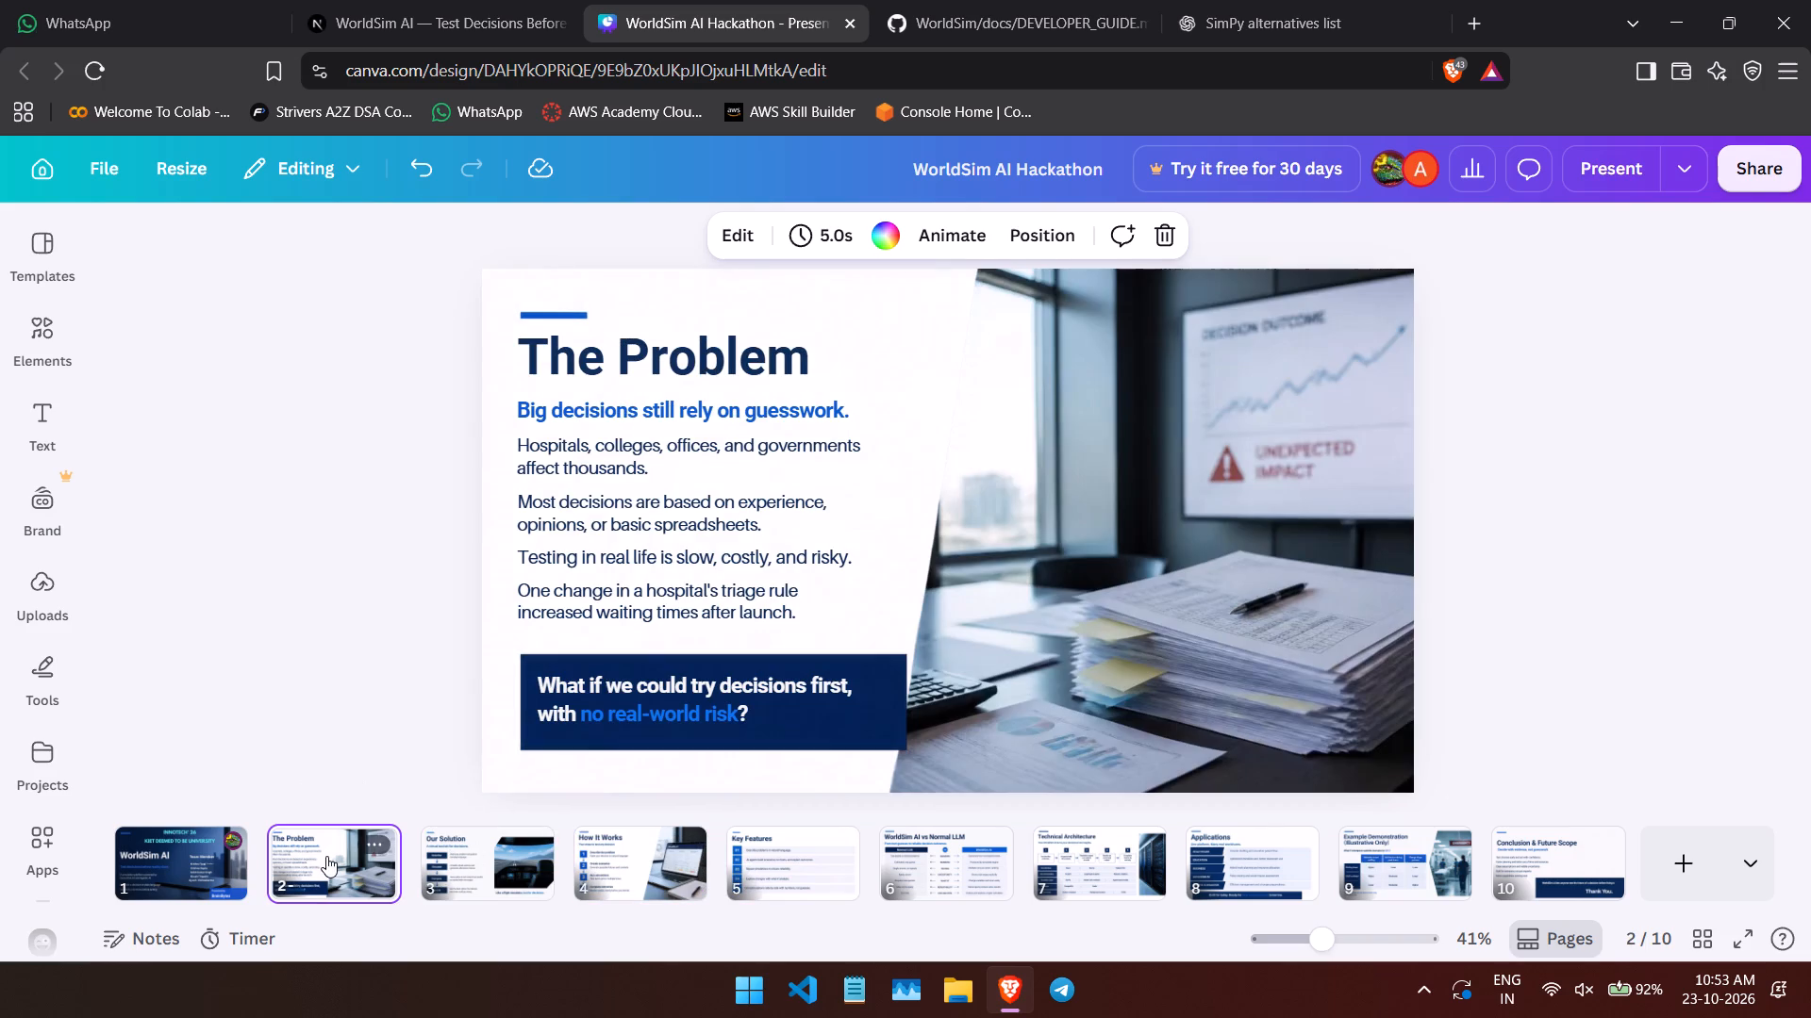
click(199, 846)
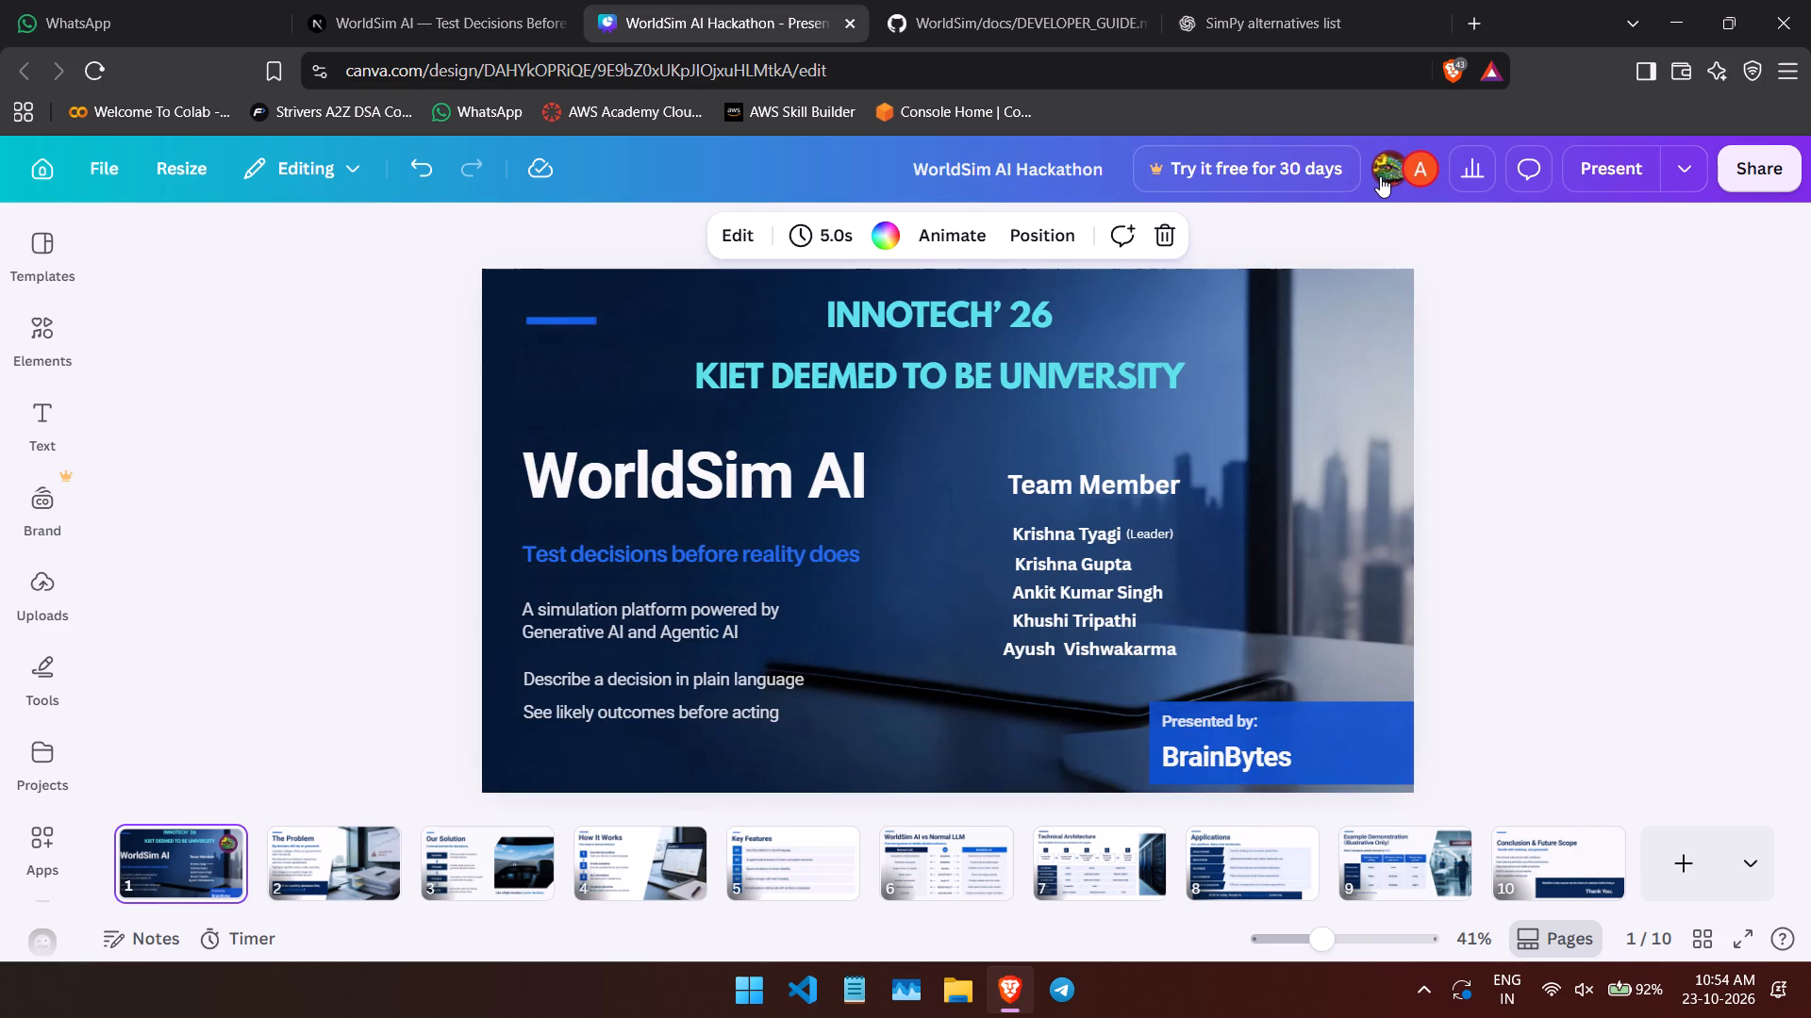
Check the access roles of the two collaborators in the presentation and dismiss their details.
click(1405, 172)
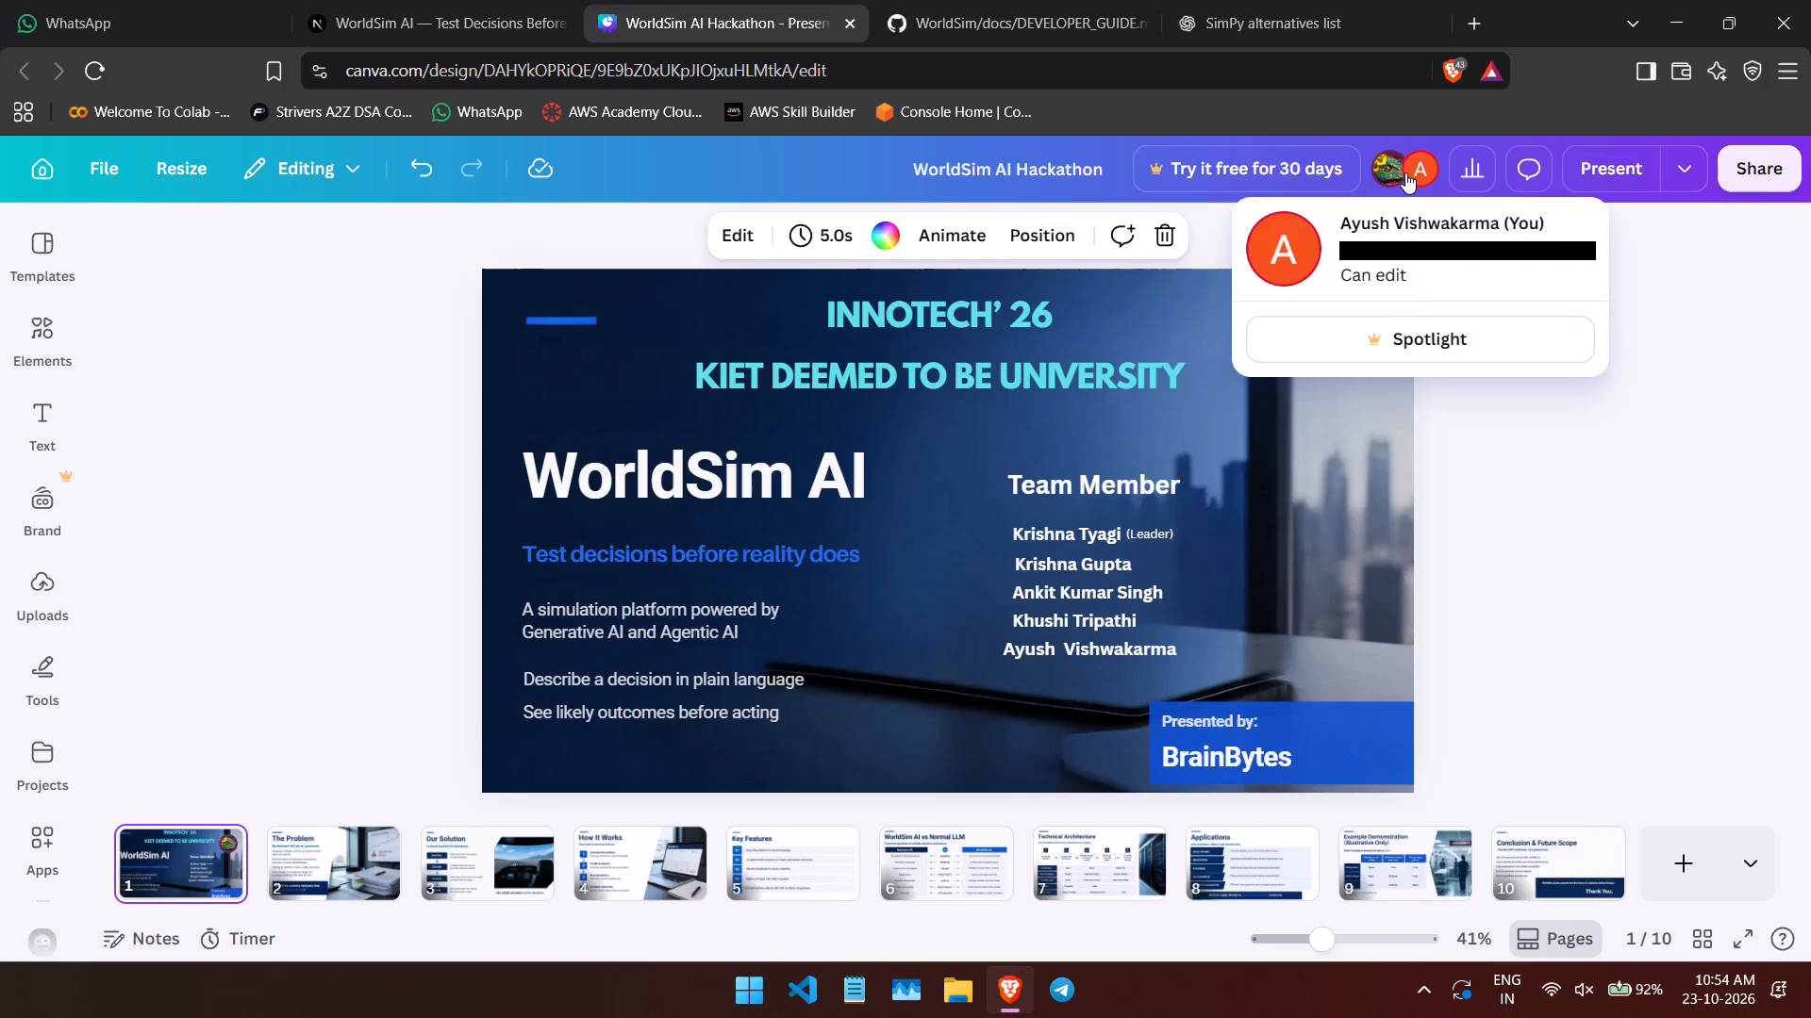
click(1383, 174)
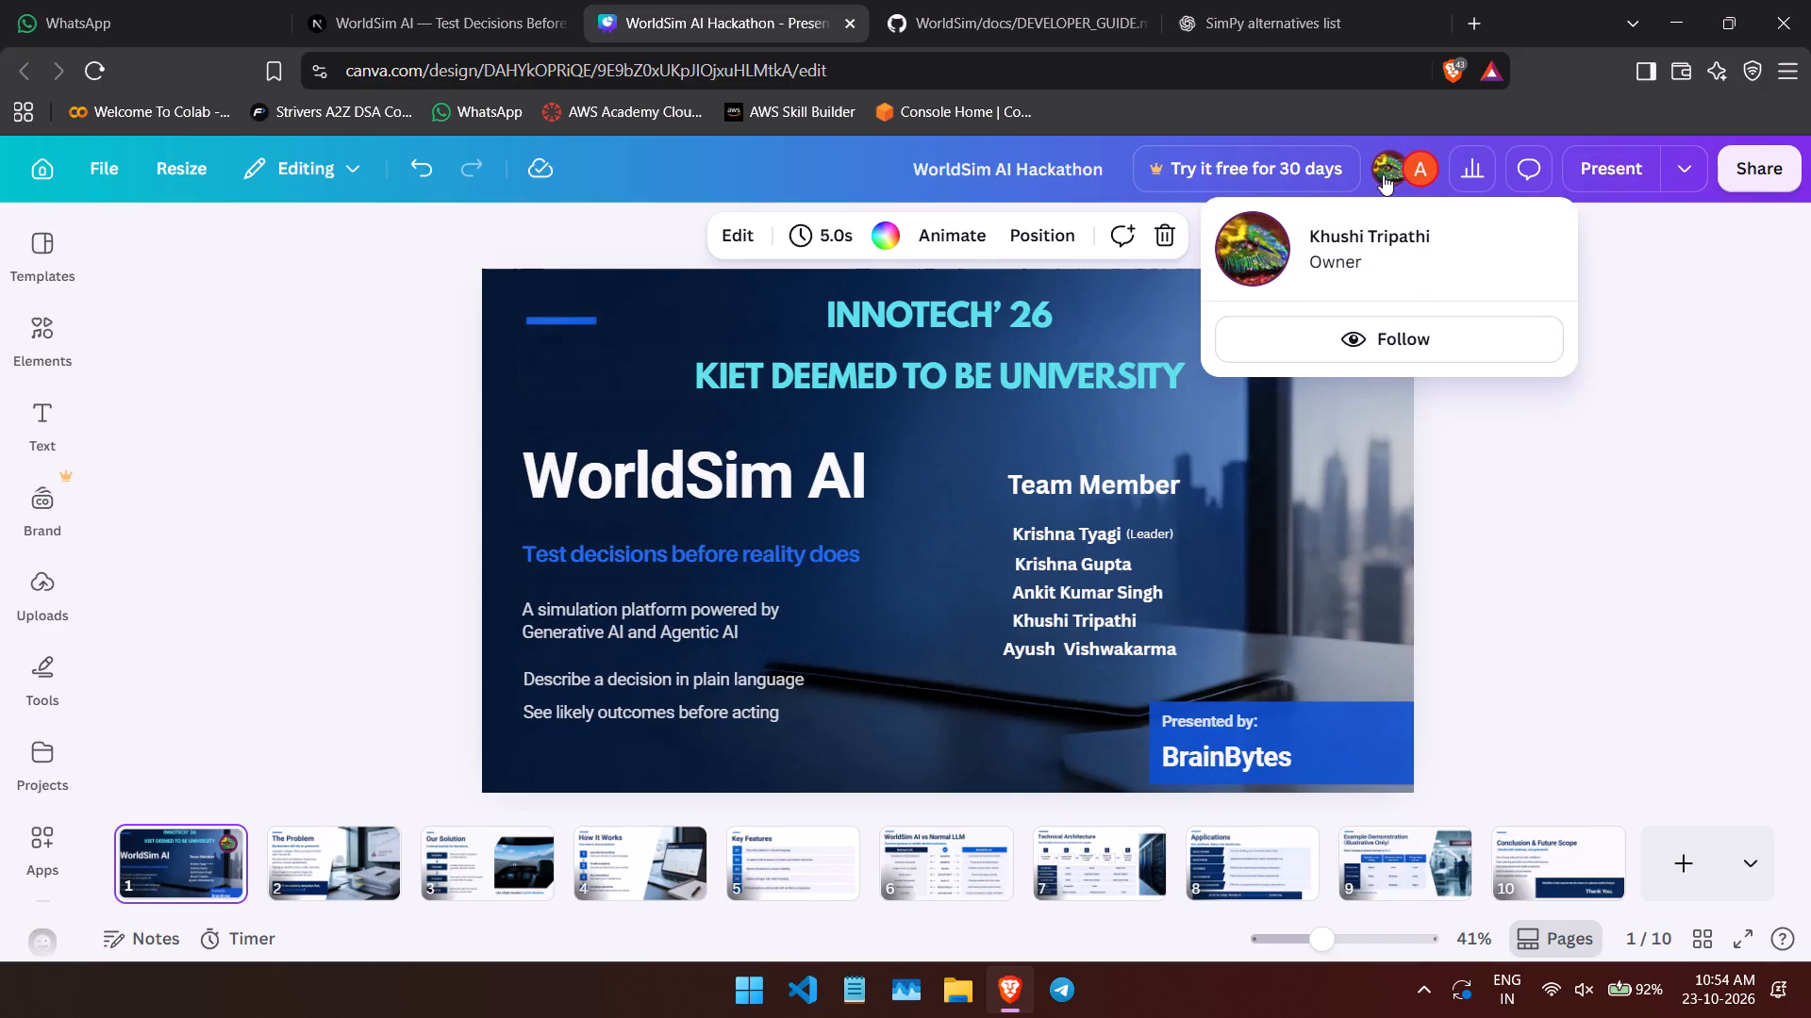
click(1606, 304)
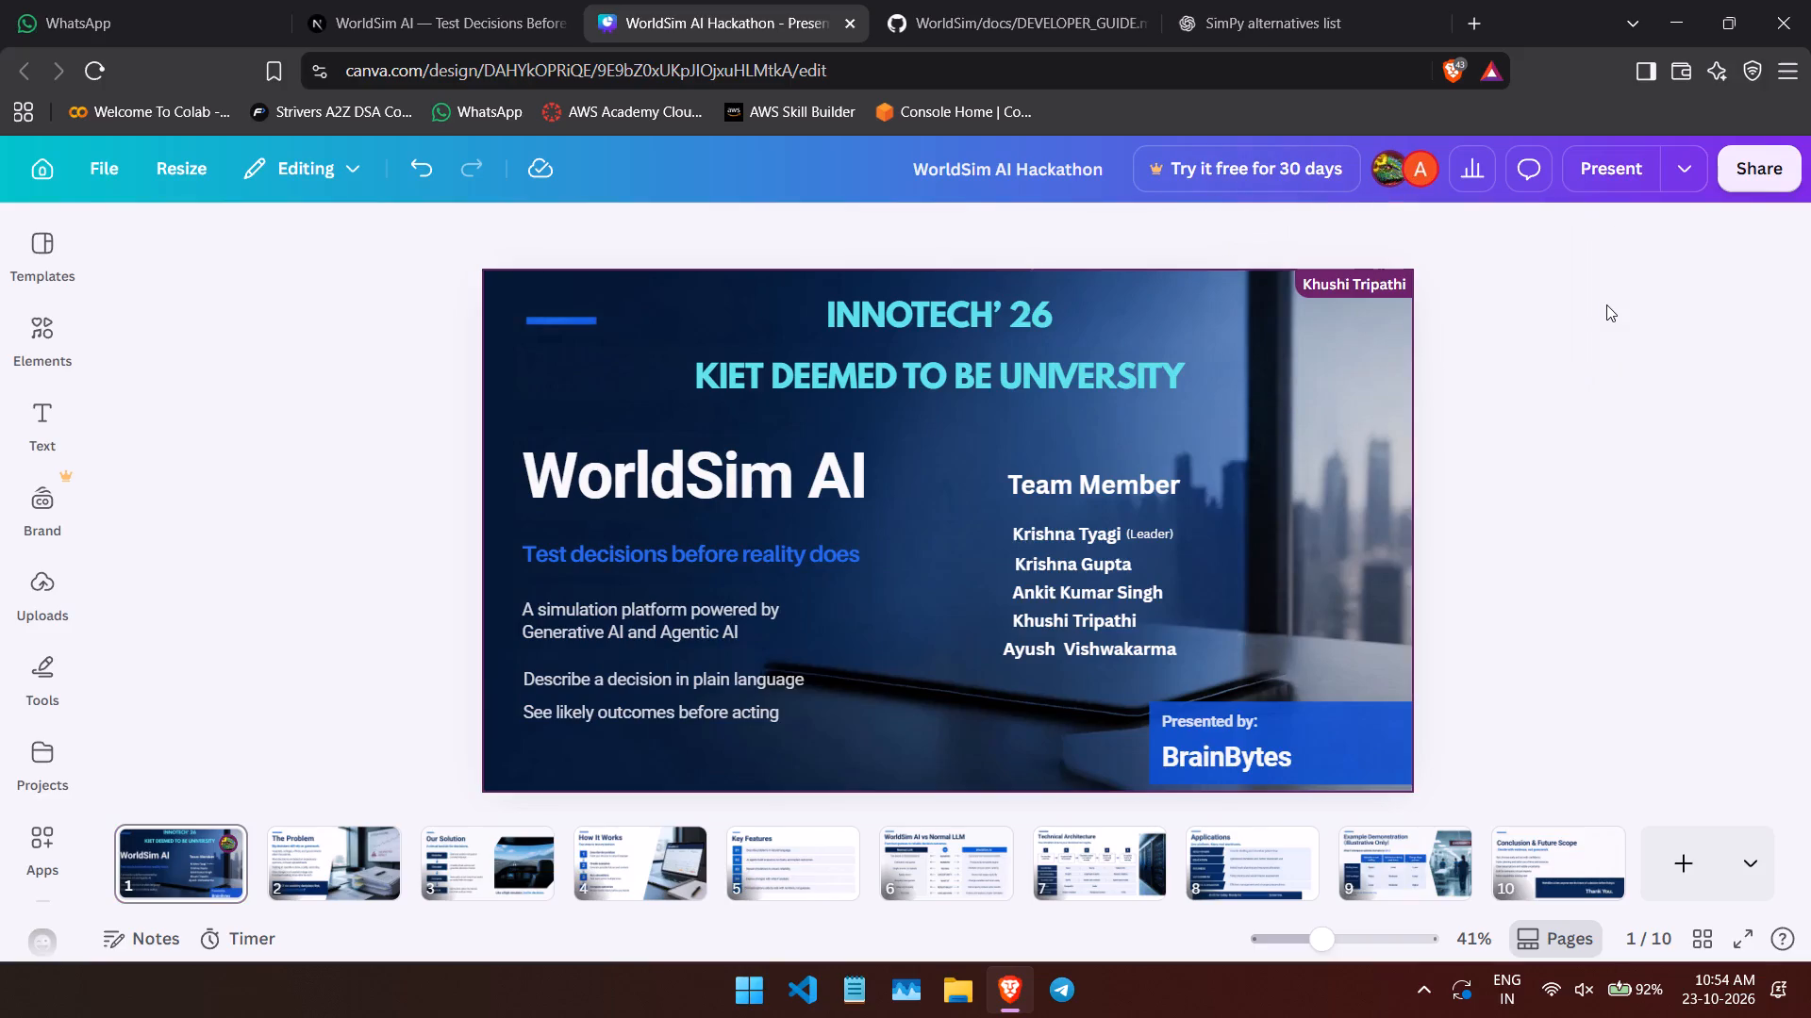
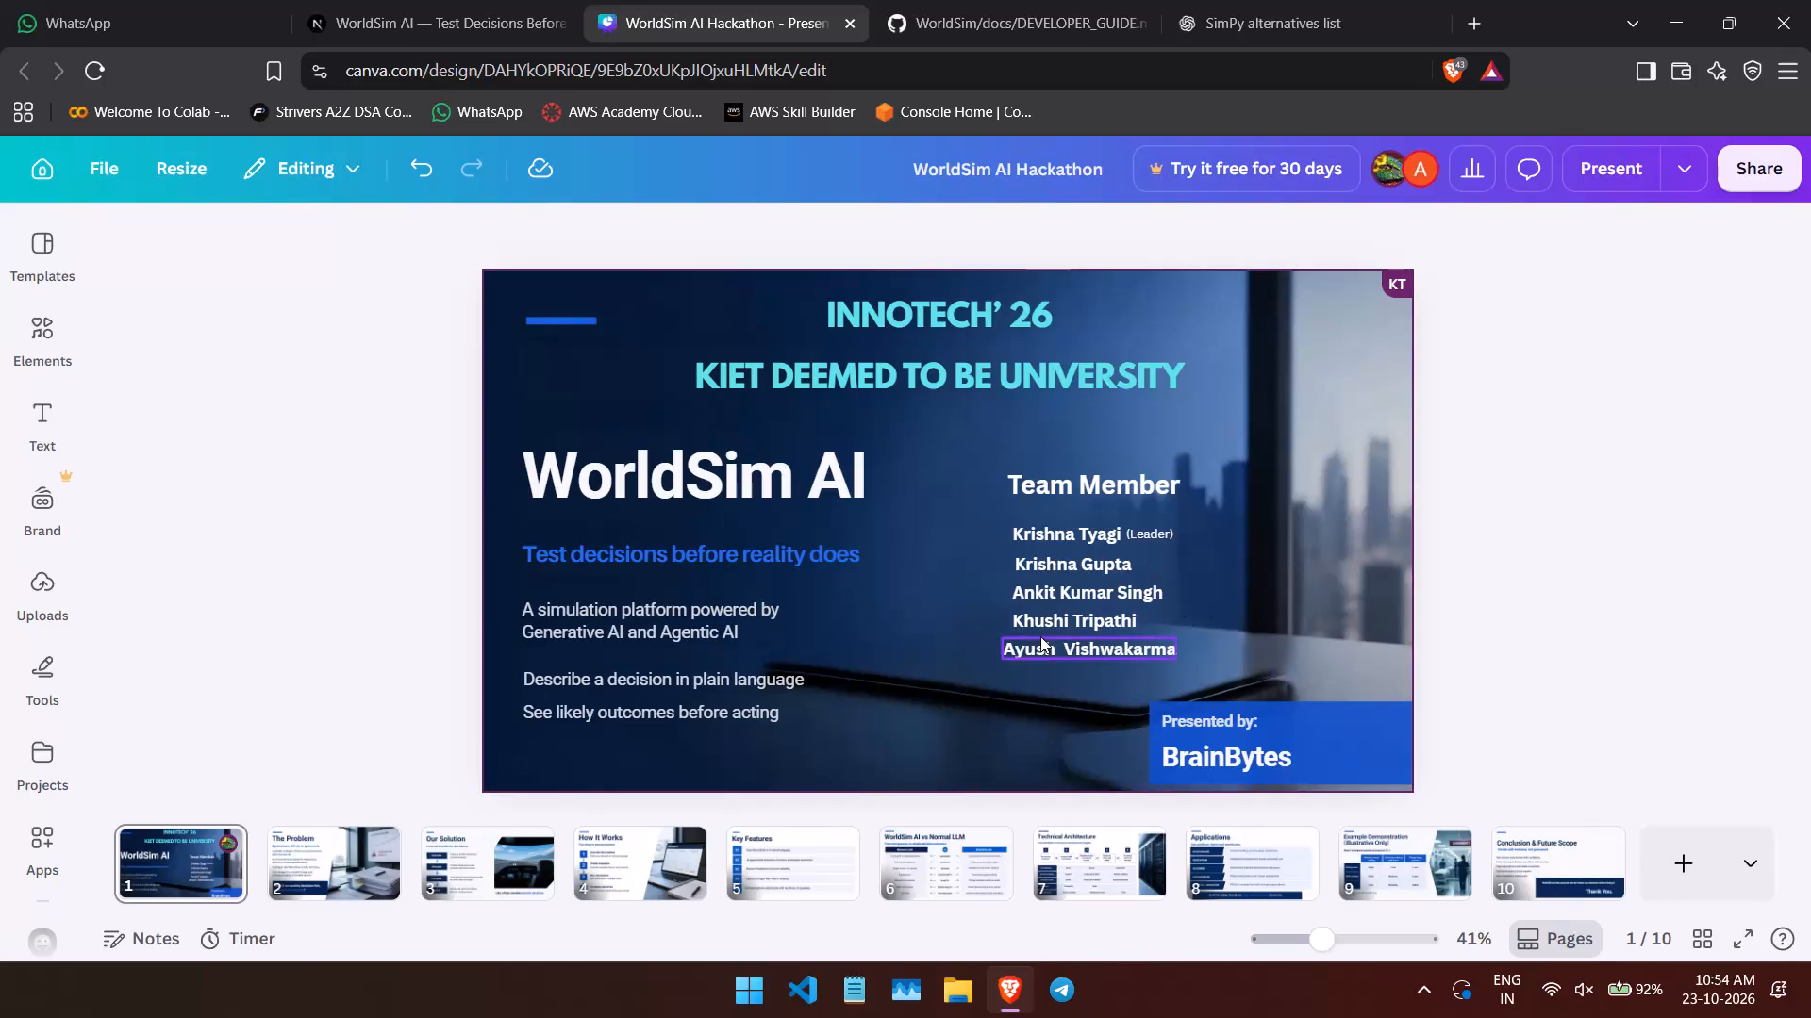
Shift the last team member's name on the title slide to line up with the names above it.
click(1020, 644)
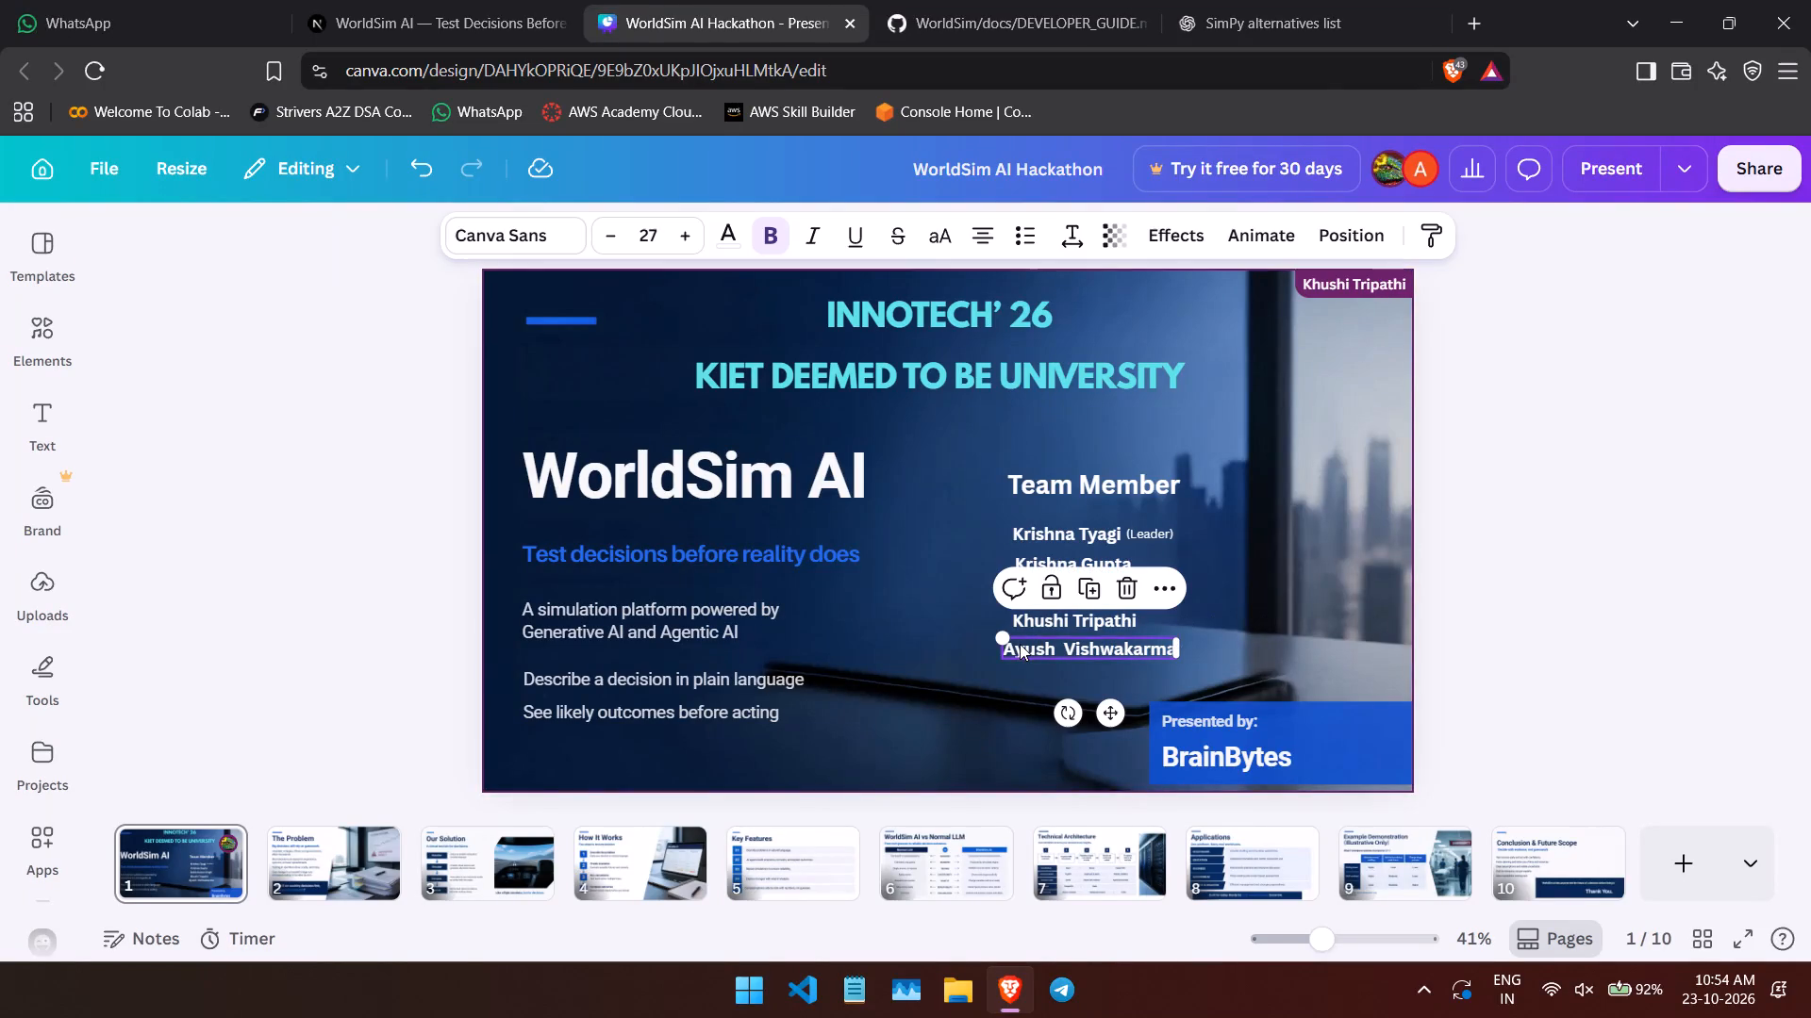
drag(1020, 644, 1032, 643)
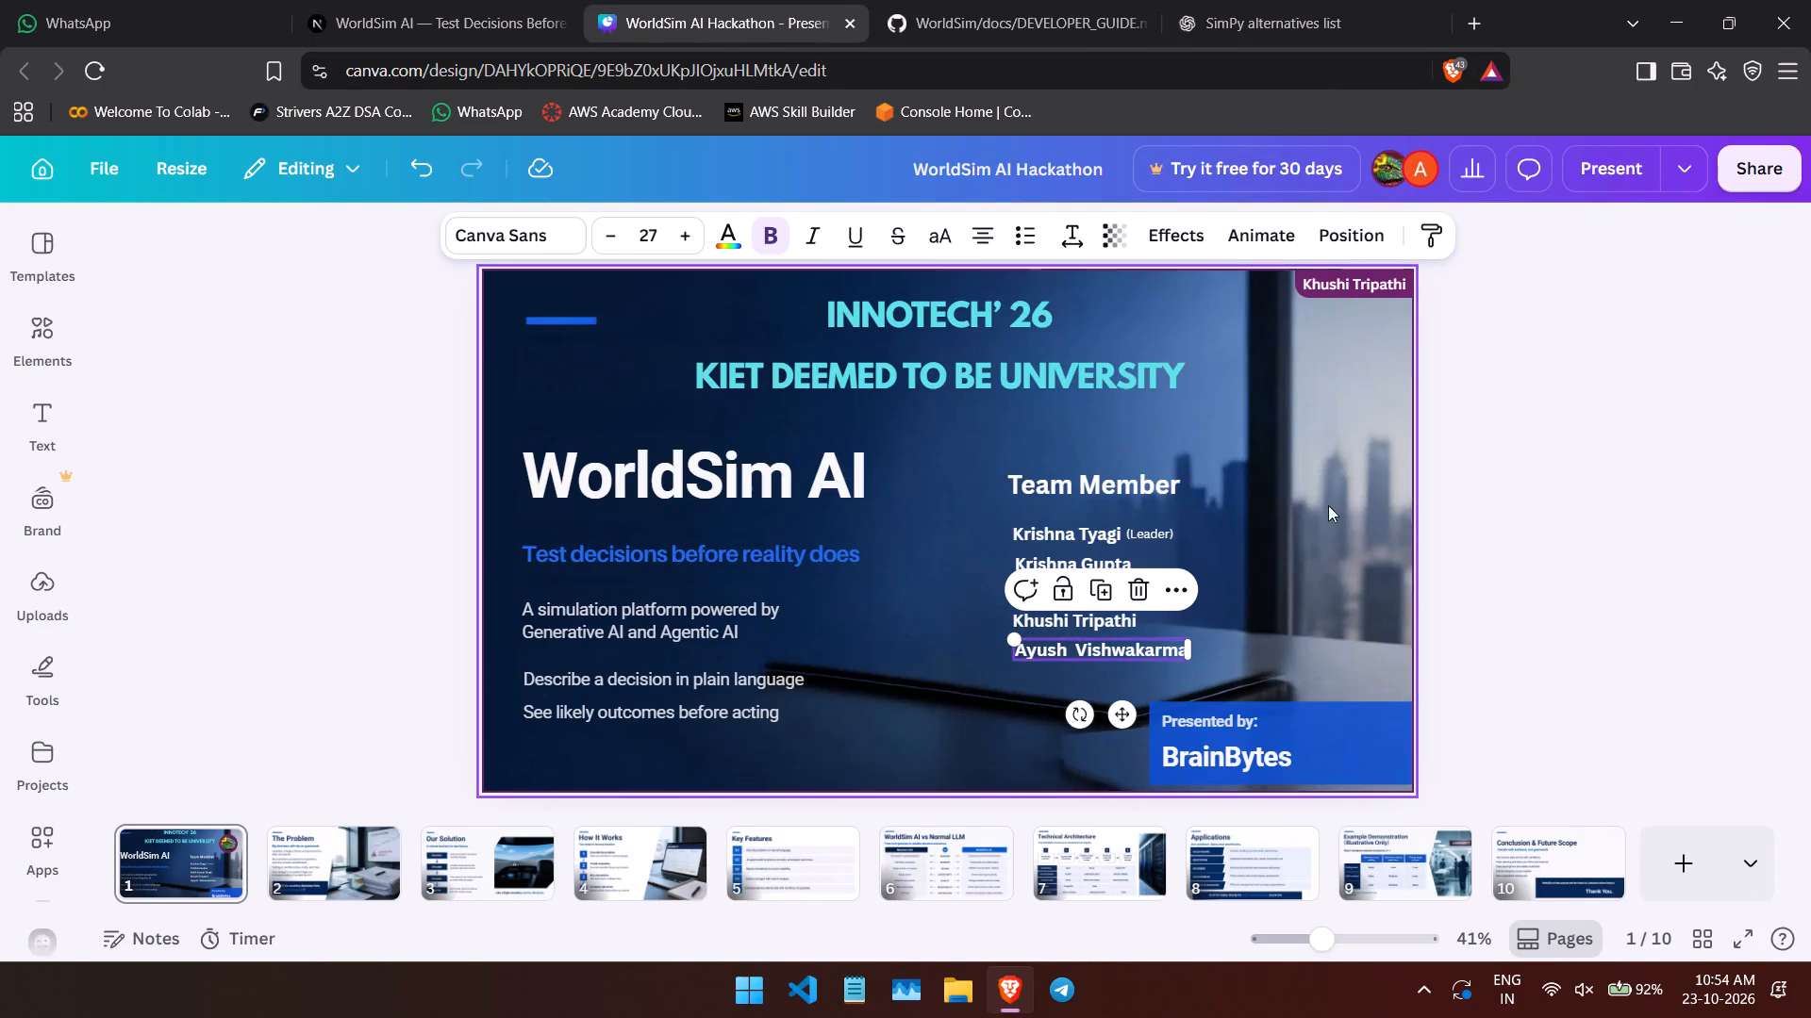
click(1463, 451)
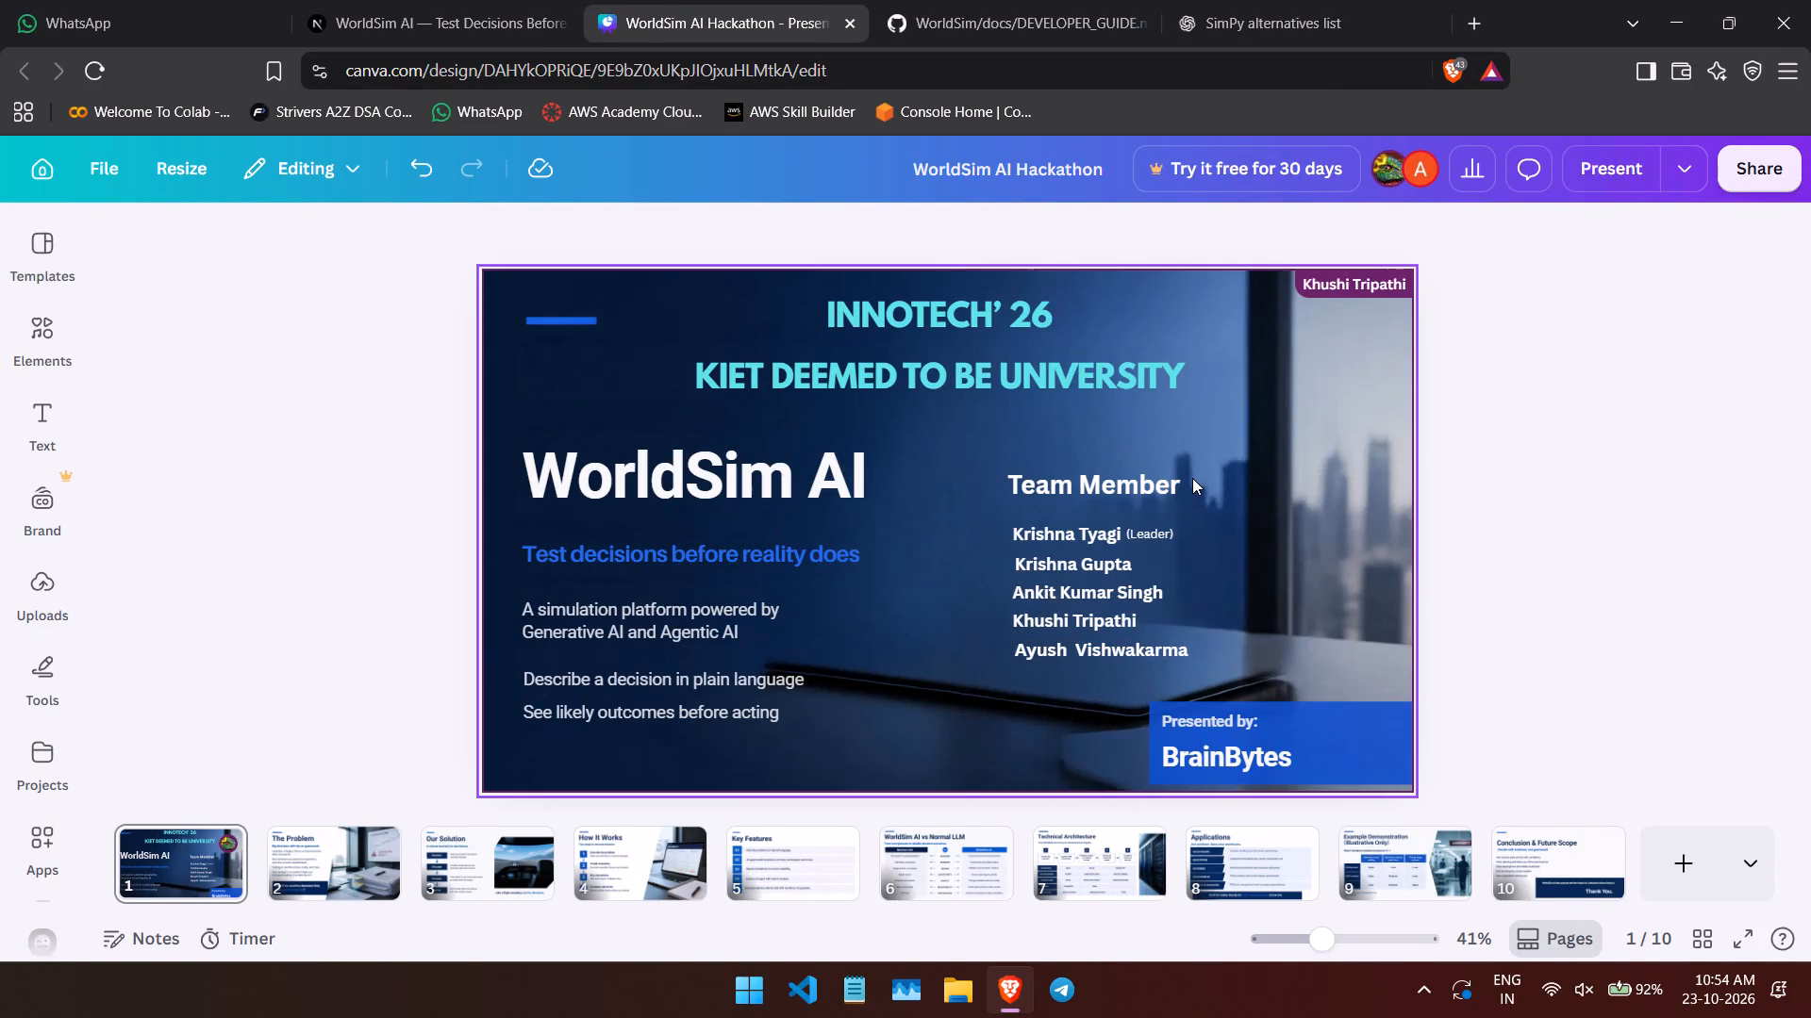
Look back over the WorldSim AI vs Normal LLM, Key Features and The Problem slides.
click(910, 854)
click(806, 855)
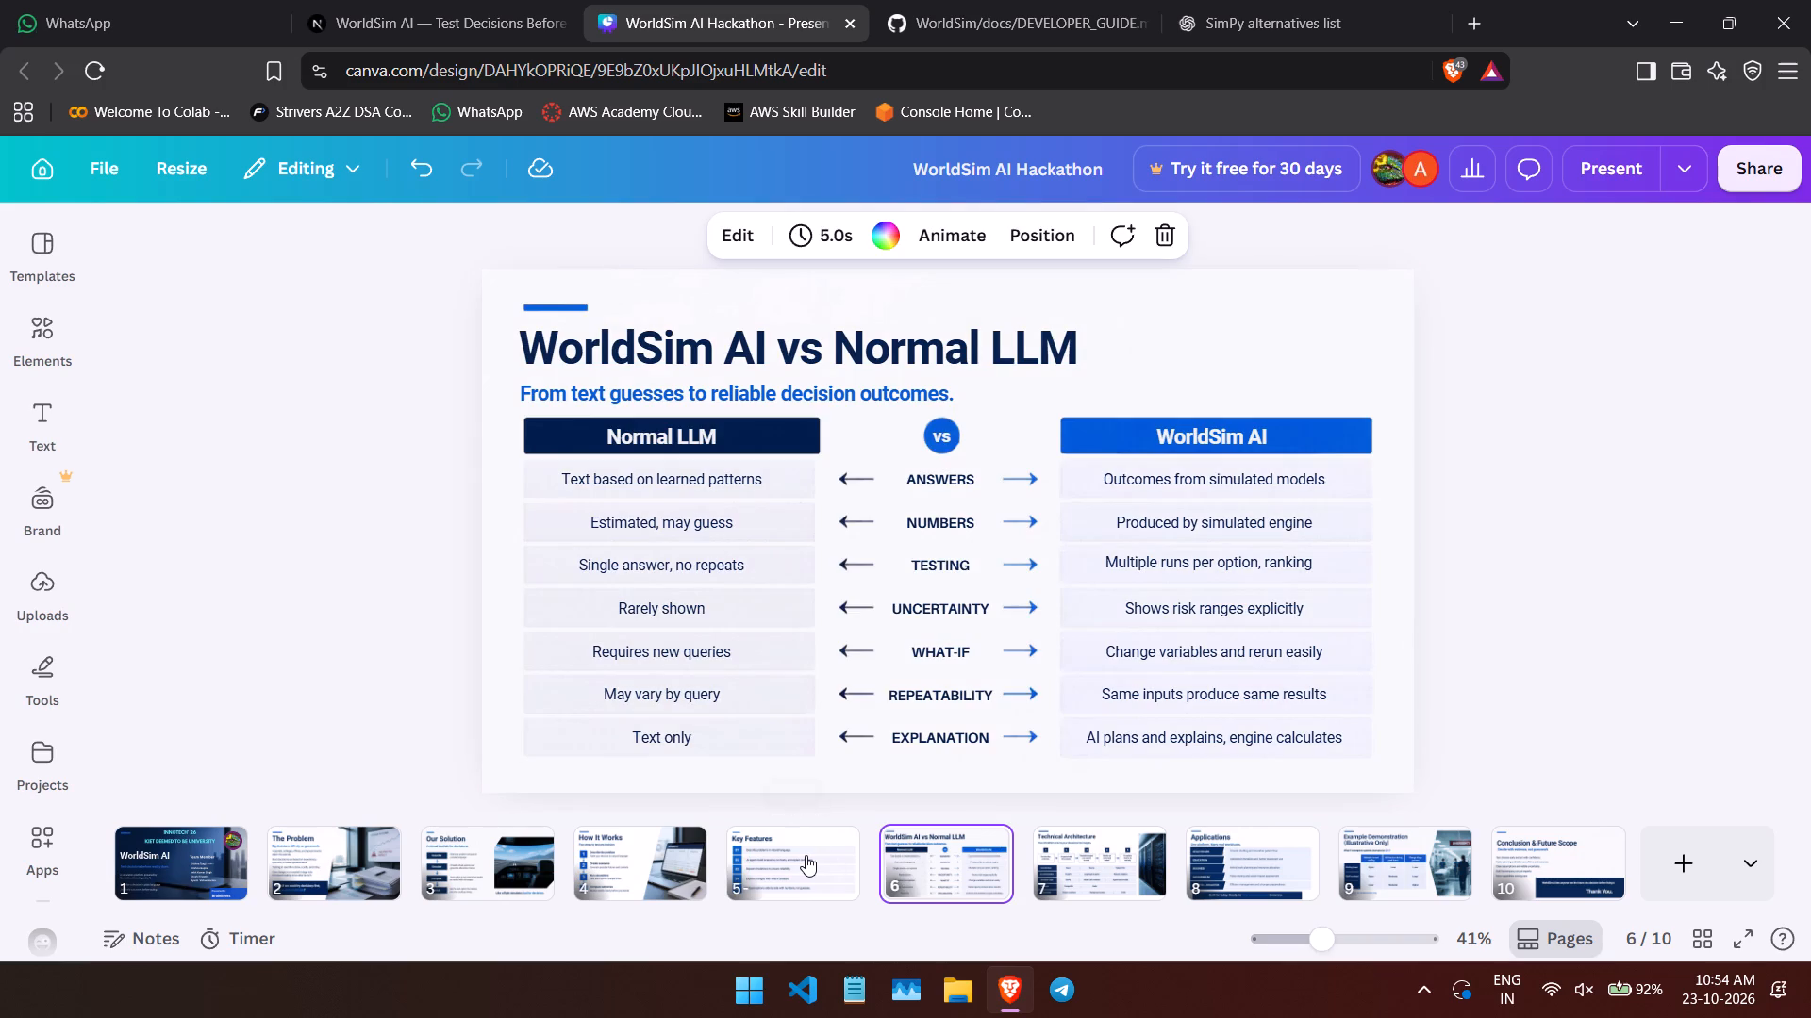
click(312, 862)
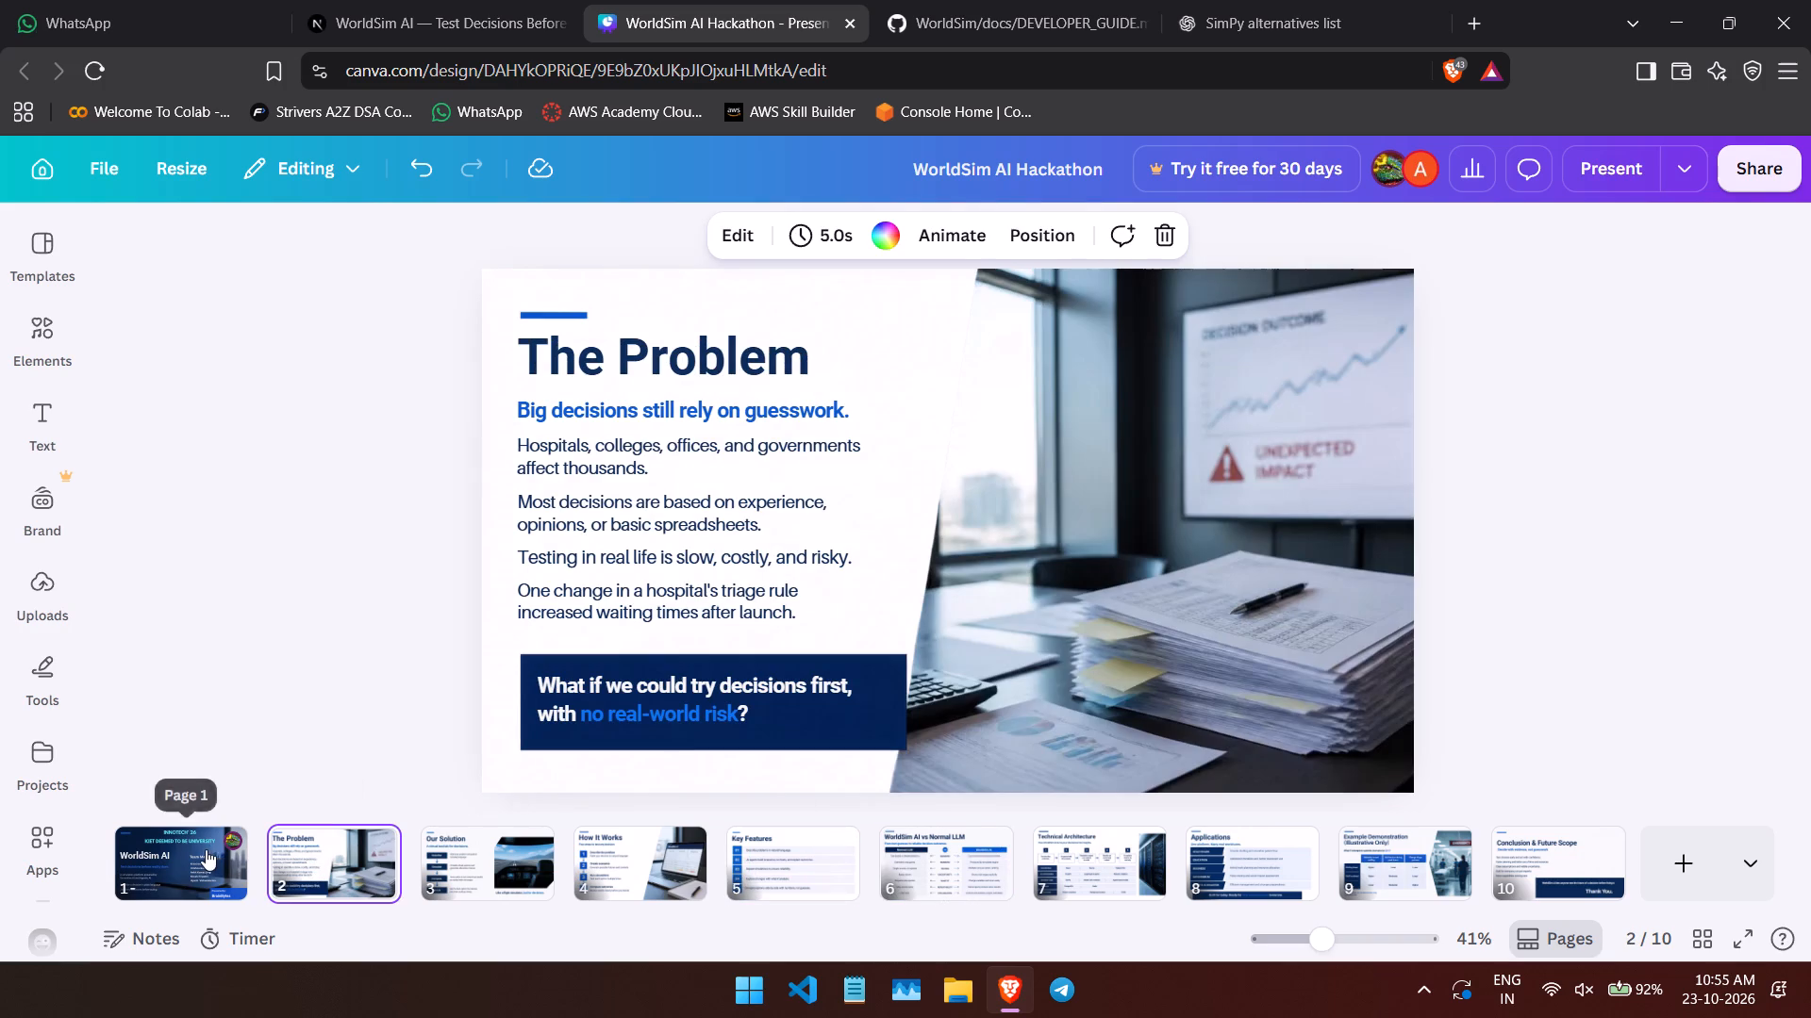
Nudge the "Describe a decision in plain language" line on the title slide slightly upward to even out the text spacing.
click(199, 849)
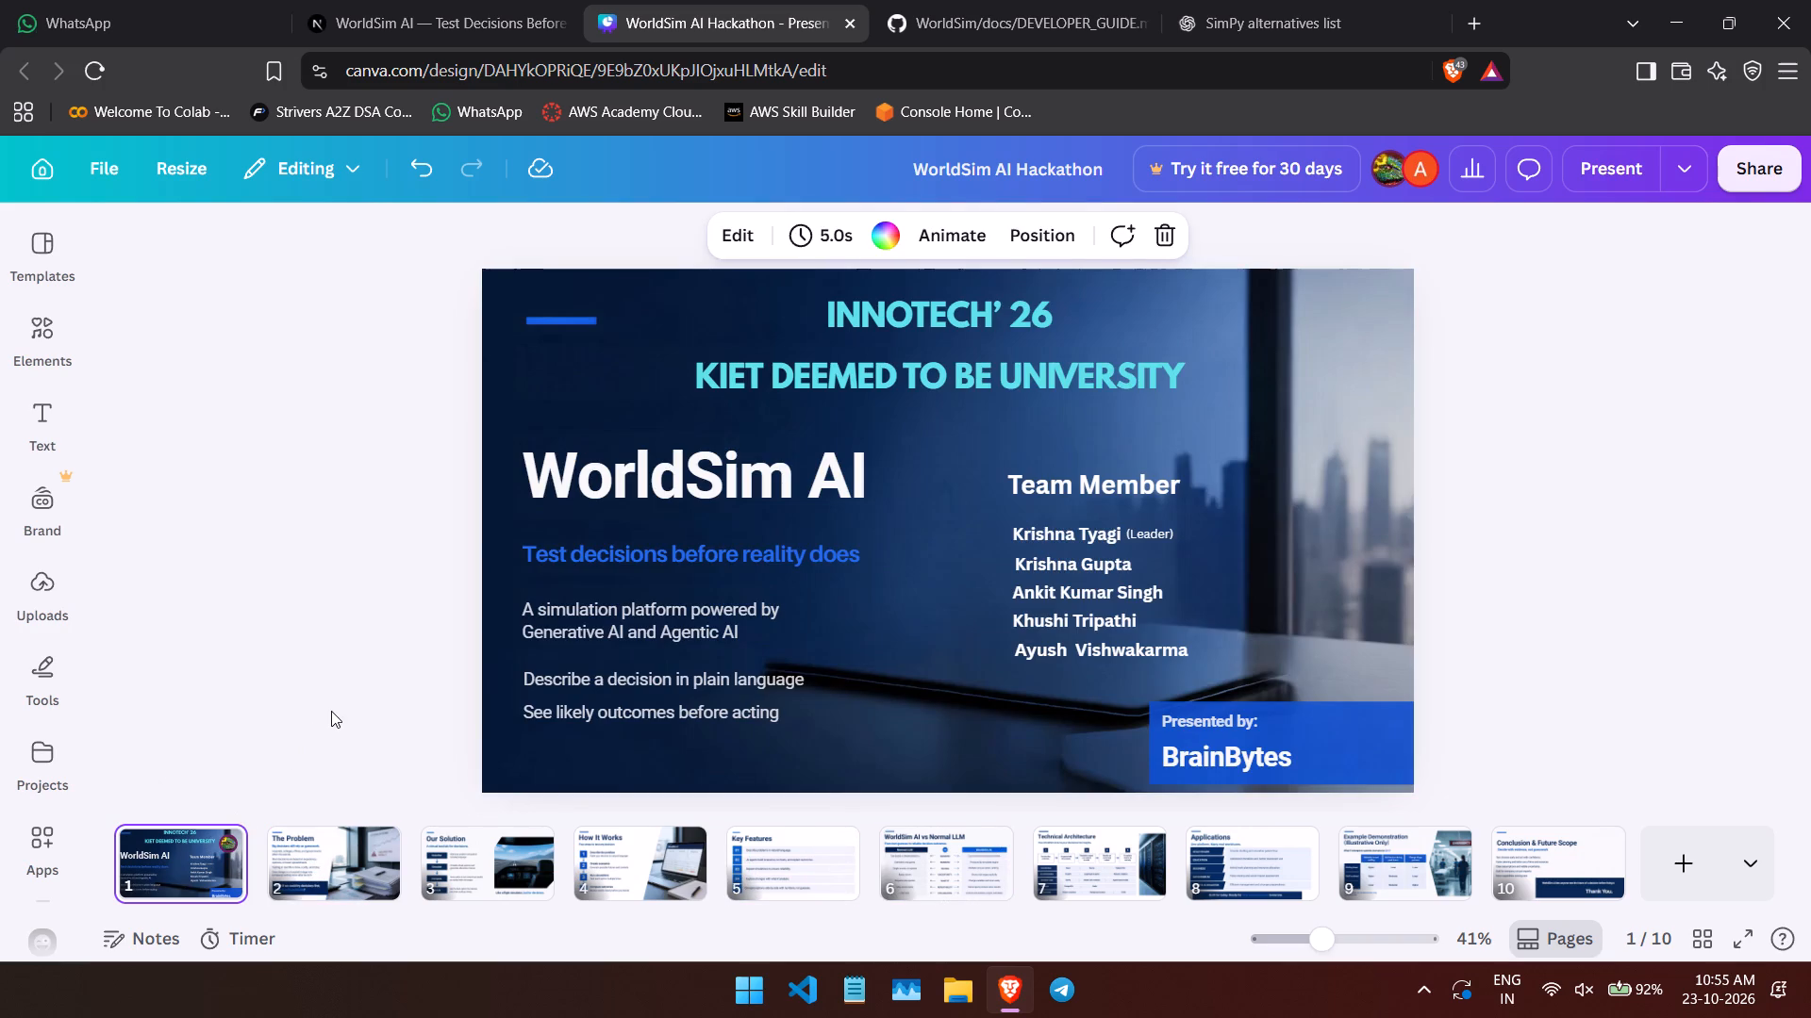
drag(603, 684, 603, 679)
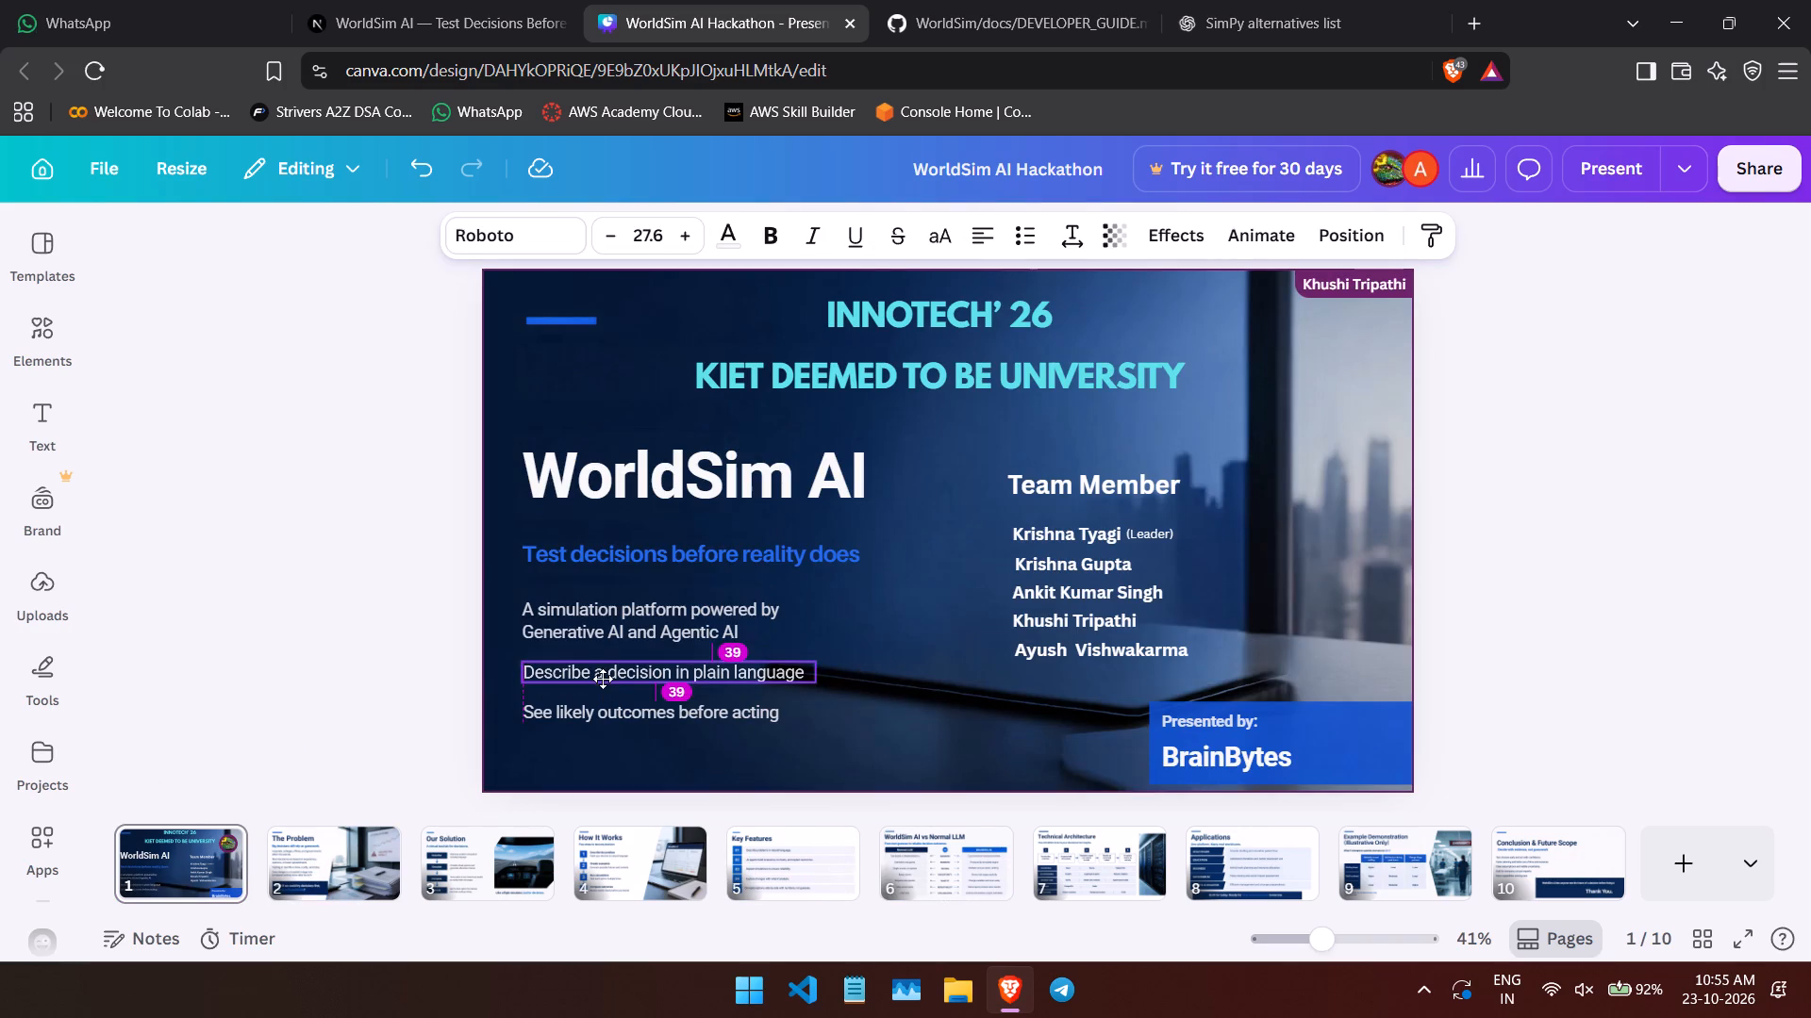
drag(603, 679, 604, 676)
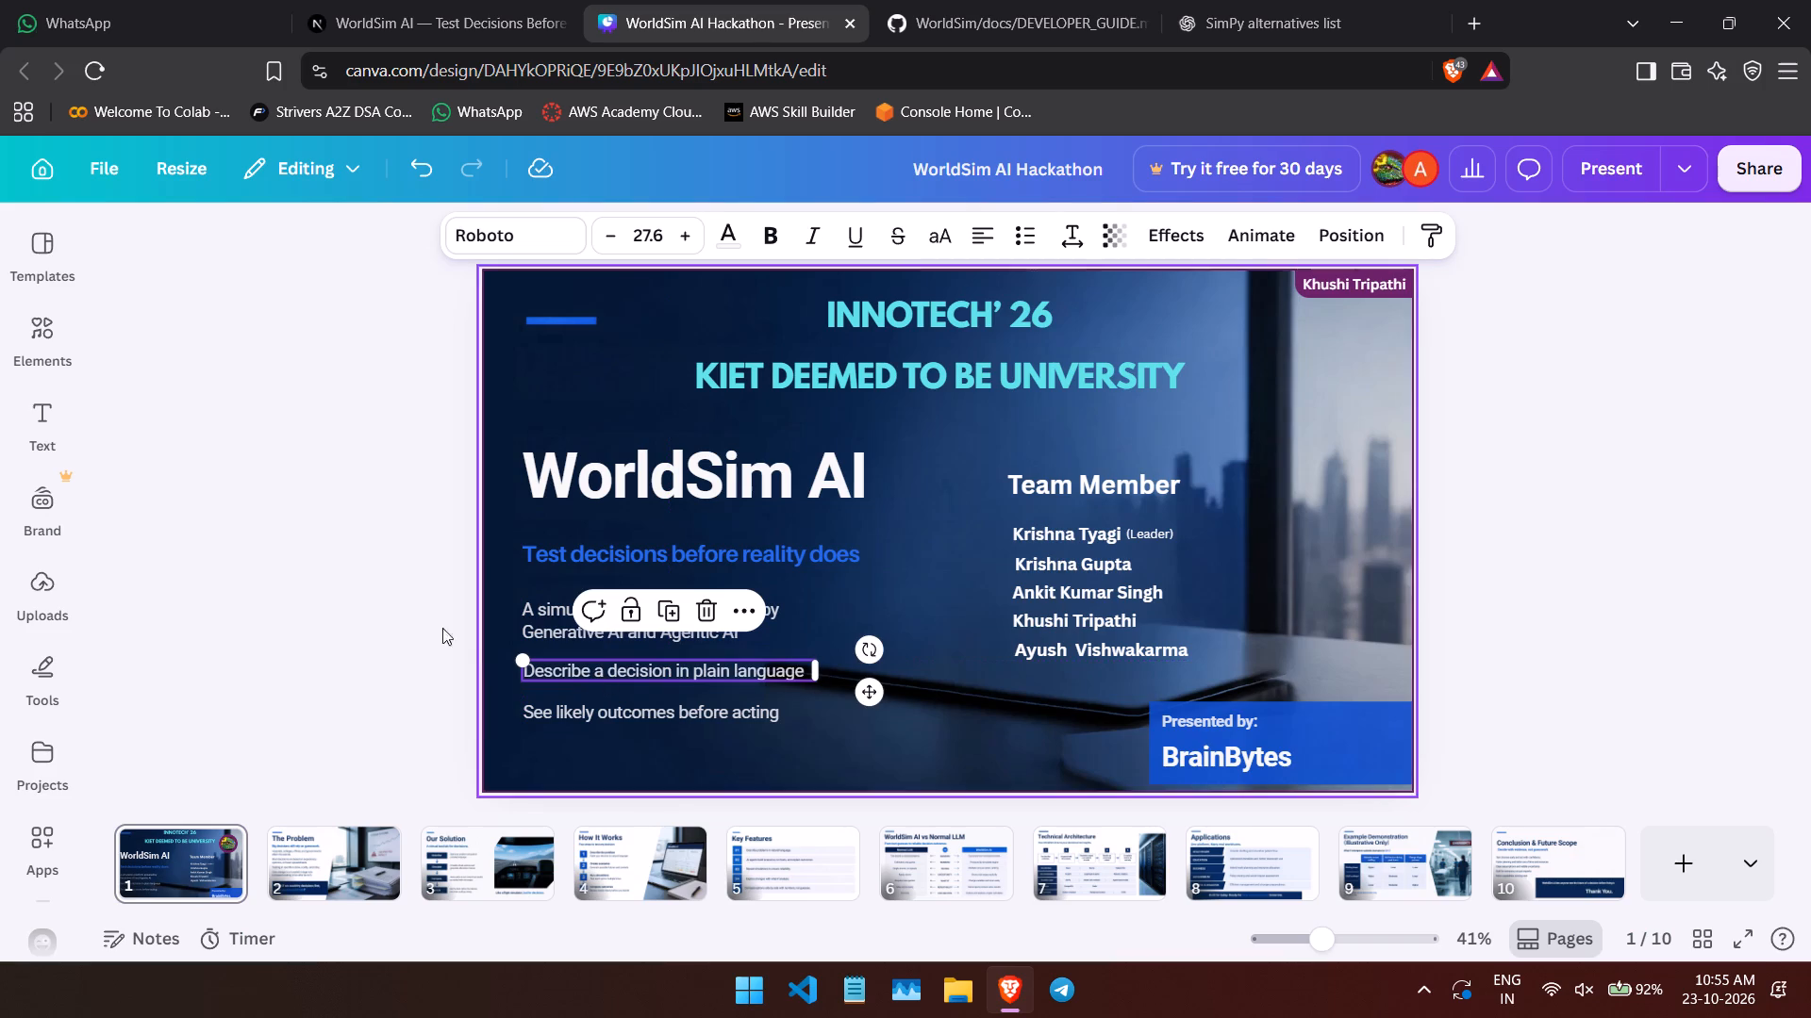
click(411, 622)
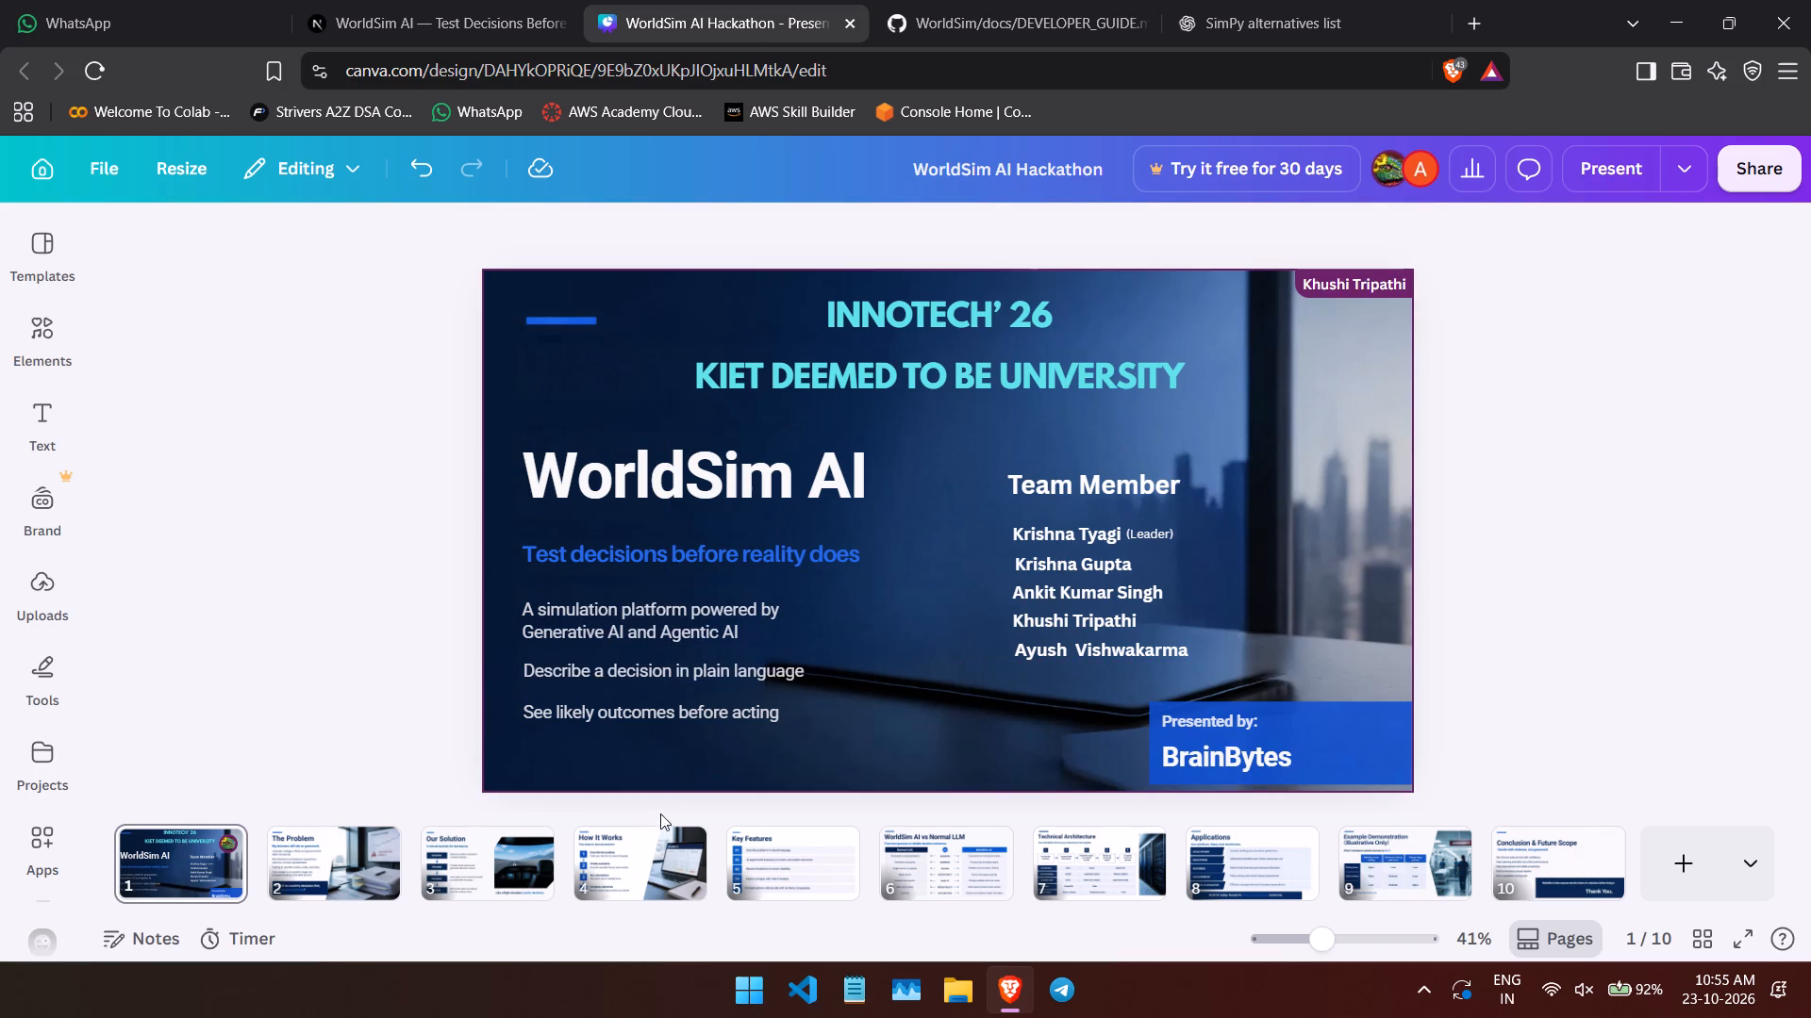
Review the How It Works, Our Solution and WorldSim AI vs Normal LLM slides.
click(660, 847)
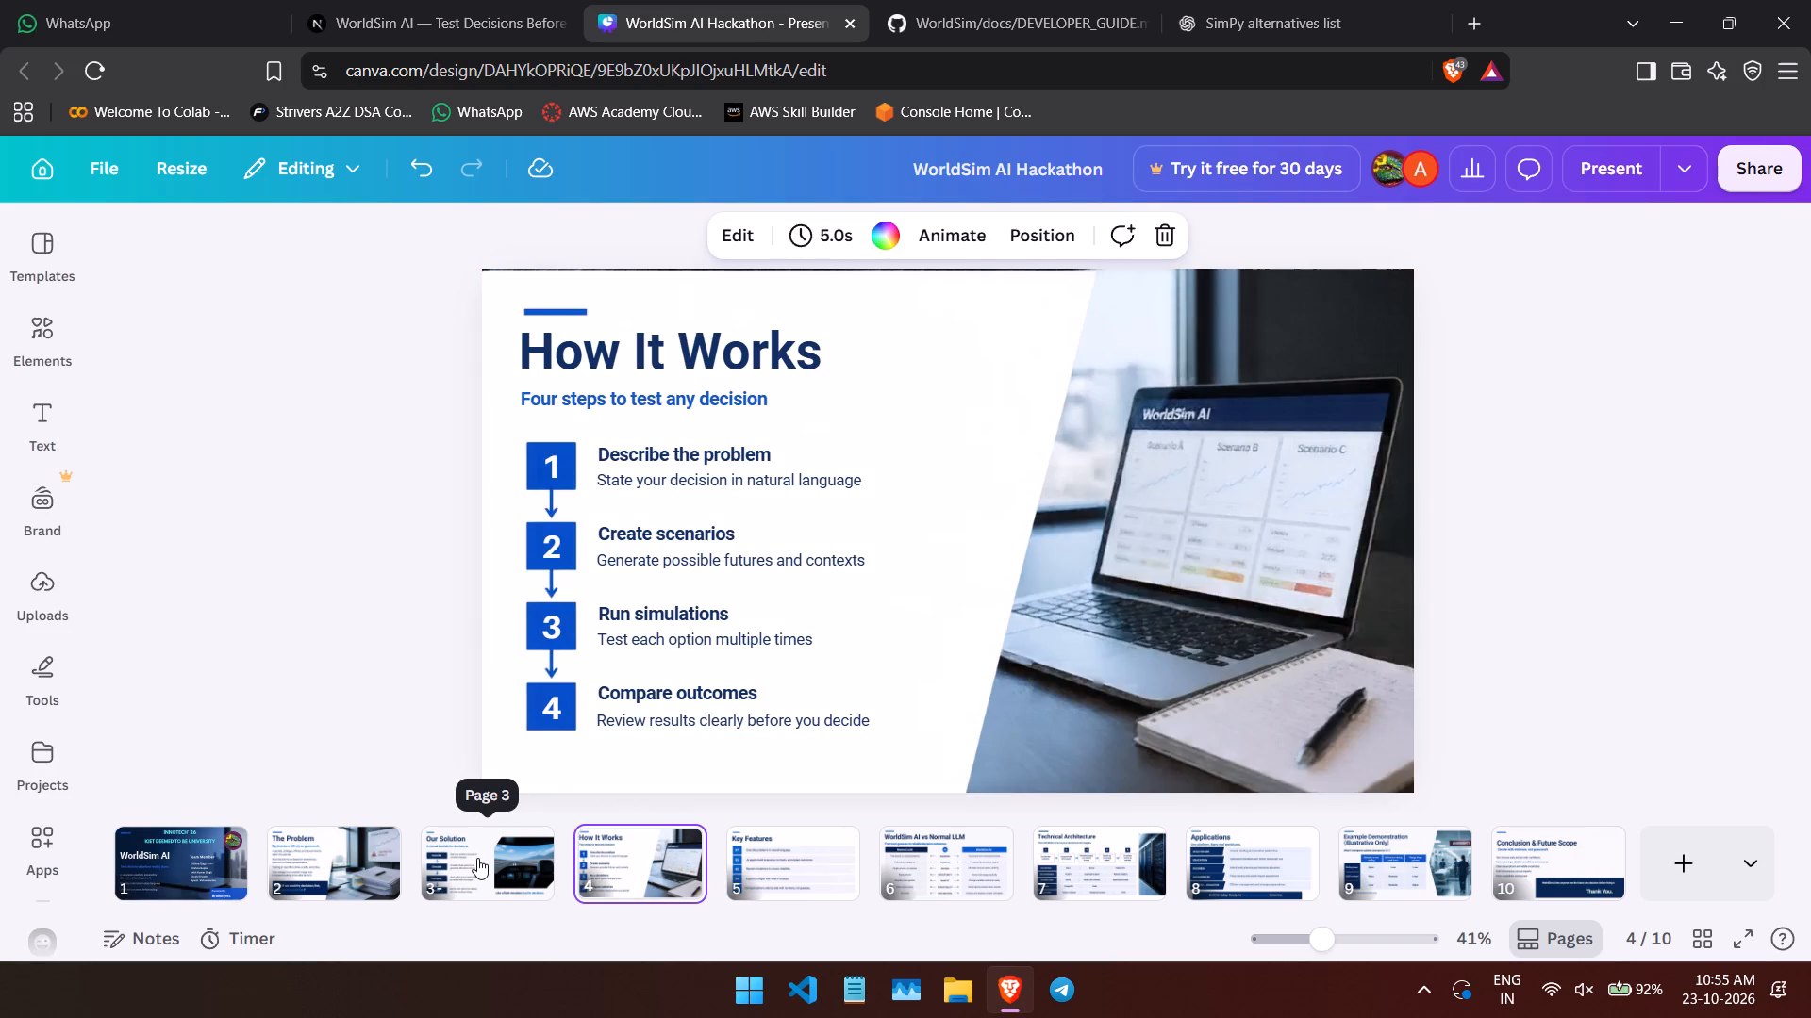
click(477, 858)
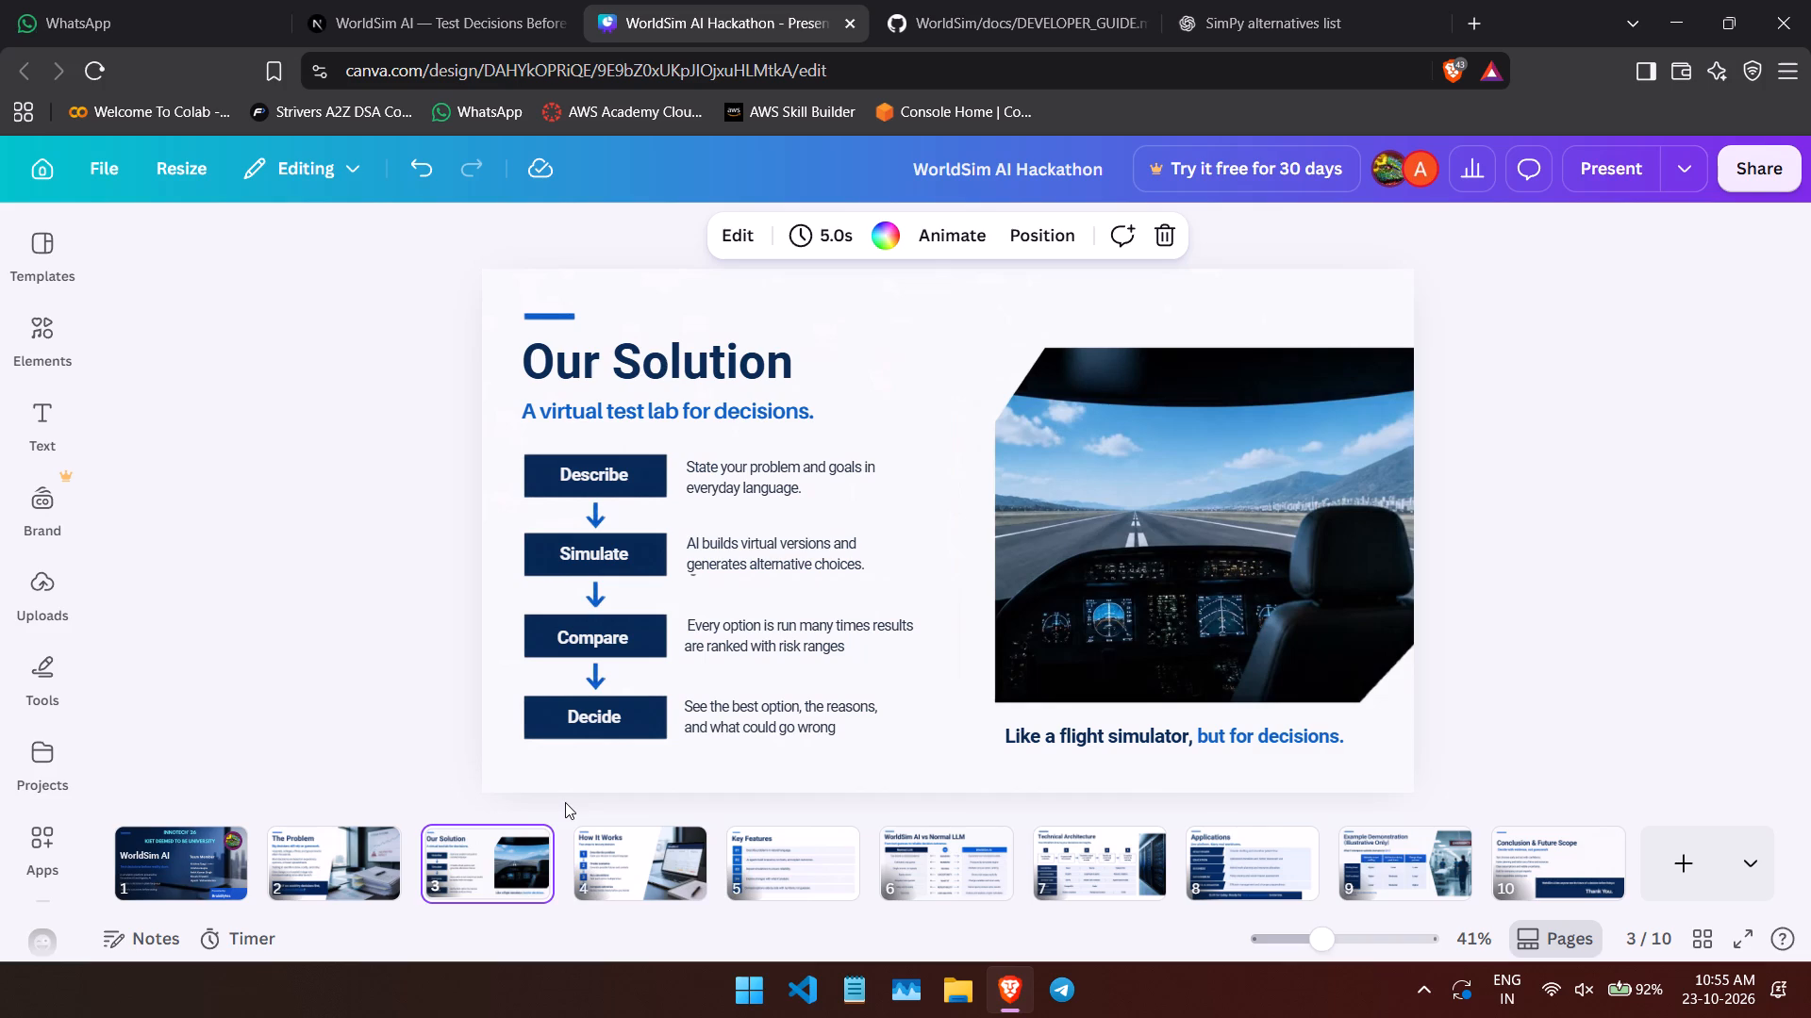
click(922, 882)
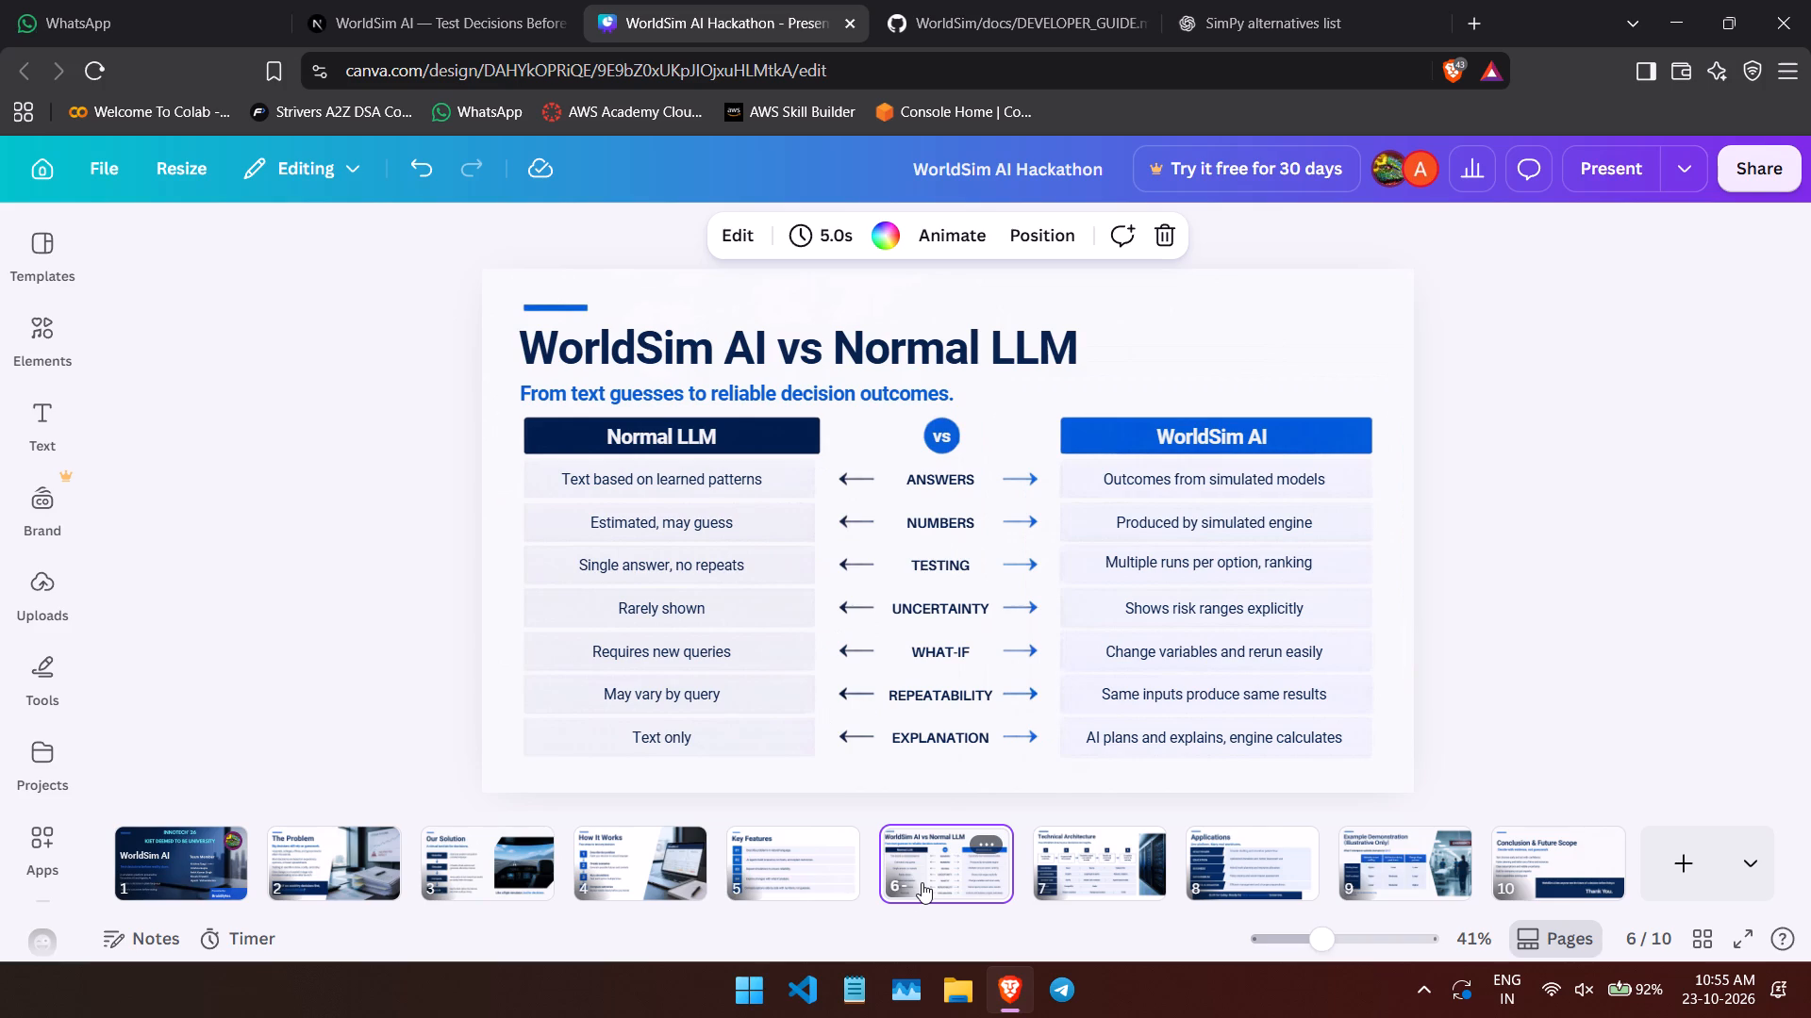
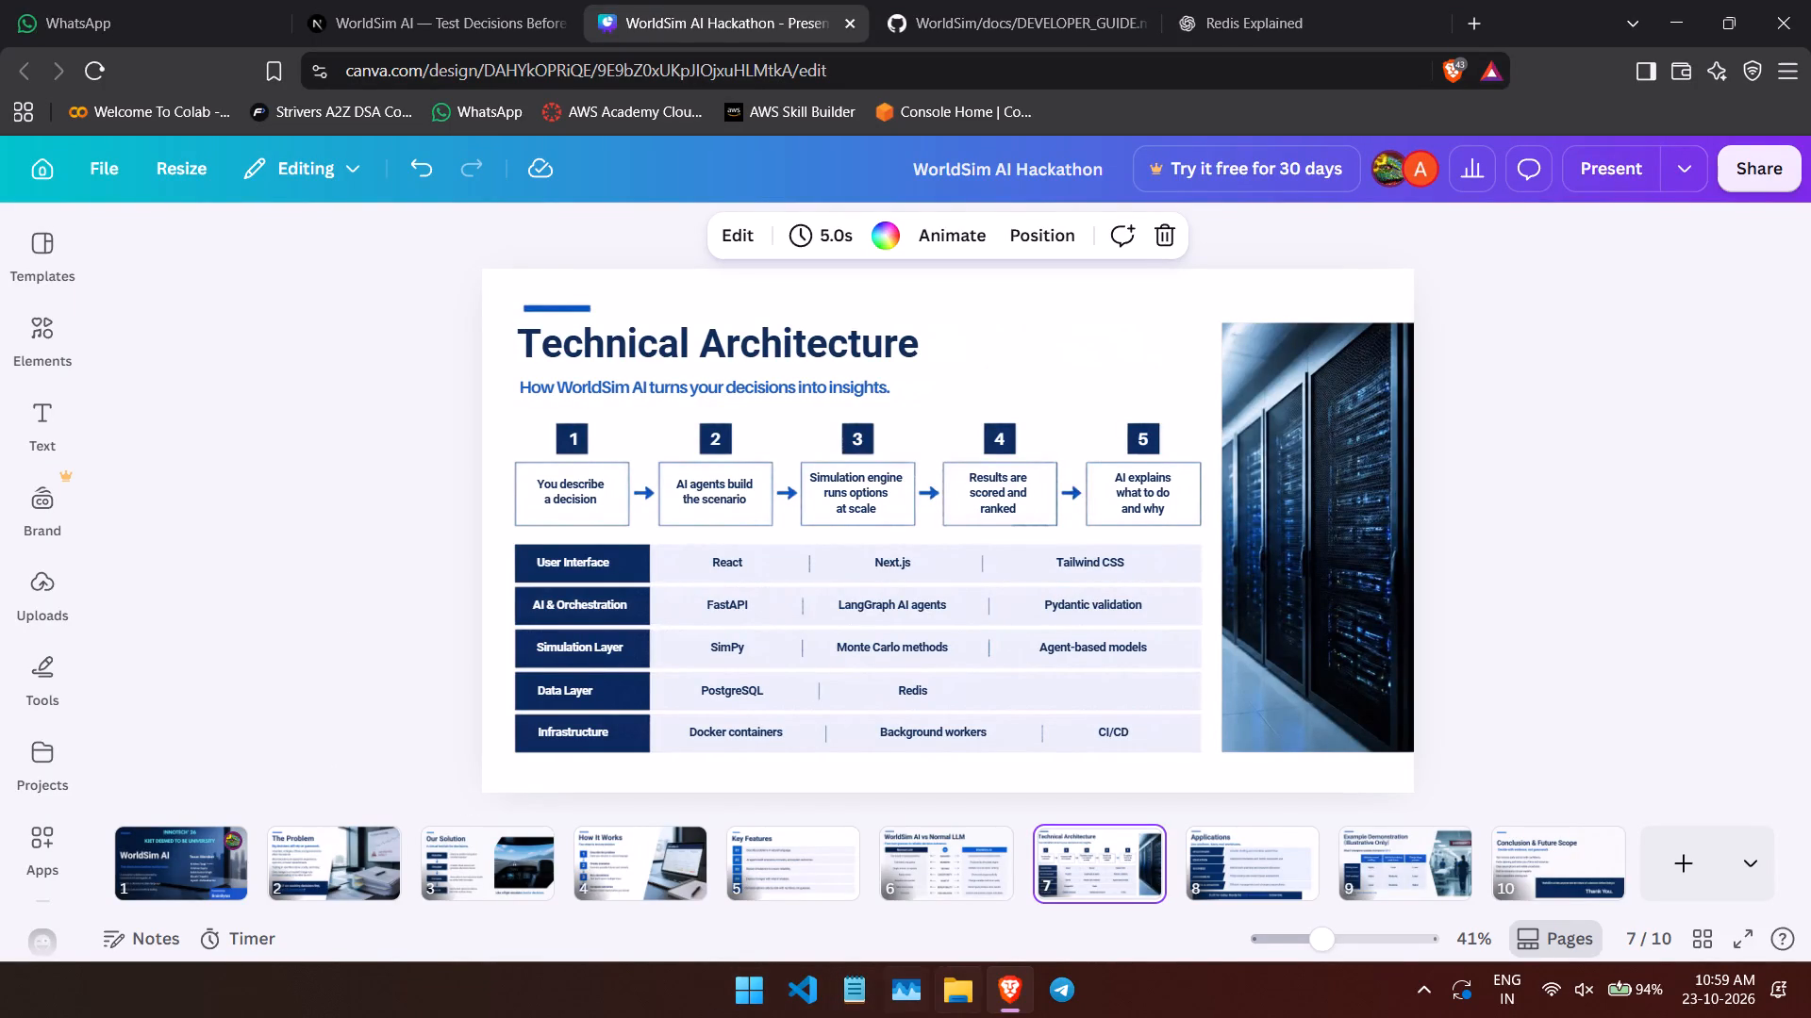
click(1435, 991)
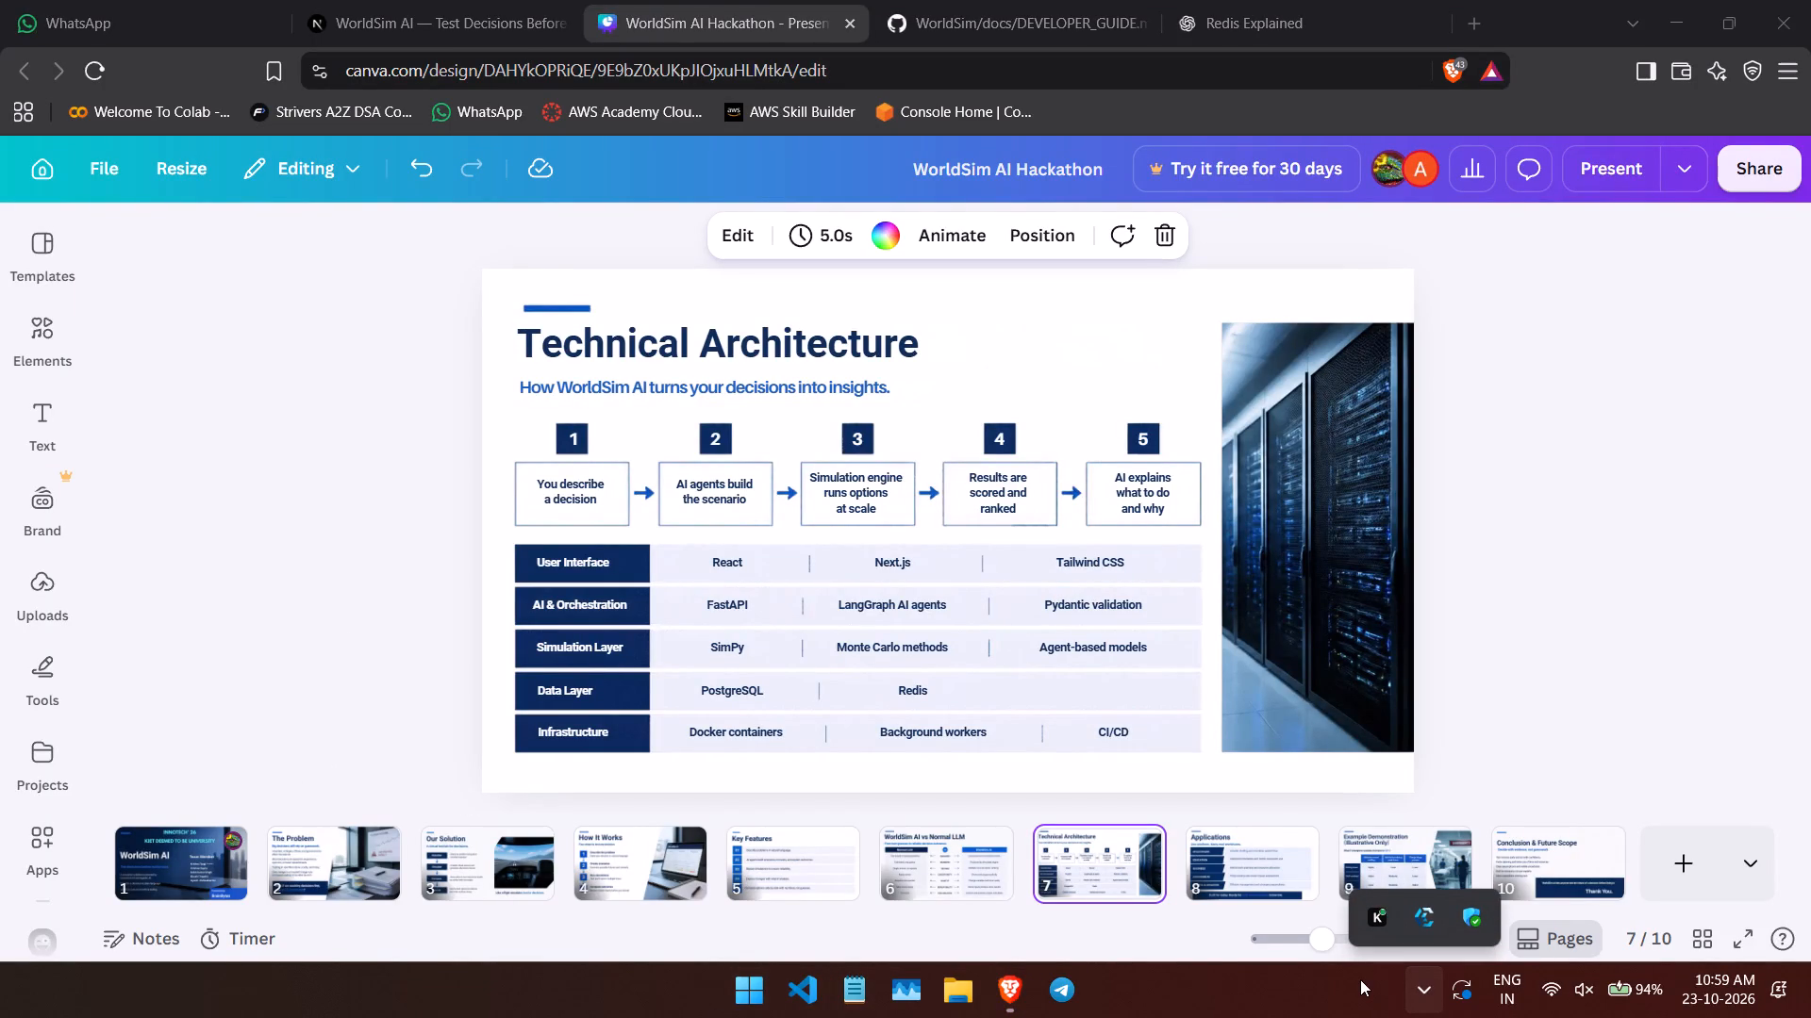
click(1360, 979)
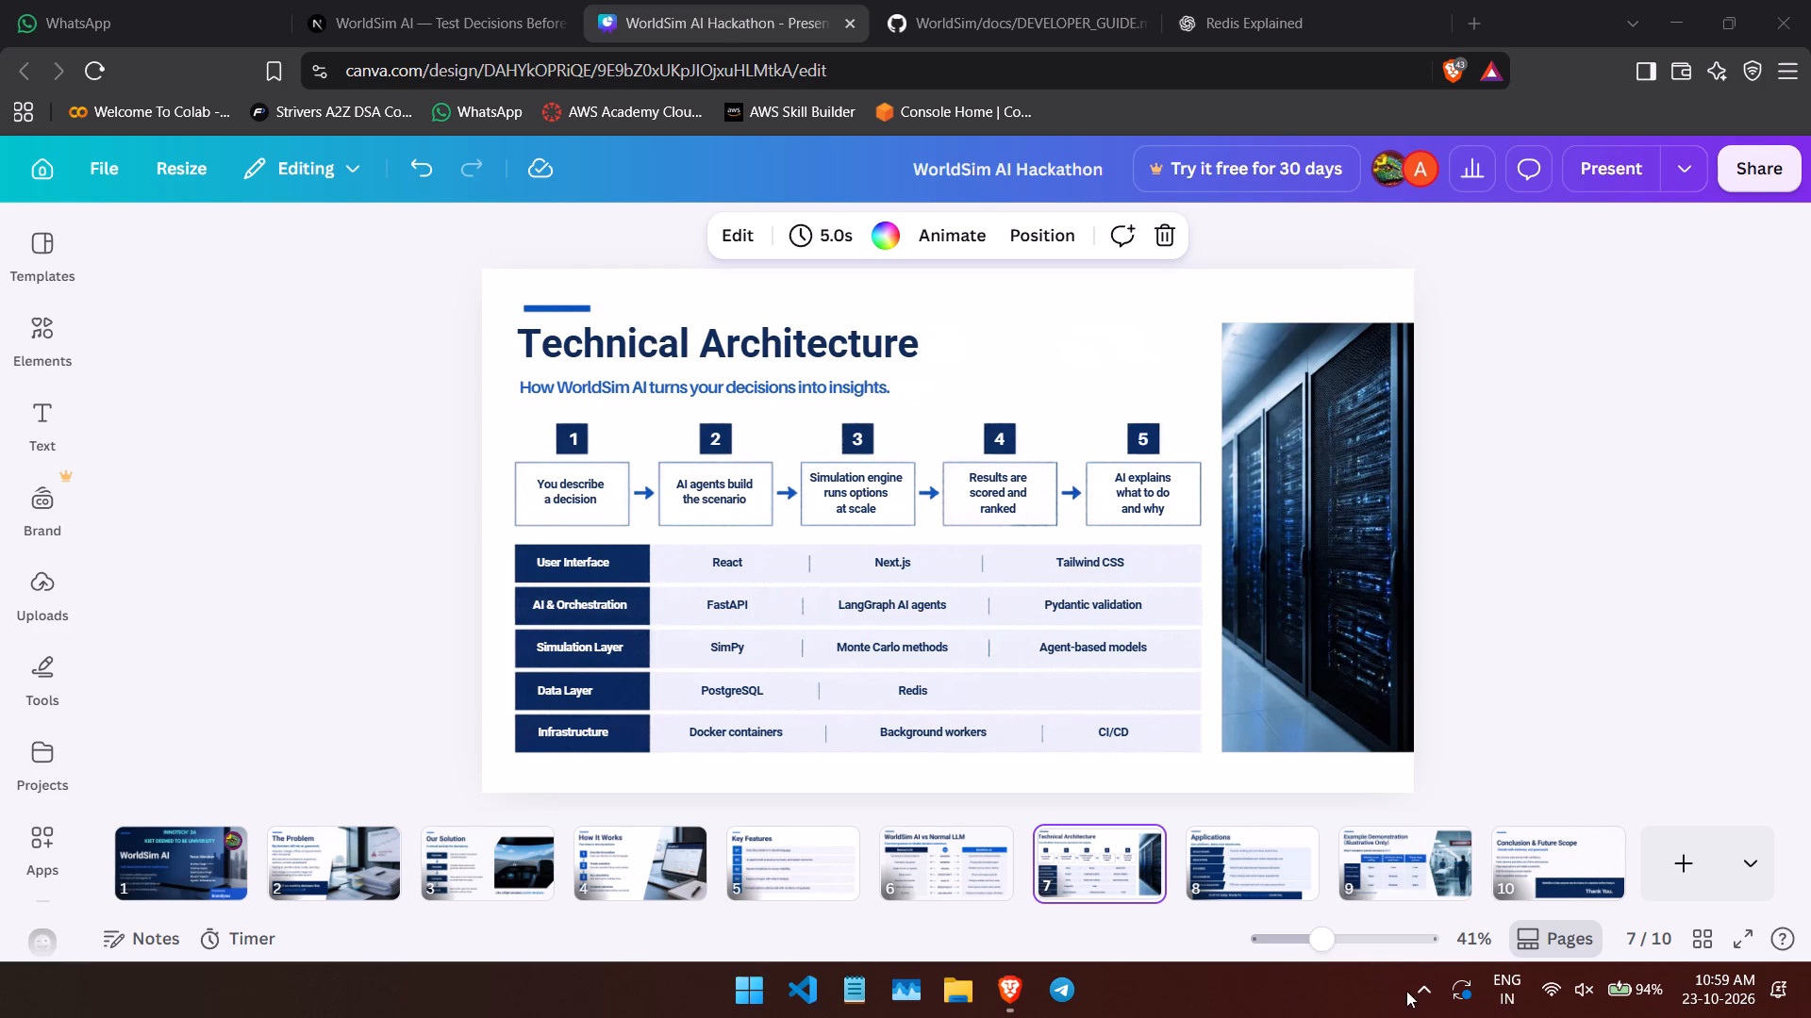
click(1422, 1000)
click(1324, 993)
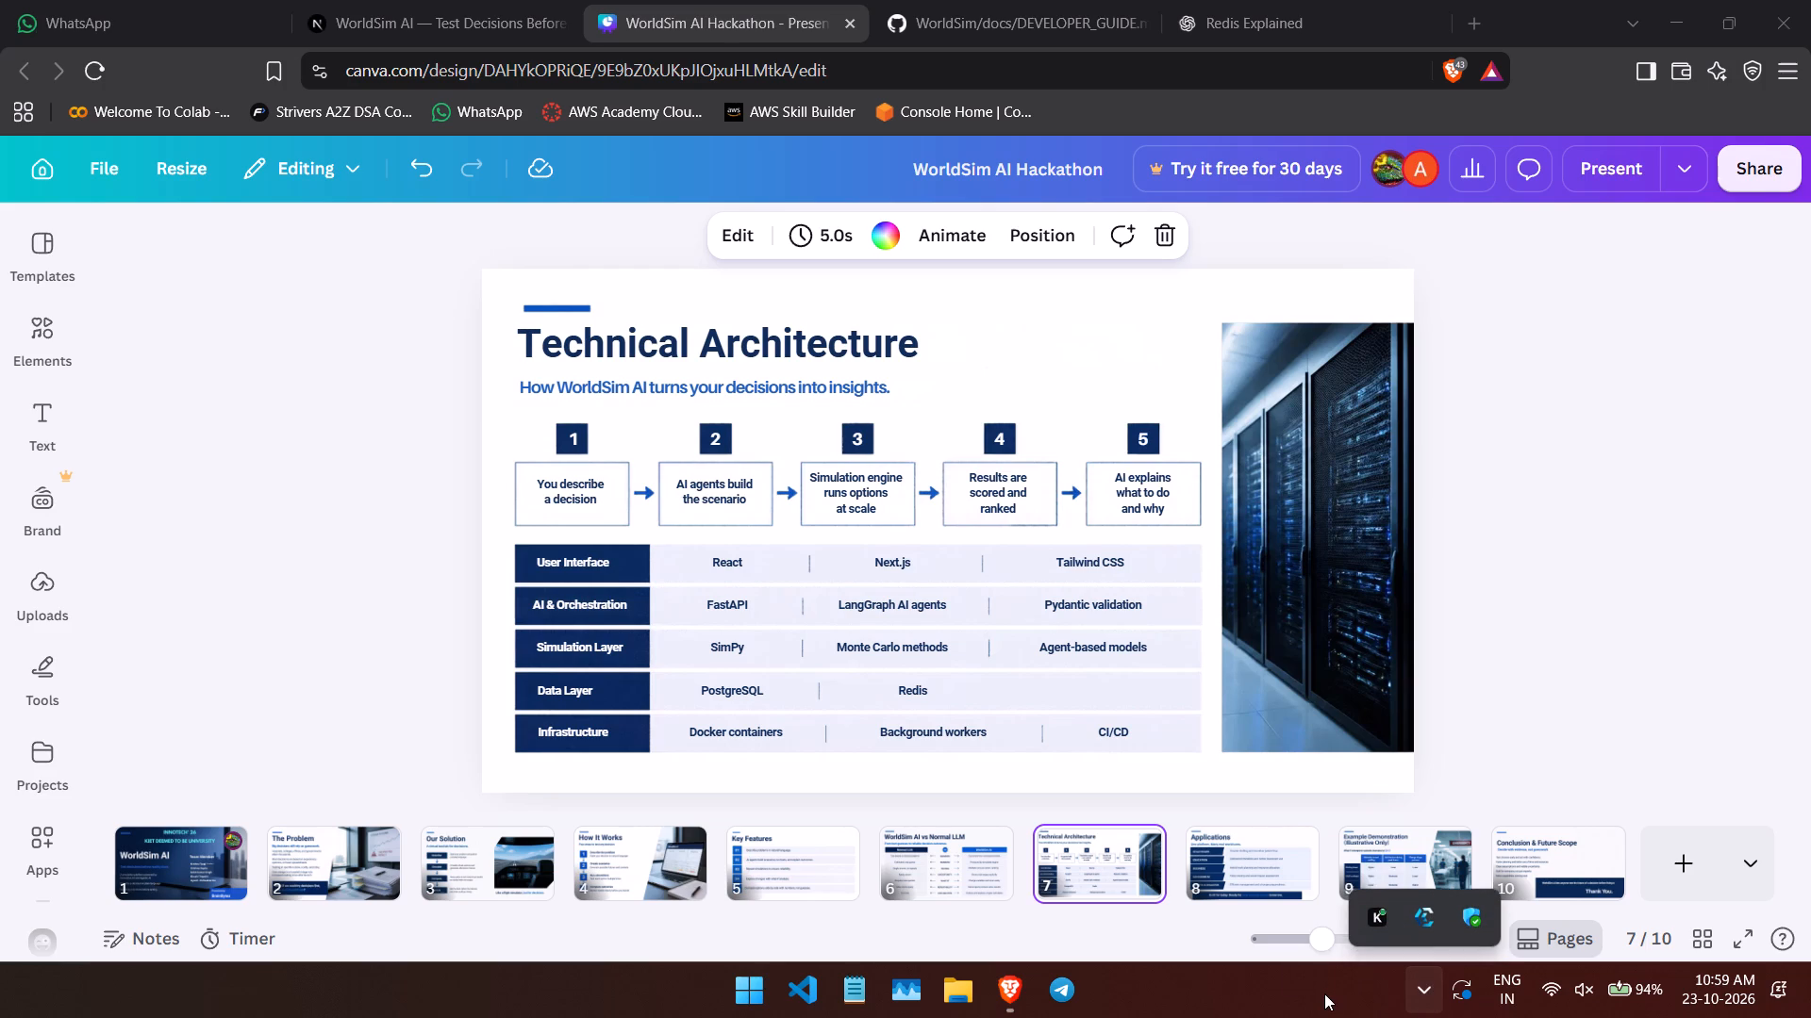
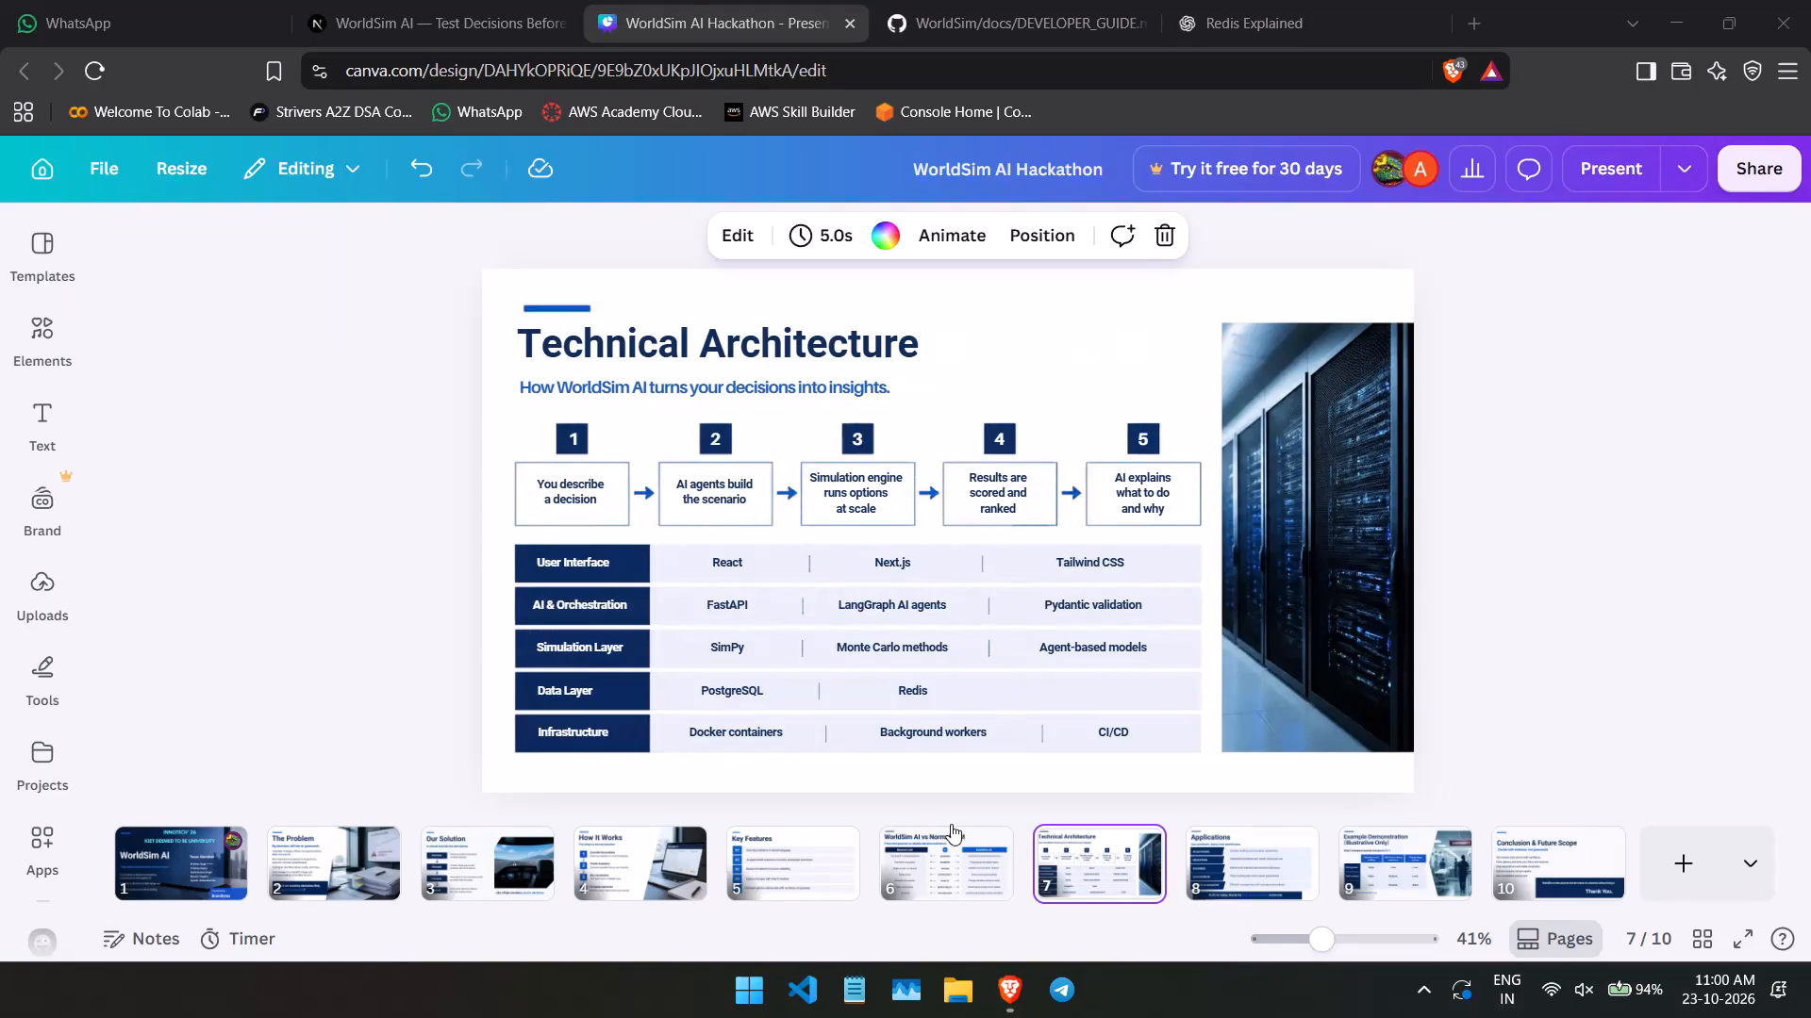
Review the WorldSim AI vs Normal LLM, Key Features, How It Works and Applications slides.
click(924, 857)
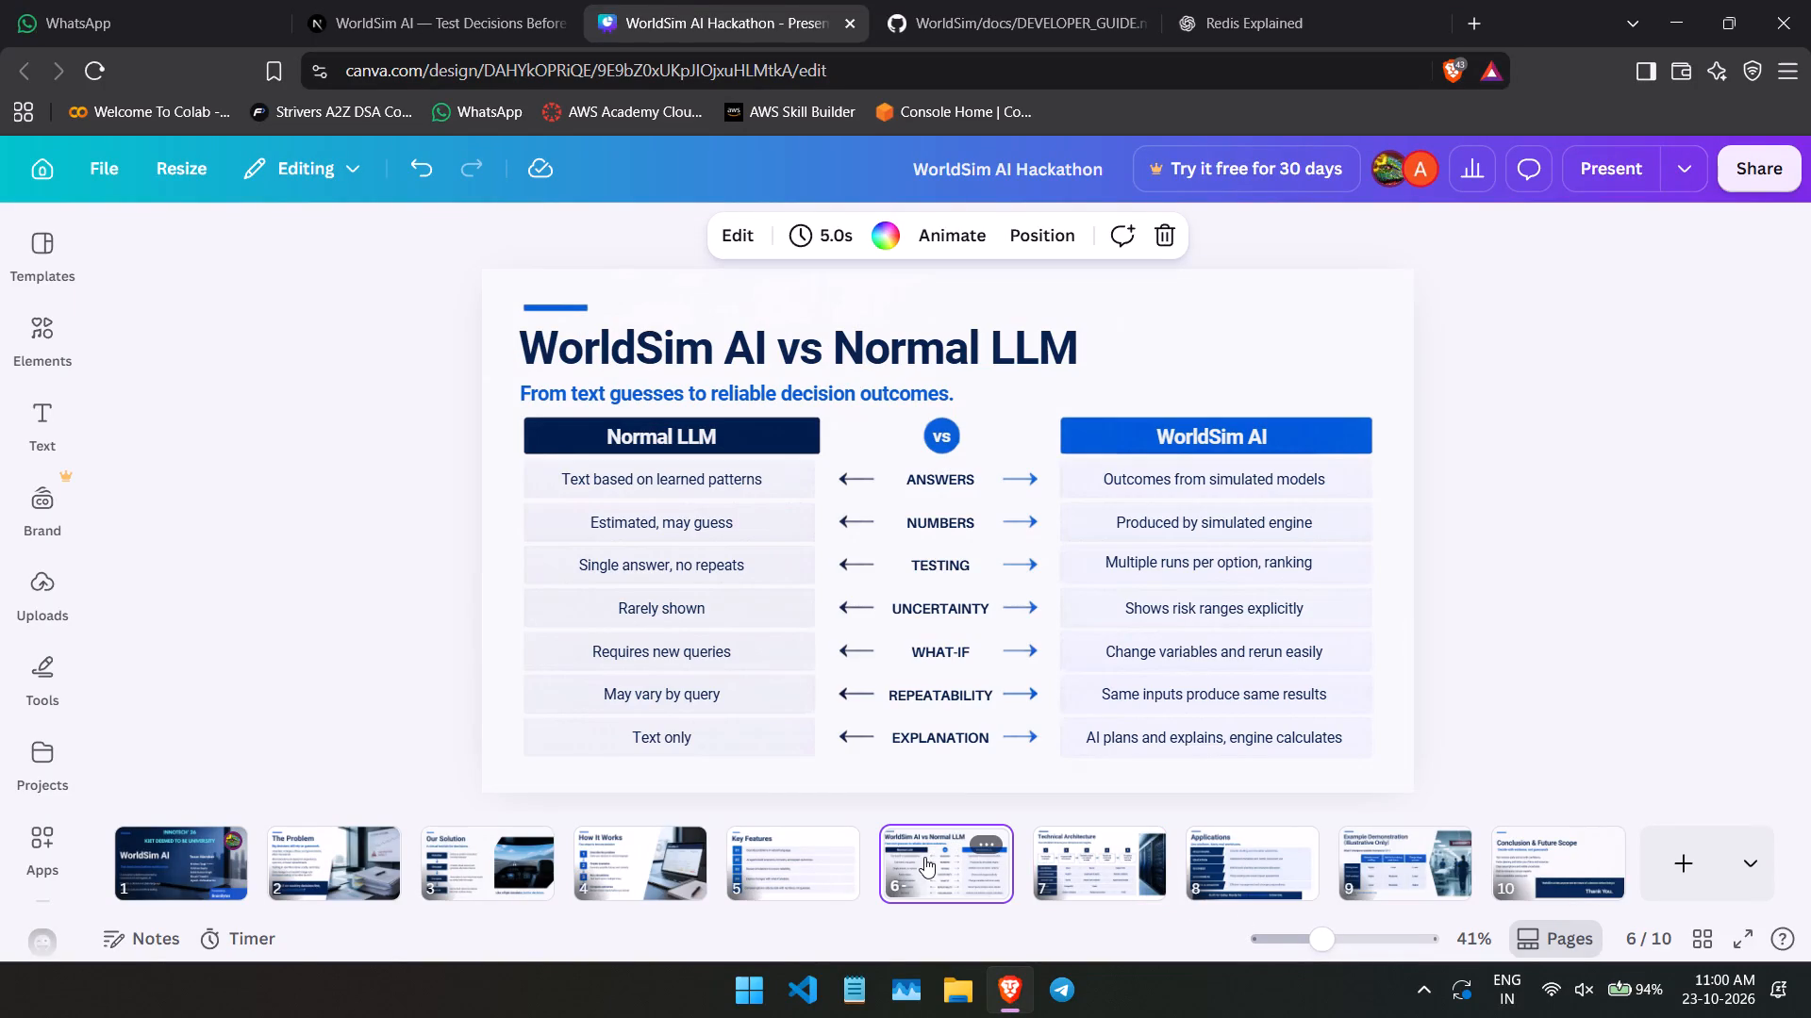
click(742, 874)
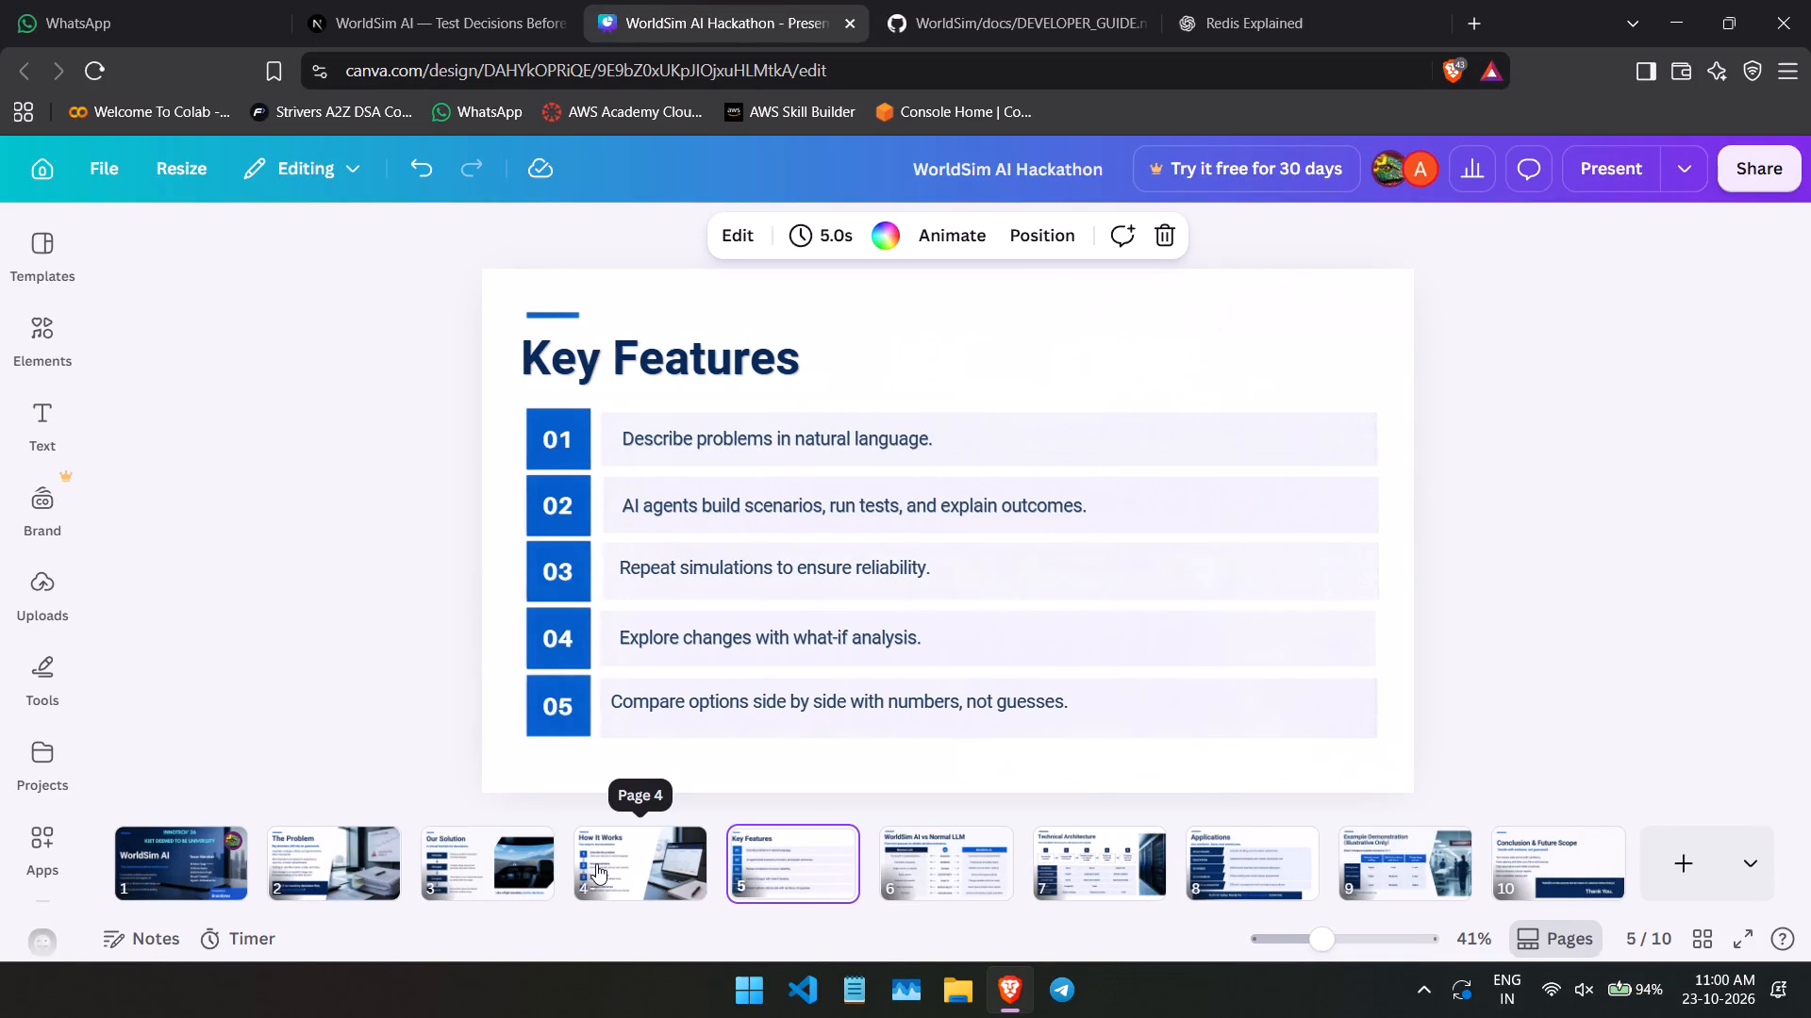
click(609, 866)
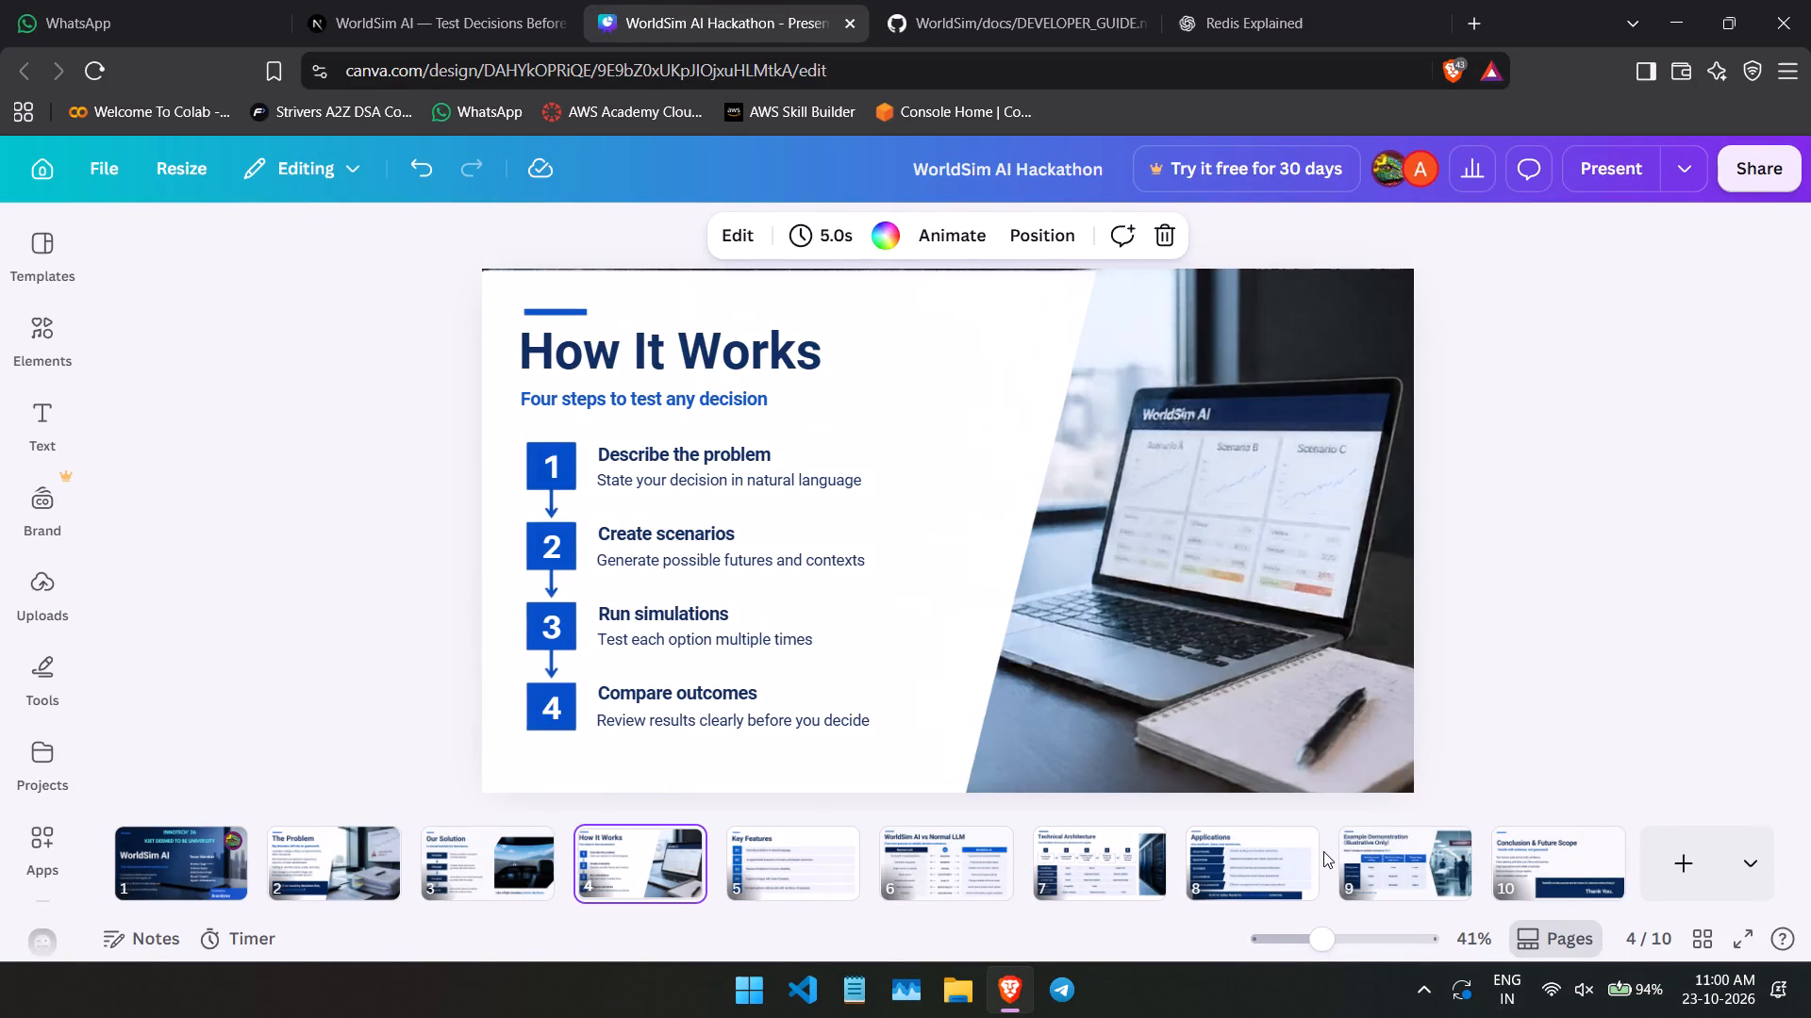
click(1222, 867)
click(1356, 860)
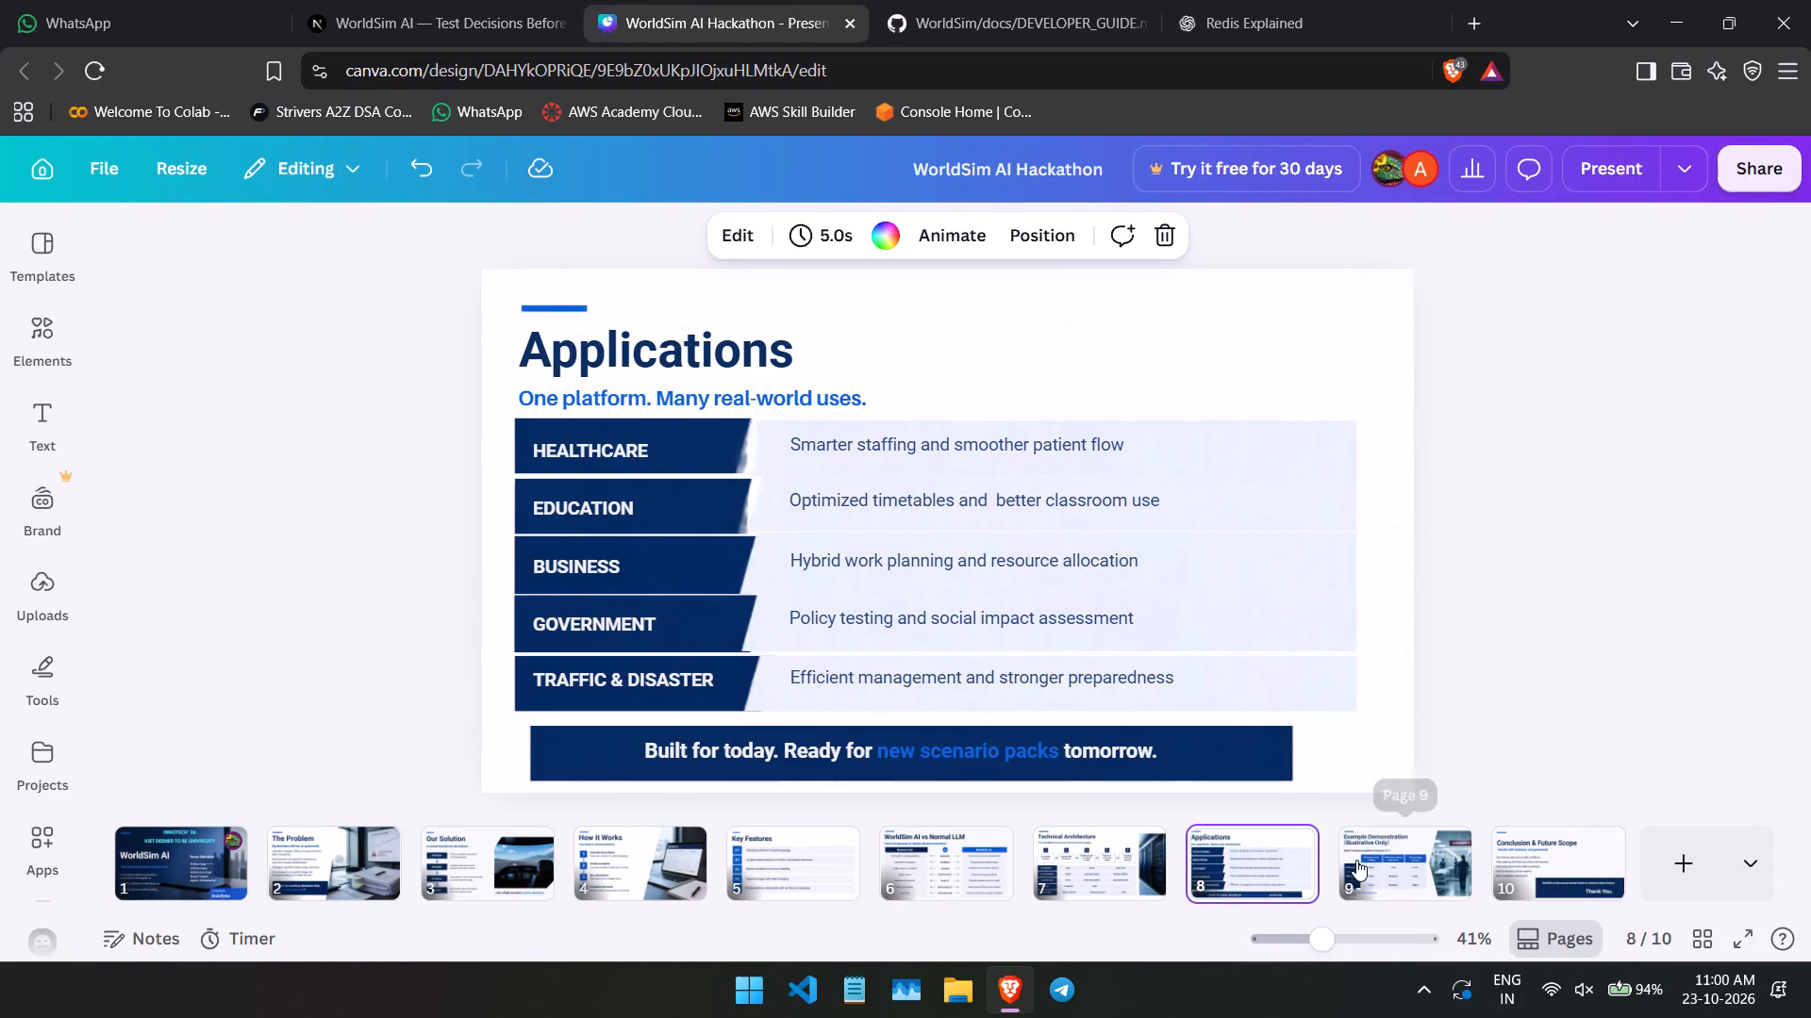
Switch to the WorldSim GitHub docs, open SCENARIO_PACKS.md and read the scenario pack architecture and the hospital emergency pack.
click(995, 0)
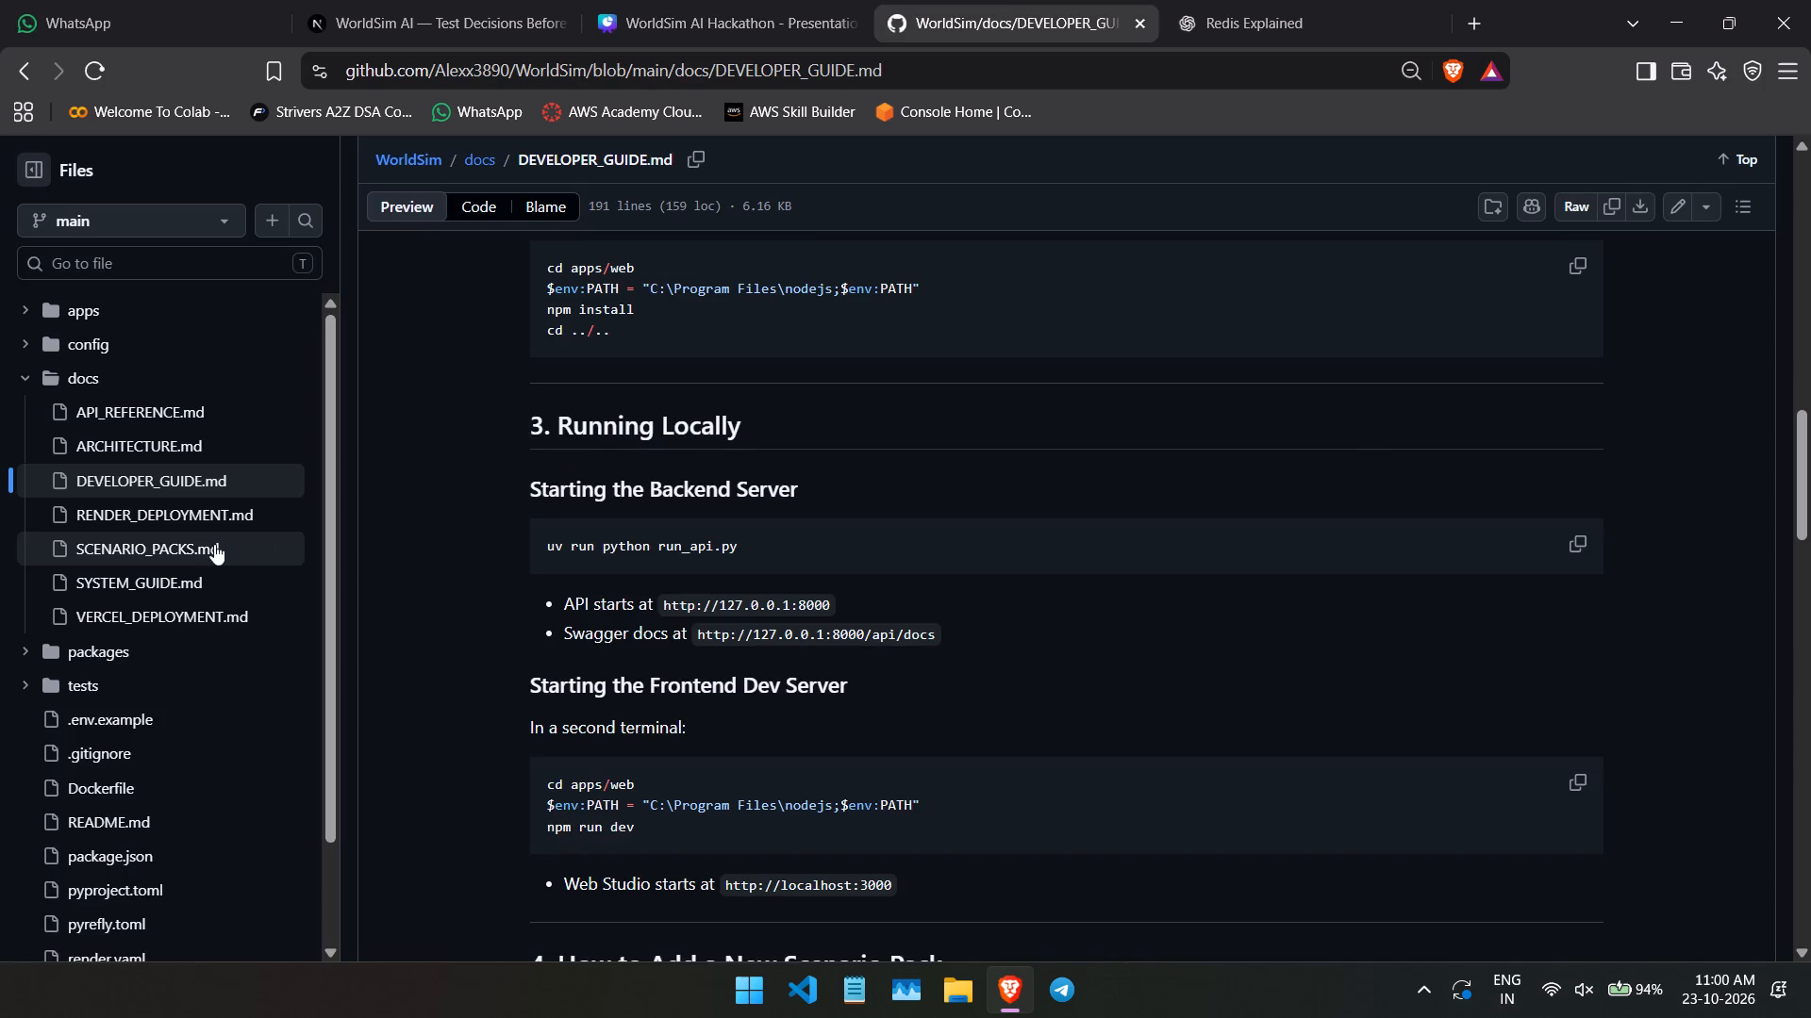
click(197, 537)
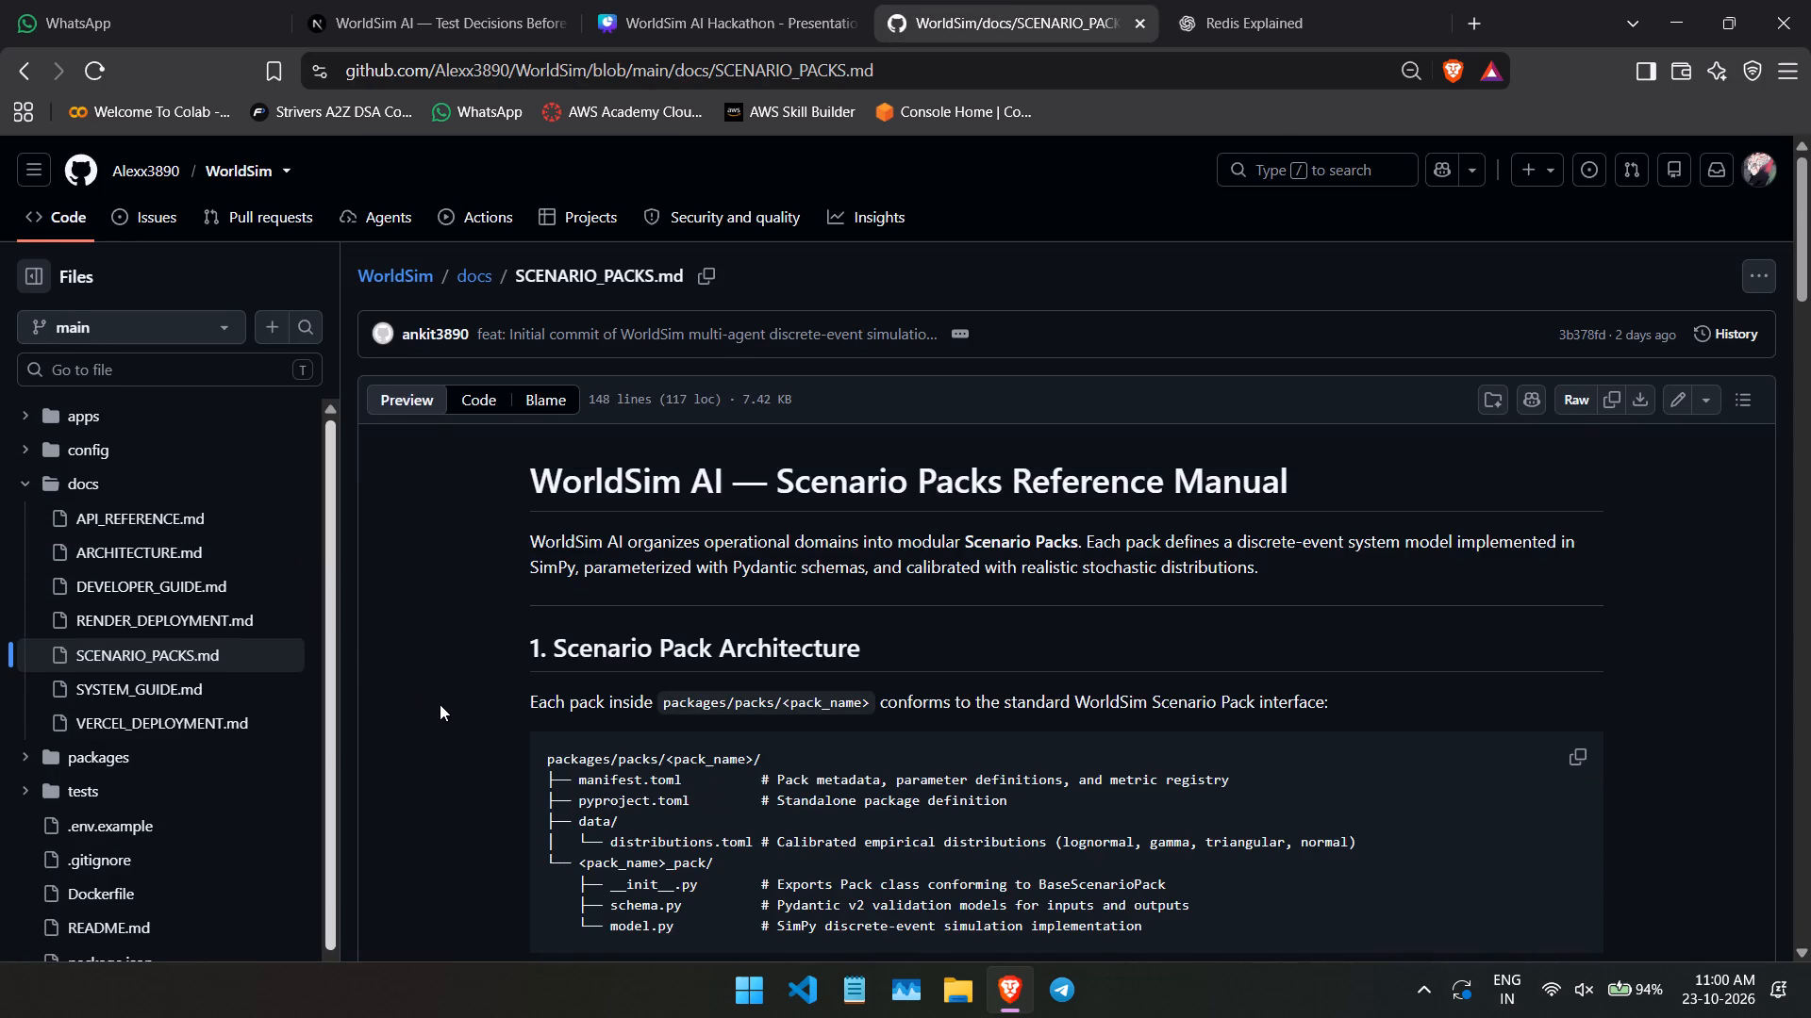
scroll(440, 704, down, 6)
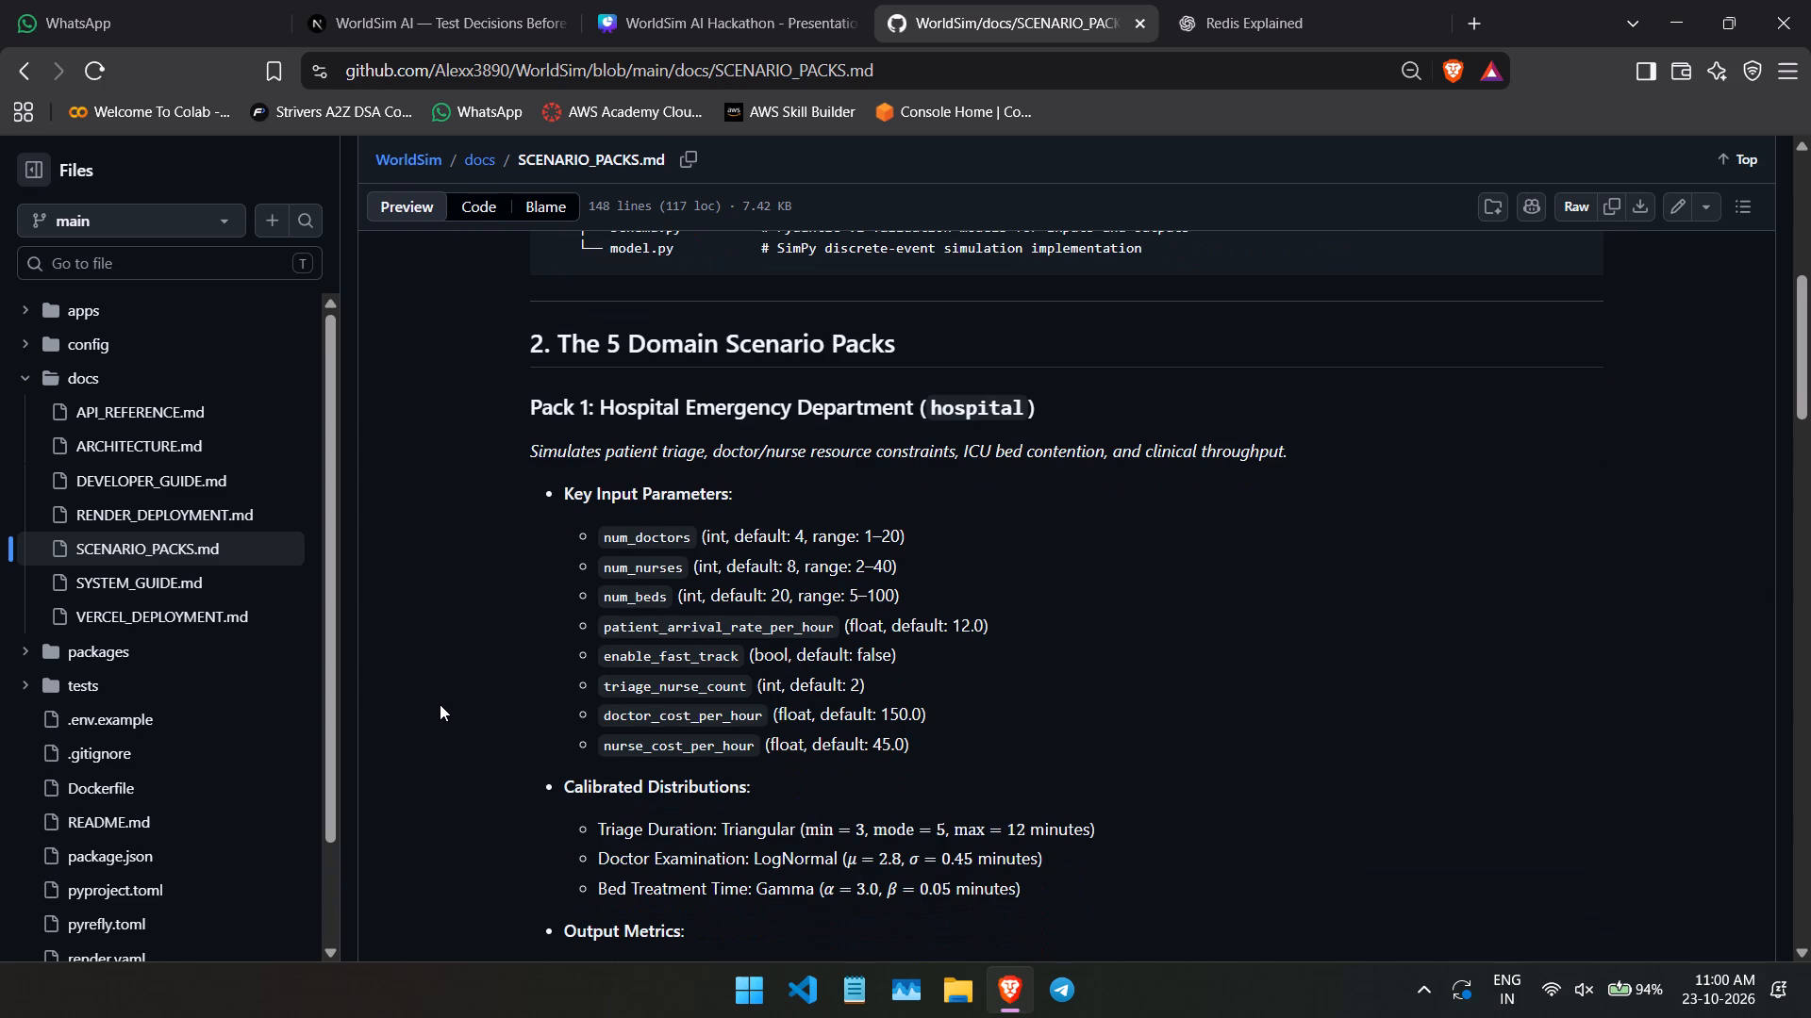
scroll(440, 704, down, 1)
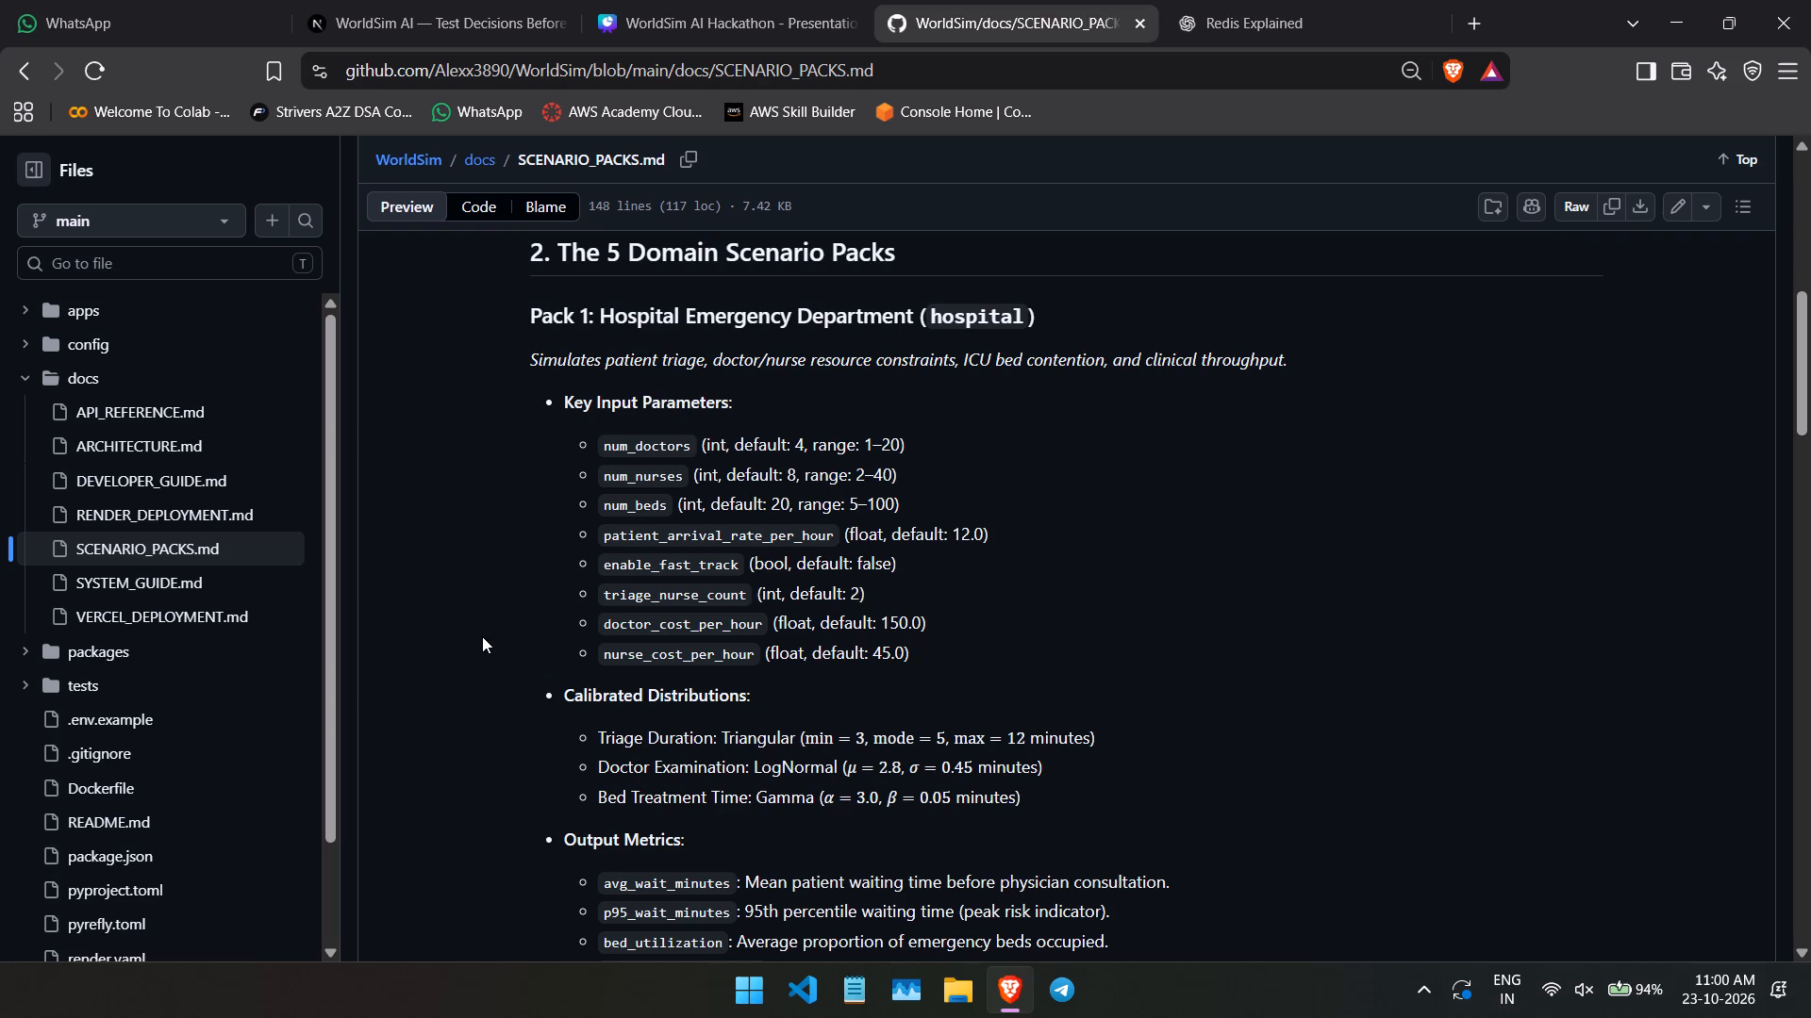
scroll(482, 636, down, 2)
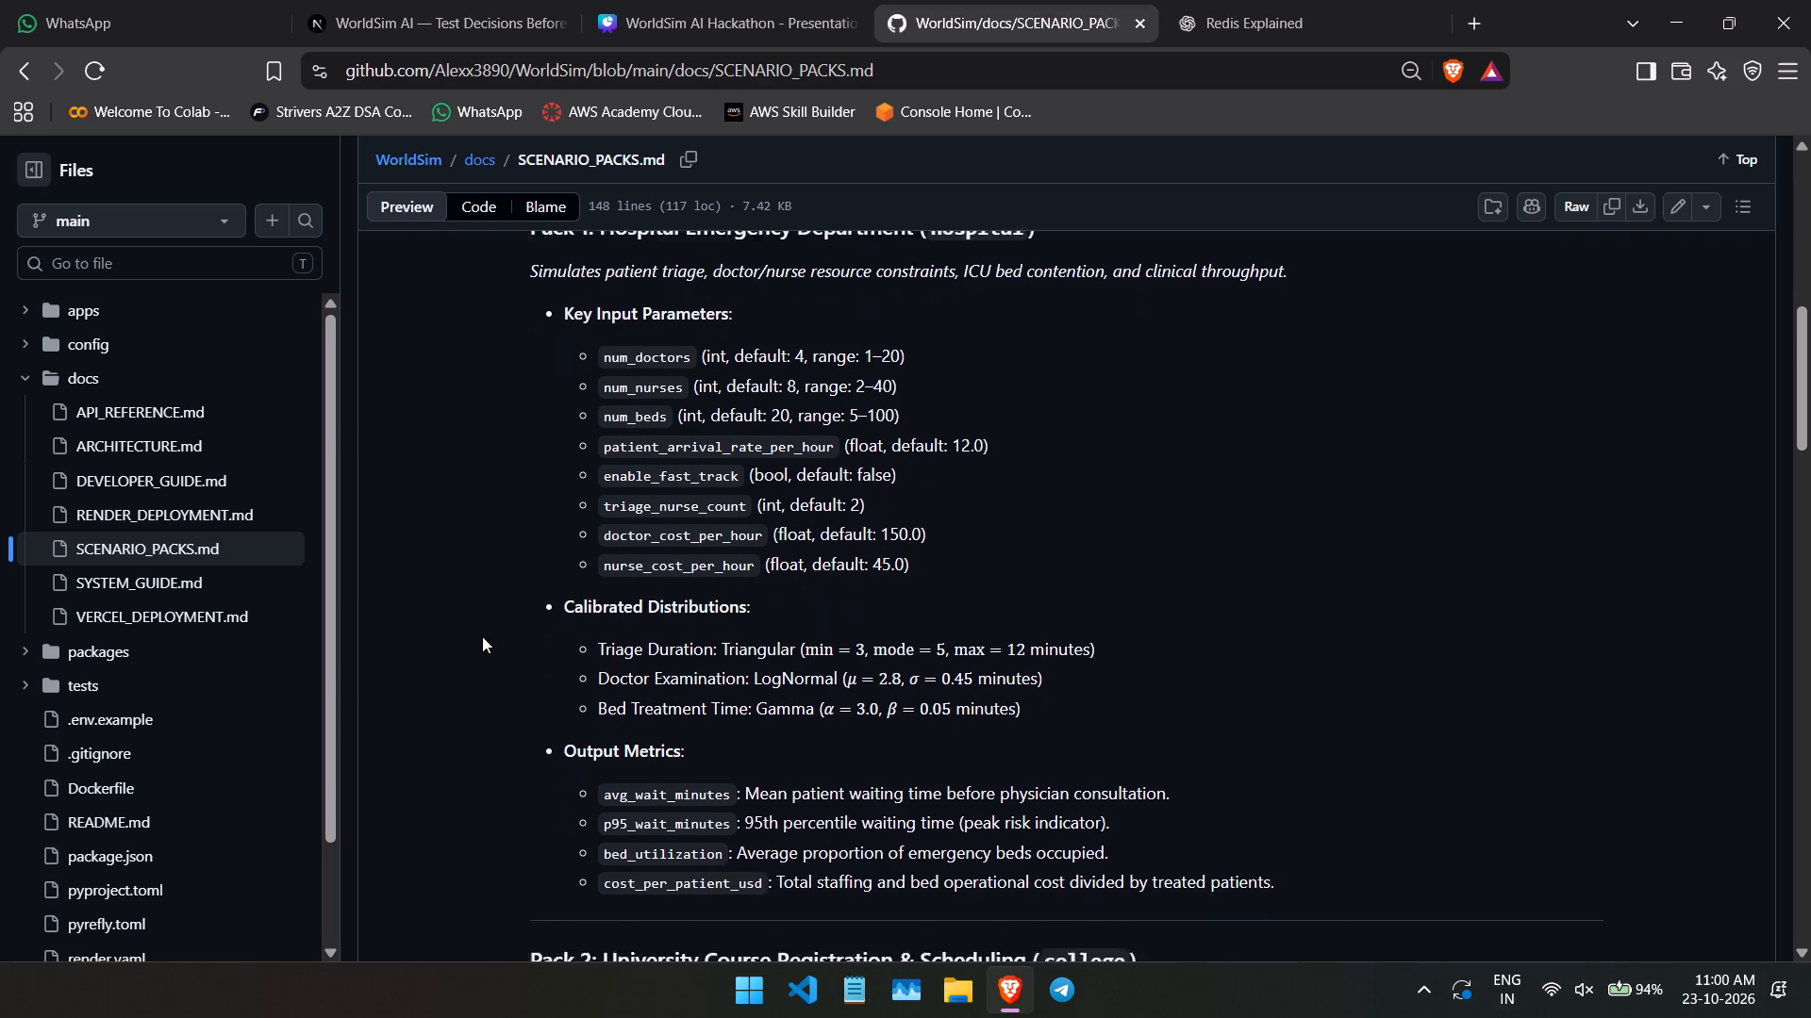
scroll(482, 636, down, 4)
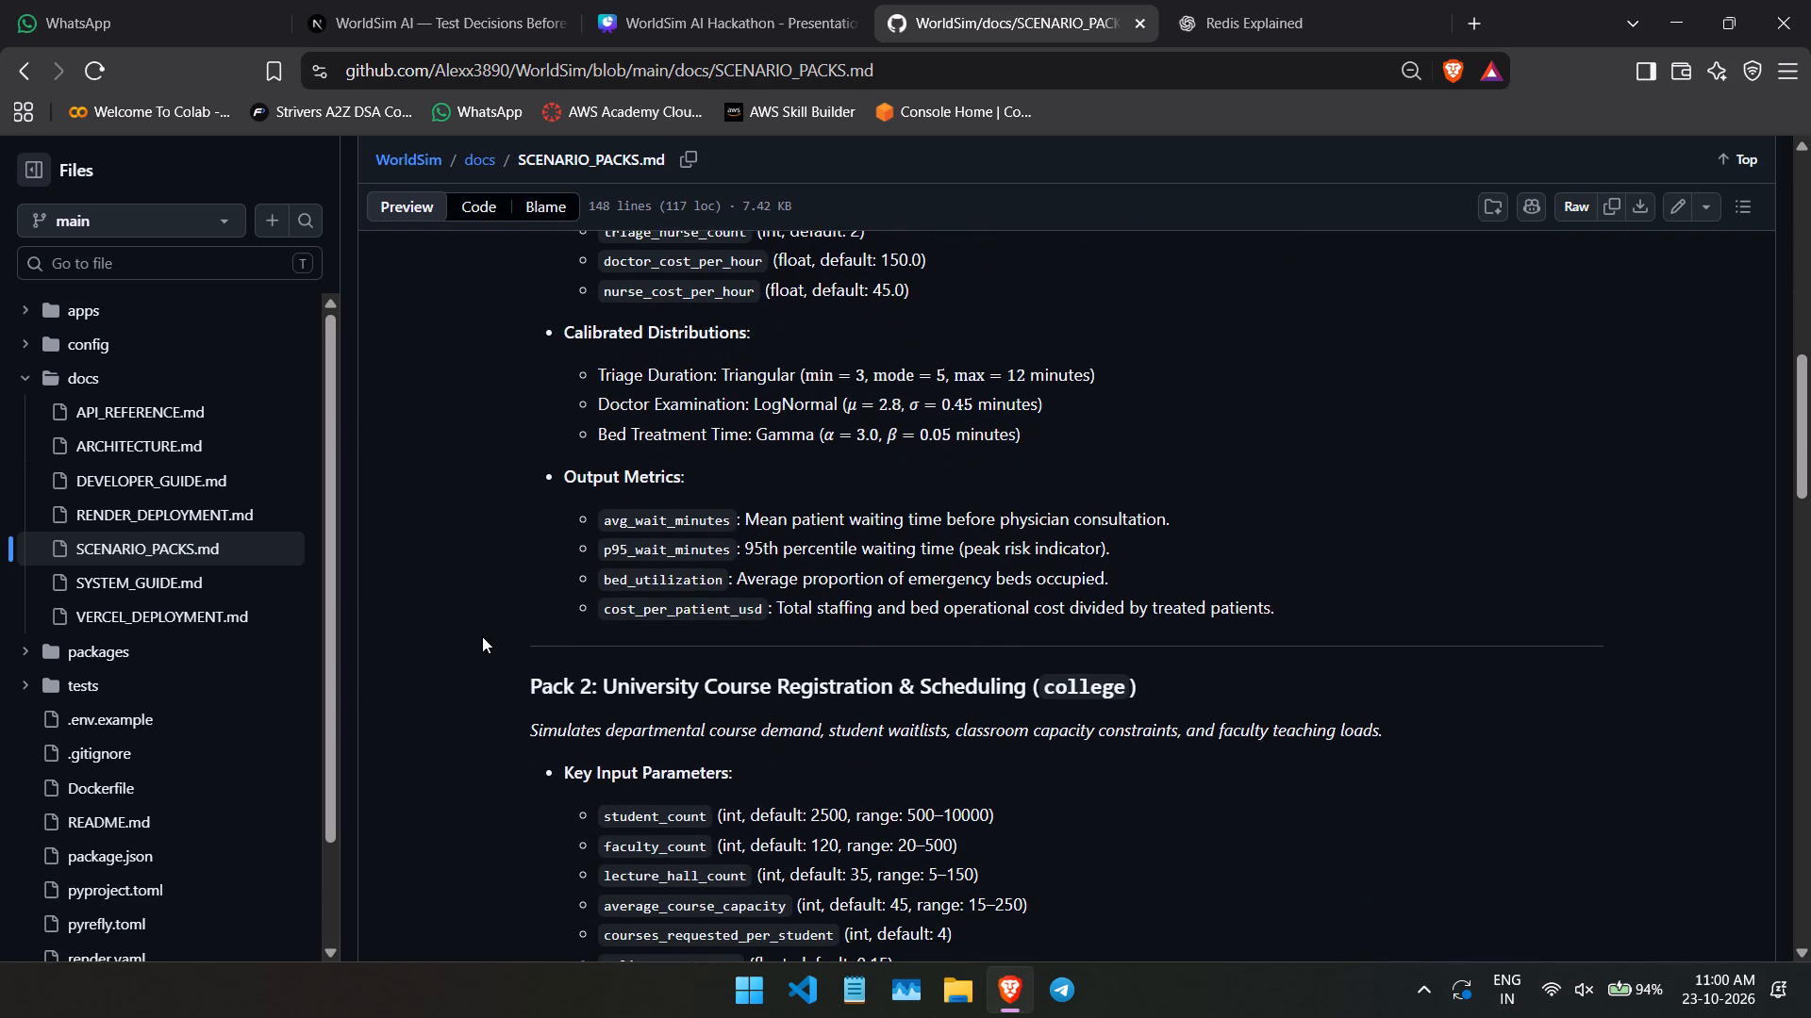
Read the university course registration pack and the key input parameters of the workplace hybrid scheduling pack.
scroll(482, 636, down, 1)
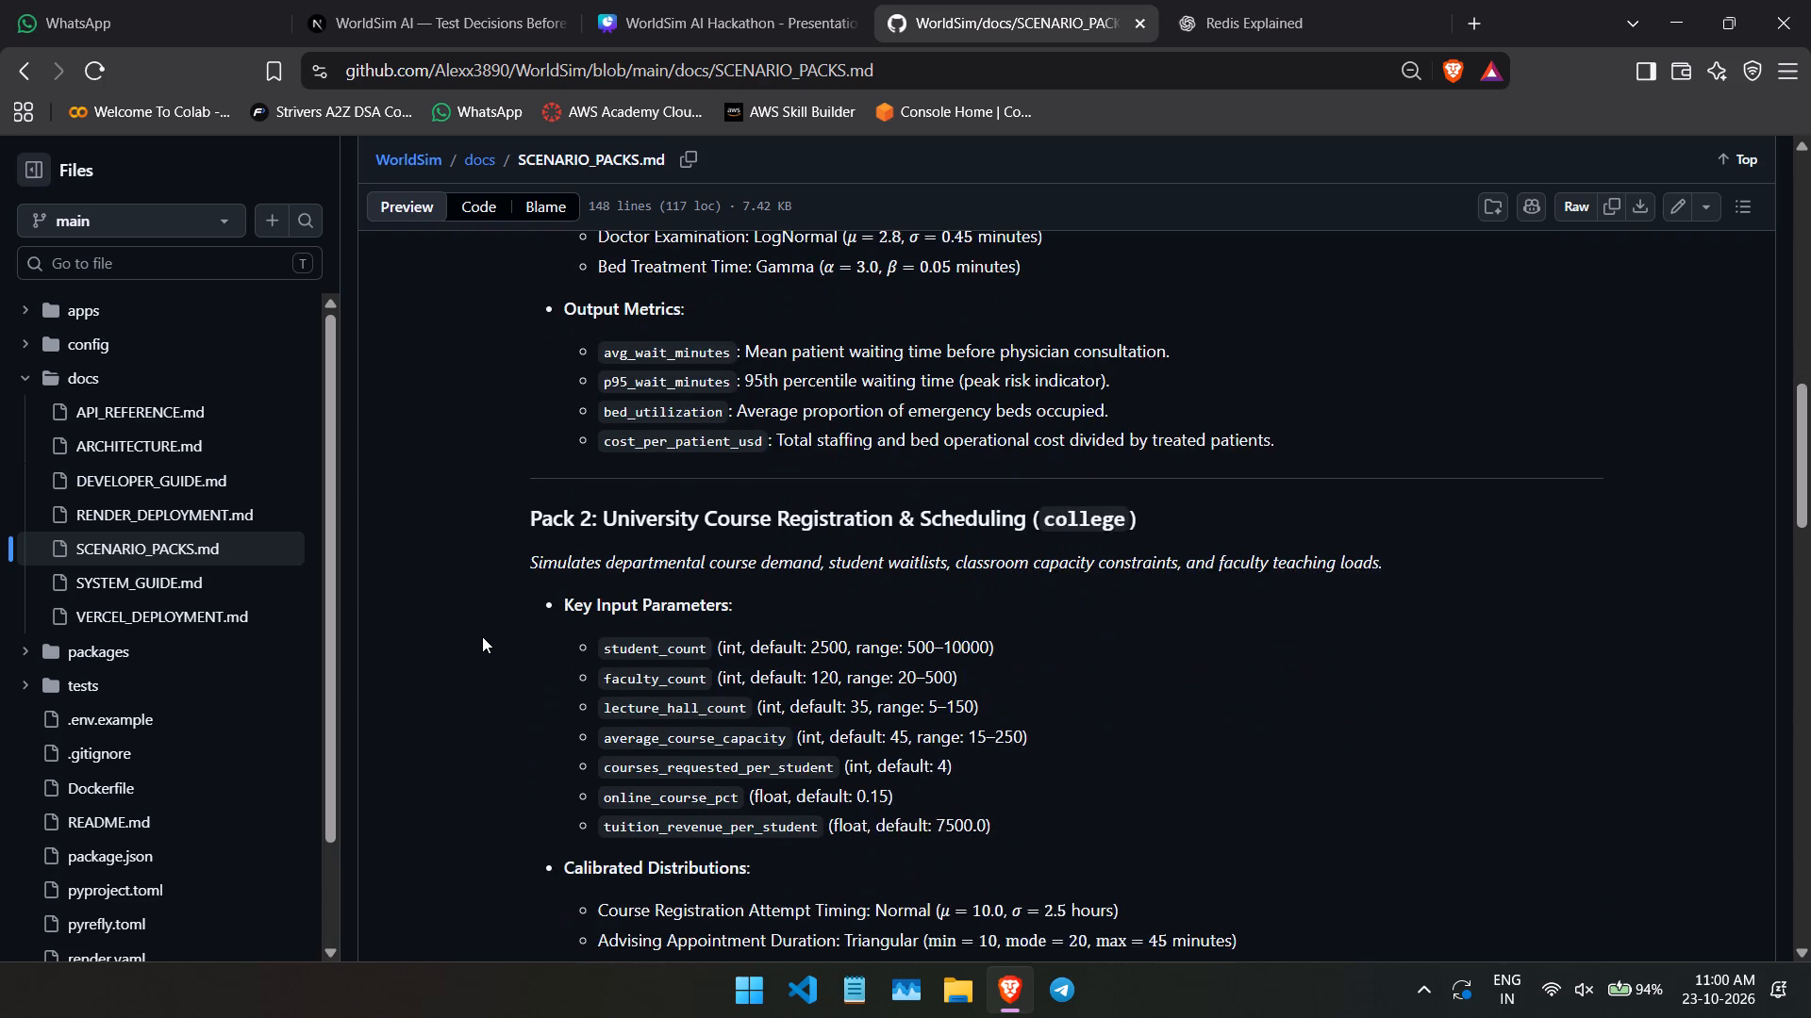
scroll(482, 636, down, 4)
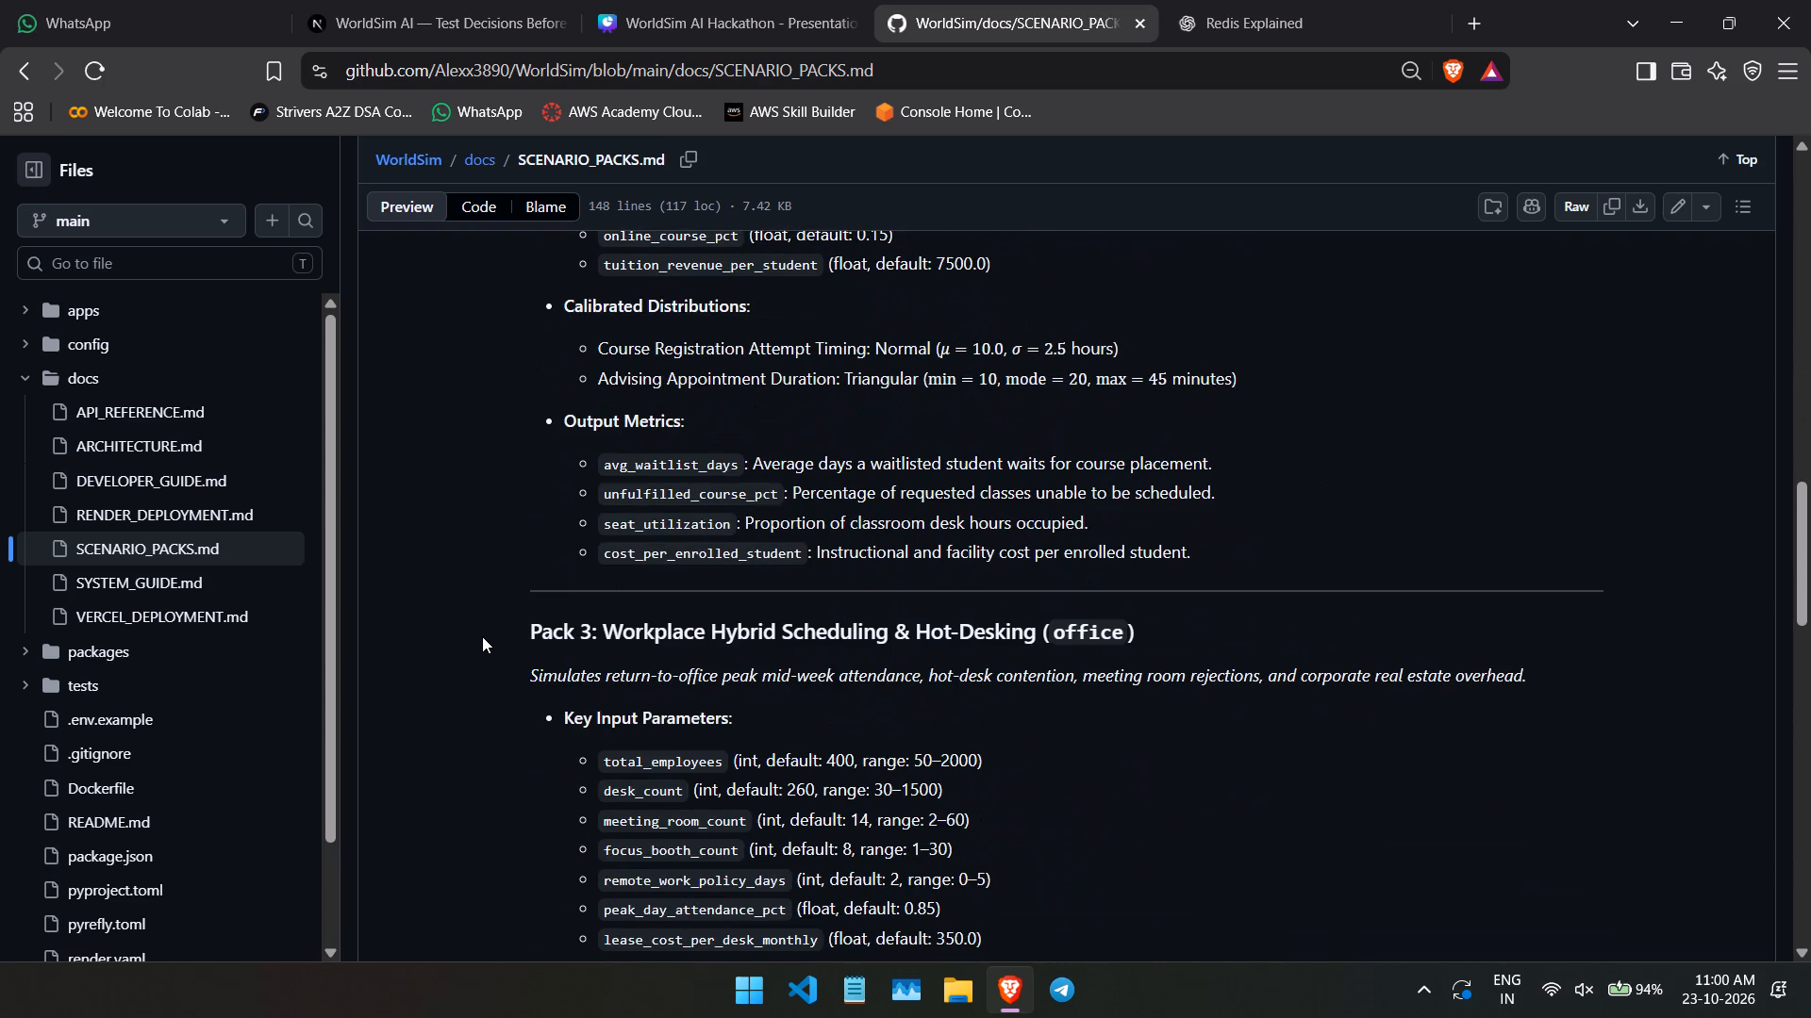
scroll(482, 636, down, 1)
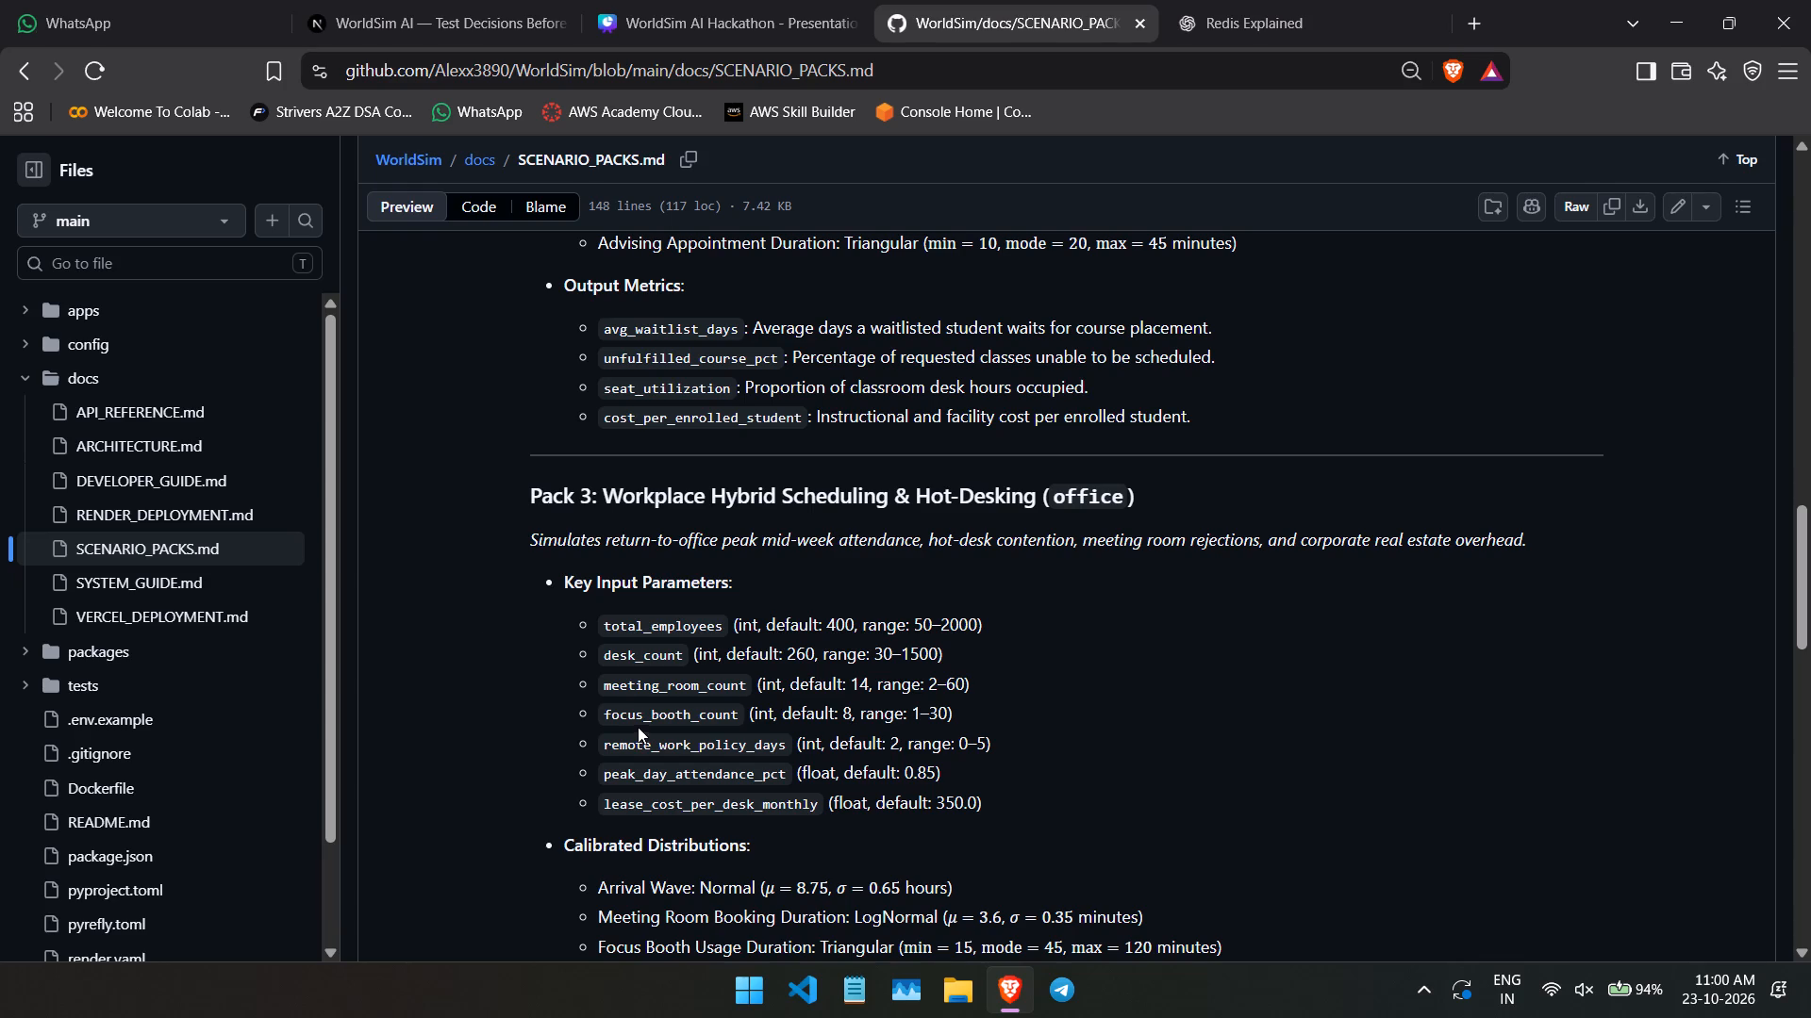
drag(604, 626, 877, 789)
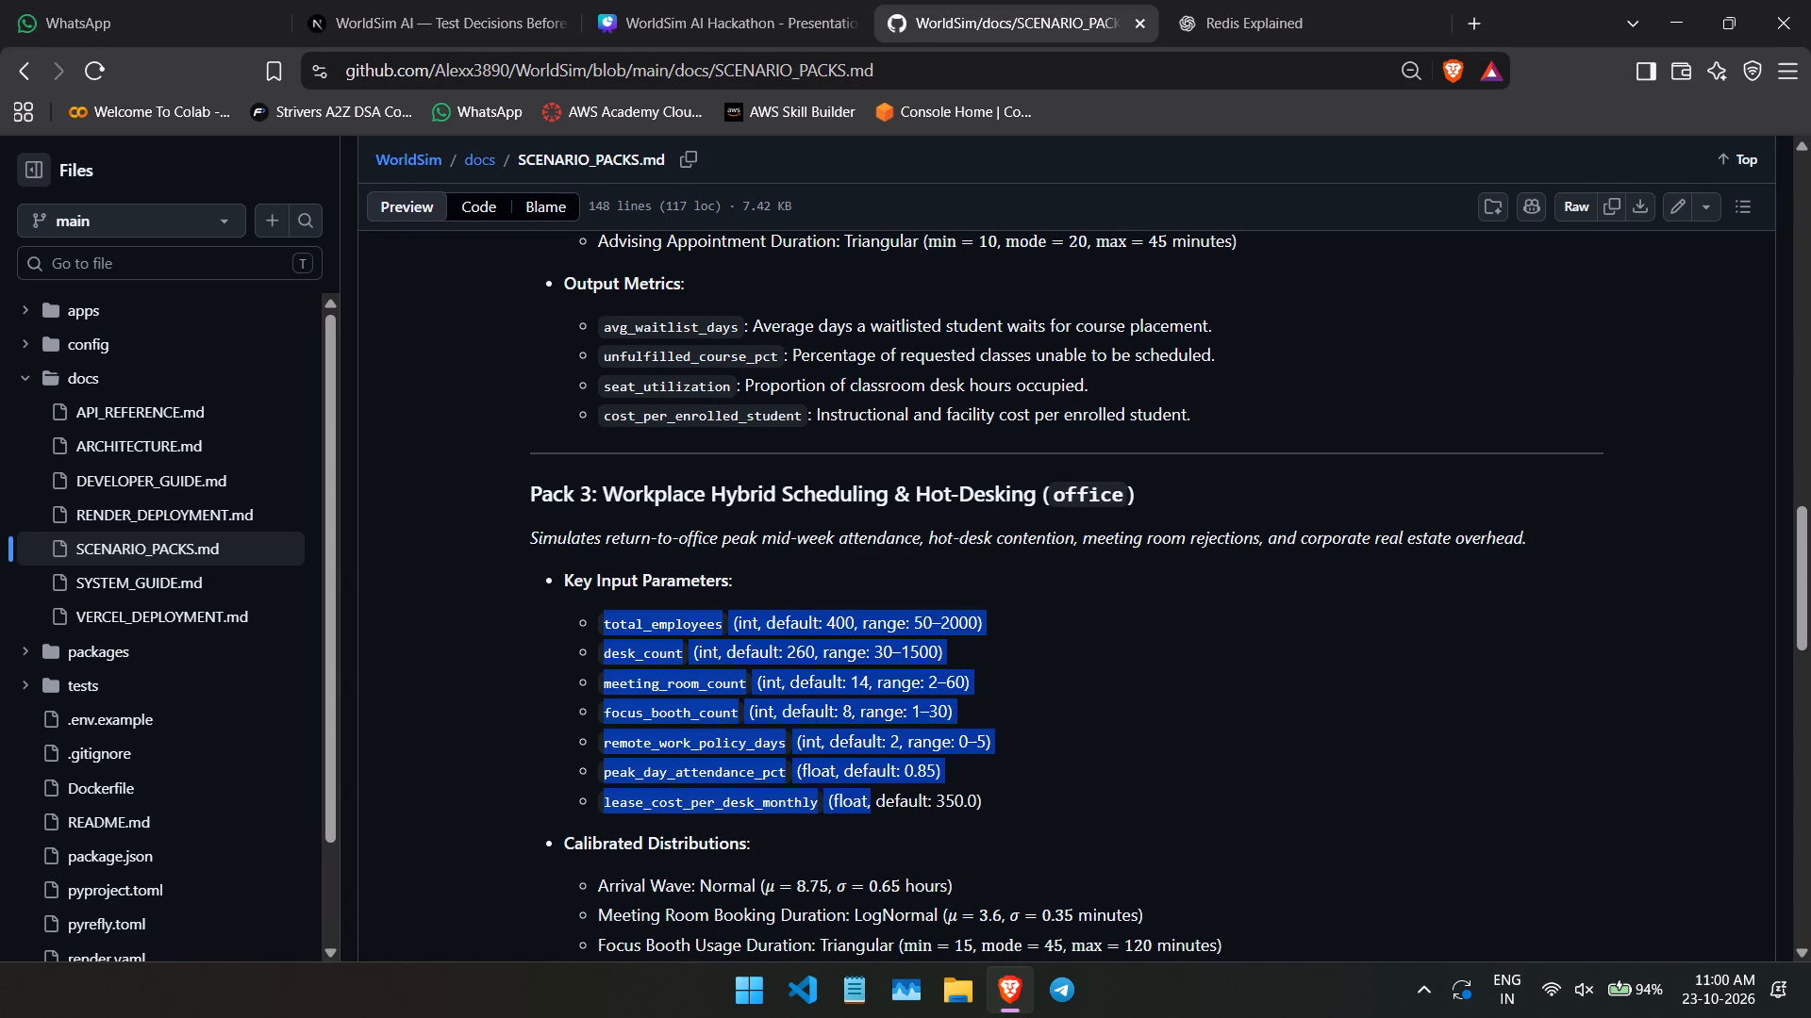
drag(877, 789, 986, 807)
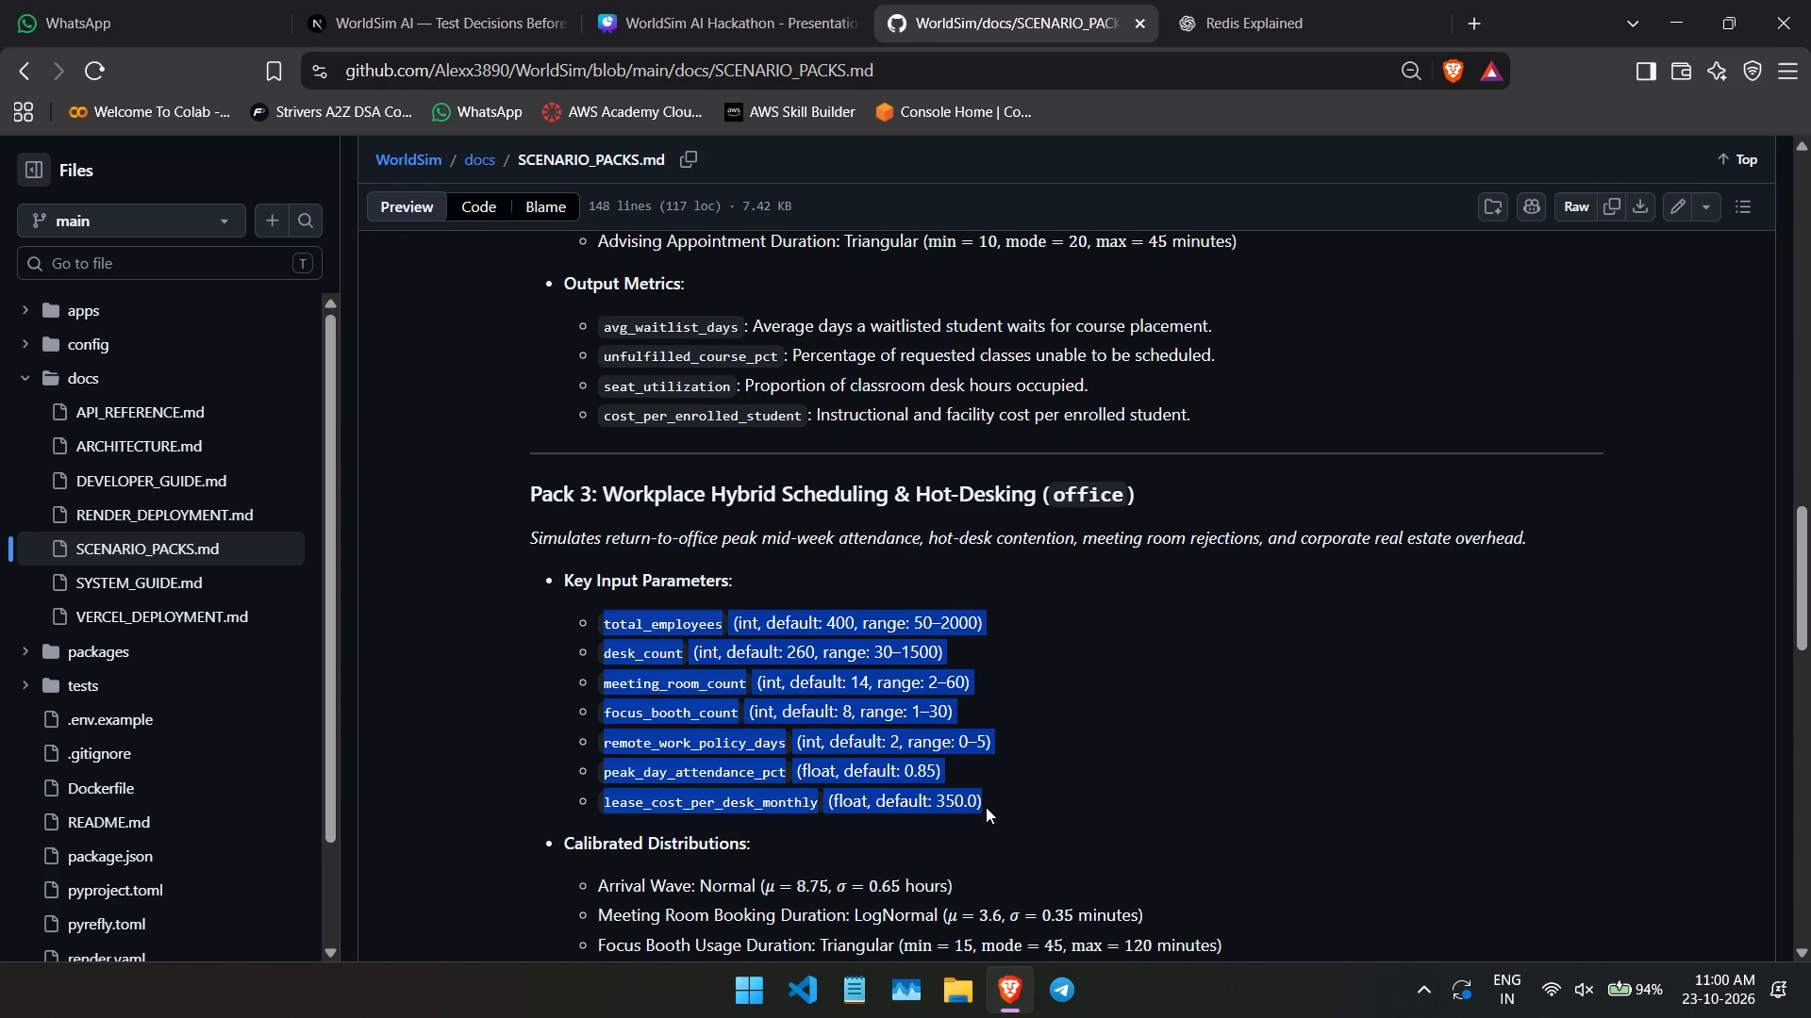
click(1041, 799)
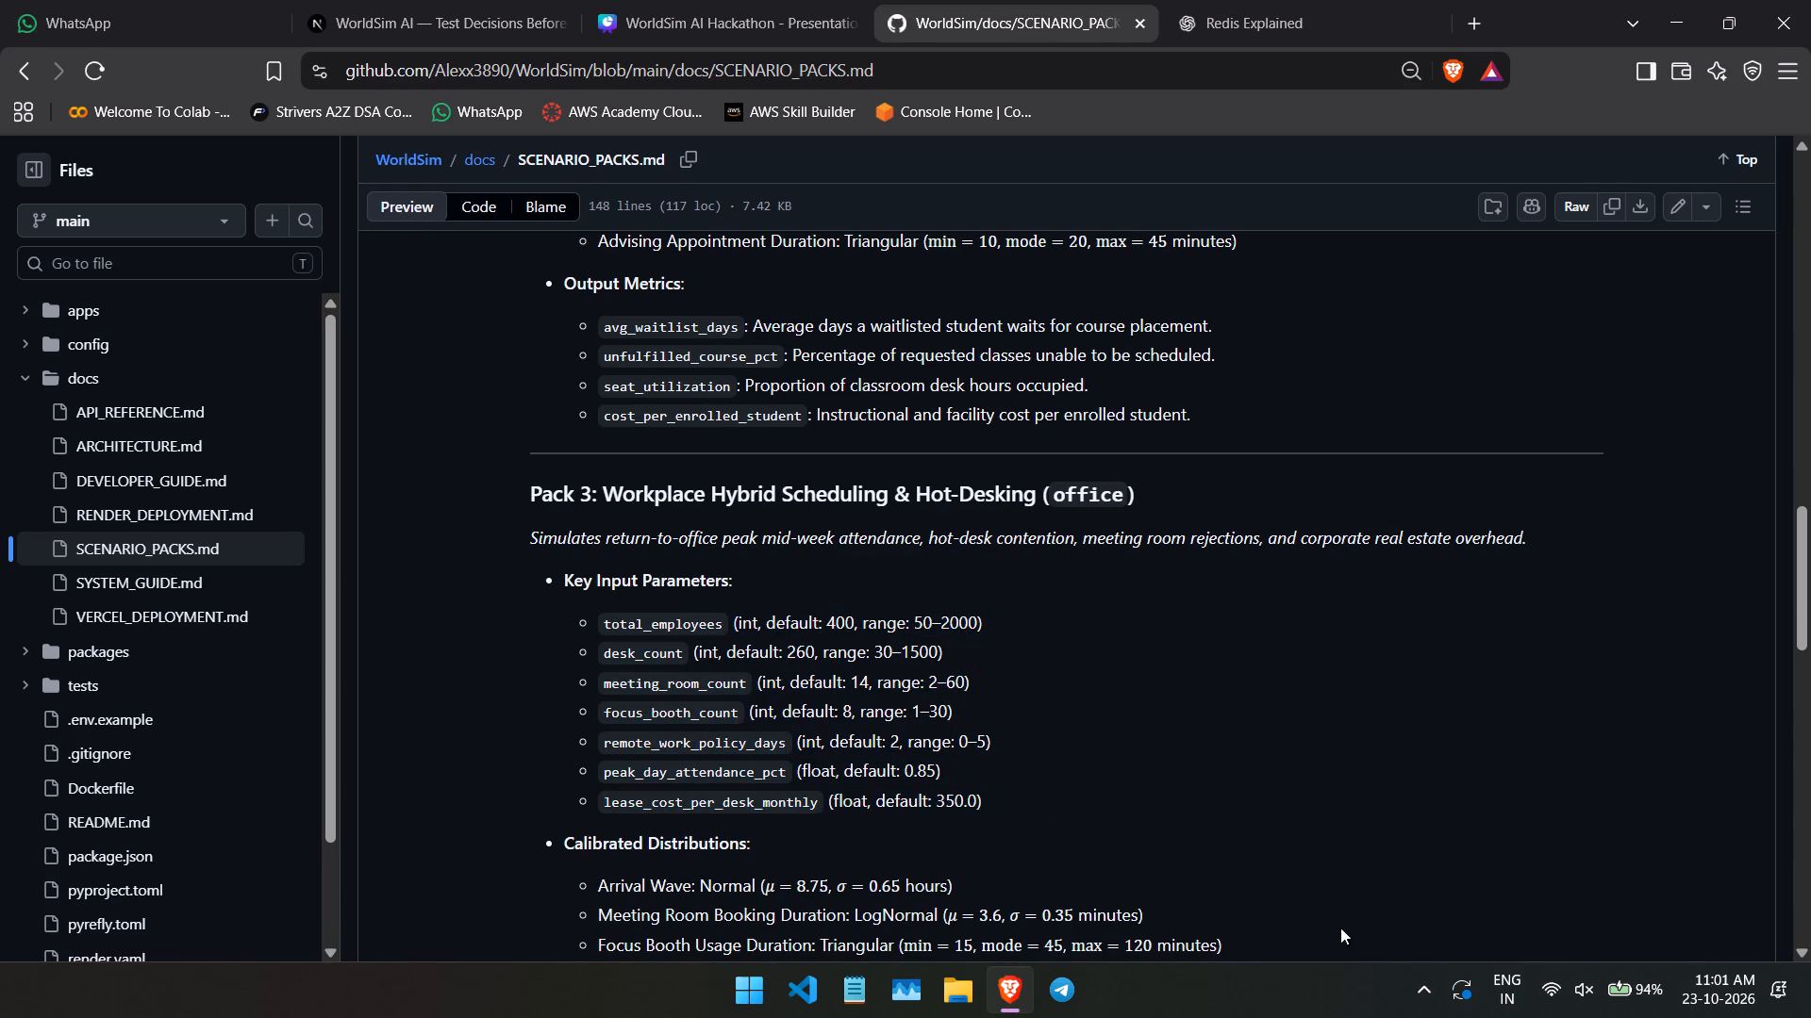
click(1409, 967)
click(1222, 1016)
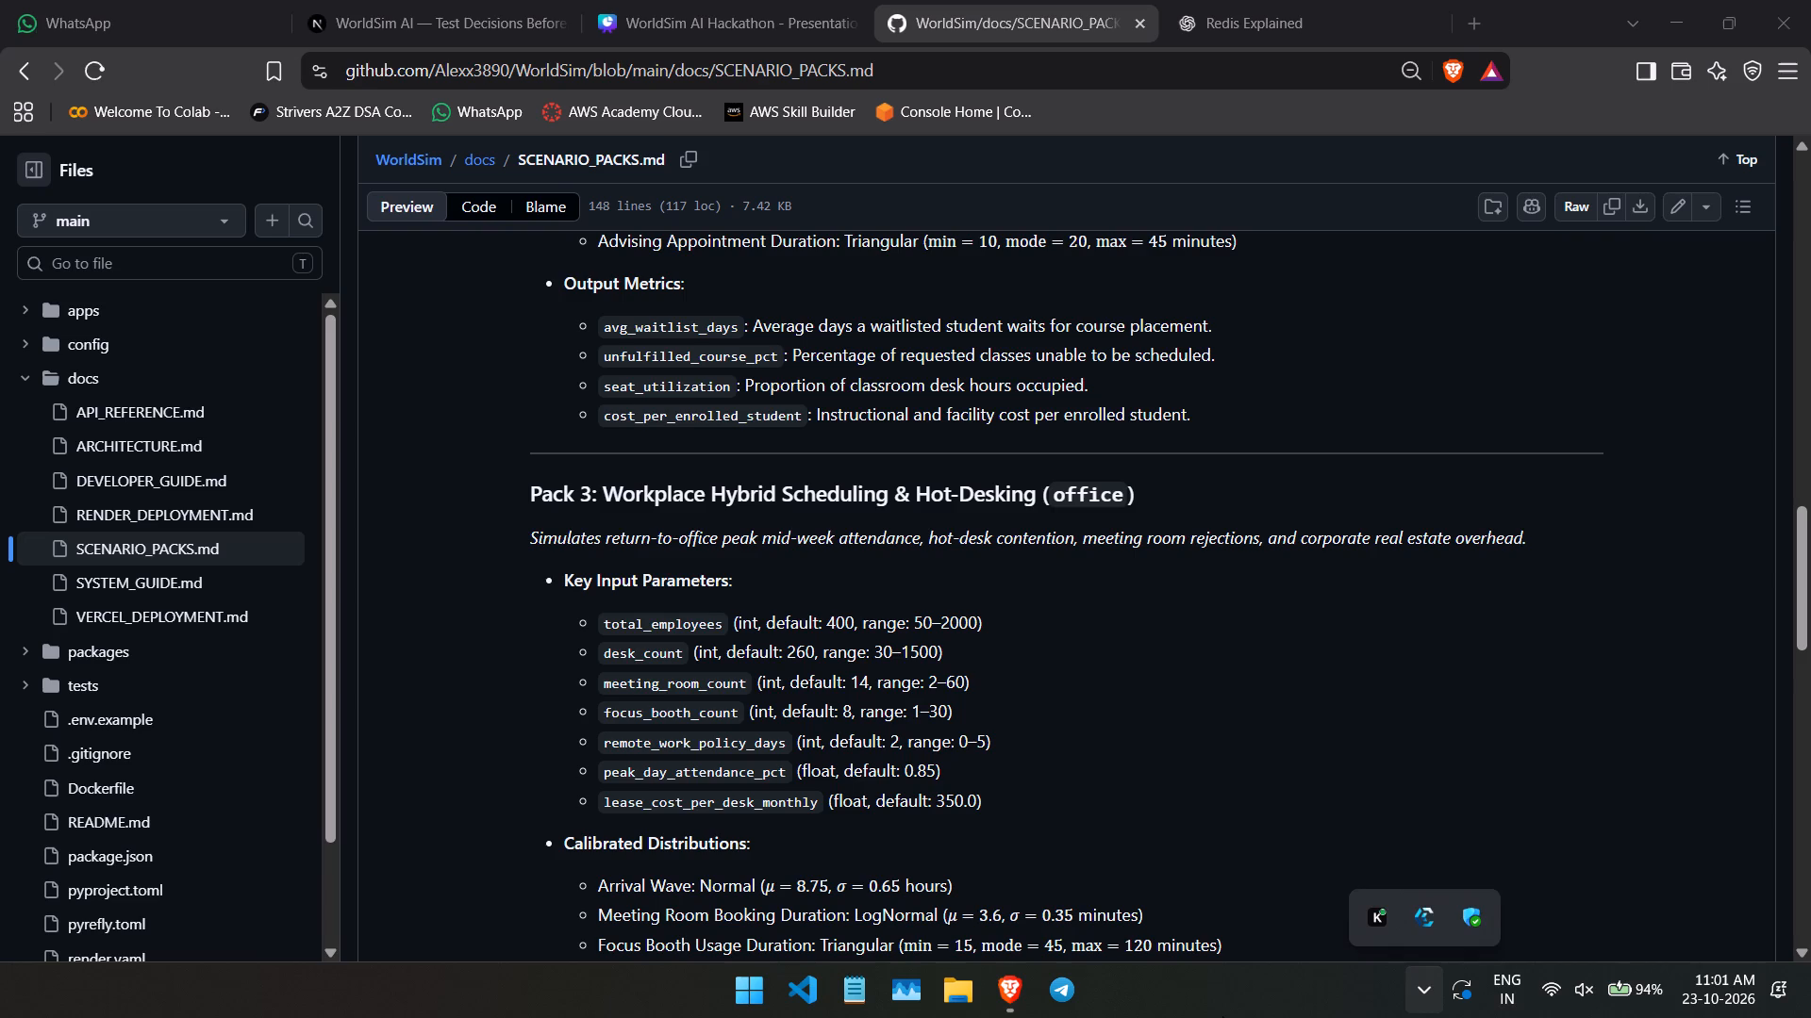
Read the rest of the scenario packs manual, covering the office metrics, municipal permitting and public event crowd safety packs.
scroll(1119, 803, down, 2)
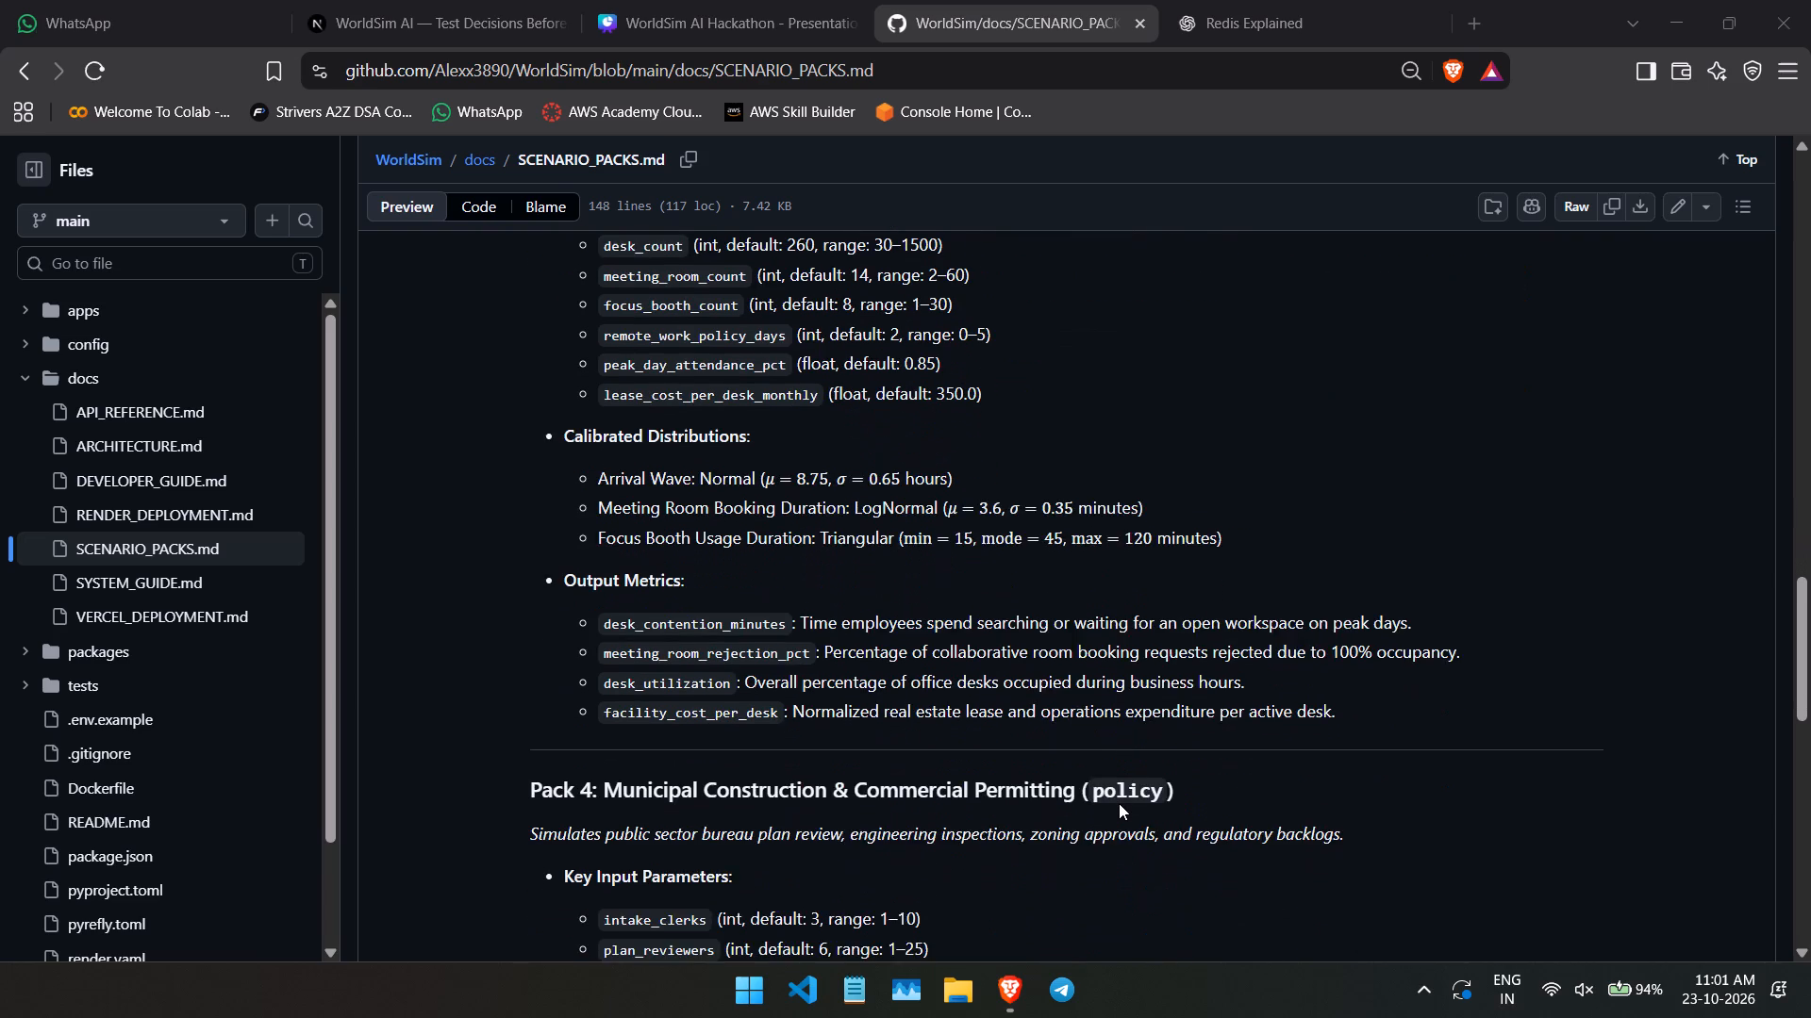
scroll(1119, 803, down, 2)
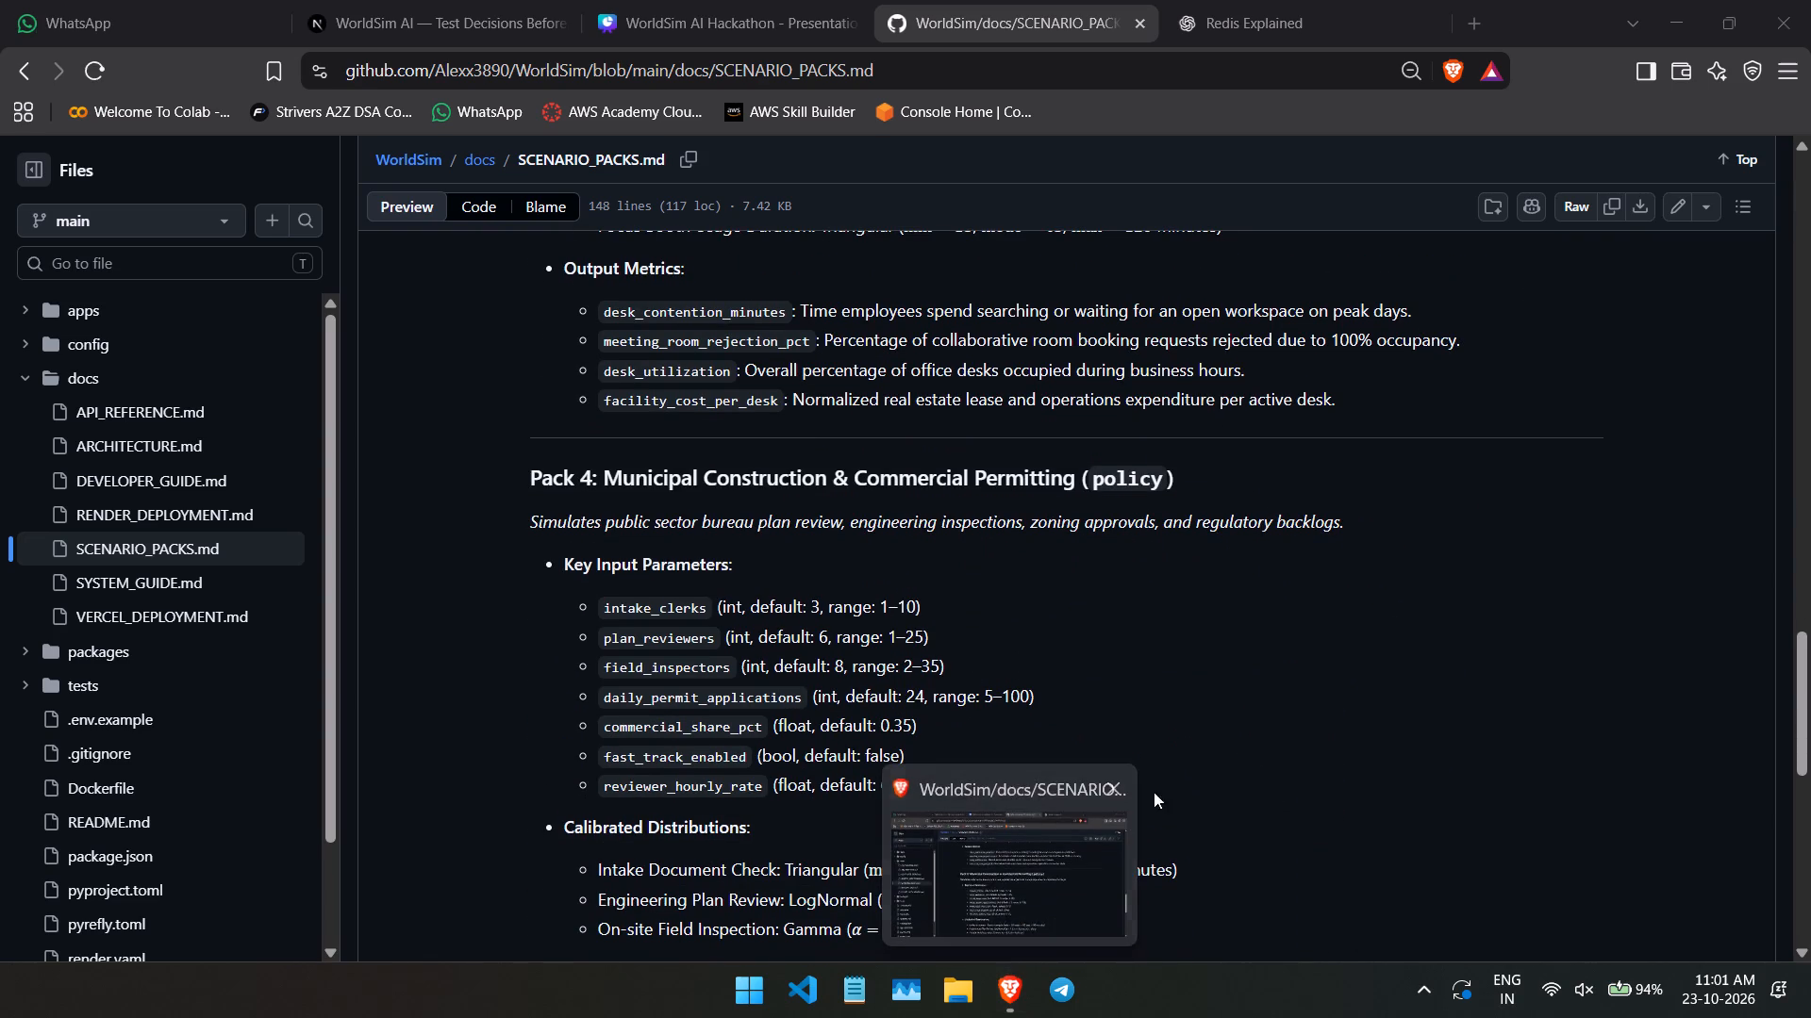
scroll(1194, 761, down, 3)
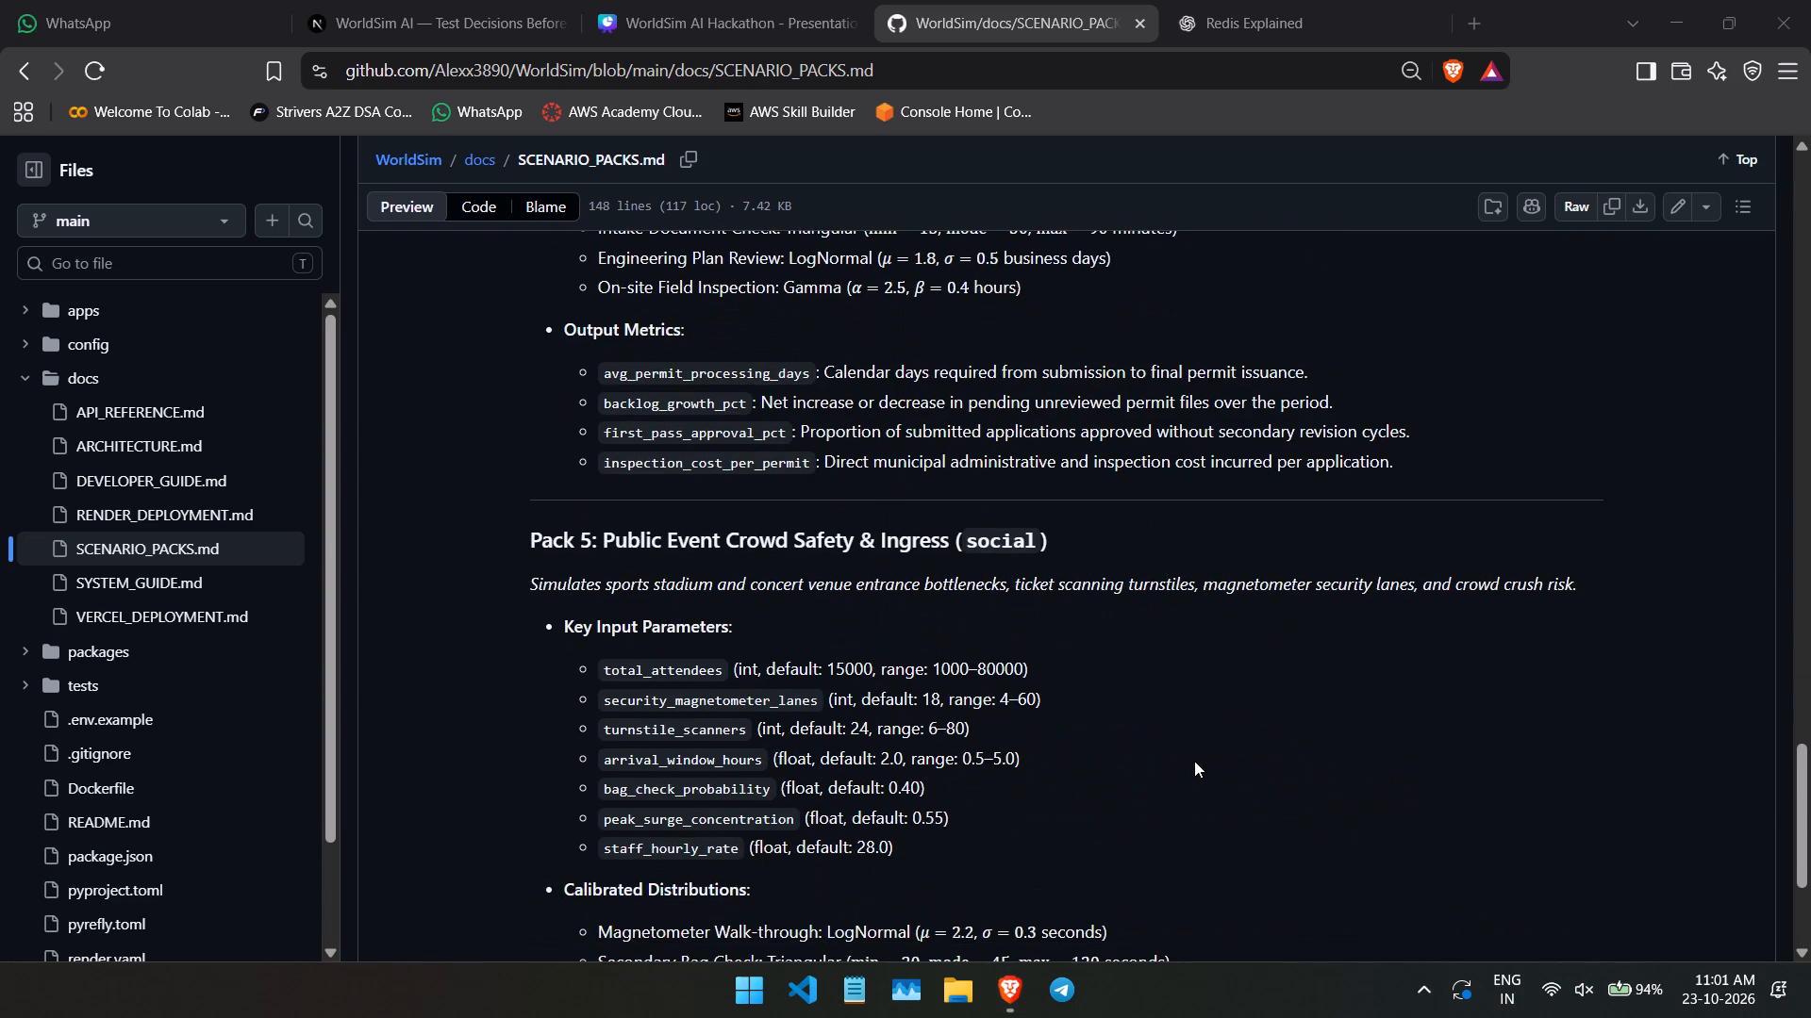
scroll(1194, 761, down, 1)
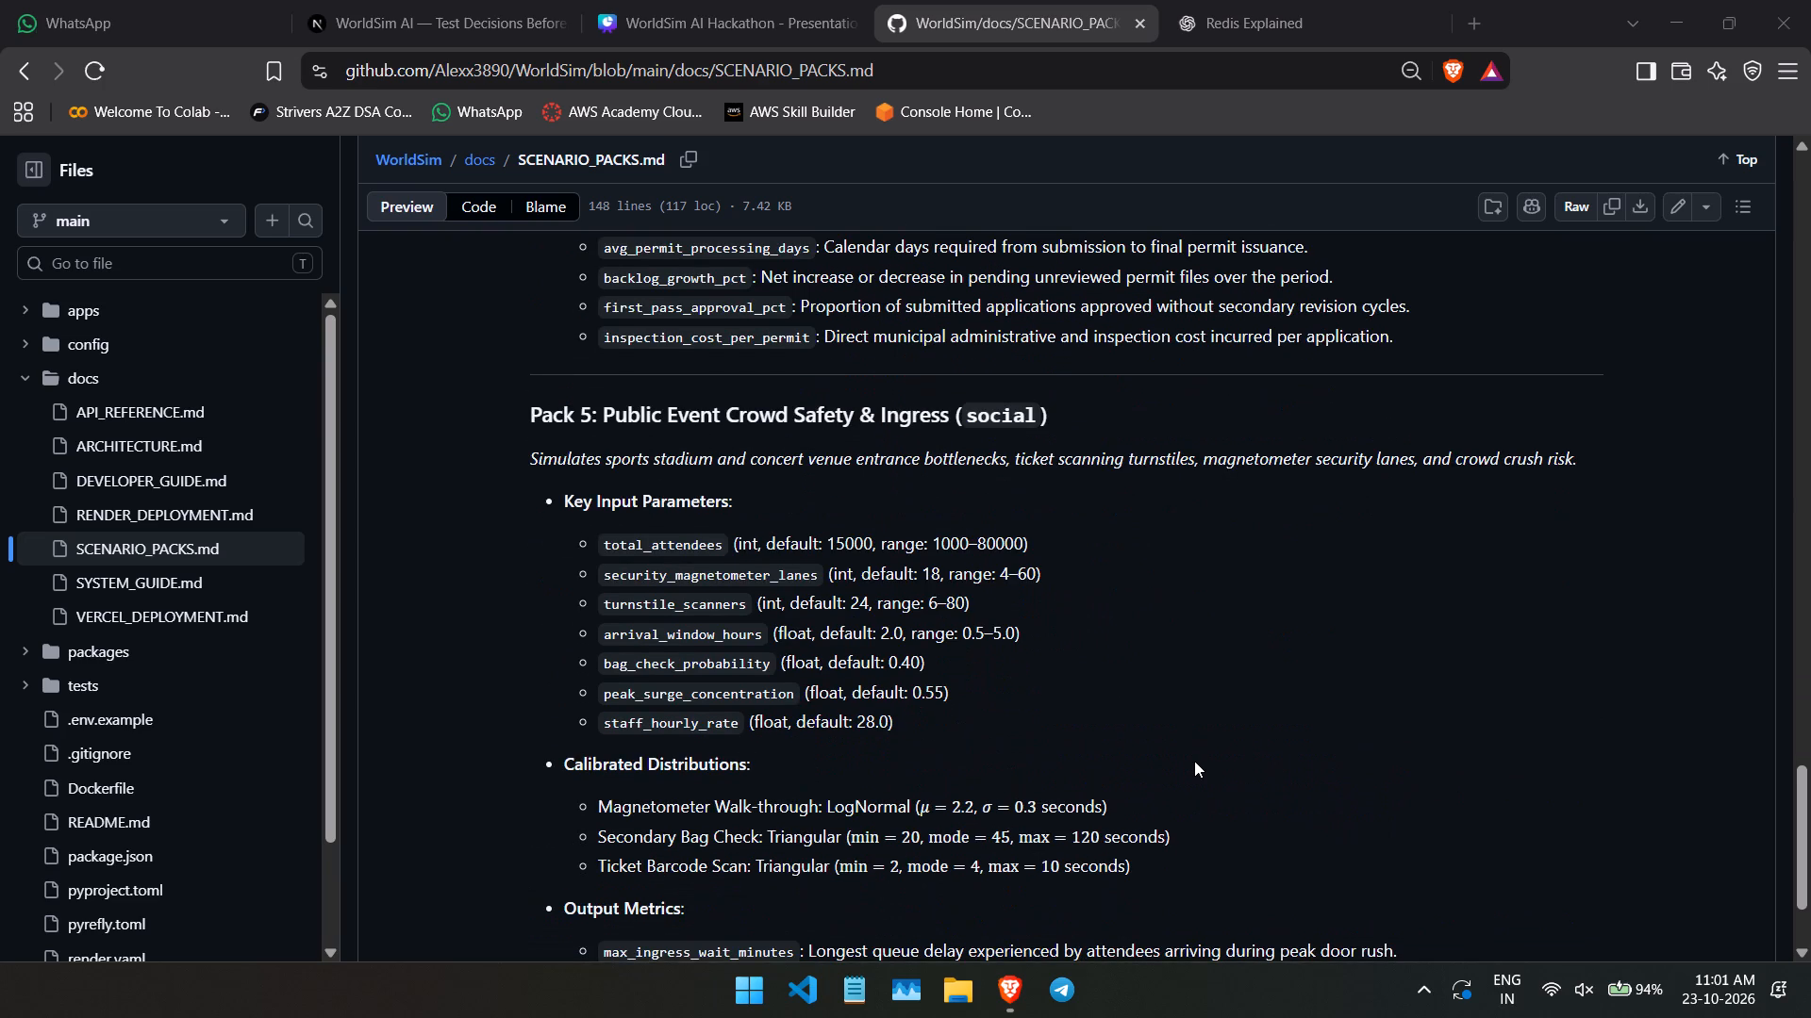
scroll(1023, 780, down, 1)
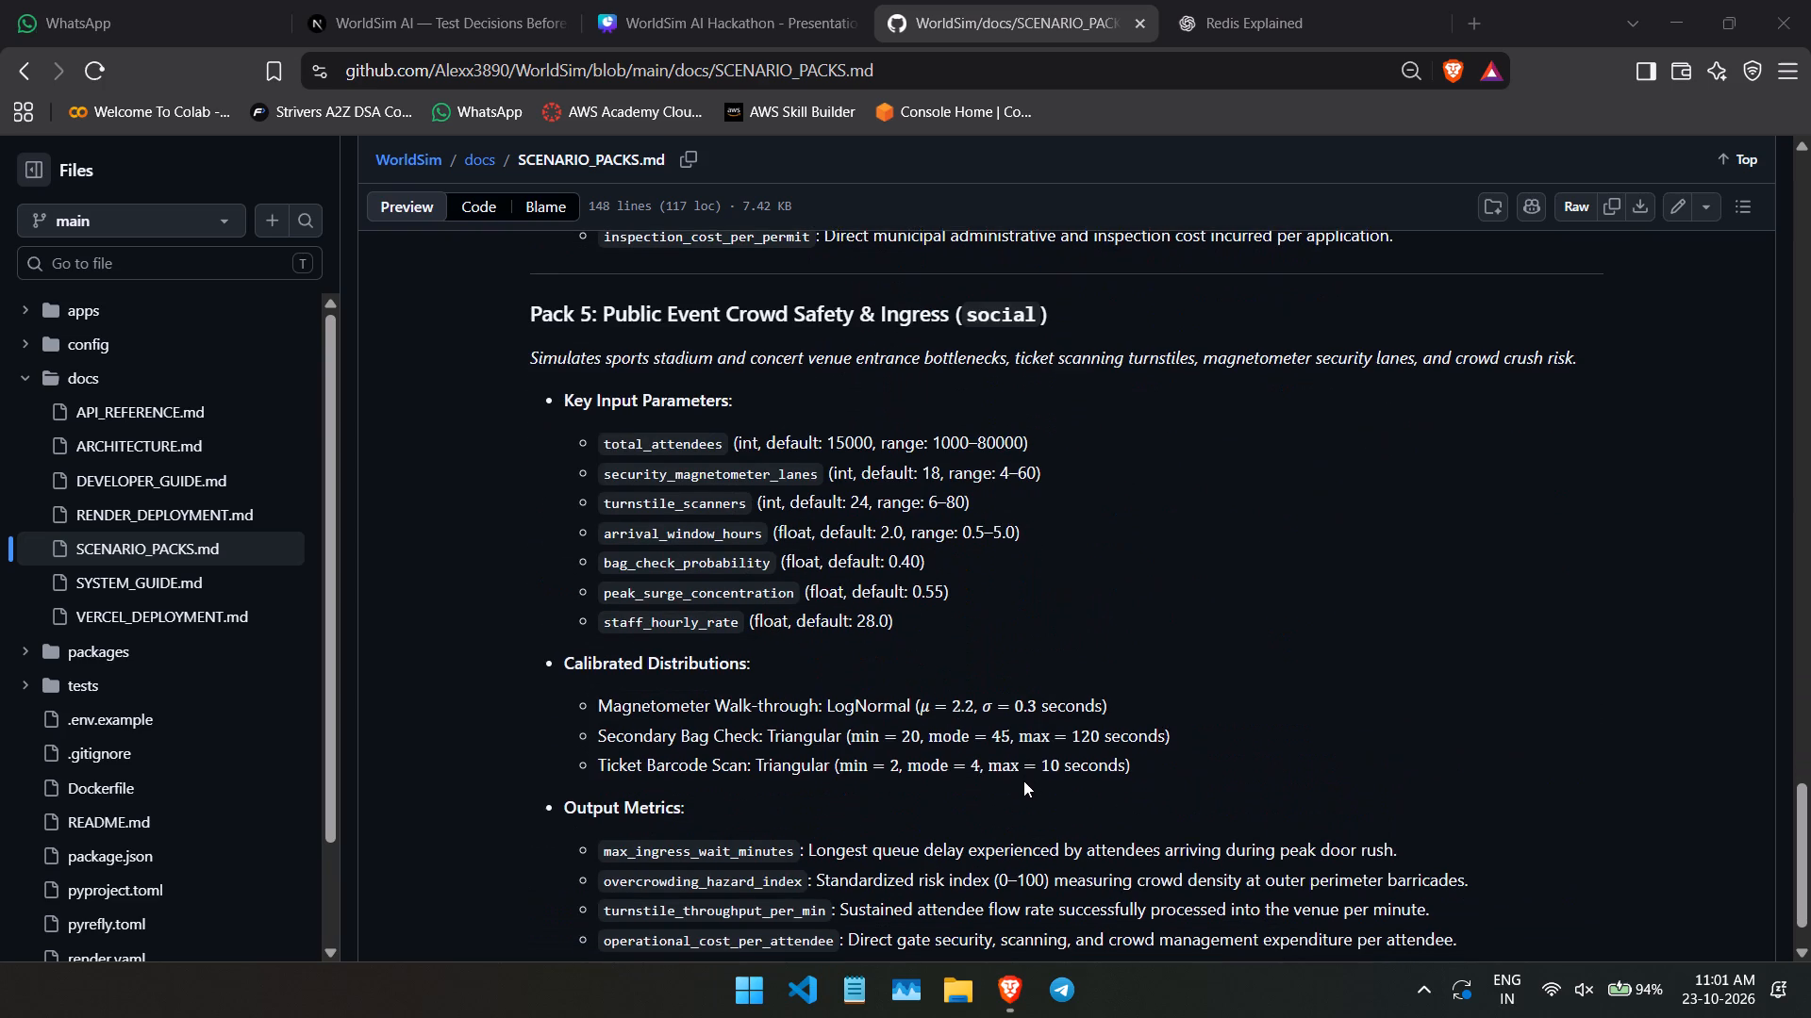
scroll(1023, 780, down, 2)
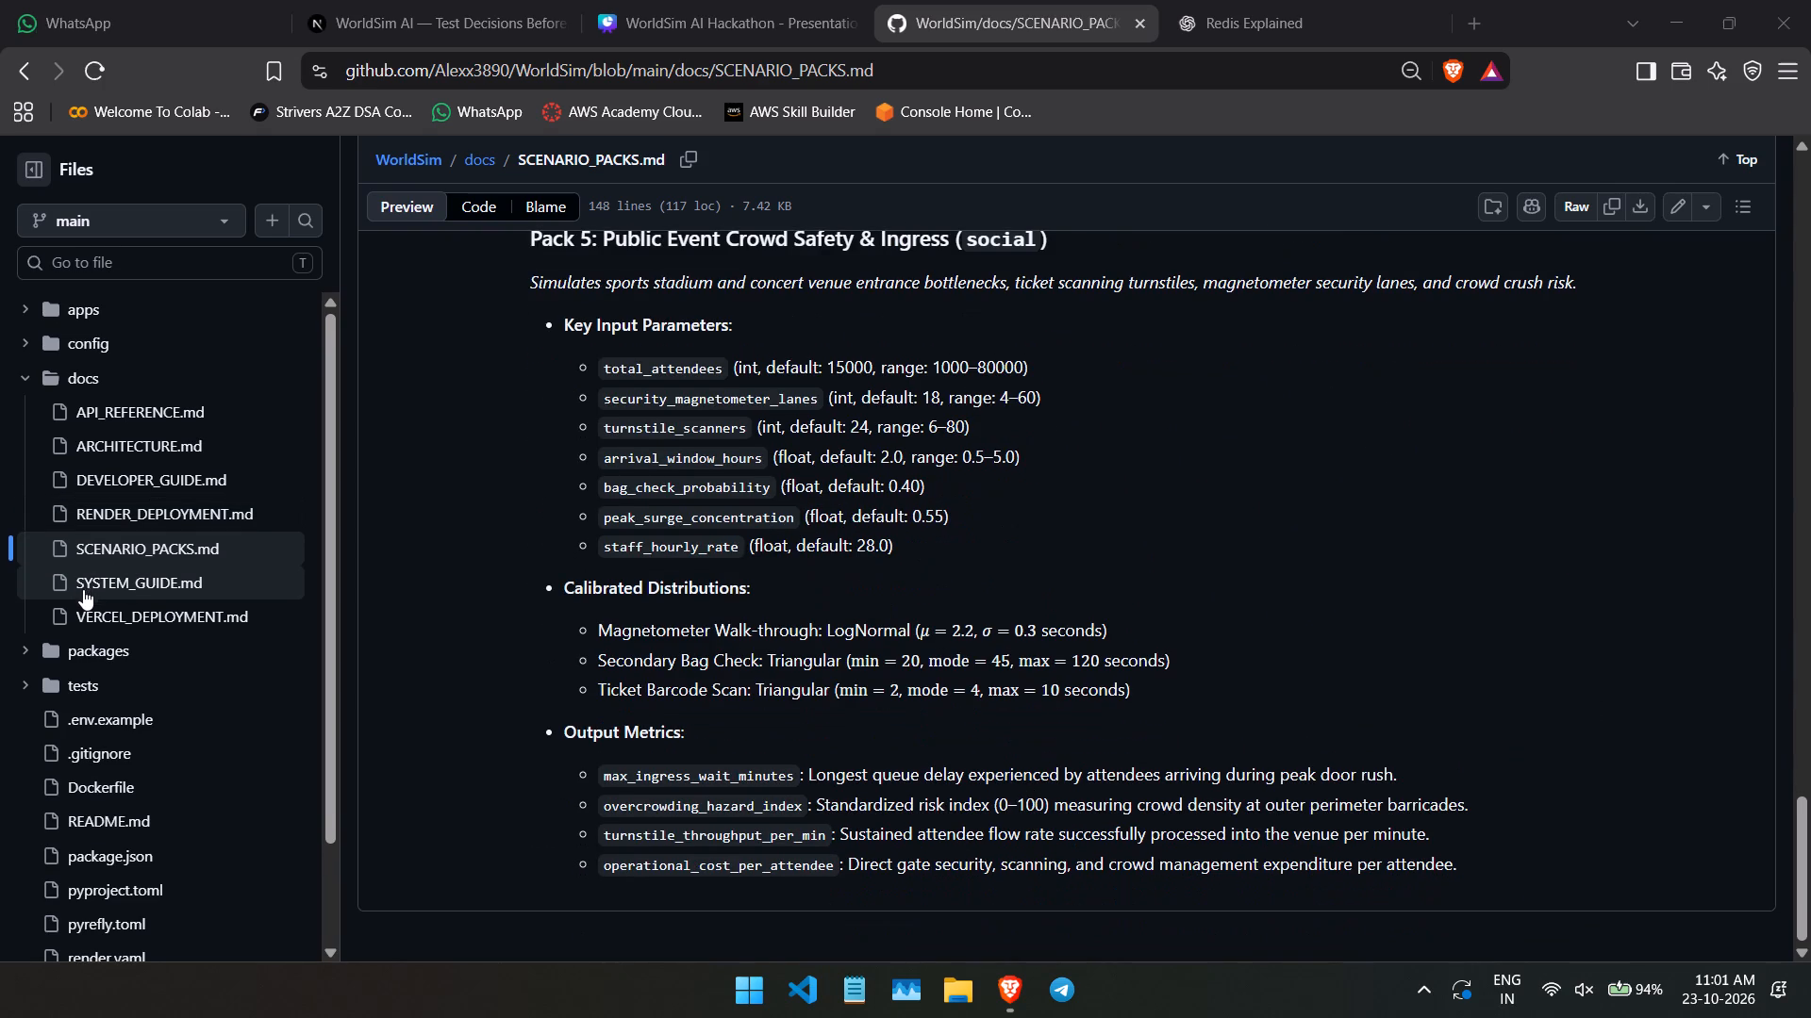
Open SYSTEM_GUIDE.md and read its core workflow, scenario template library and autonomous simulation sections.
click(83, 586)
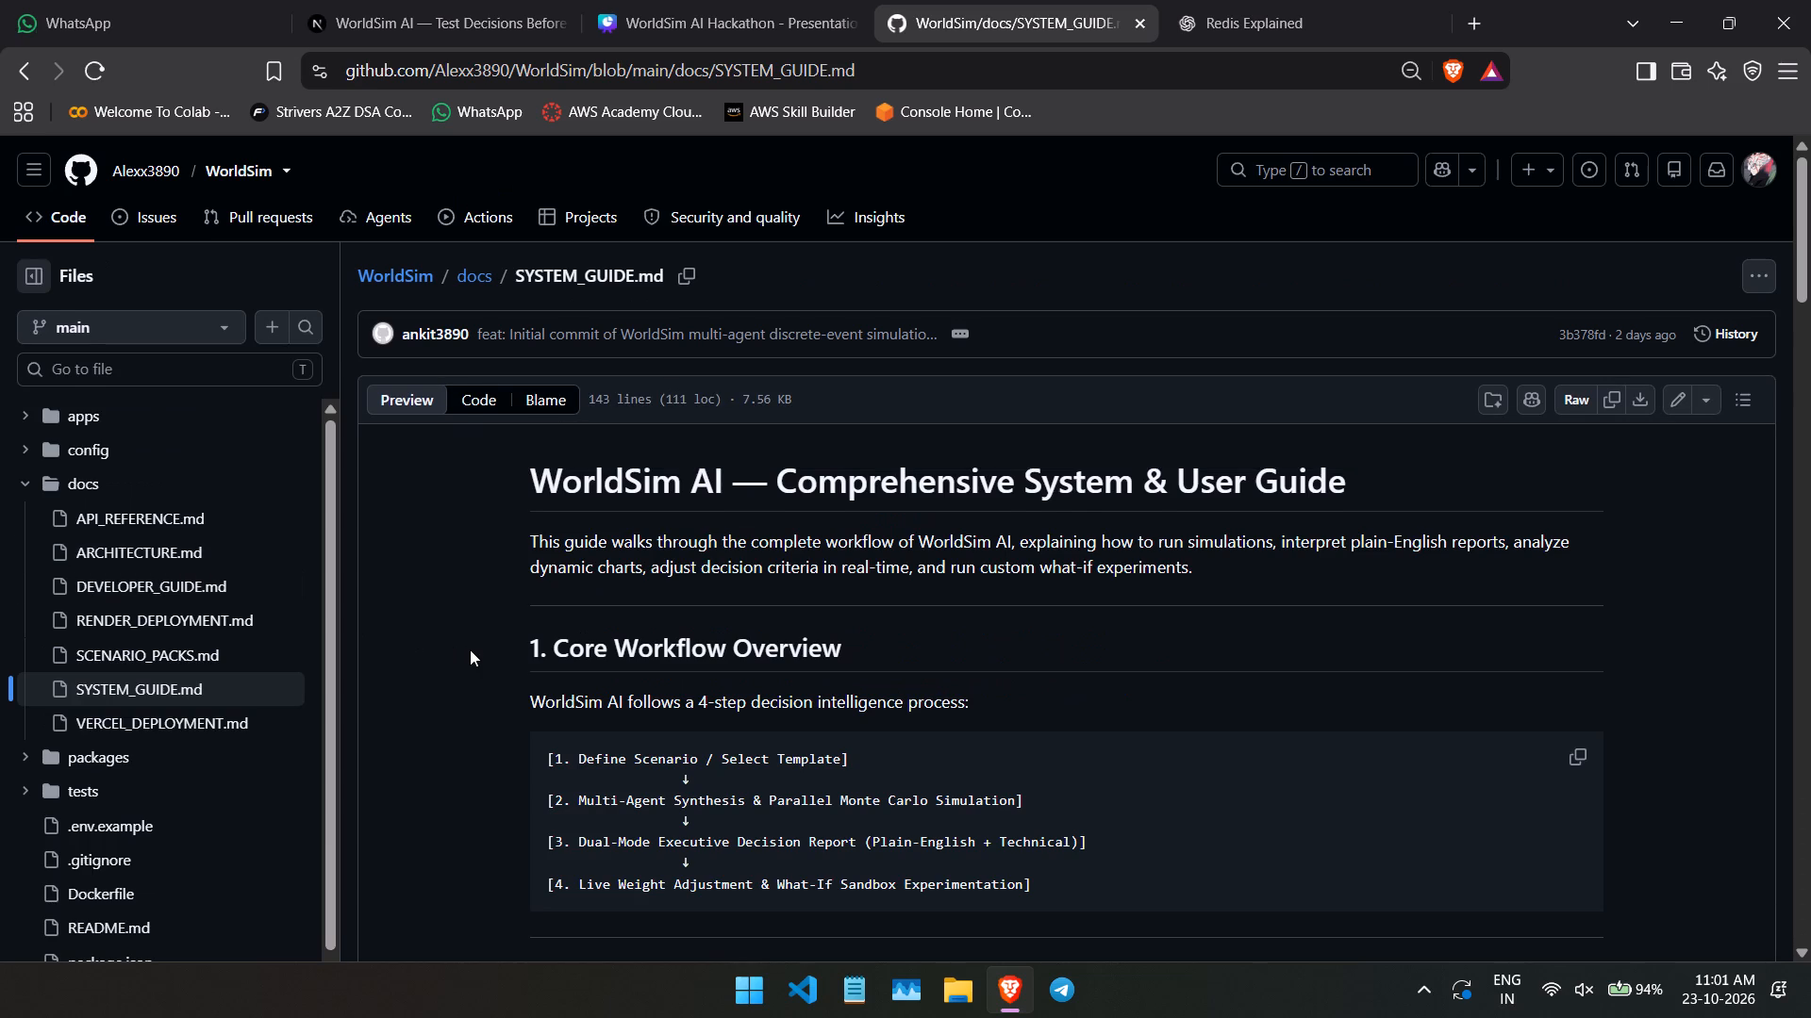
scroll(470, 649, down, 3)
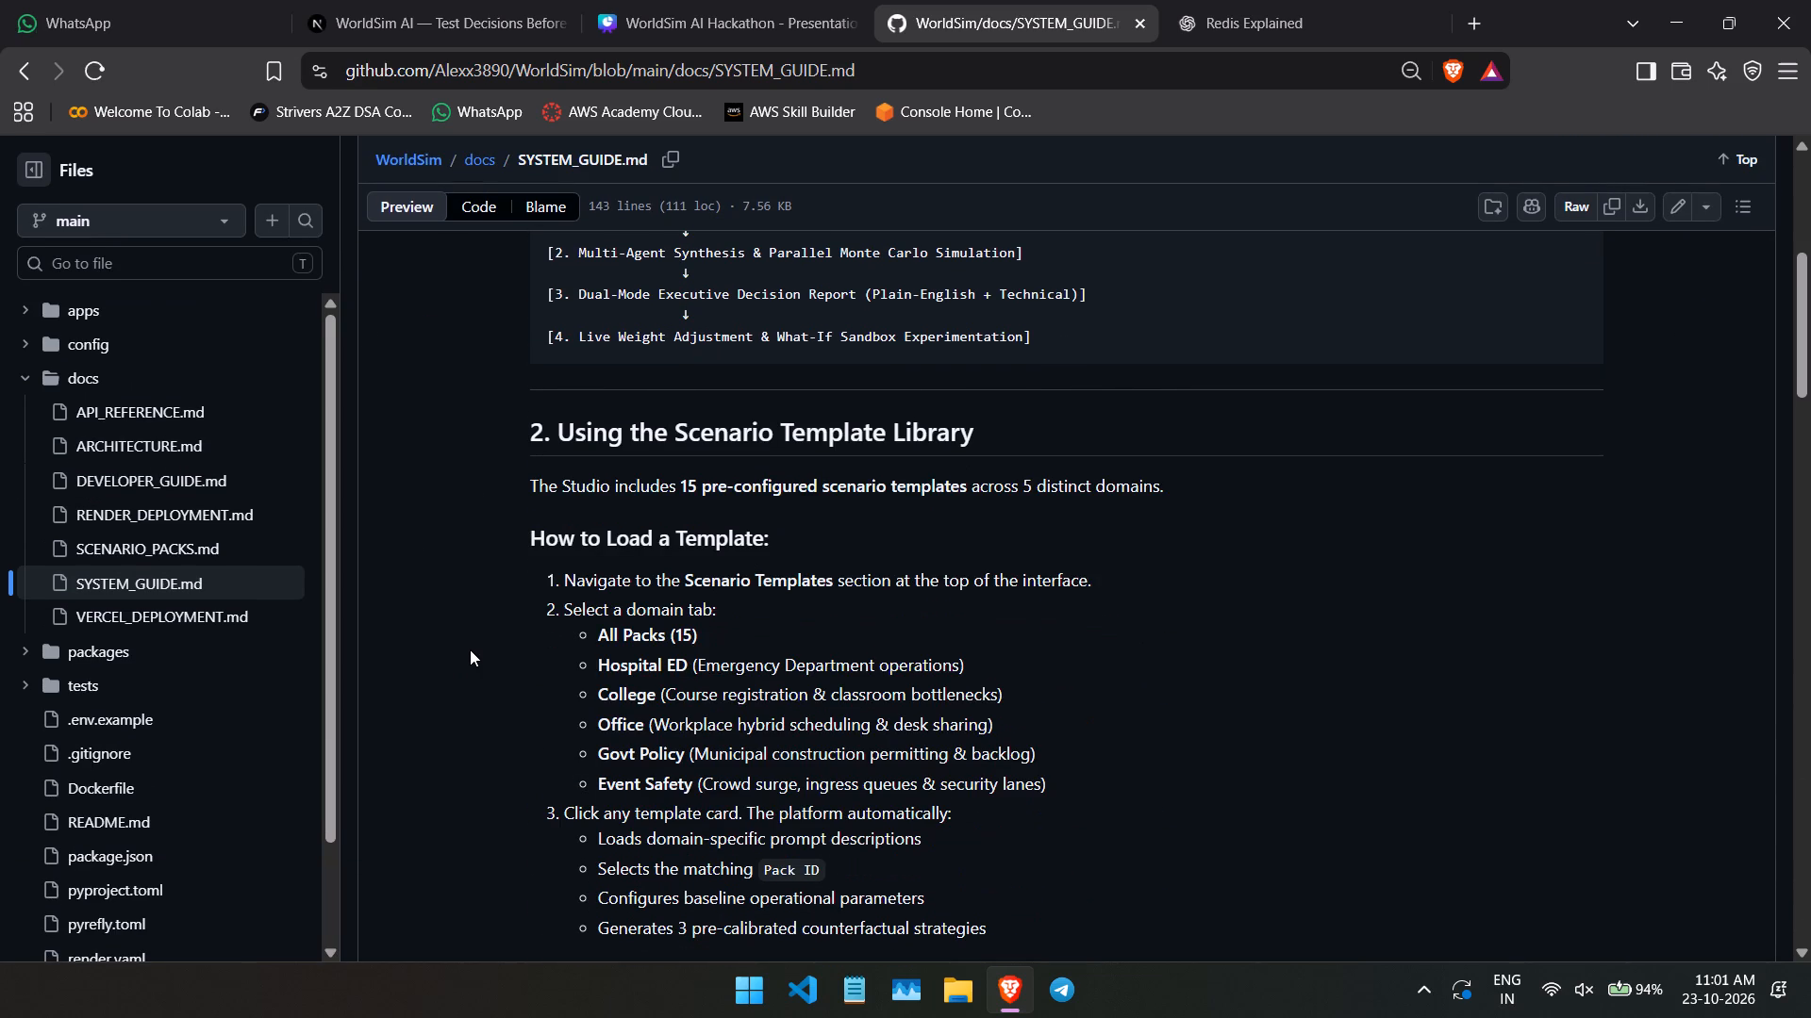
scroll(470, 649, down, 3)
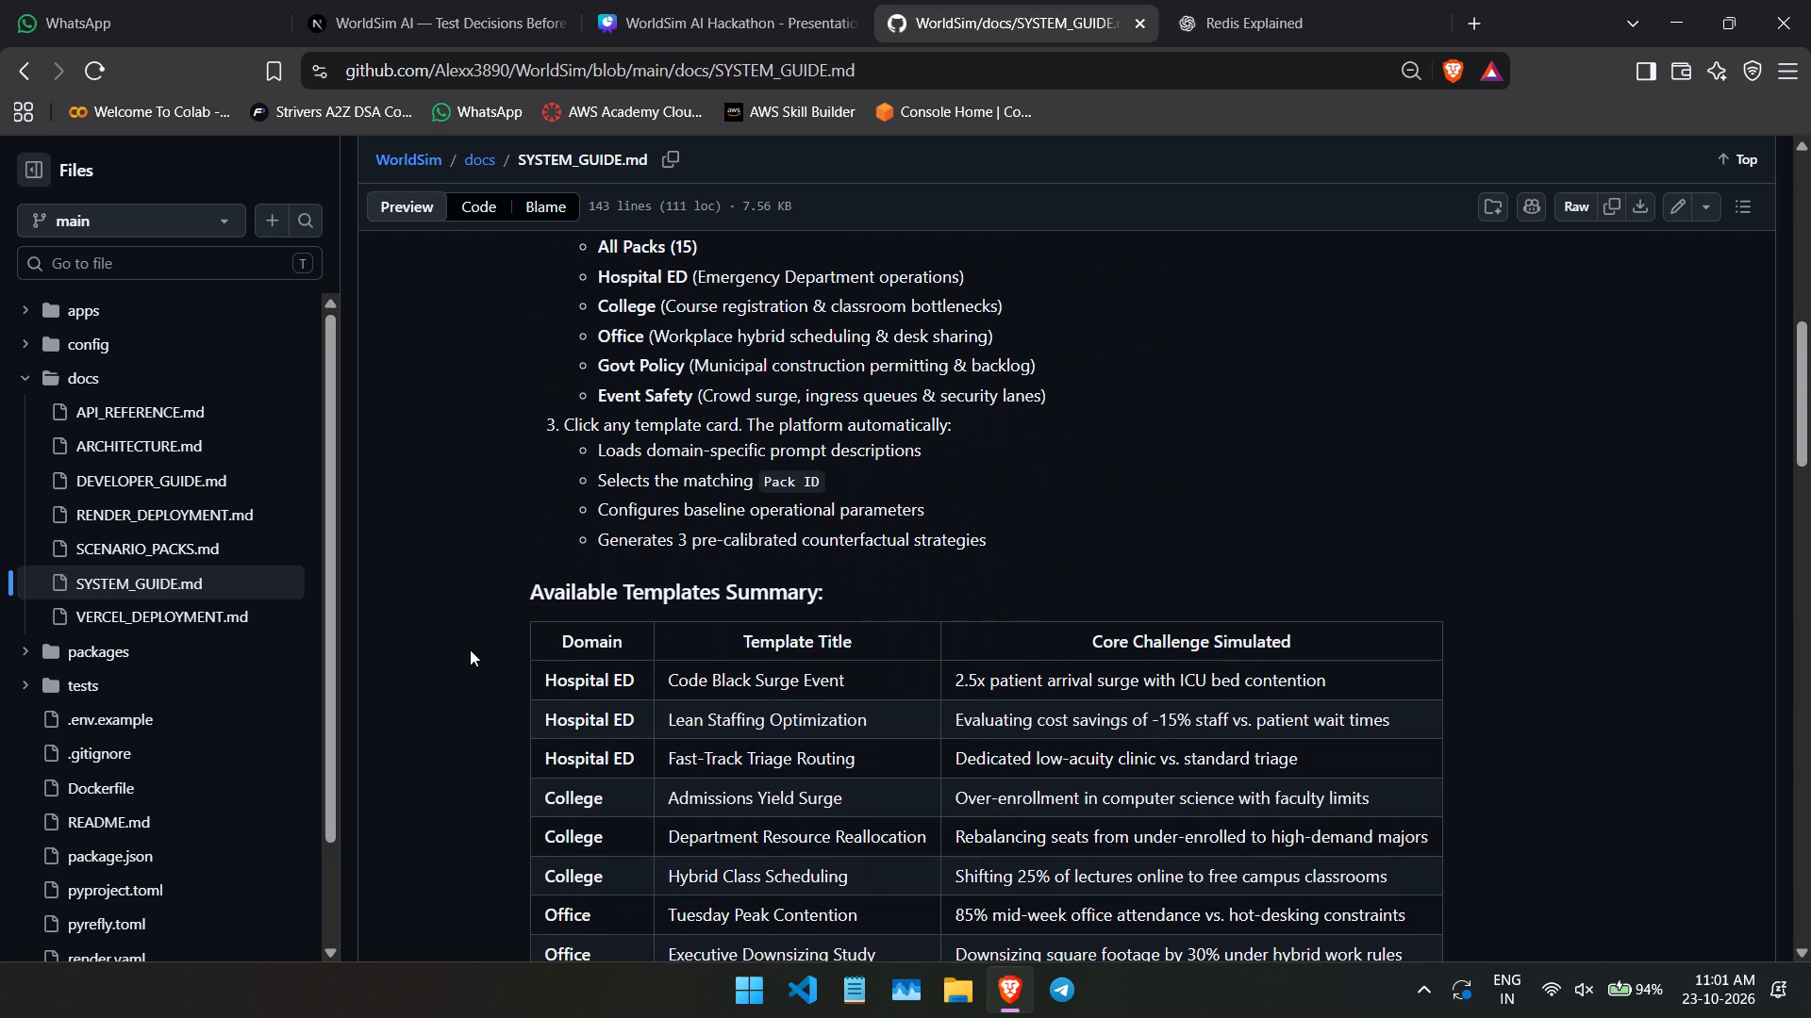
scroll(470, 649, down, 6)
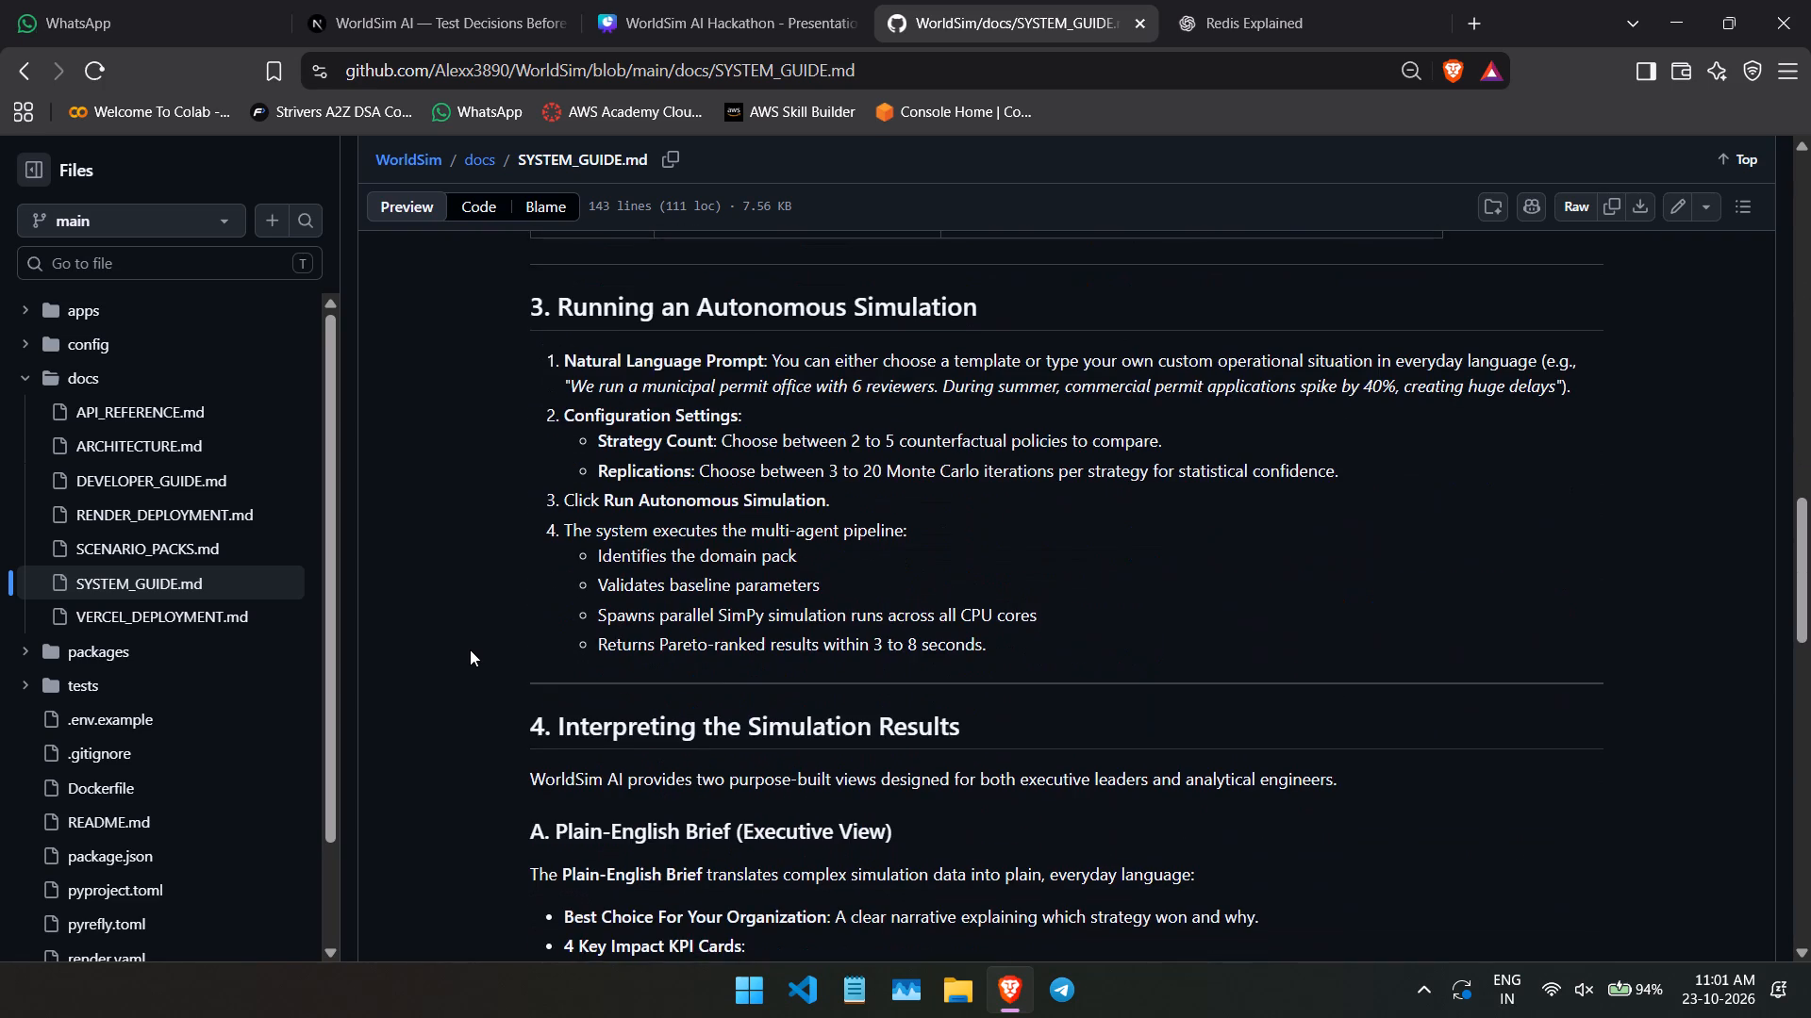
Open ARCHITECTURE.md and examine the high-level architecture diagram's layers.
click(147, 443)
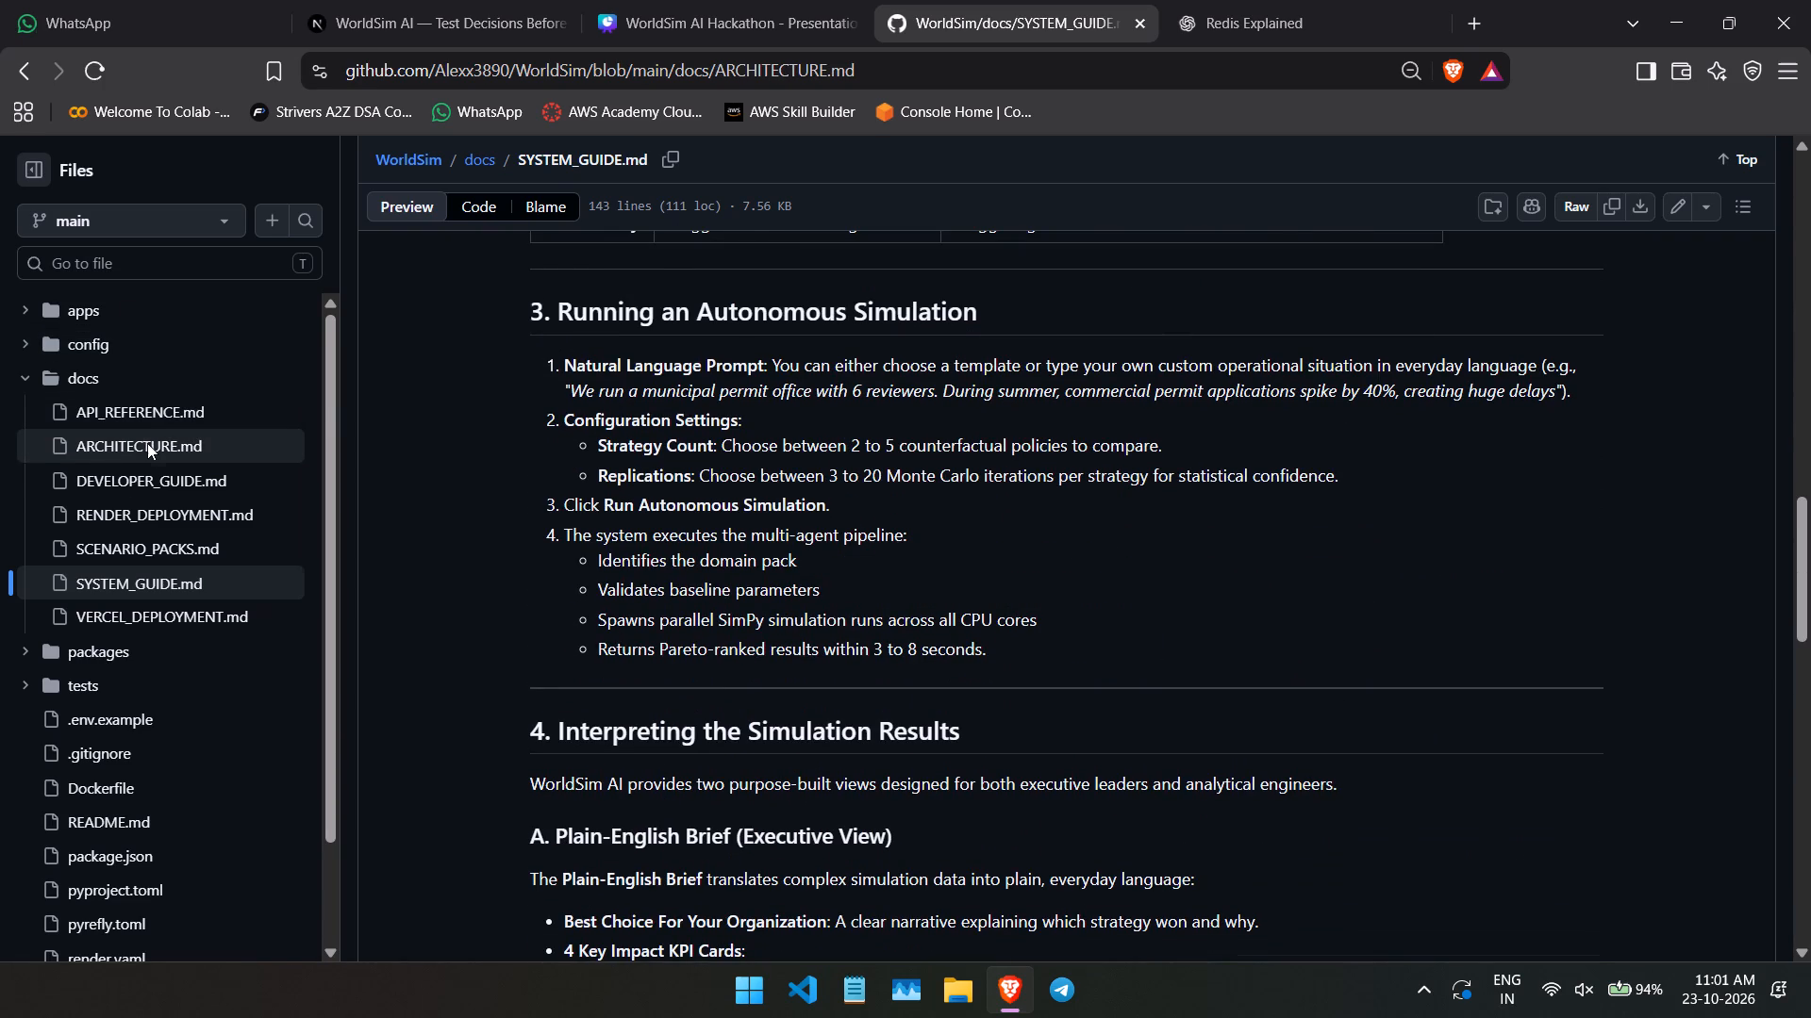
scroll(714, 641, down, 1)
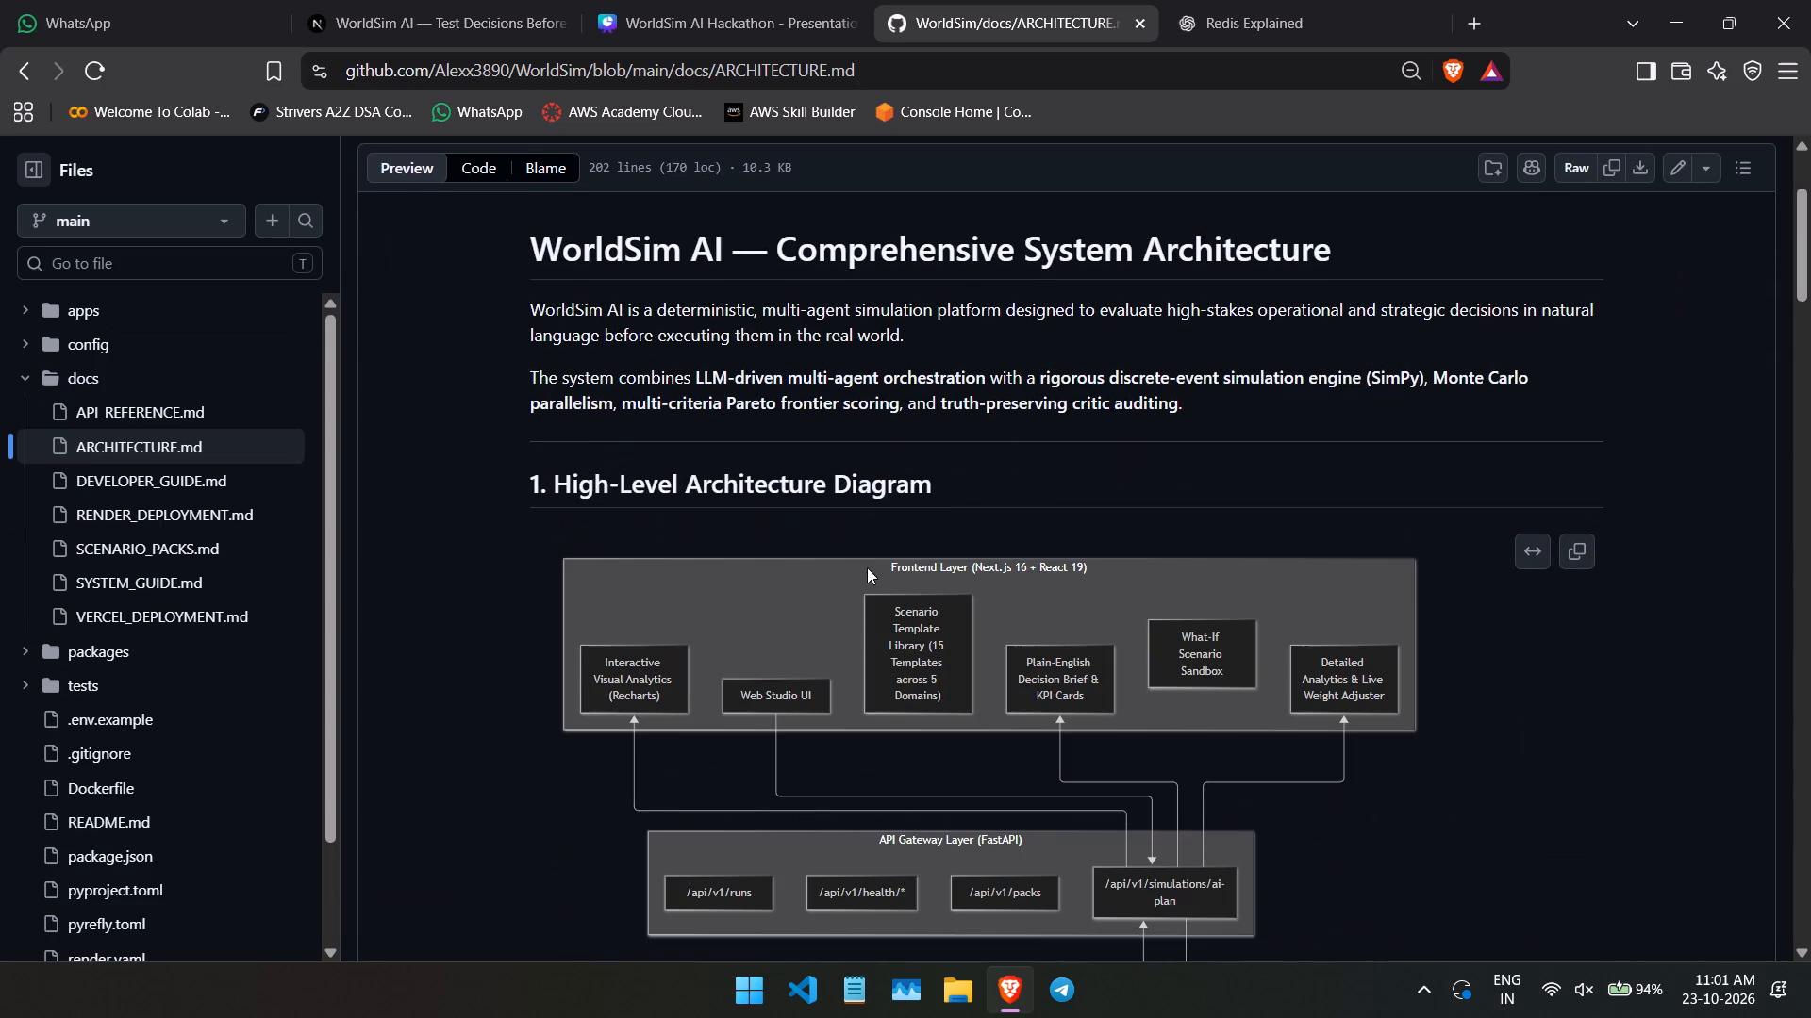
scroll(922, 515, down, 1)
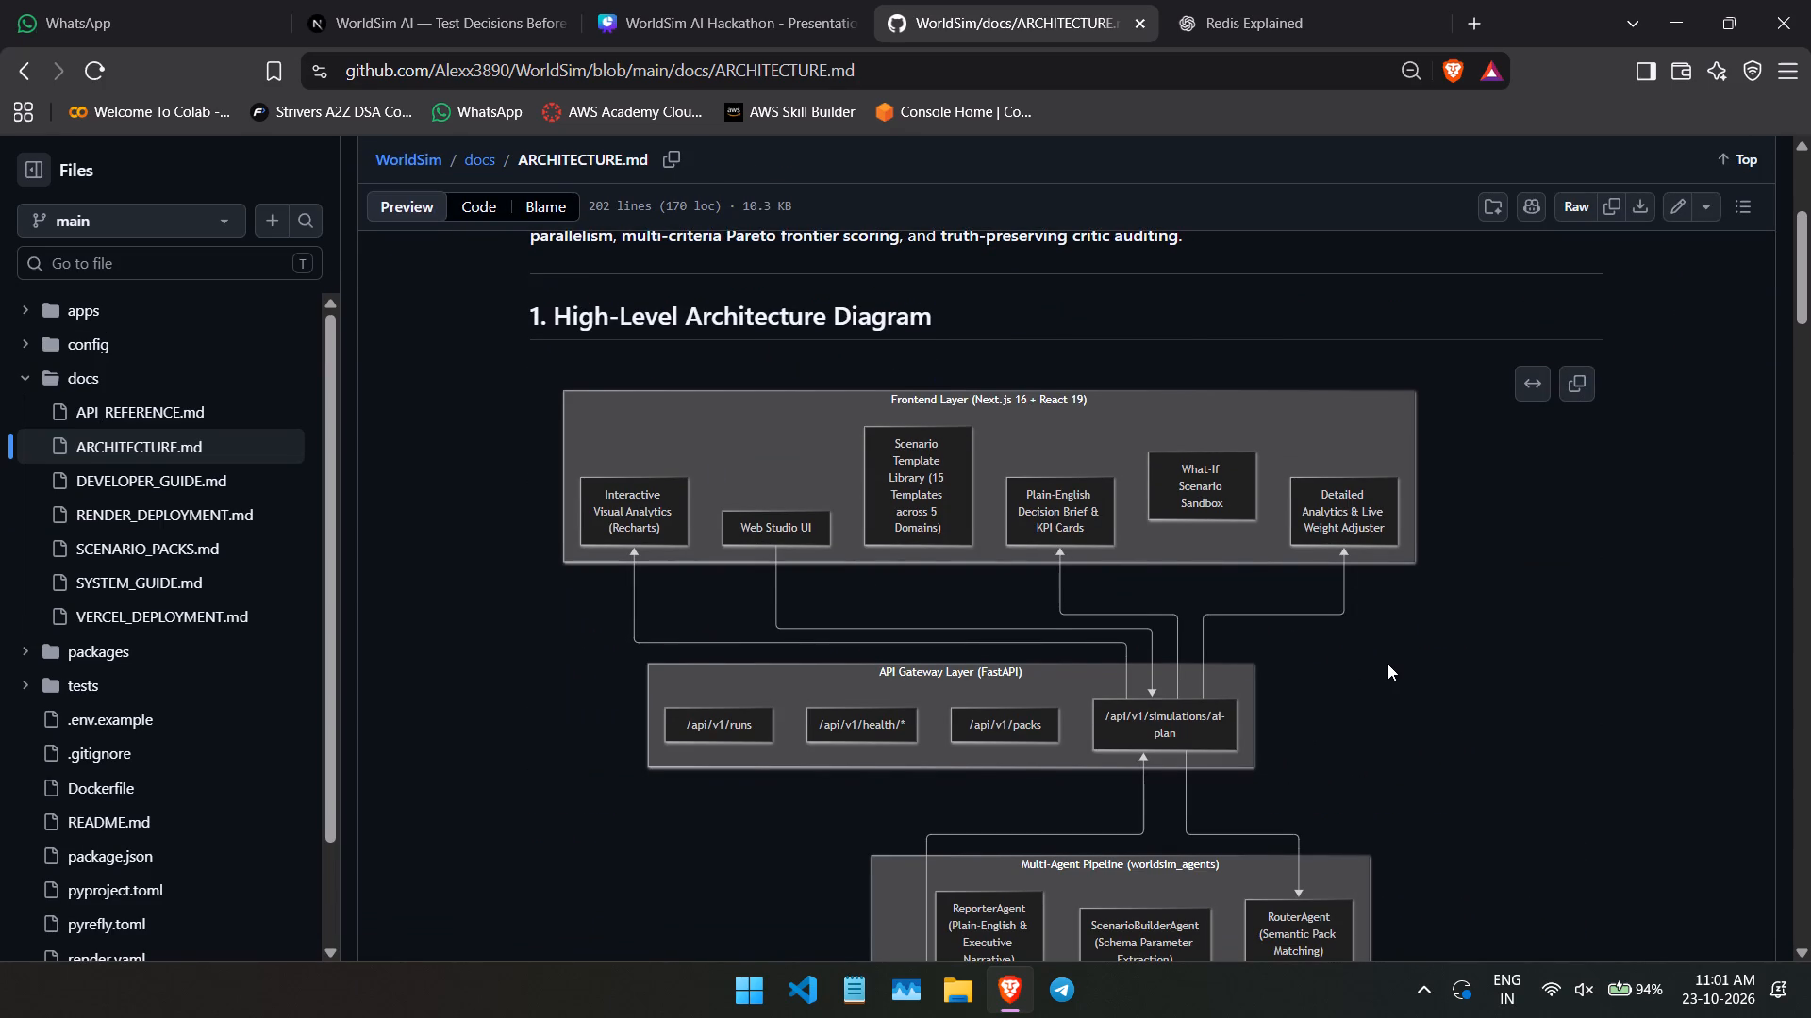
scroll(1387, 664, down, 2)
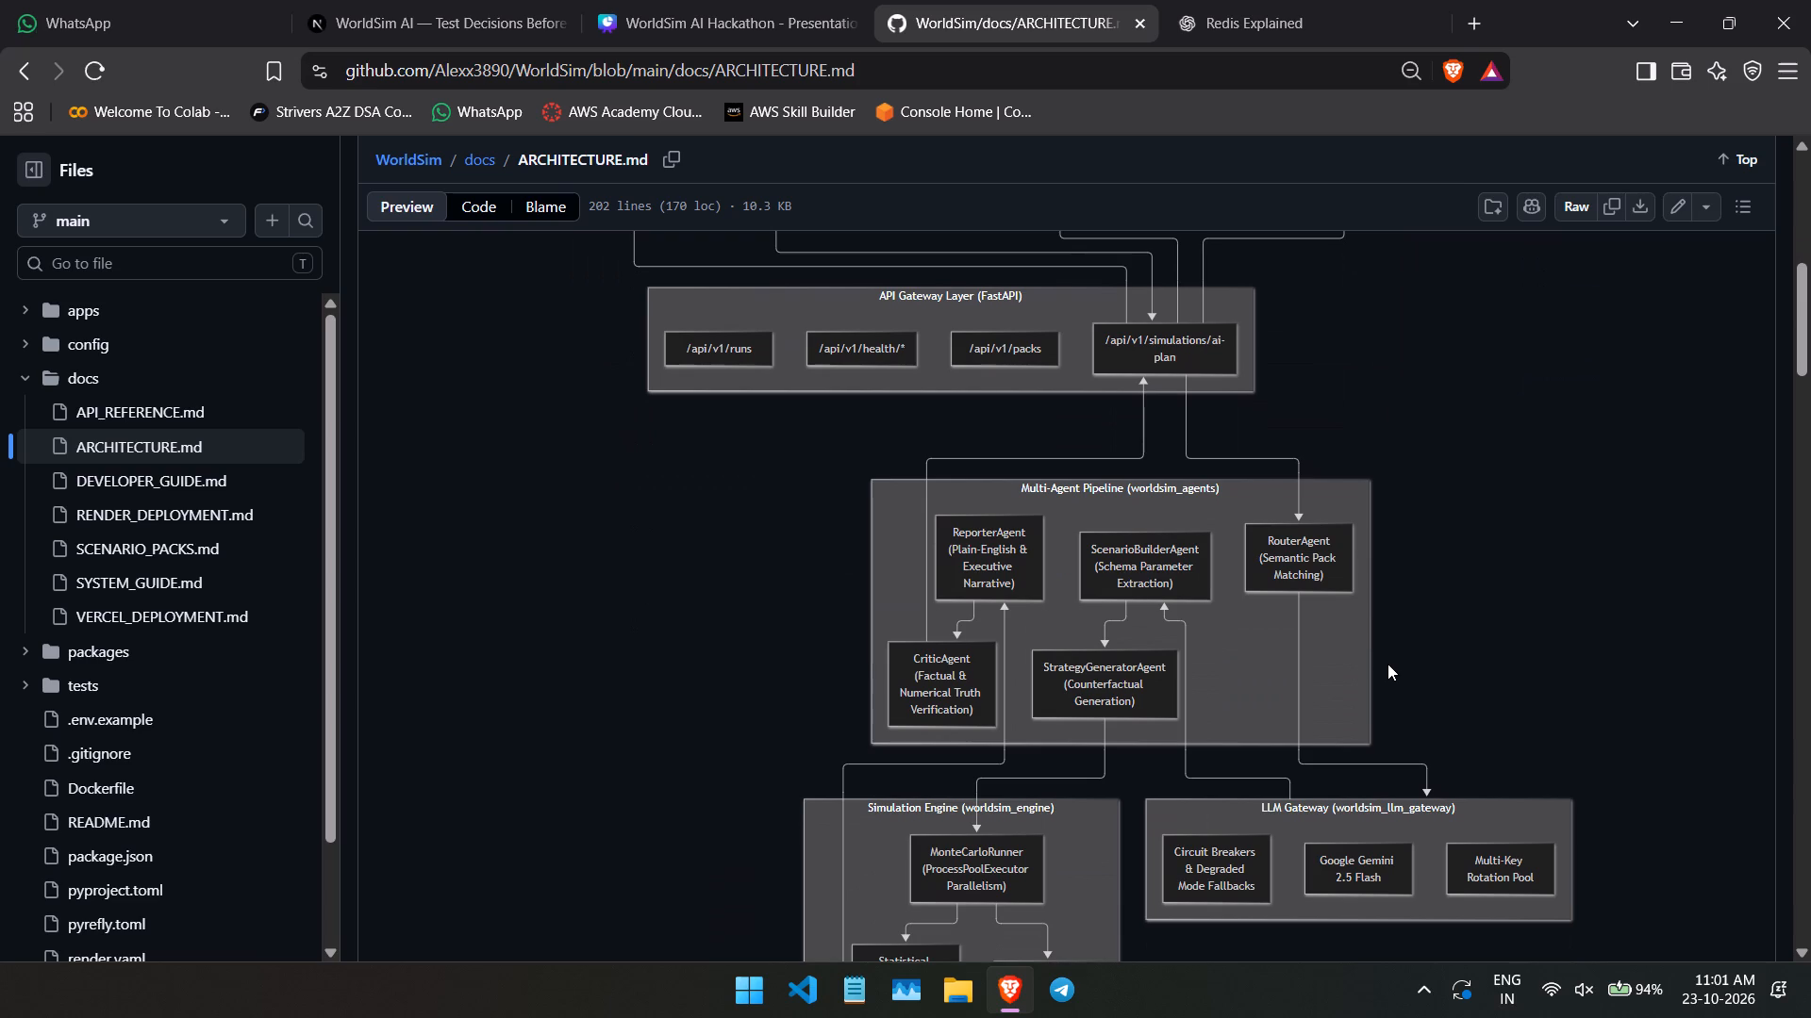
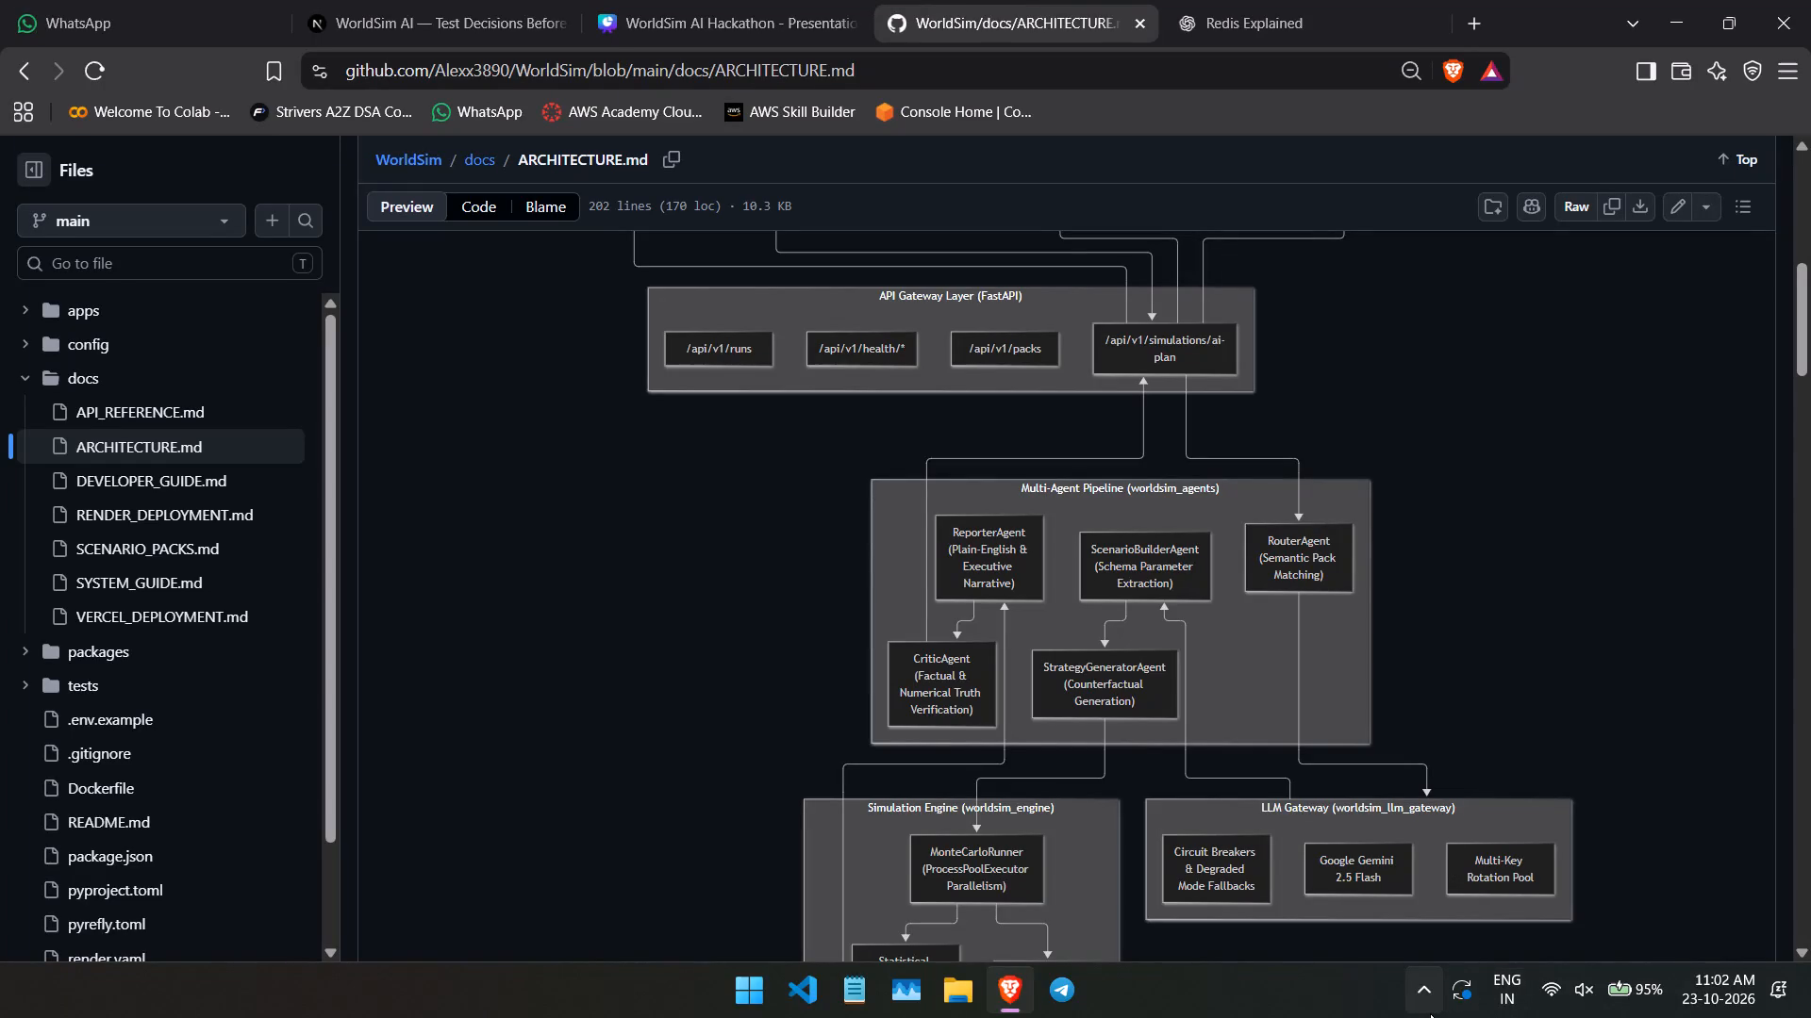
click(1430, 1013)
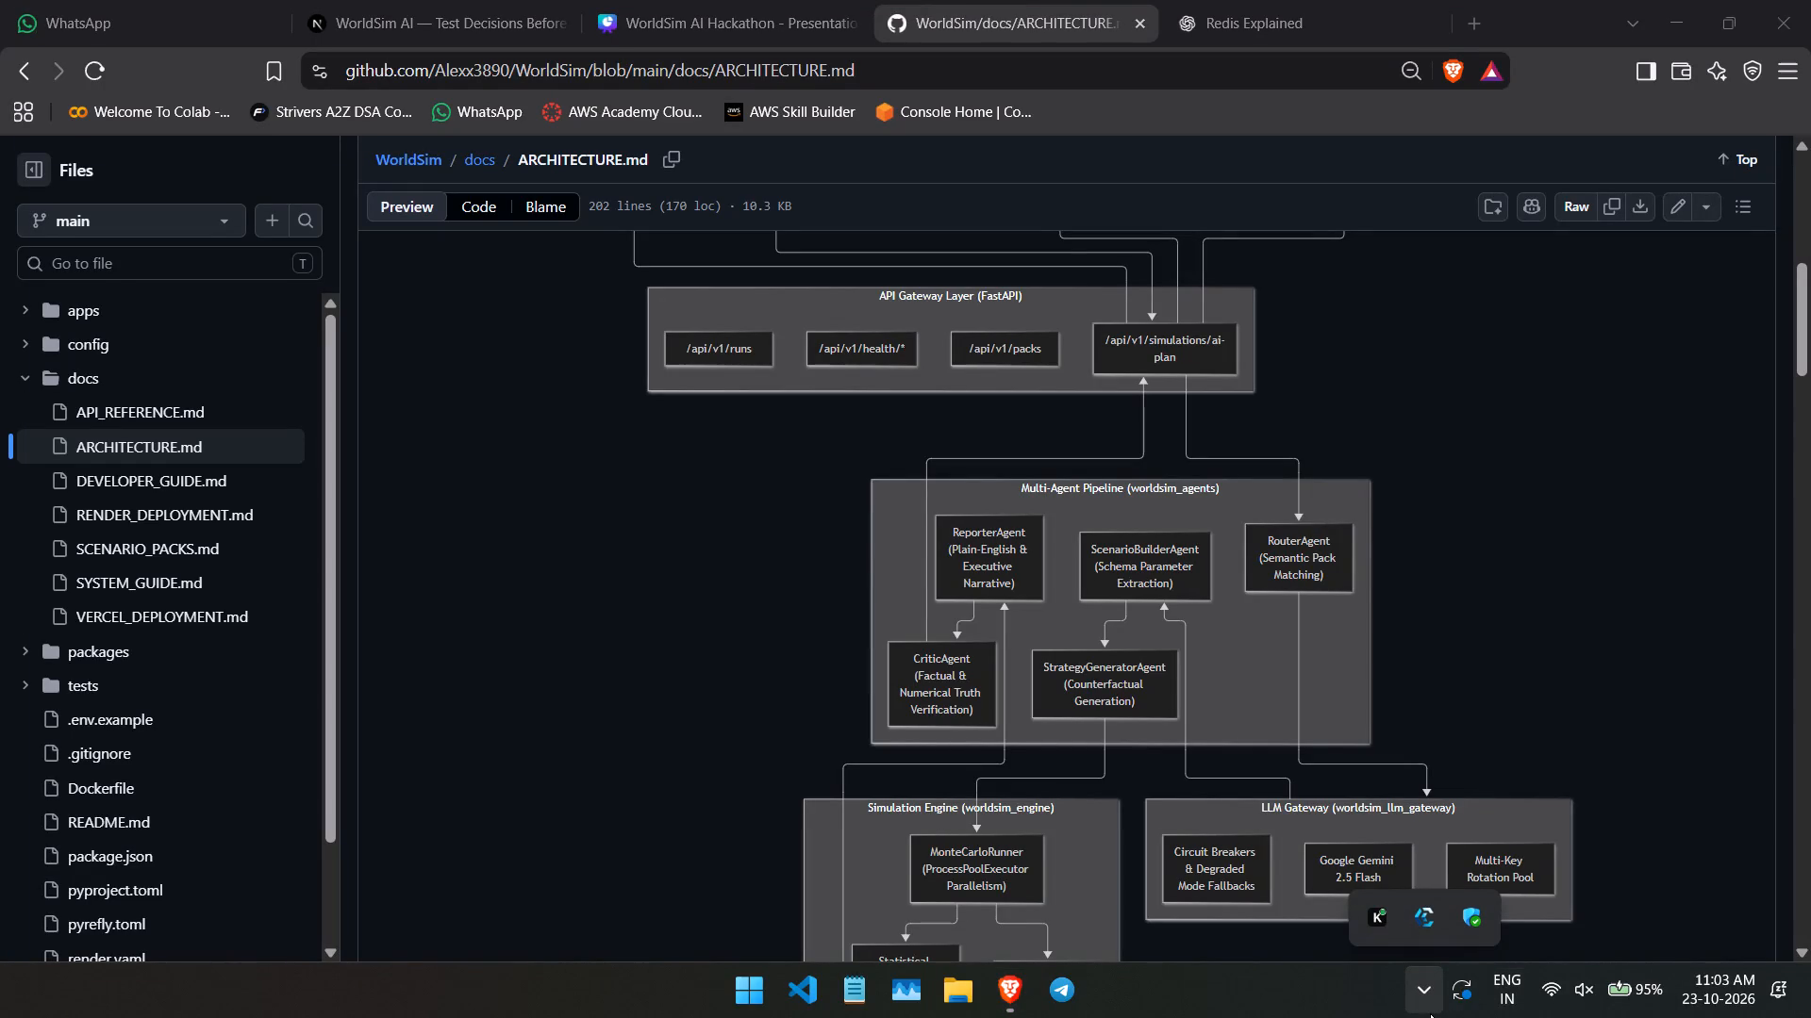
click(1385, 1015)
Examine the architecture diagram's multi-agent pipeline, LLM gateway, simulation engine and modular scenario packs, and how they connect.
scroll(1385, 1015, down, 2)
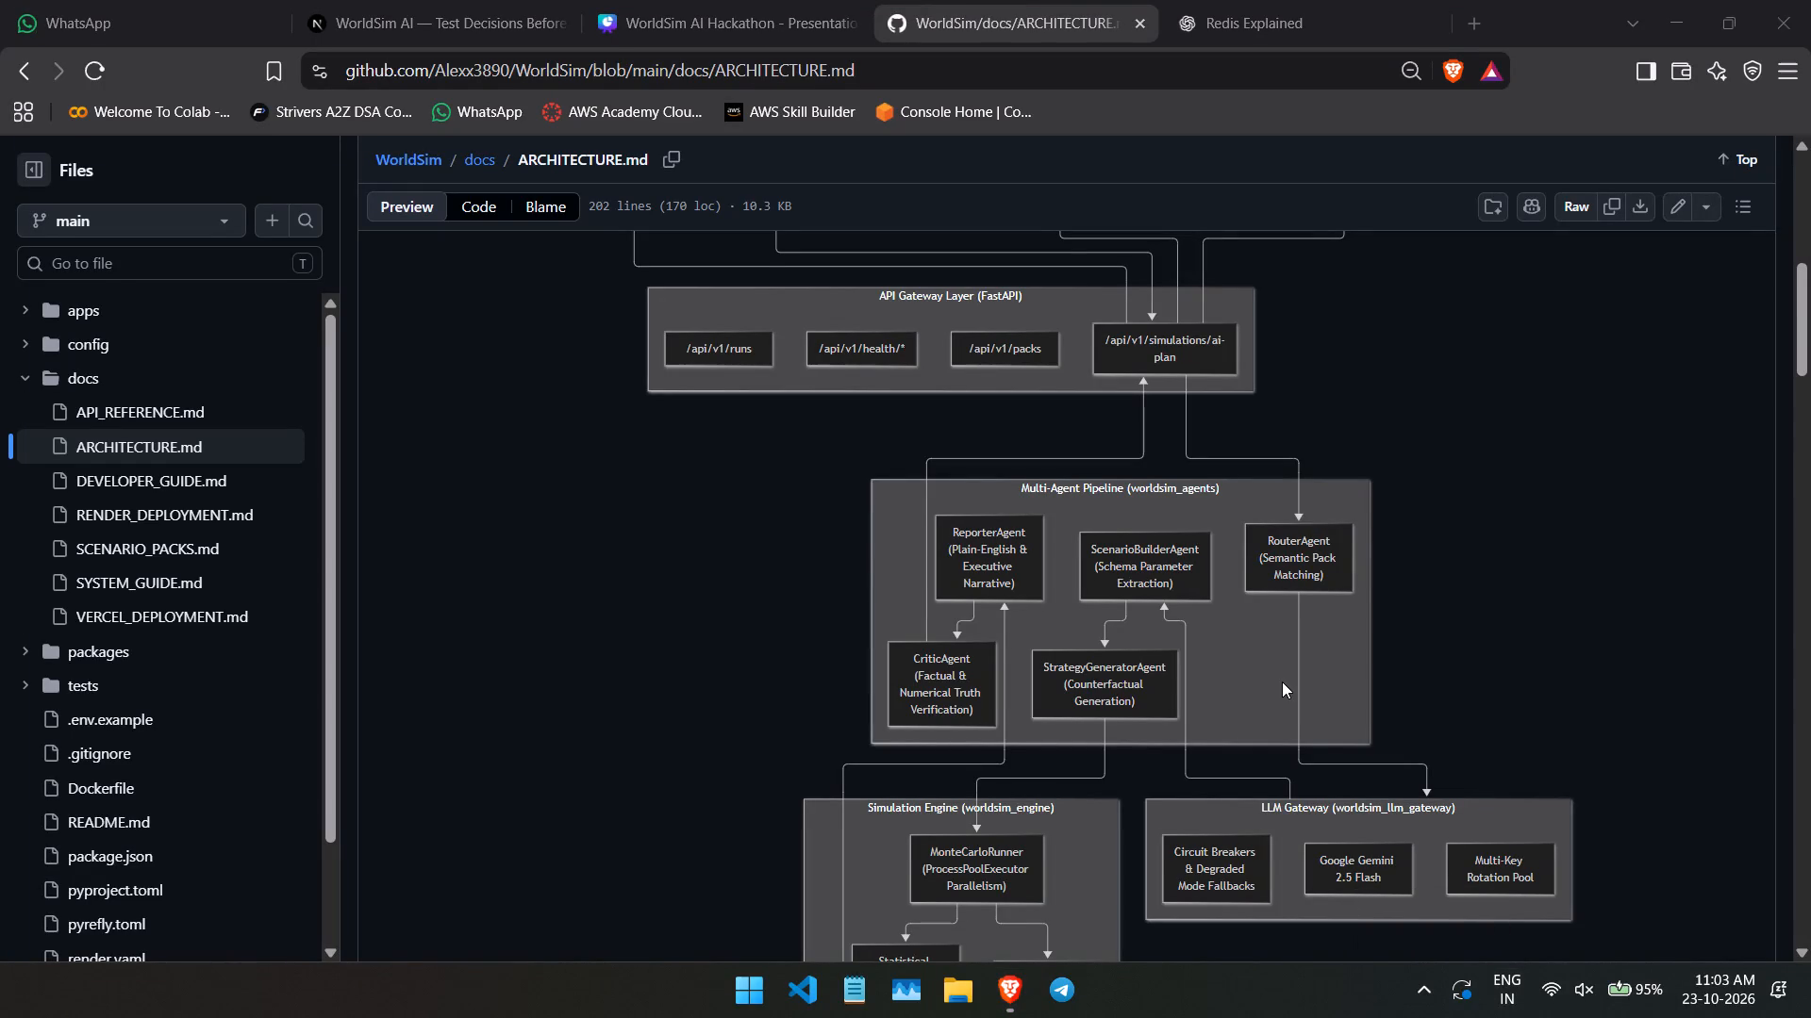
scroll(1282, 681, down, 3)
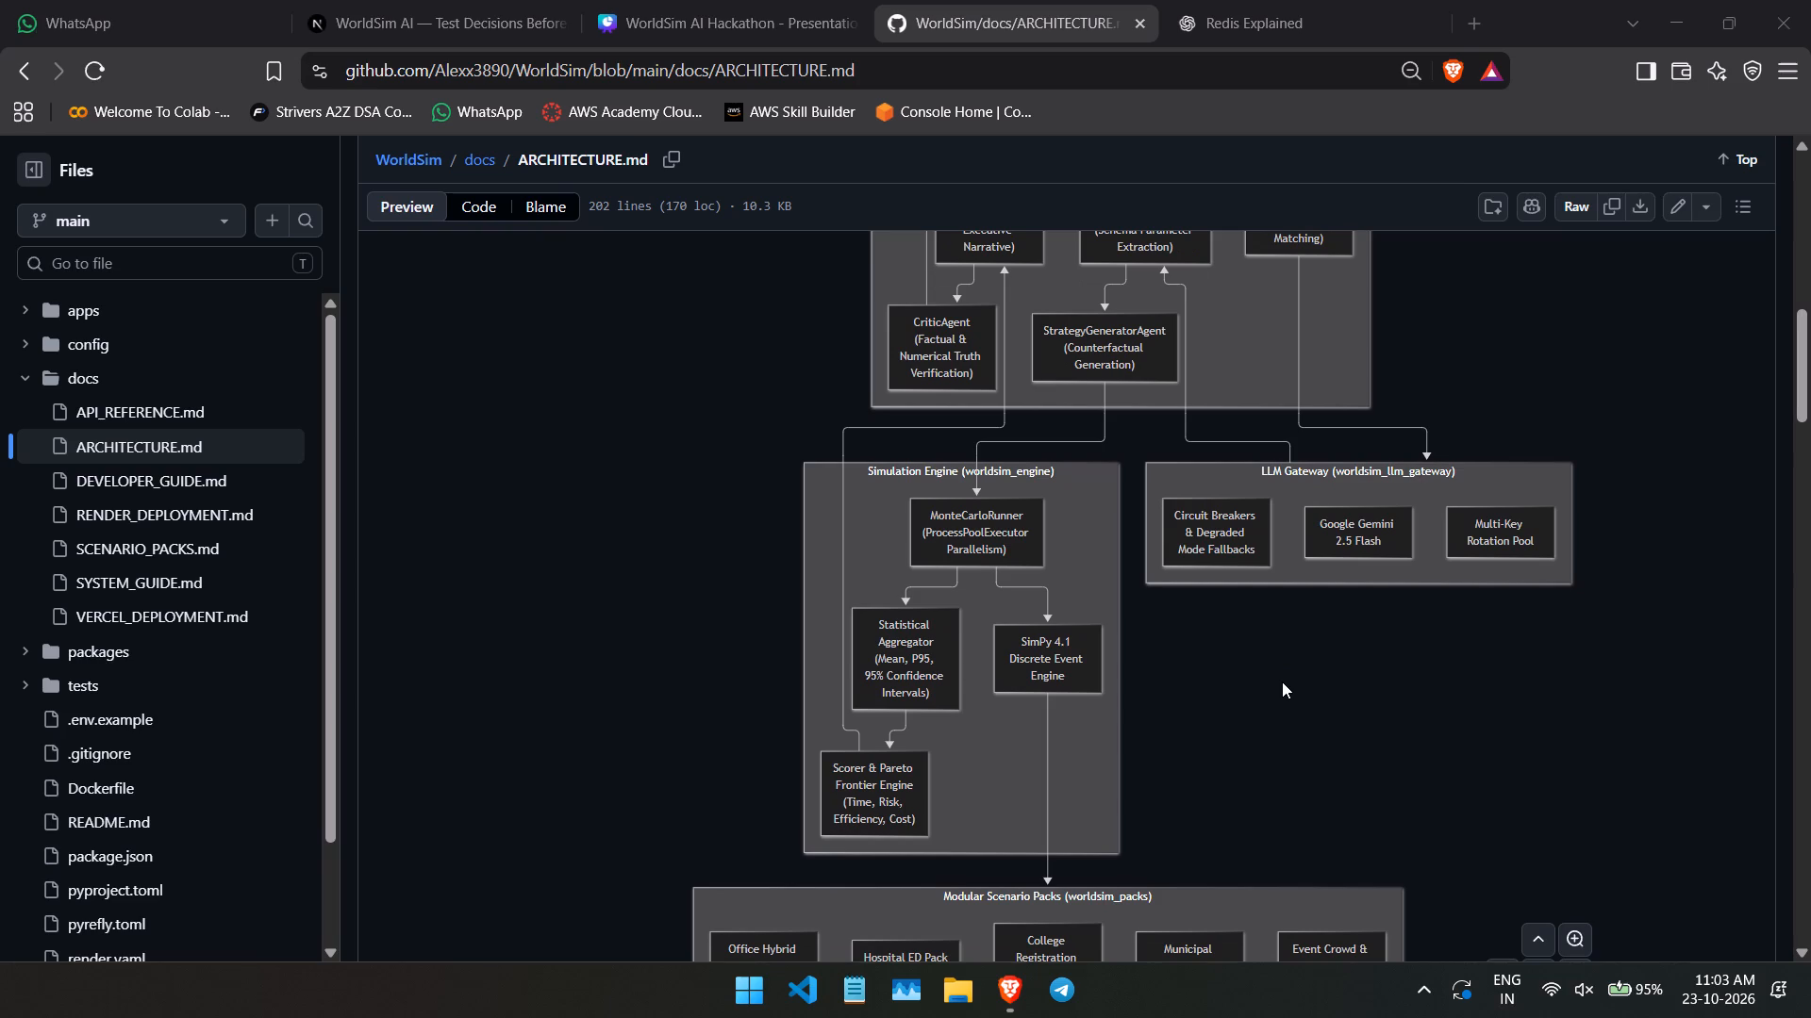
scroll(1282, 681, down, 1)
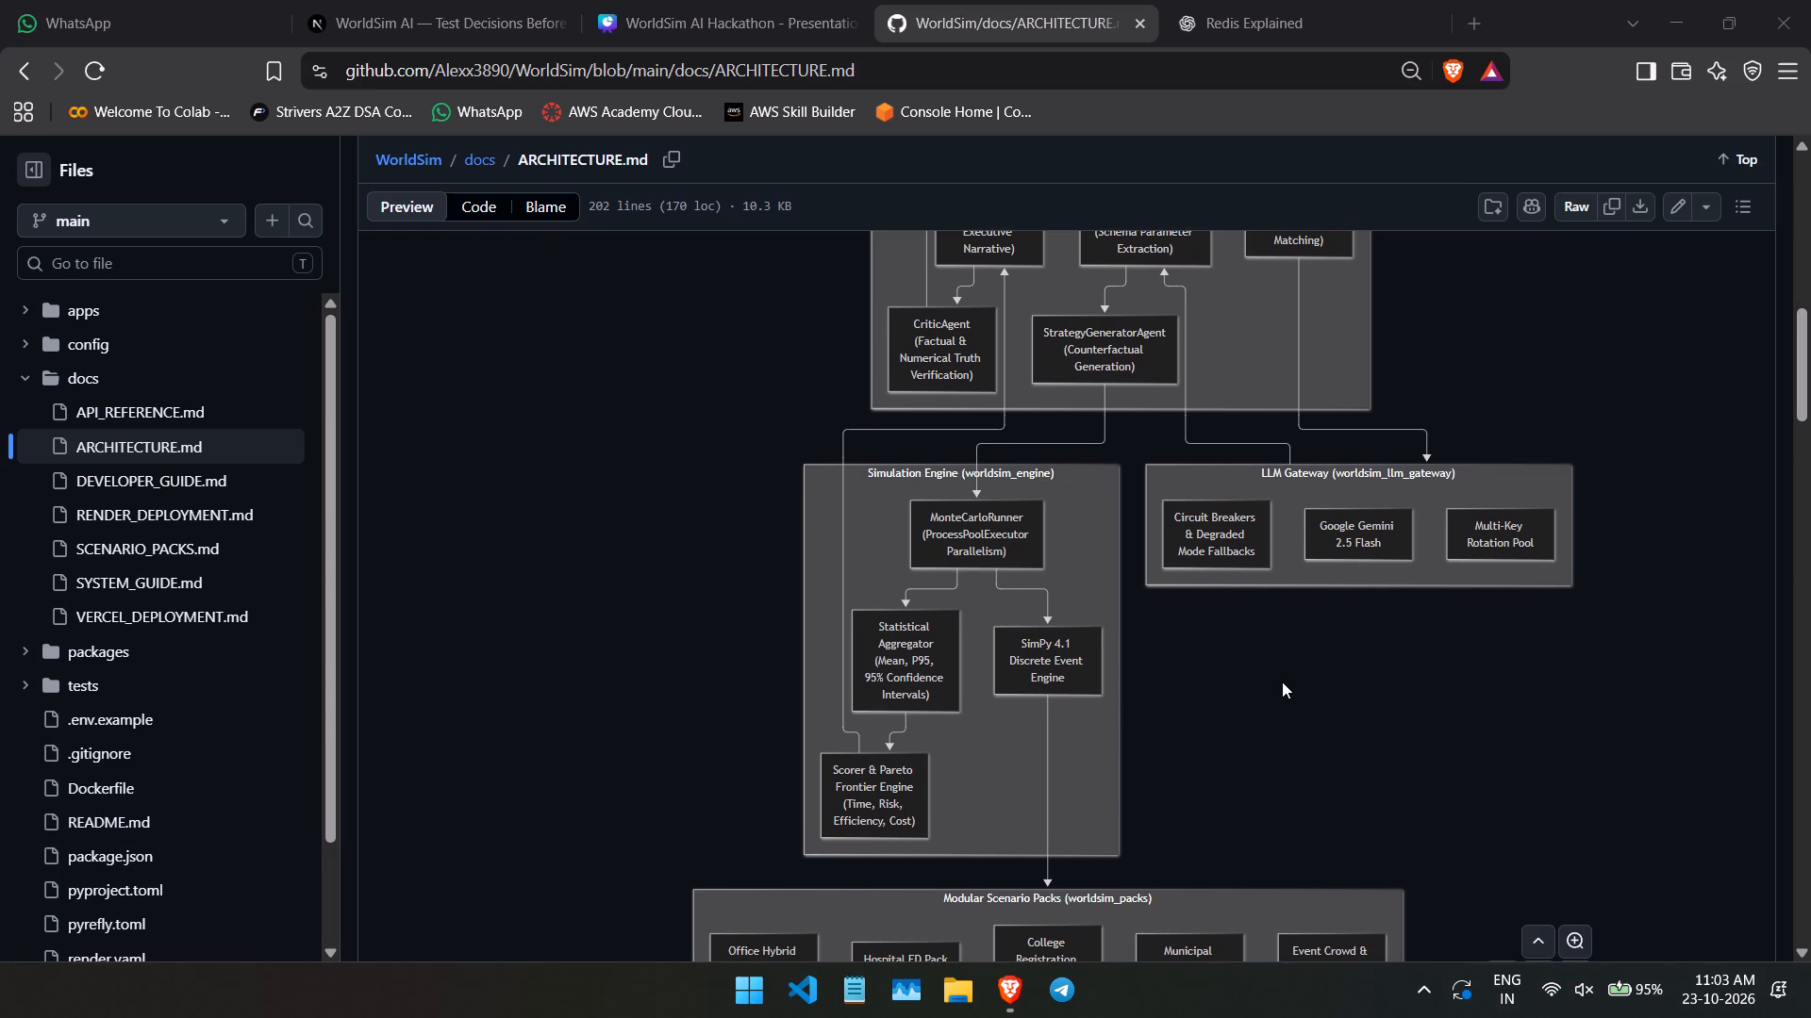
scroll(1282, 681, down, 3)
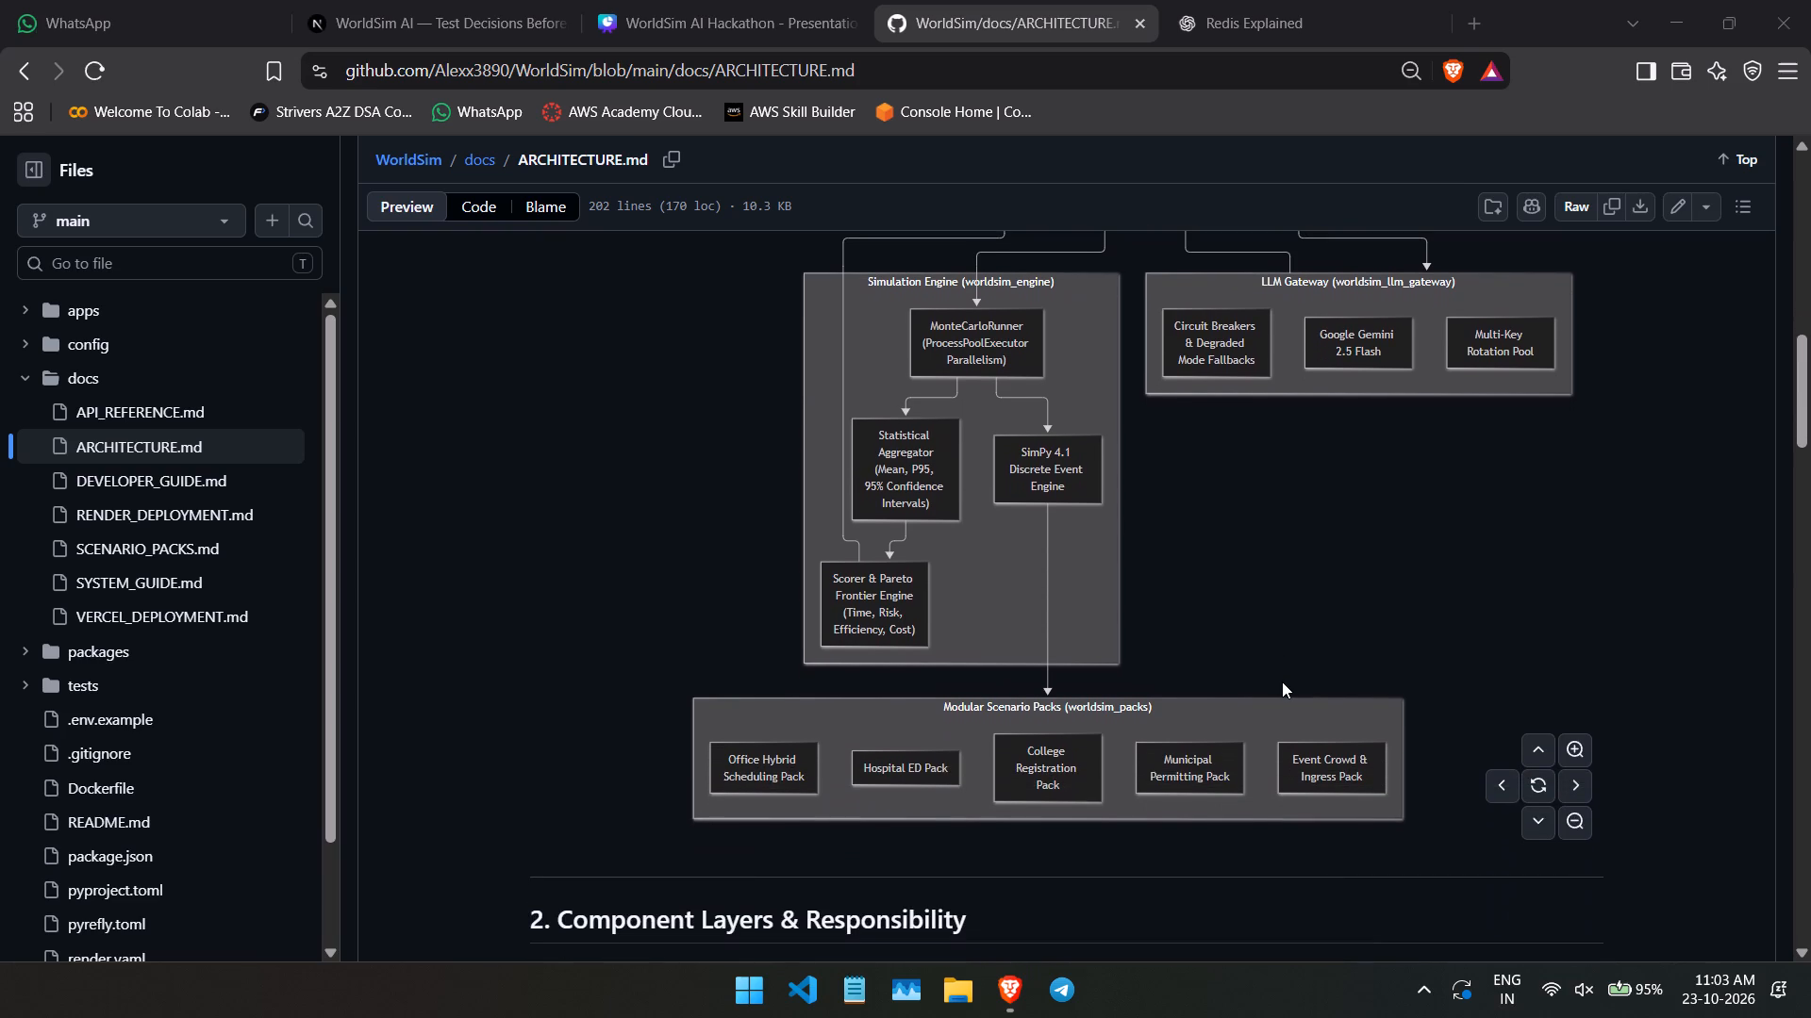
scroll(1212, 496, up, 1)
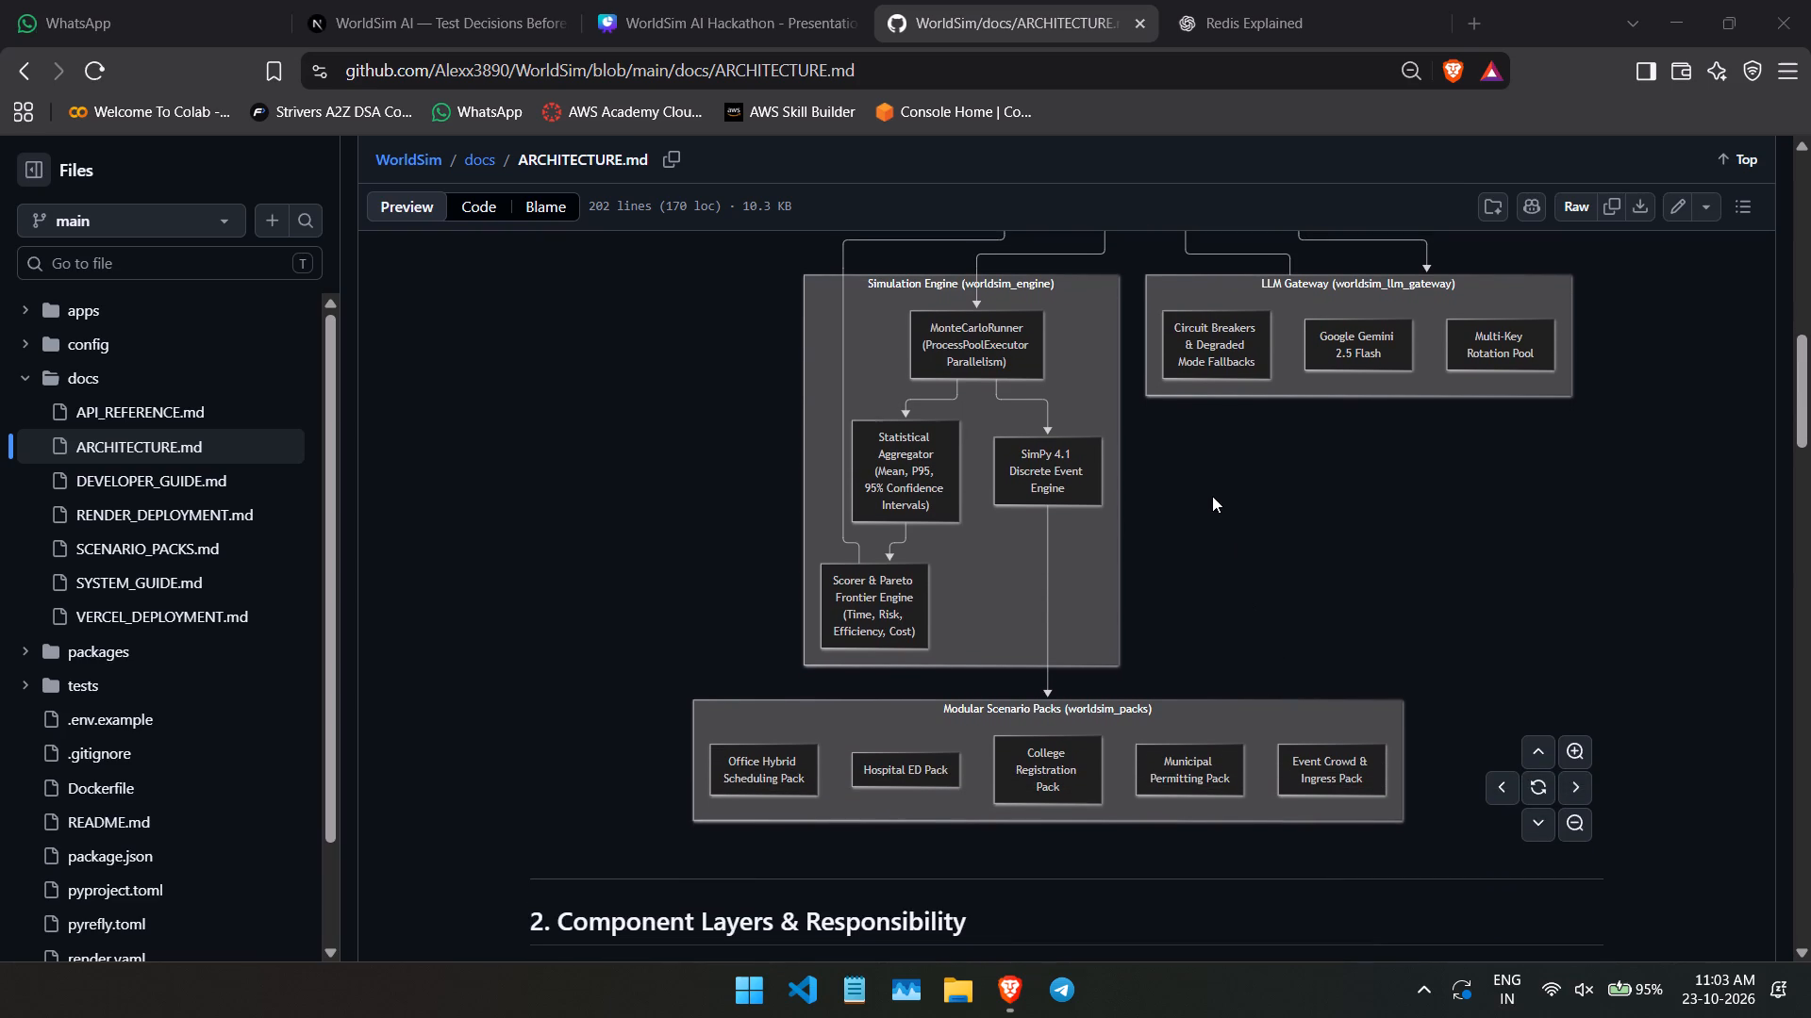
scroll(1212, 496, up, 4)
scroll(1212, 496, down, 1)
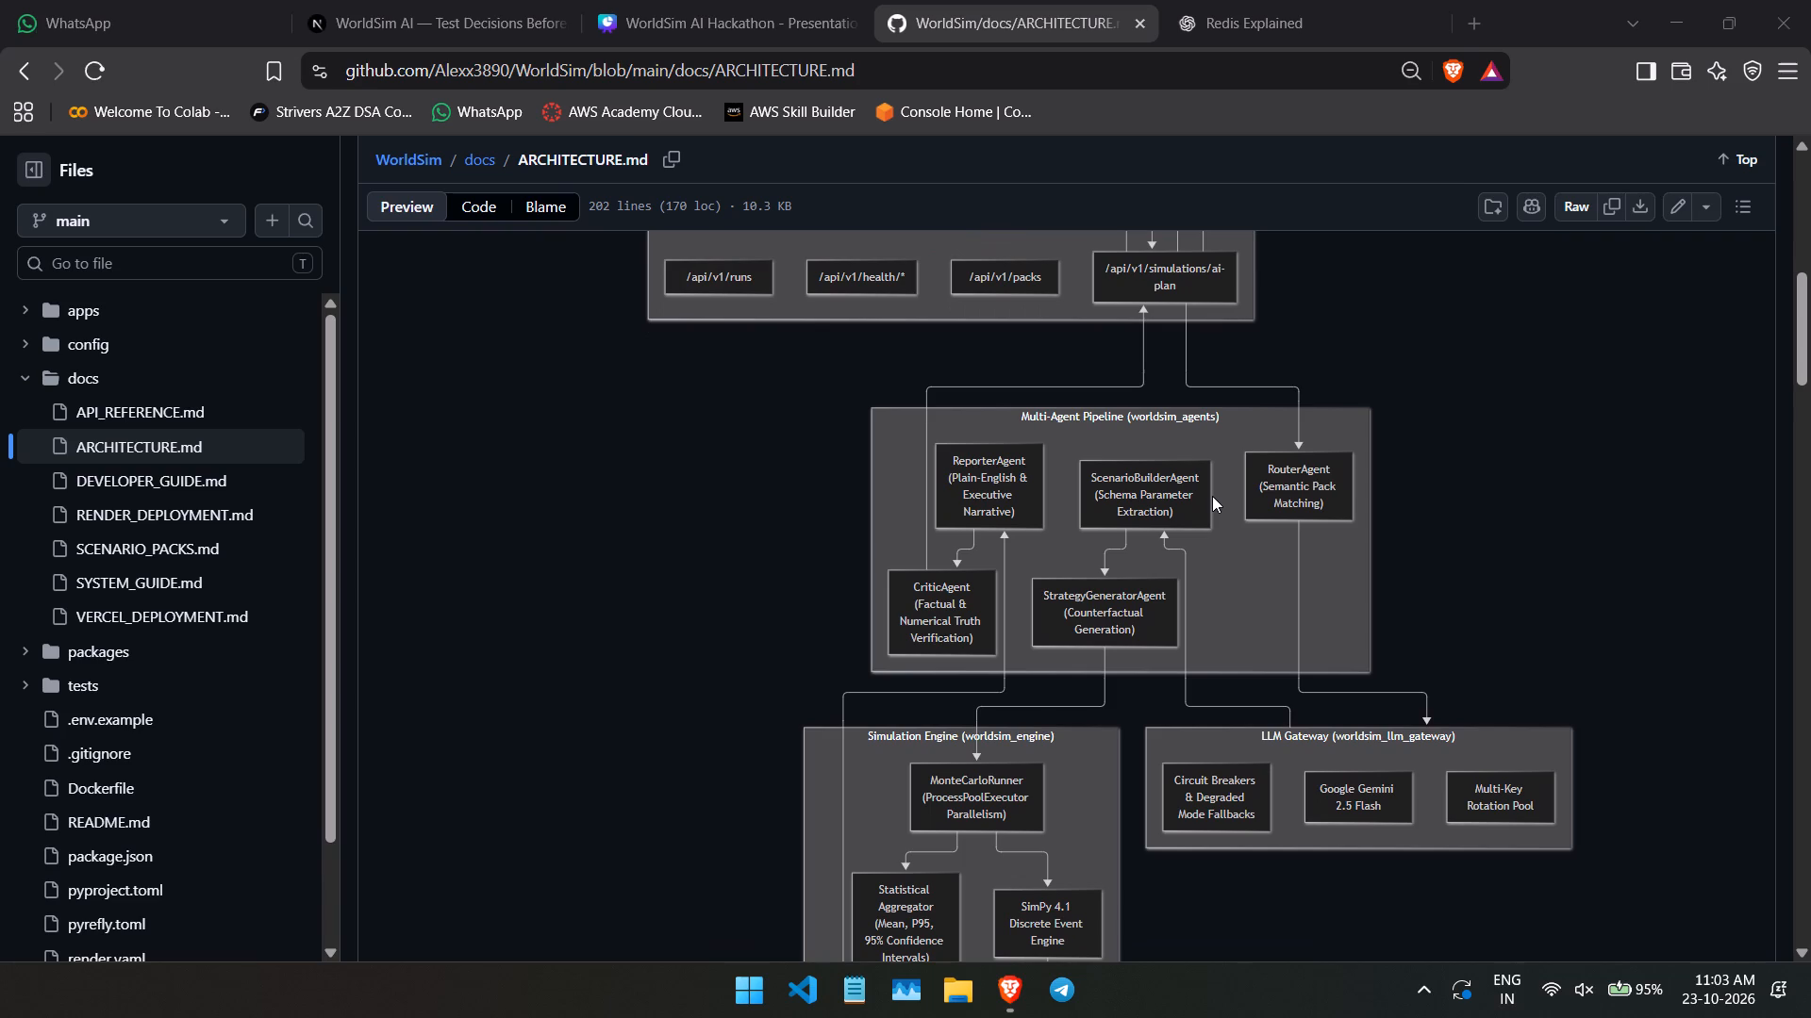
scroll(1212, 496, down, 3)
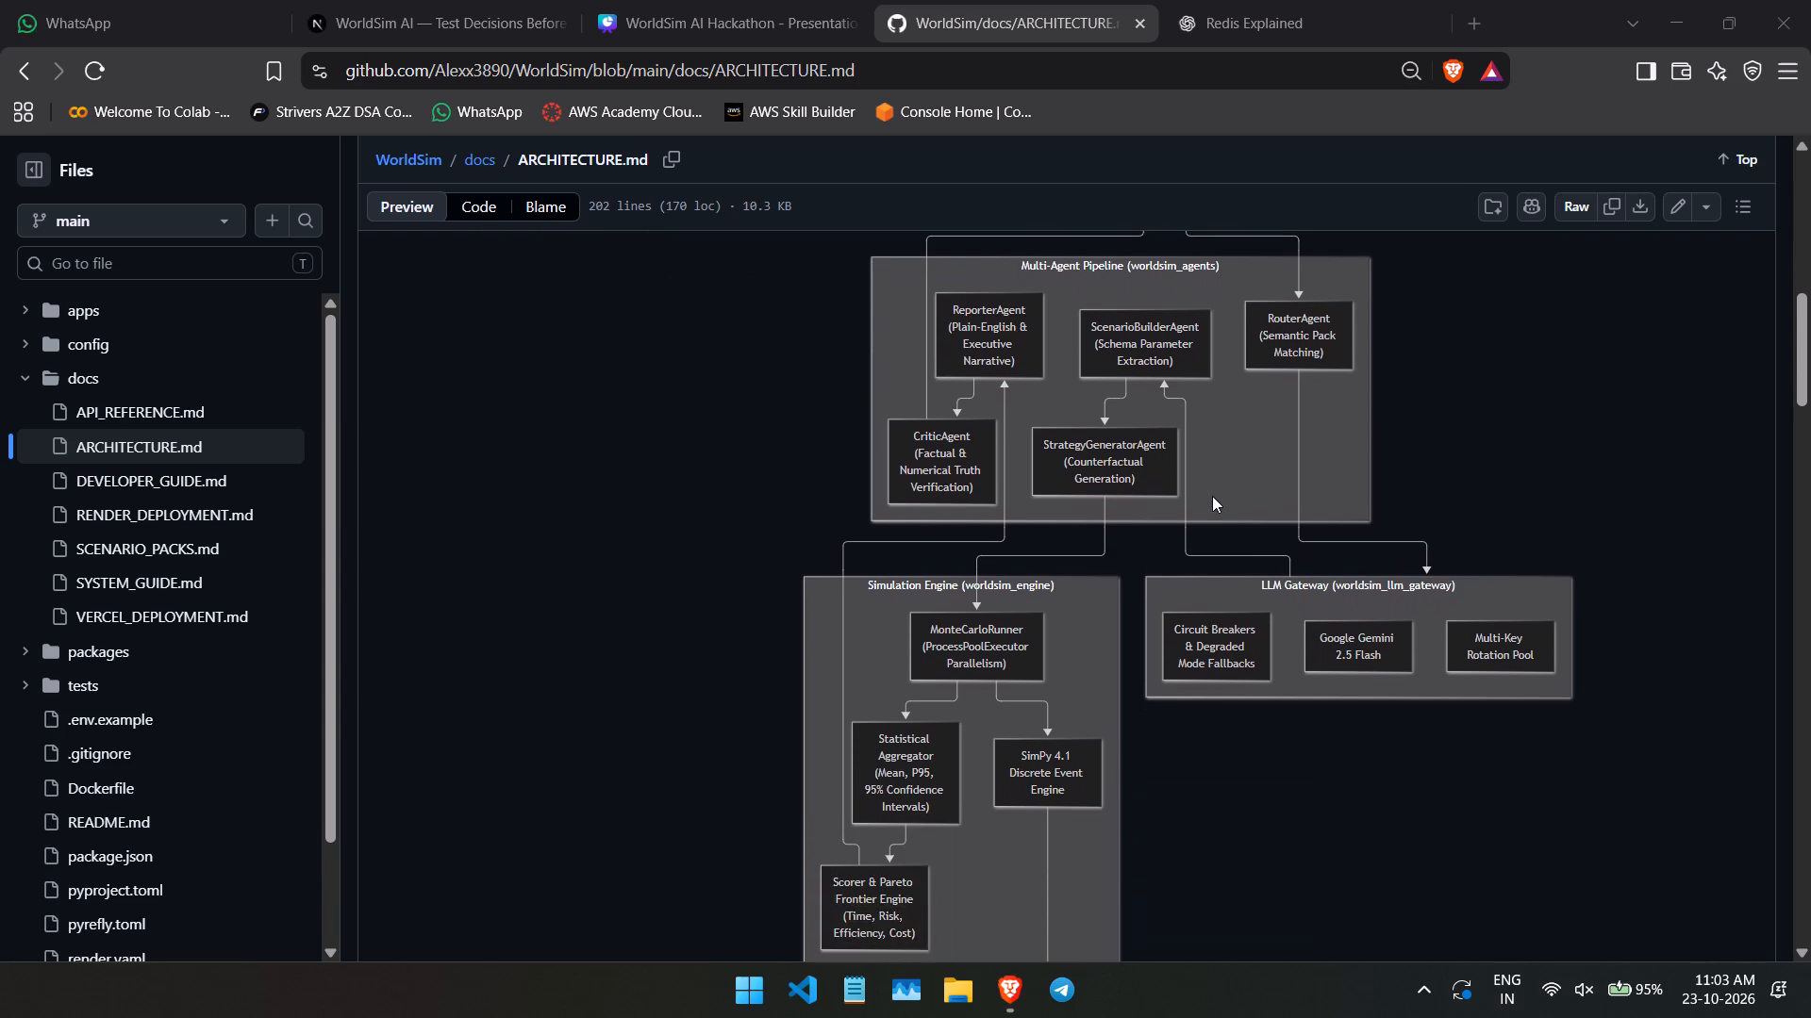
scroll(1212, 496, down, 4)
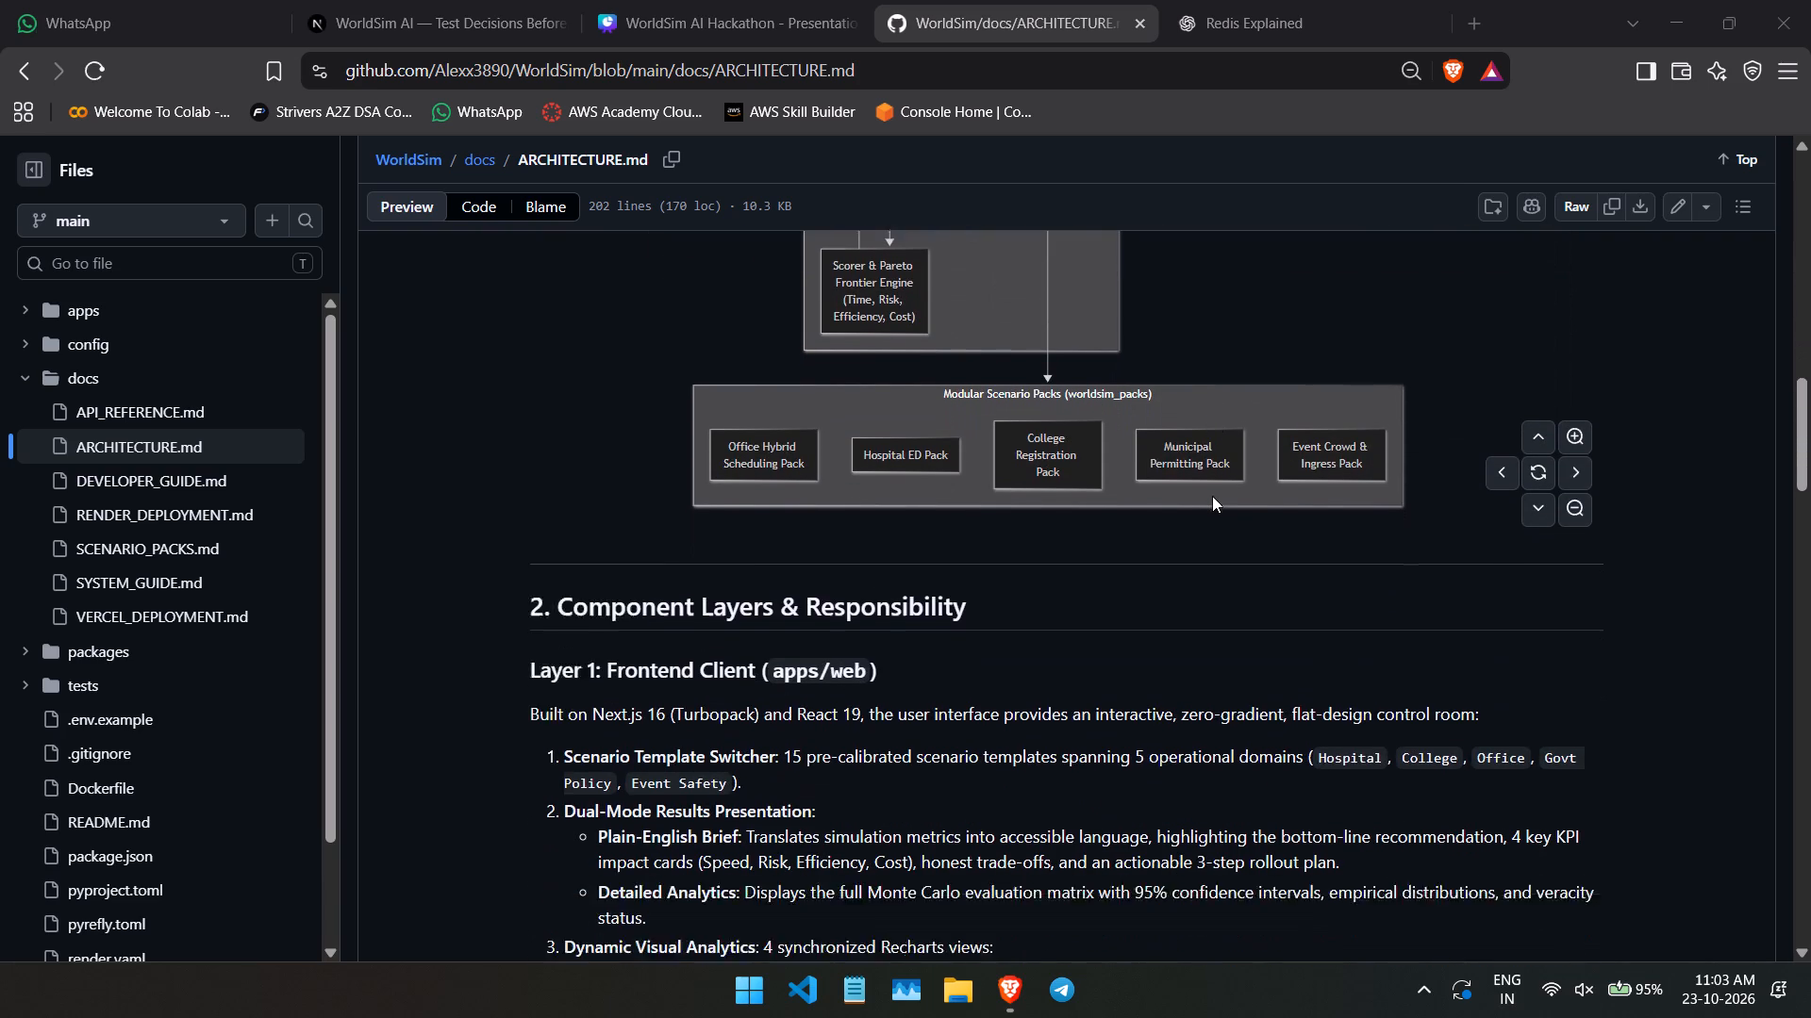
Read the Component Layers & Responsibility section from the frontend client and API gateway into the Layer 3 multi-agent sequence diagram and agent descriptions.
scroll(1212, 496, down, 1)
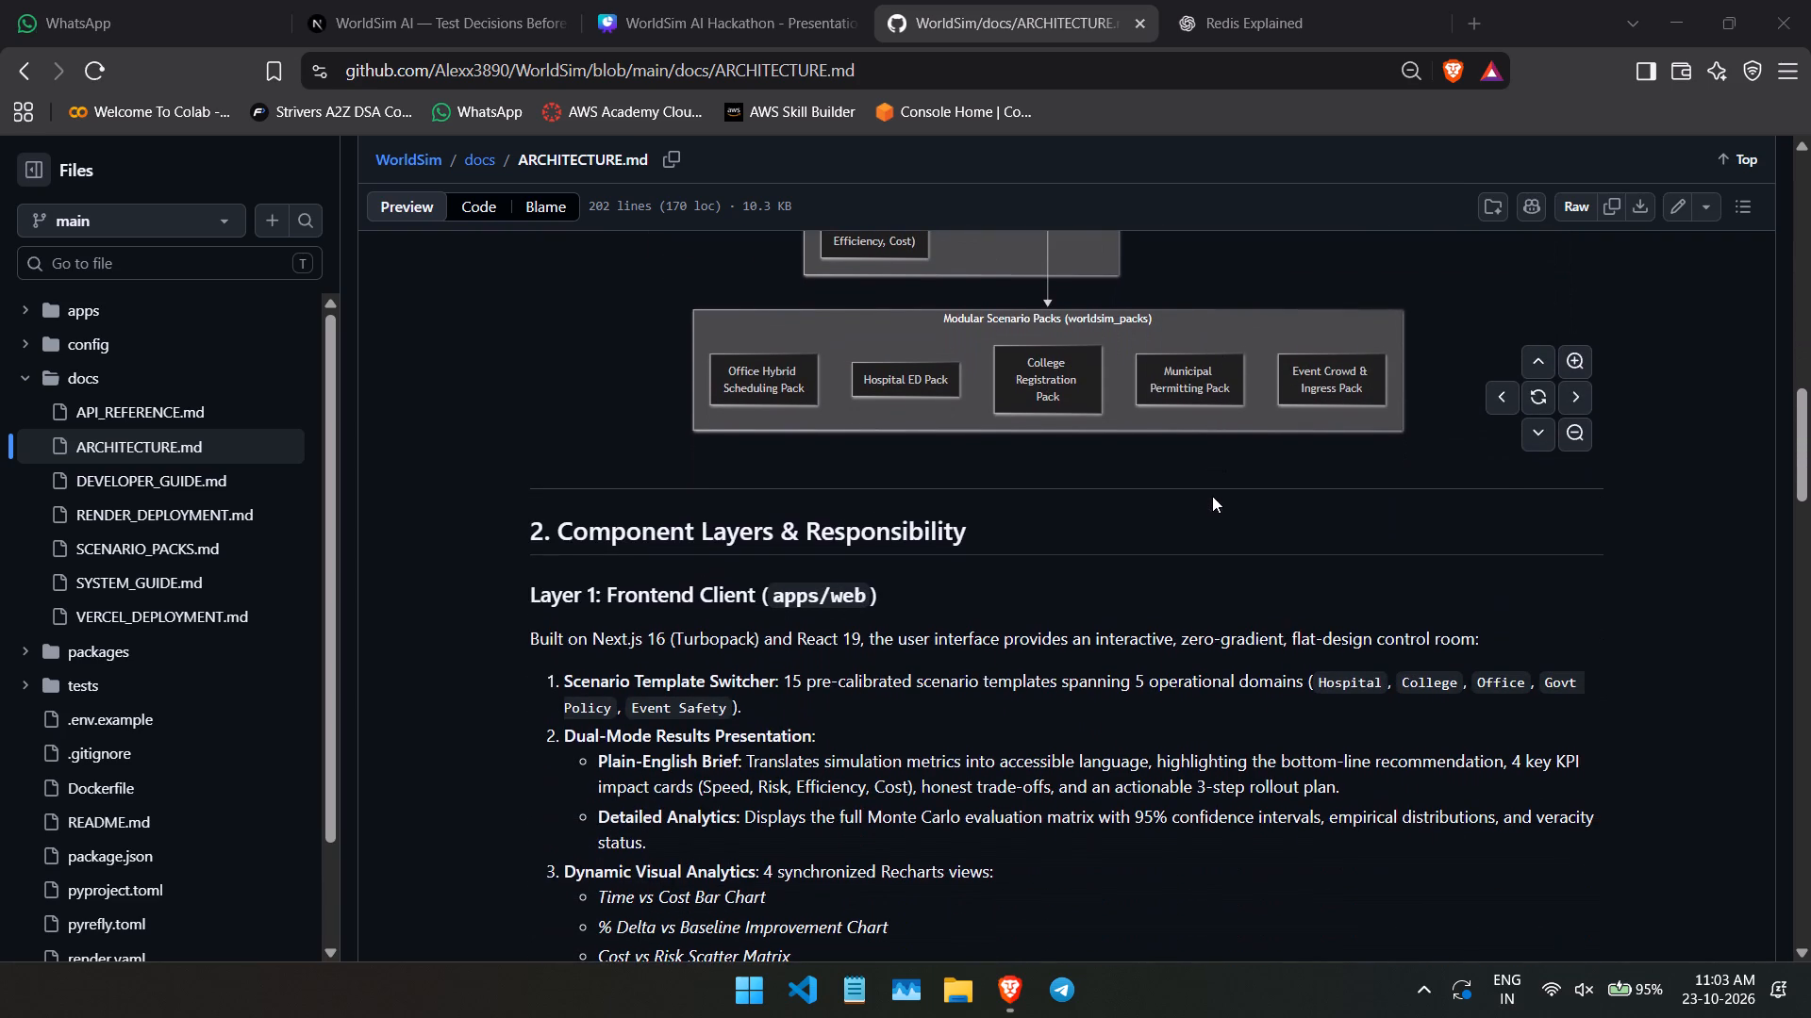
scroll(1212, 496, down, 4)
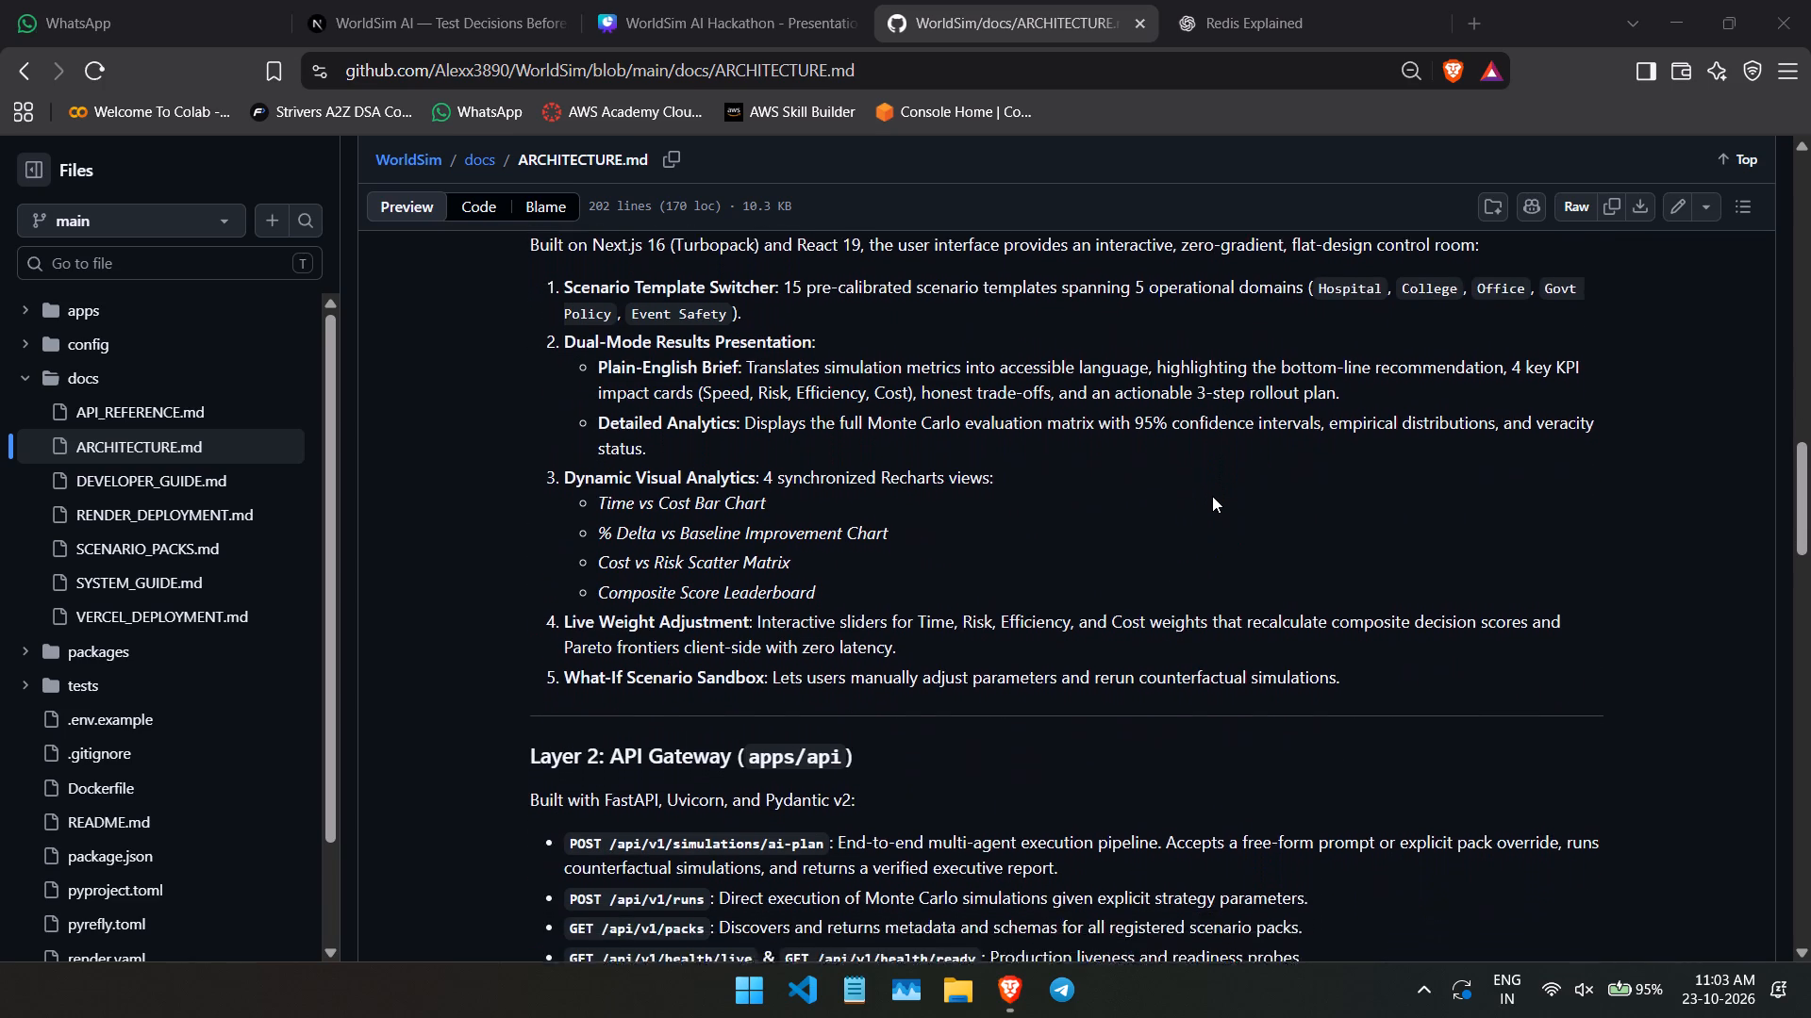
scroll(1212, 496, down, 5)
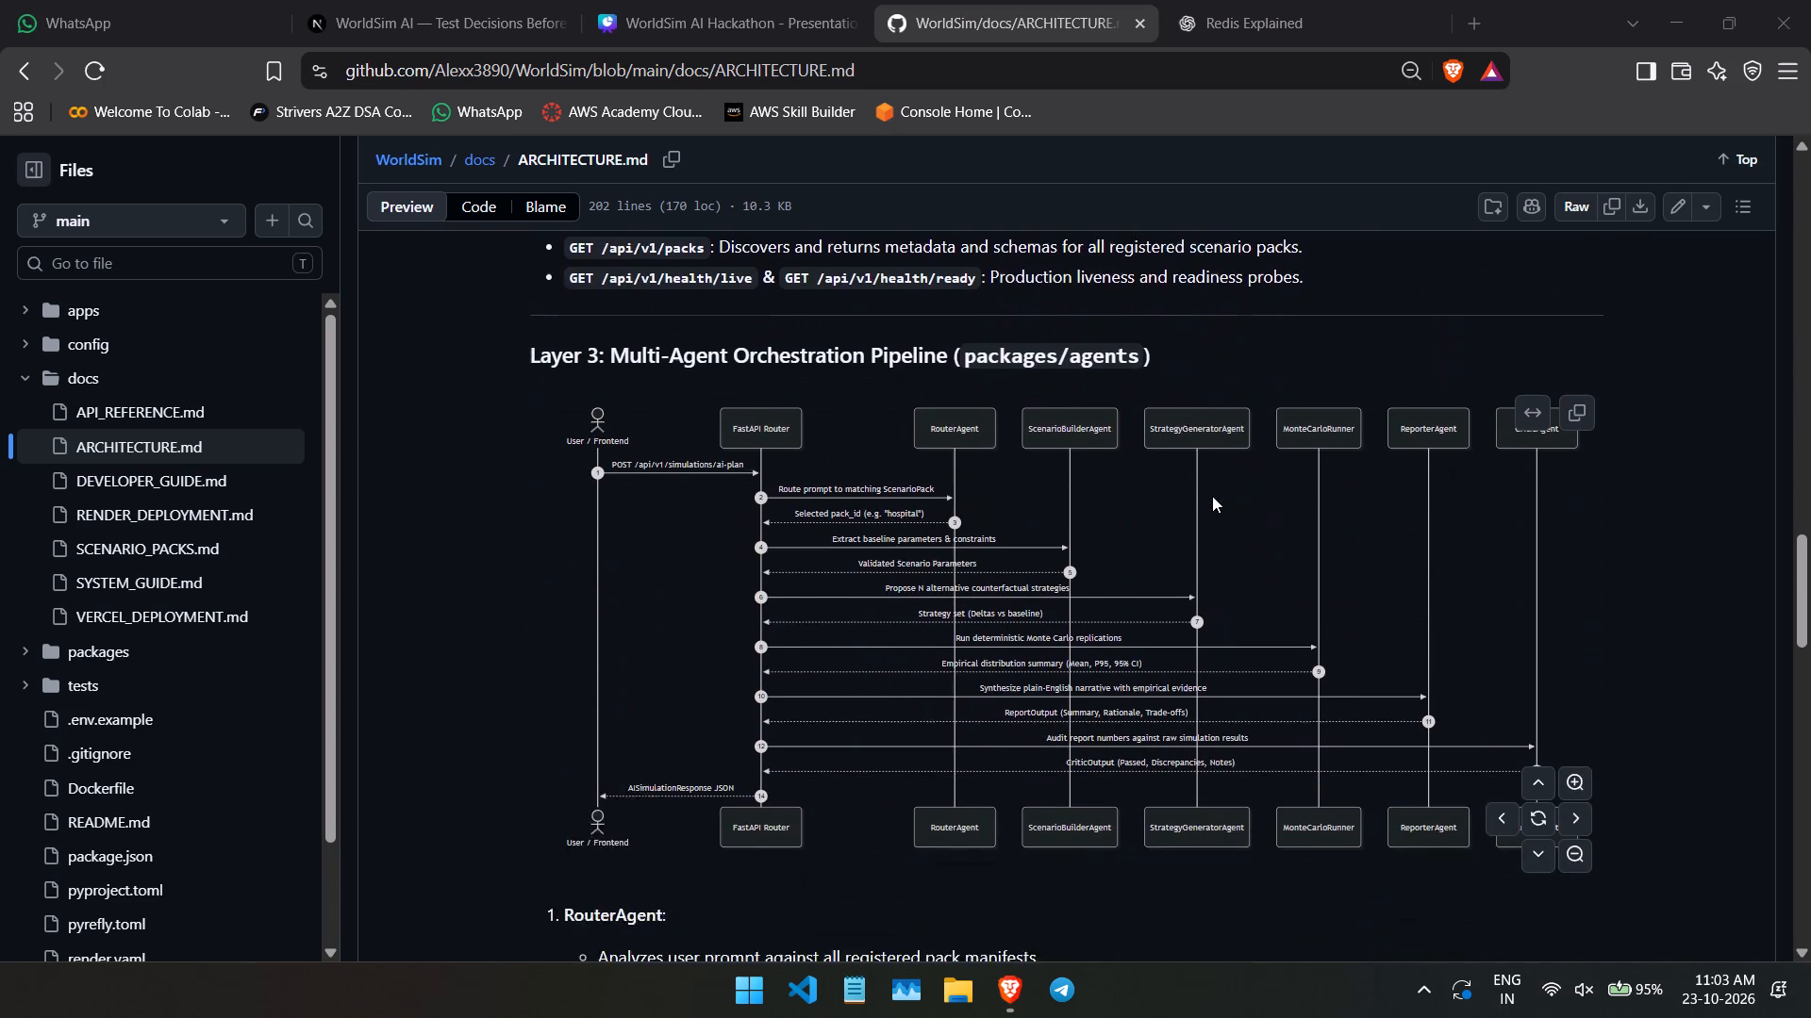
scroll(1212, 496, down, 1)
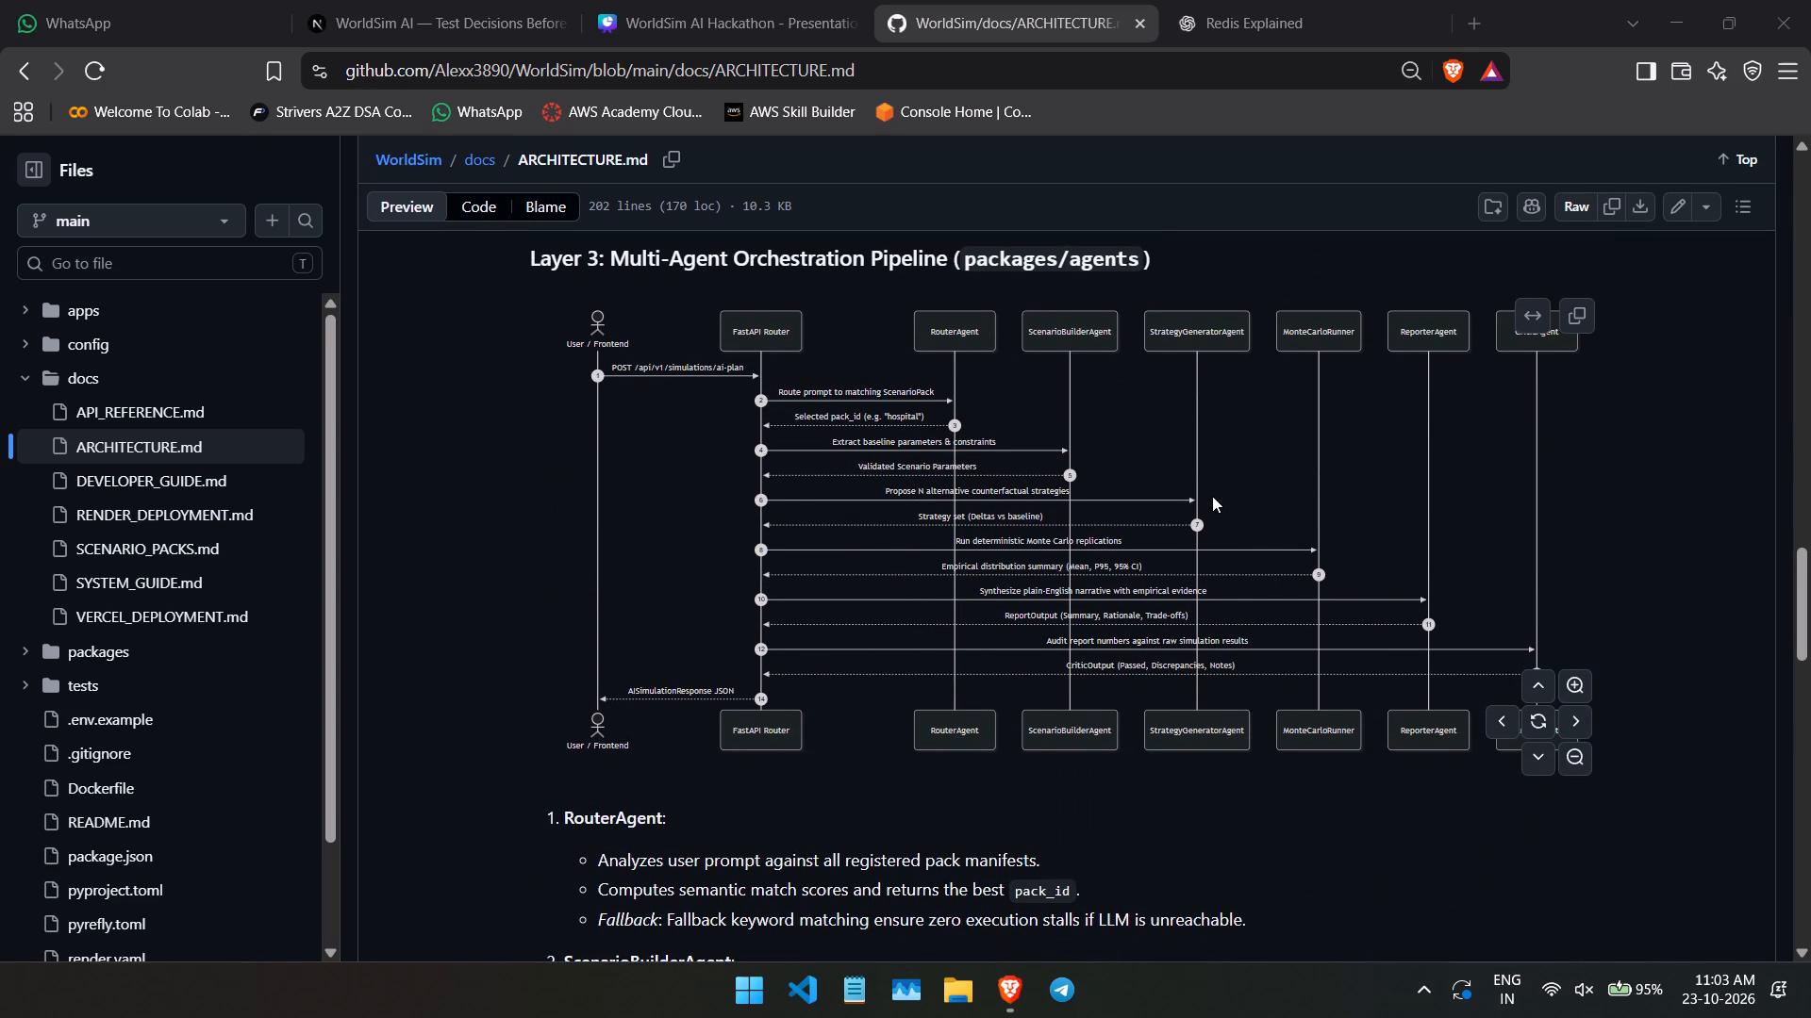
scroll(1212, 496, down, 1)
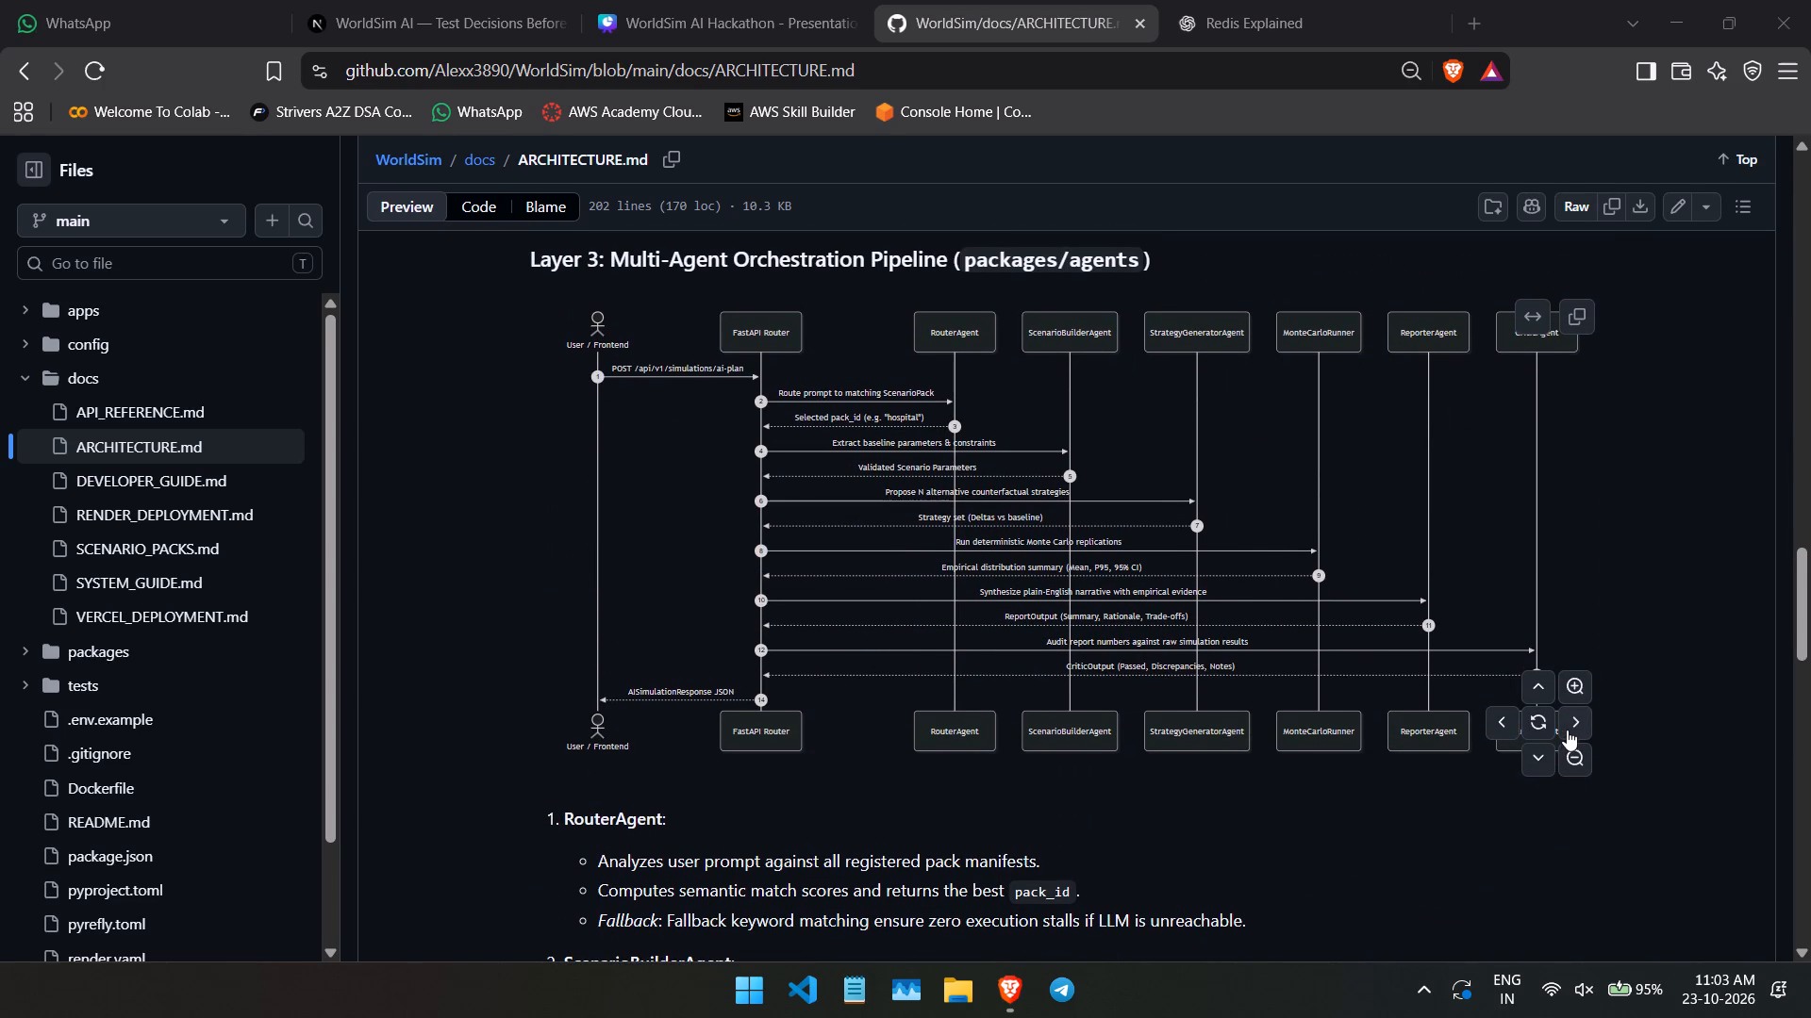
click(1567, 730)
click(1567, 730)
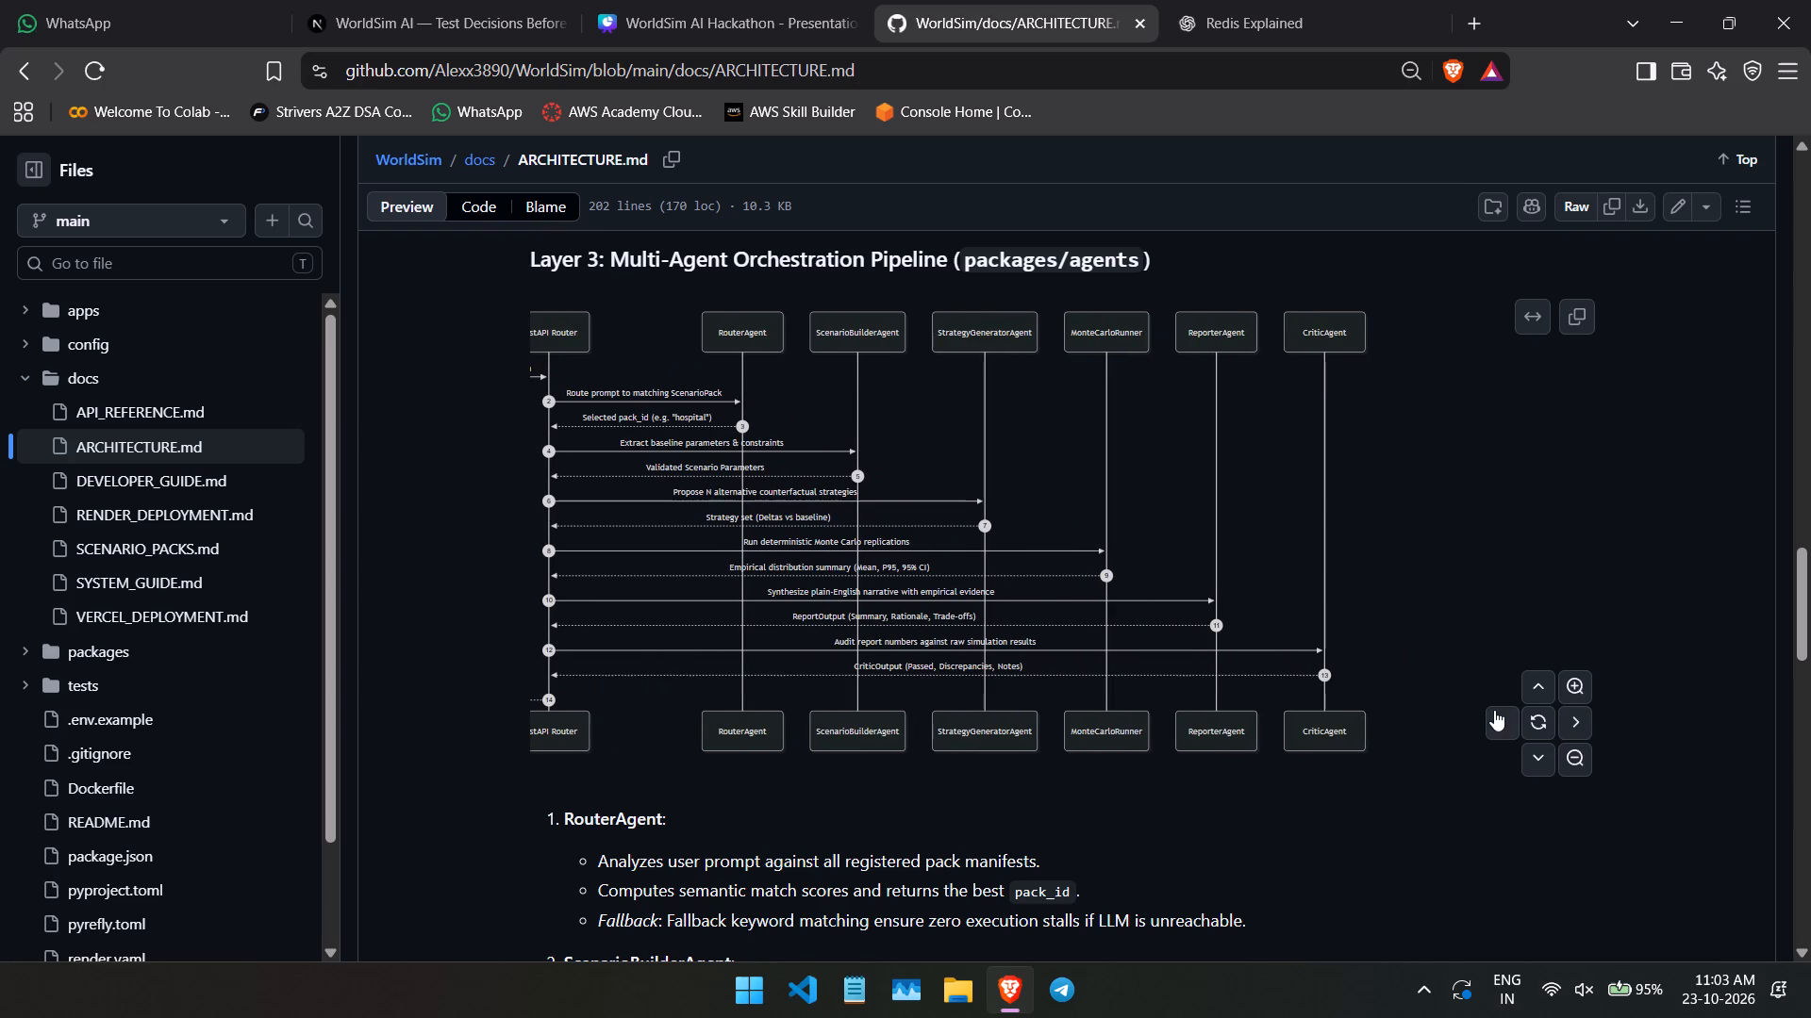
double_click(1489, 709)
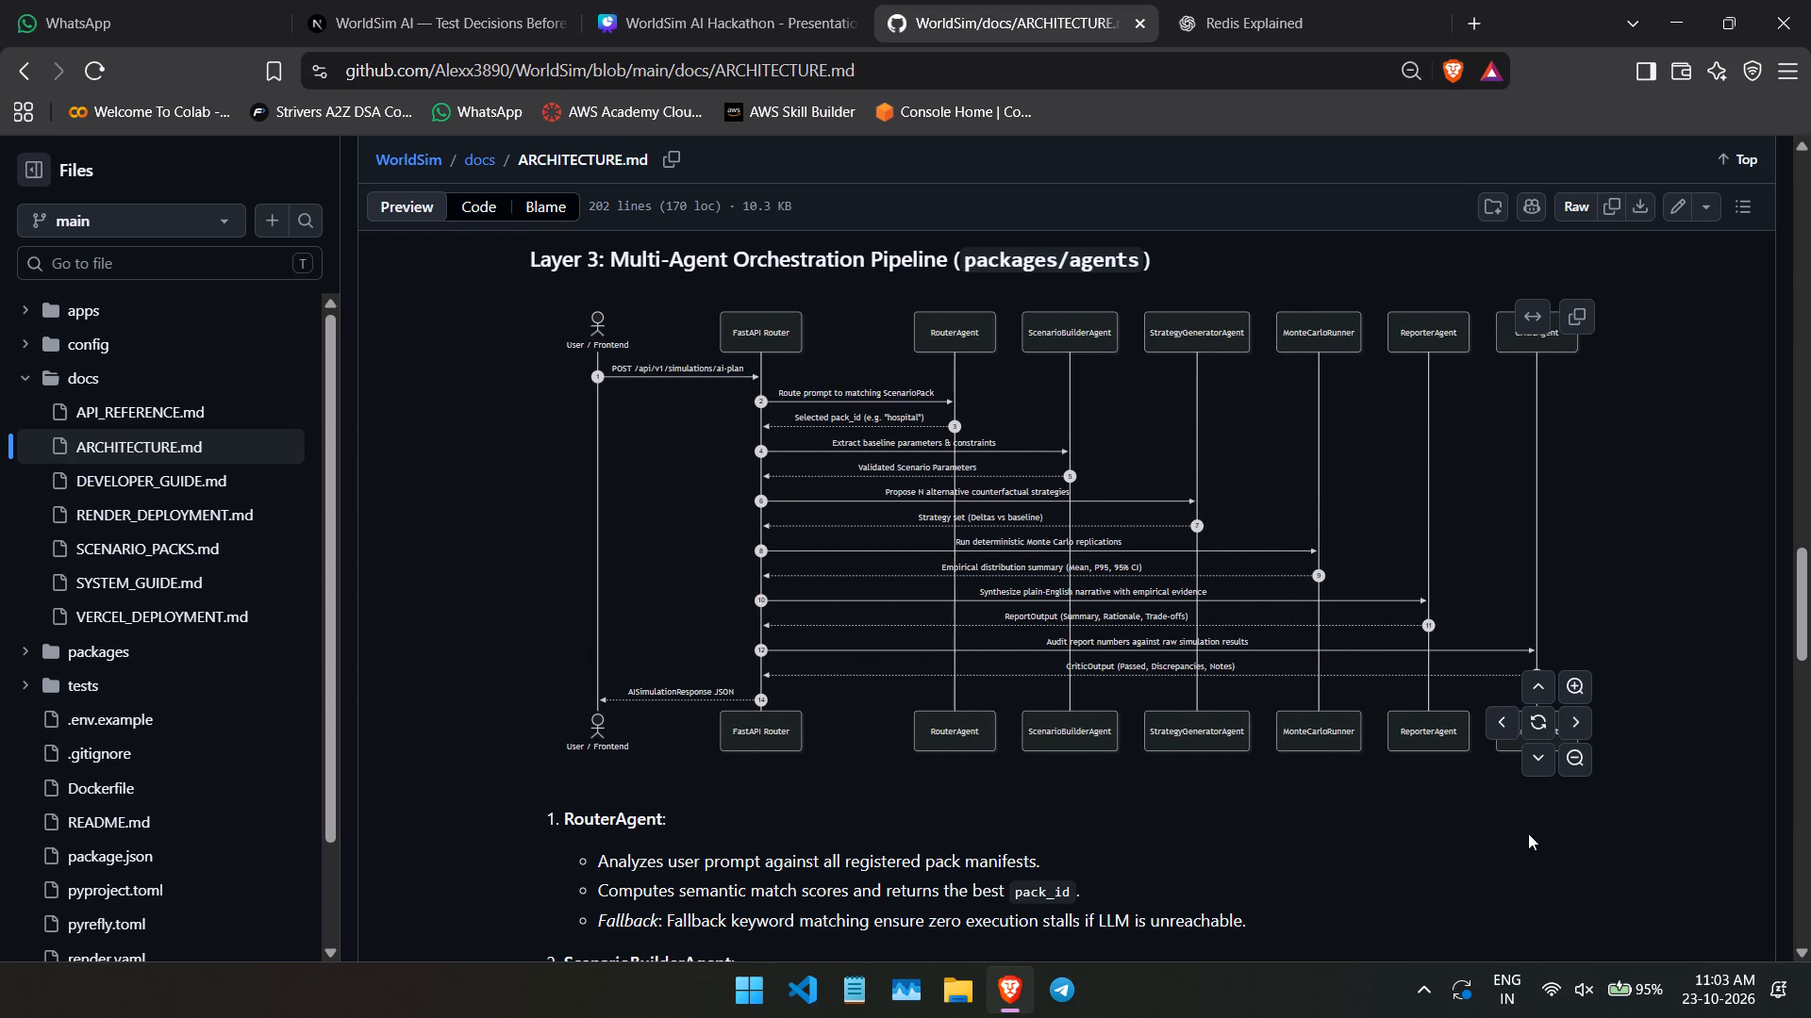
scroll(1528, 833, down, 2)
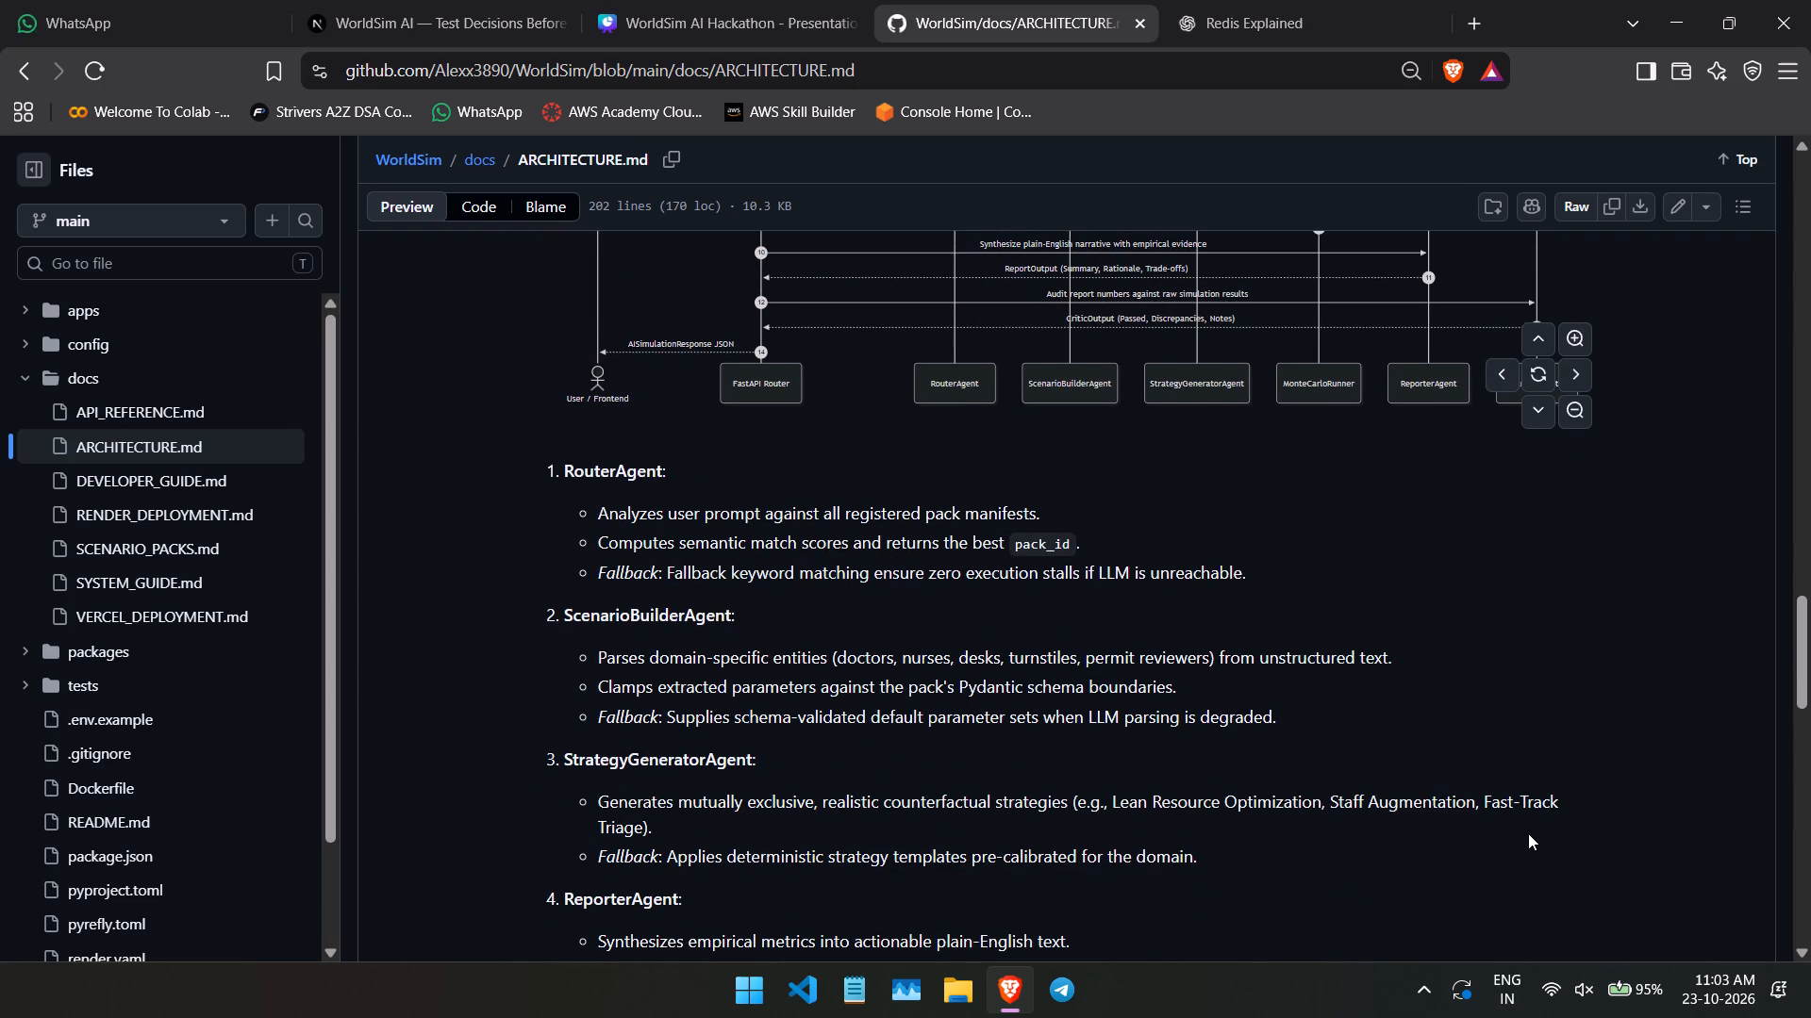
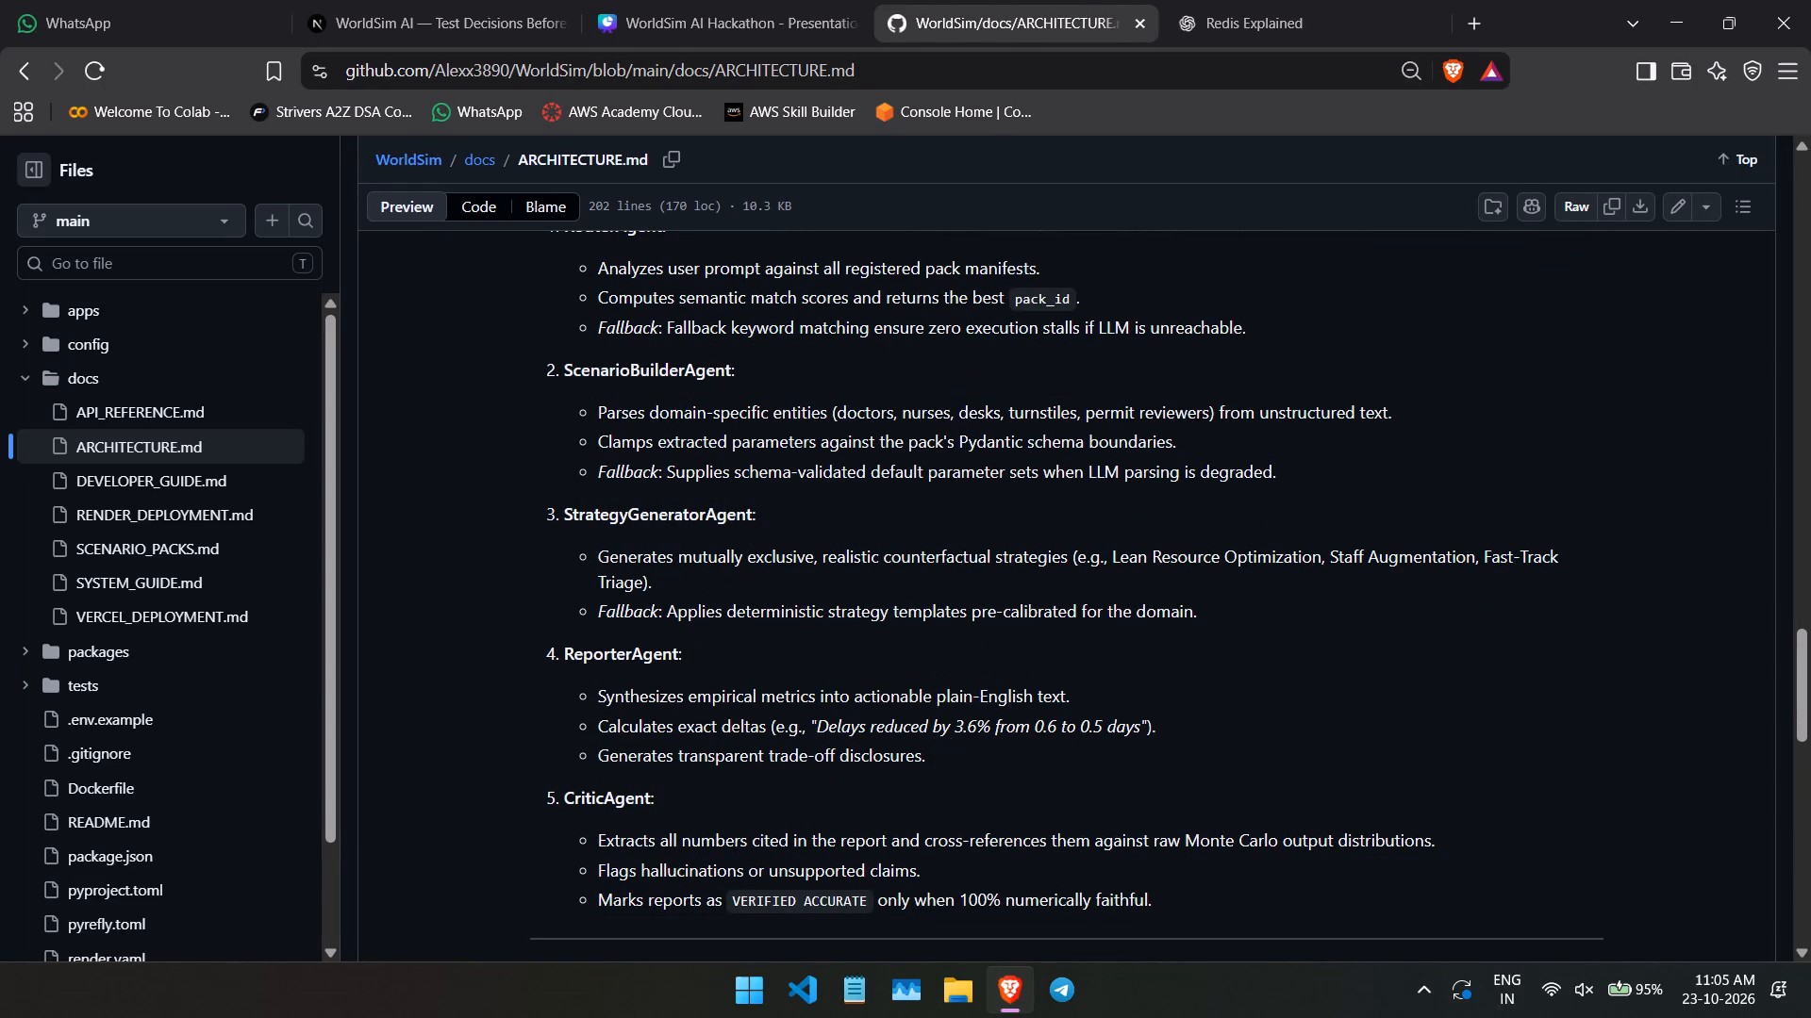
Read the ReporterAgent description, focusing on its example of calculating exact deltas.
drag(772, 727, 1072, 723)
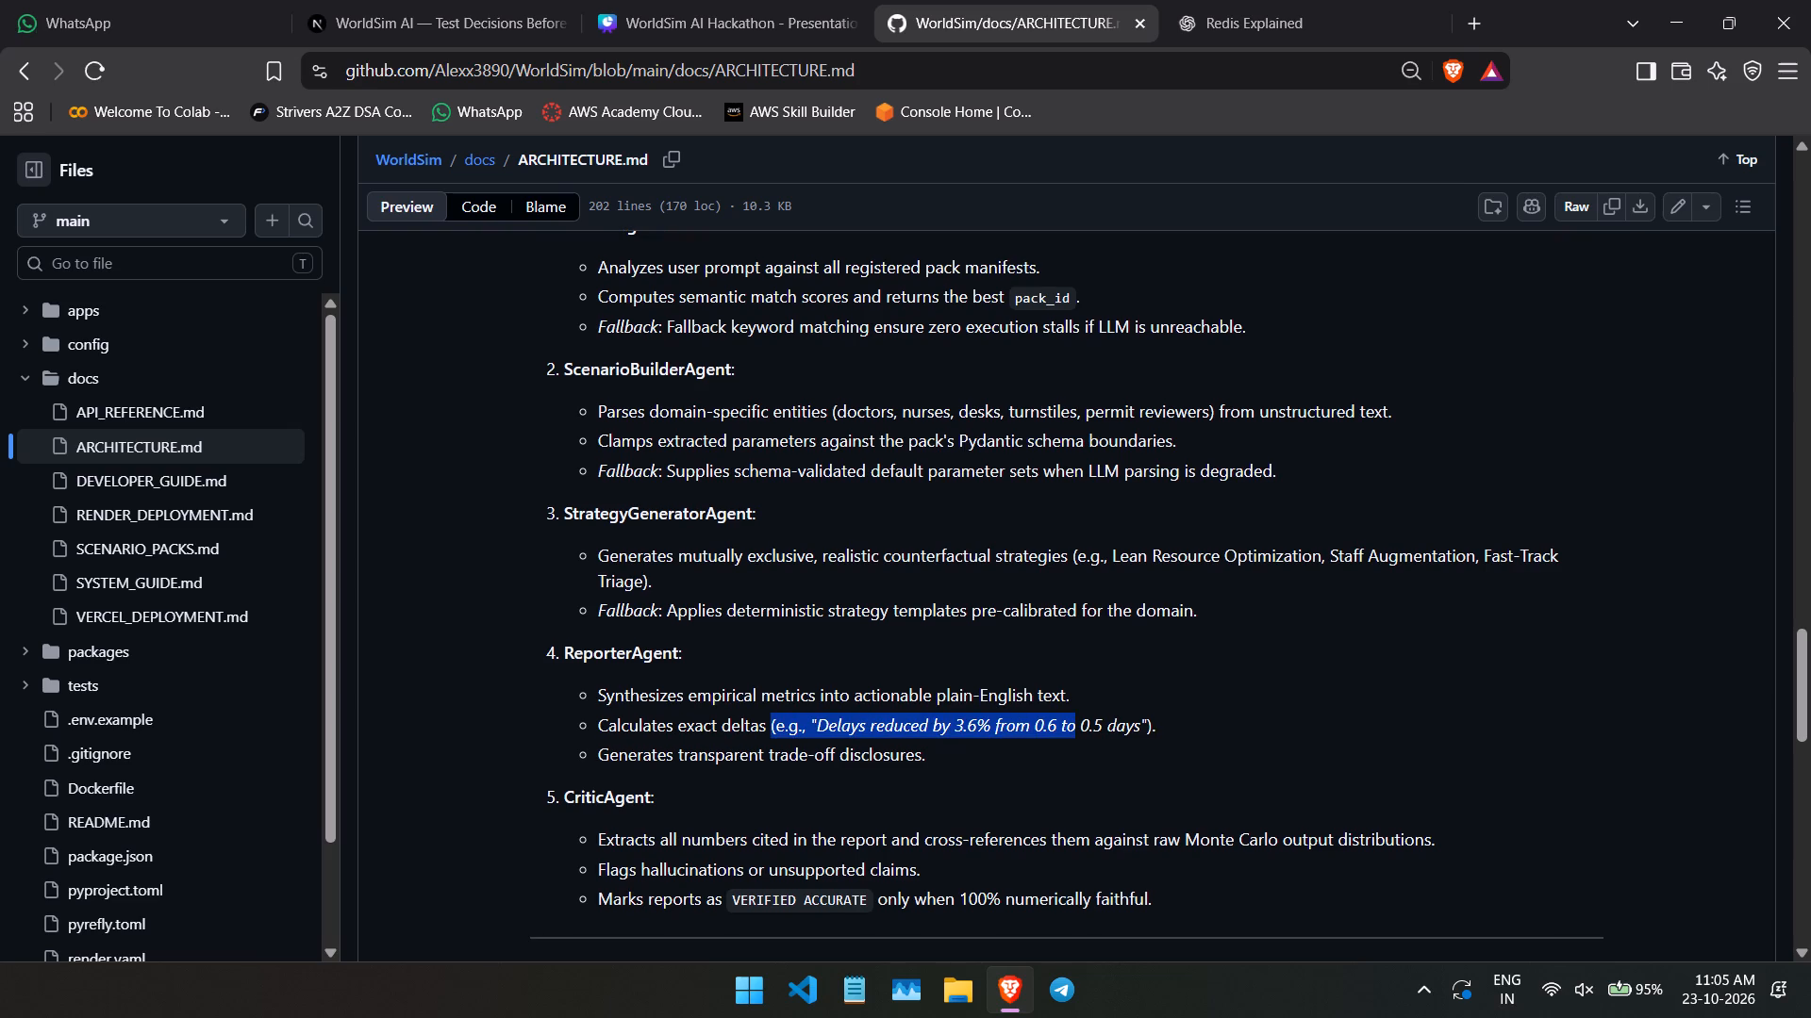
drag(1072, 723, 1158, 730)
click(1289, 740)
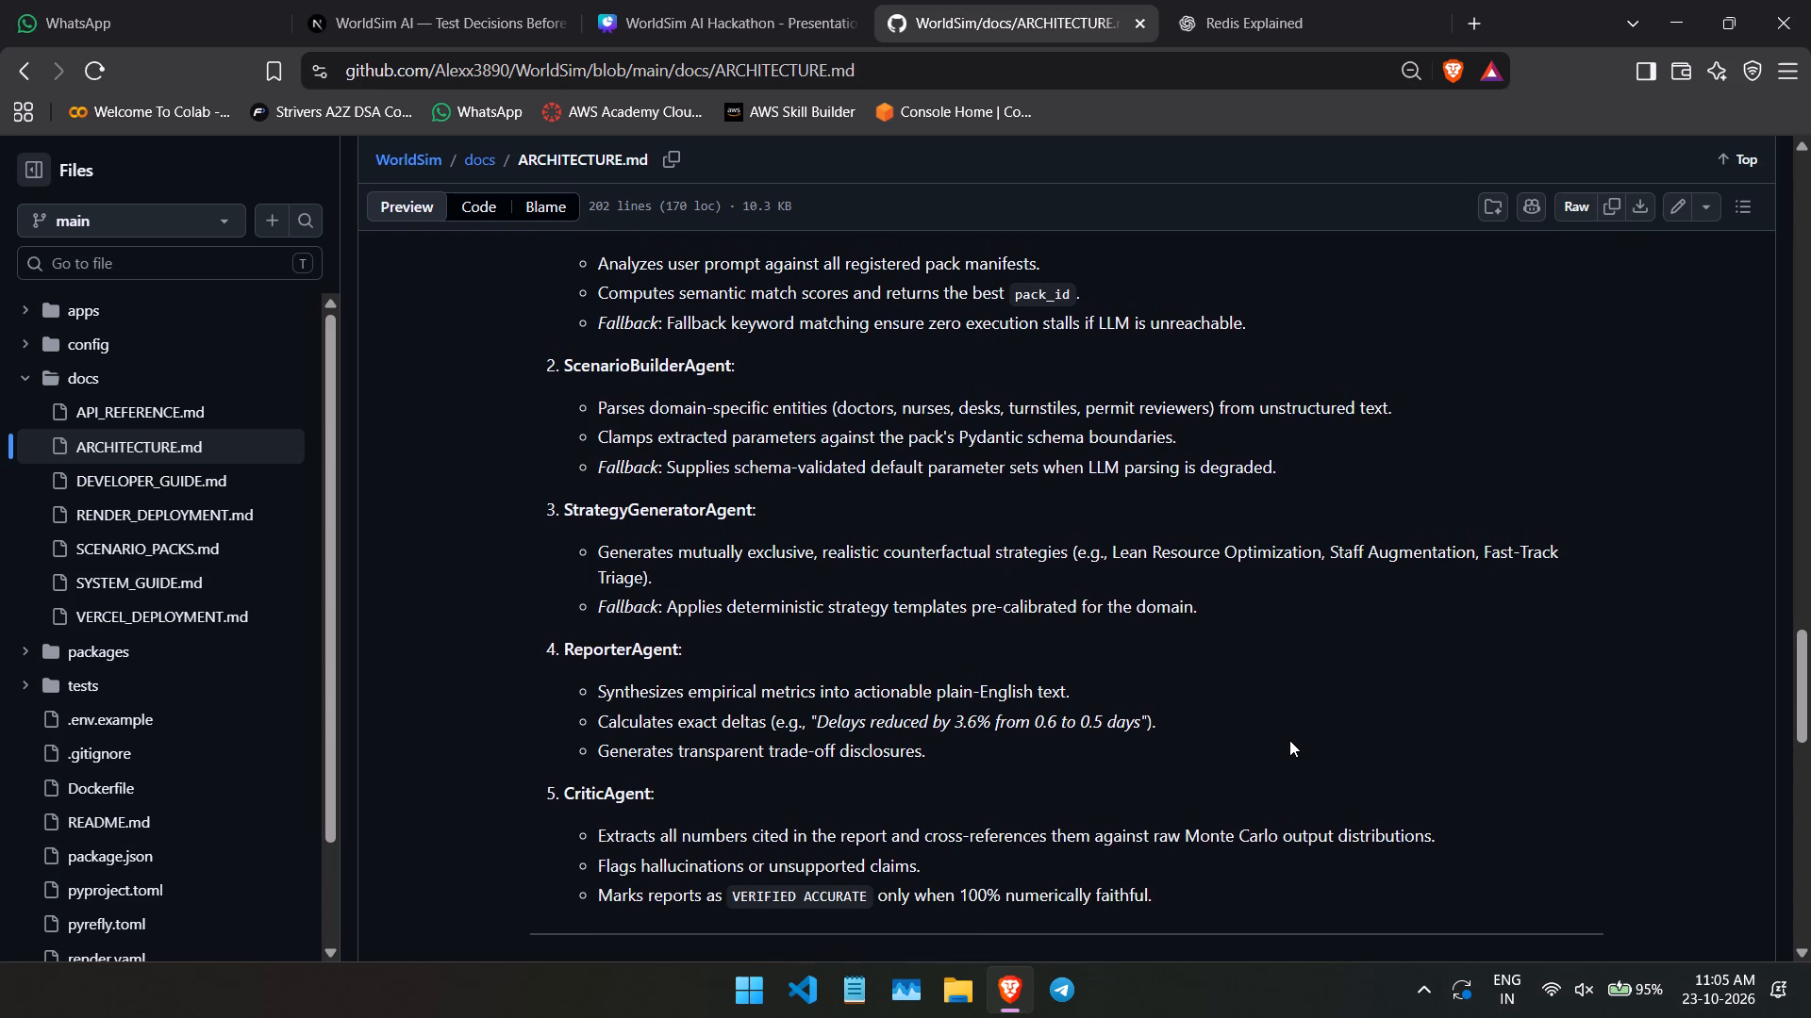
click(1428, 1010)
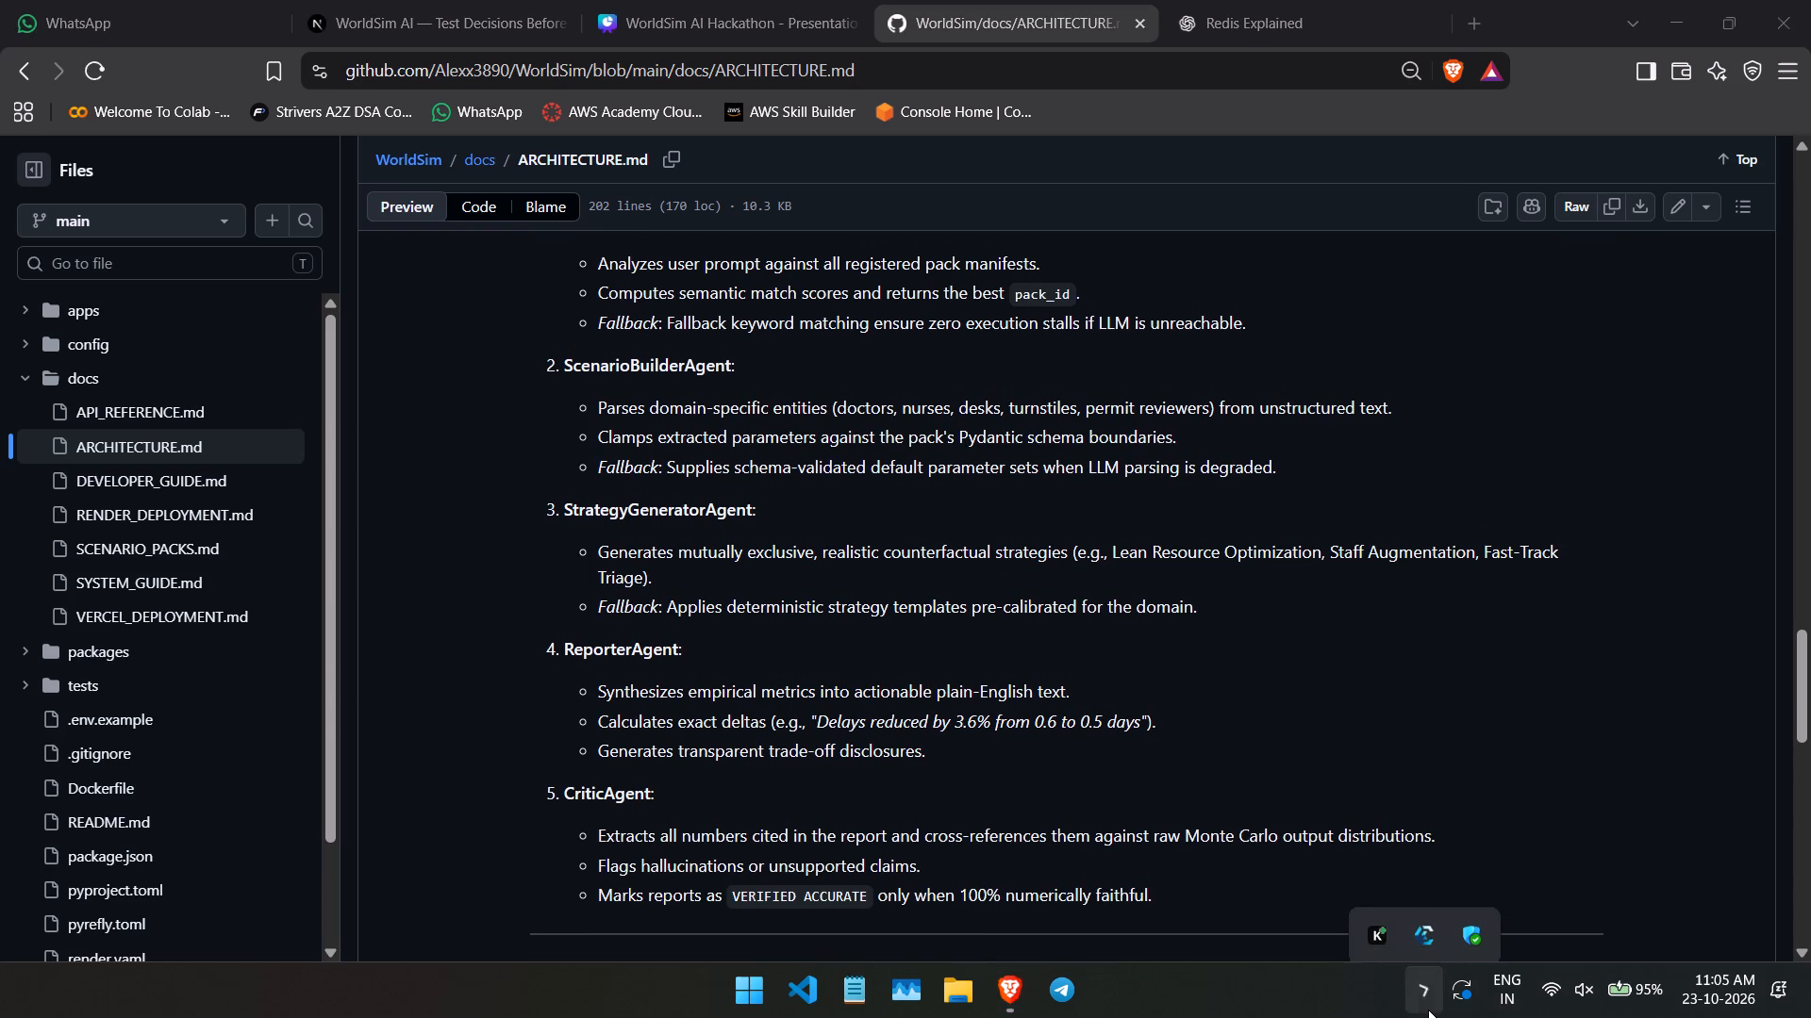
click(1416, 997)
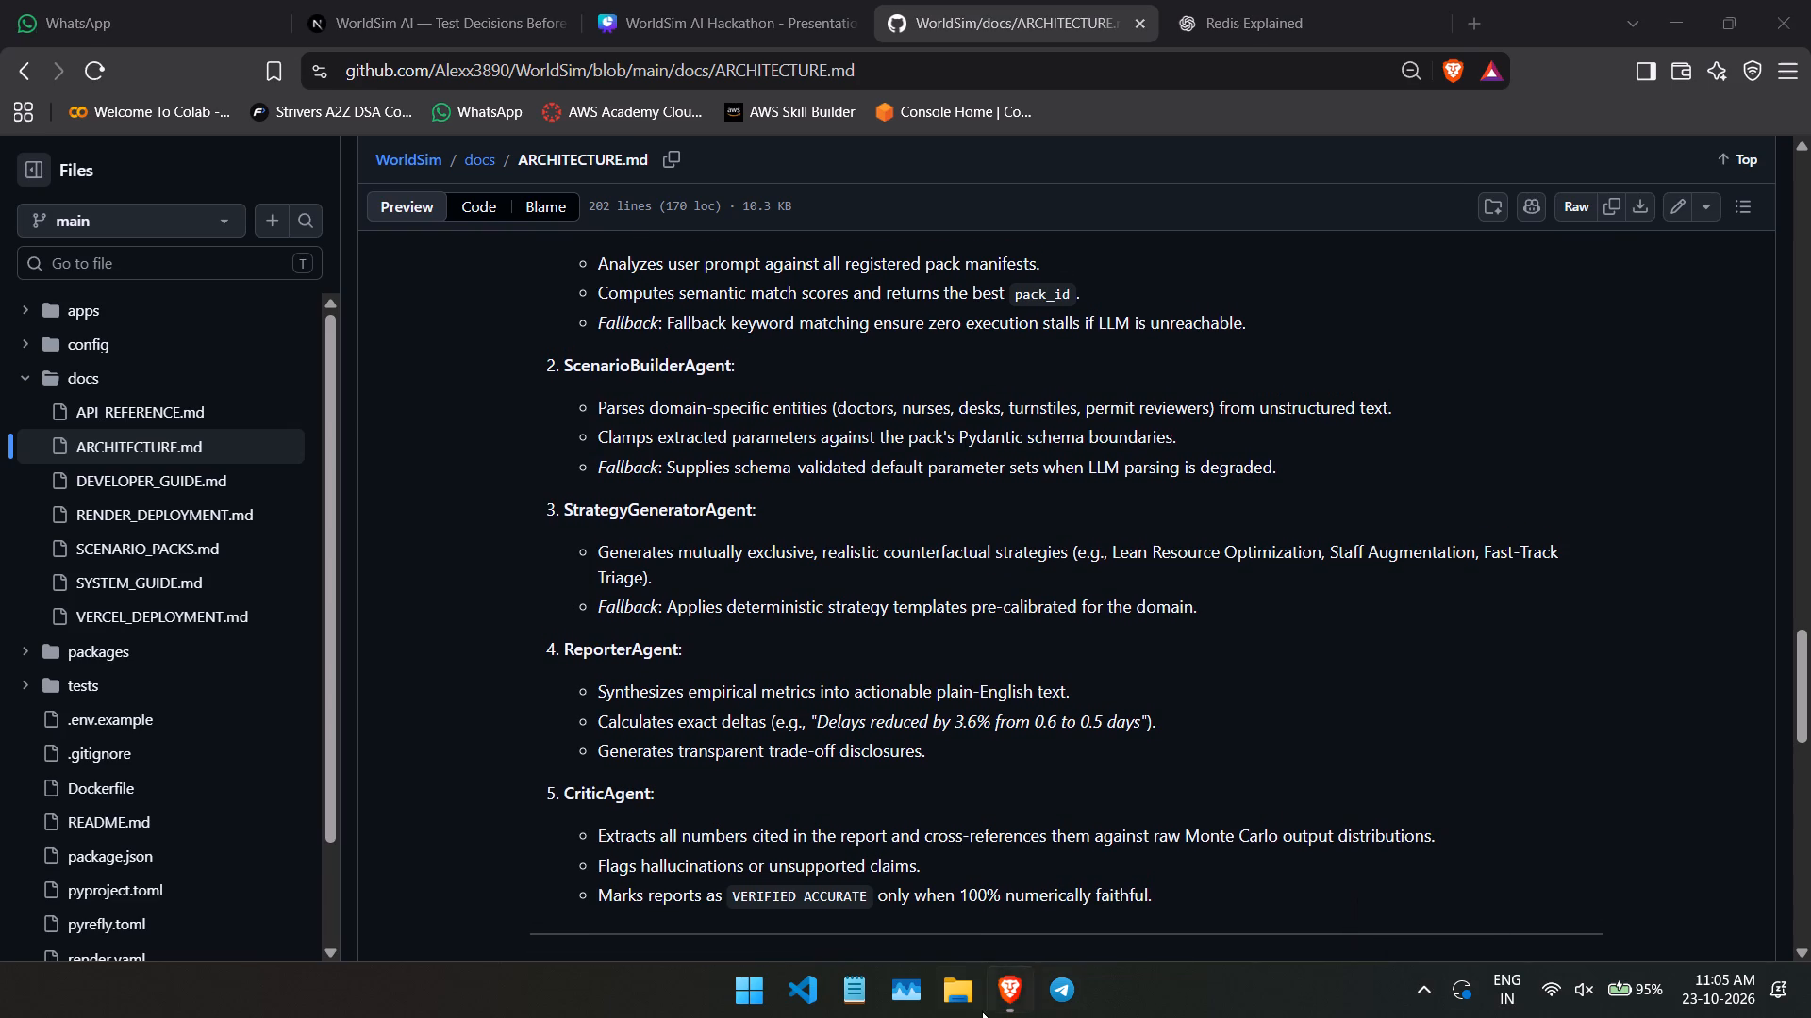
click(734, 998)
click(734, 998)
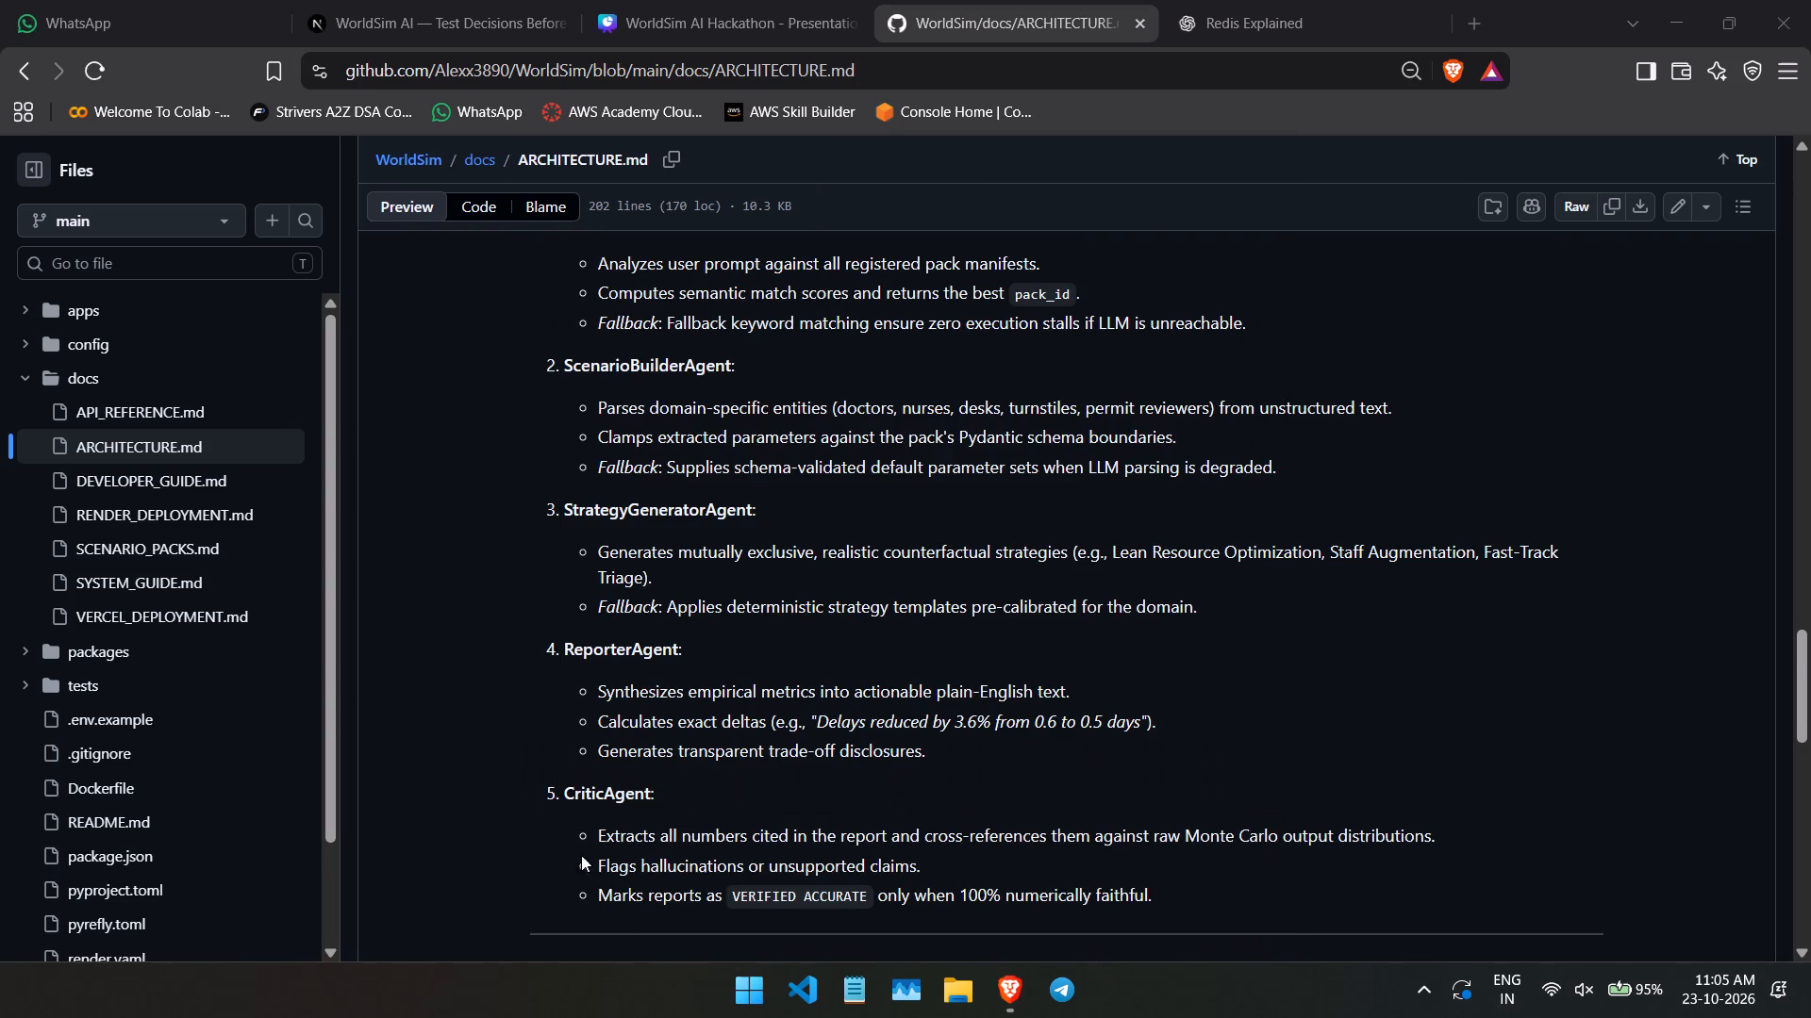
Read the CriticAgent description, covering how it cross-references report numbers, flags unsupported claims and marks reports as verified.
drag(566, 795, 1159, 893)
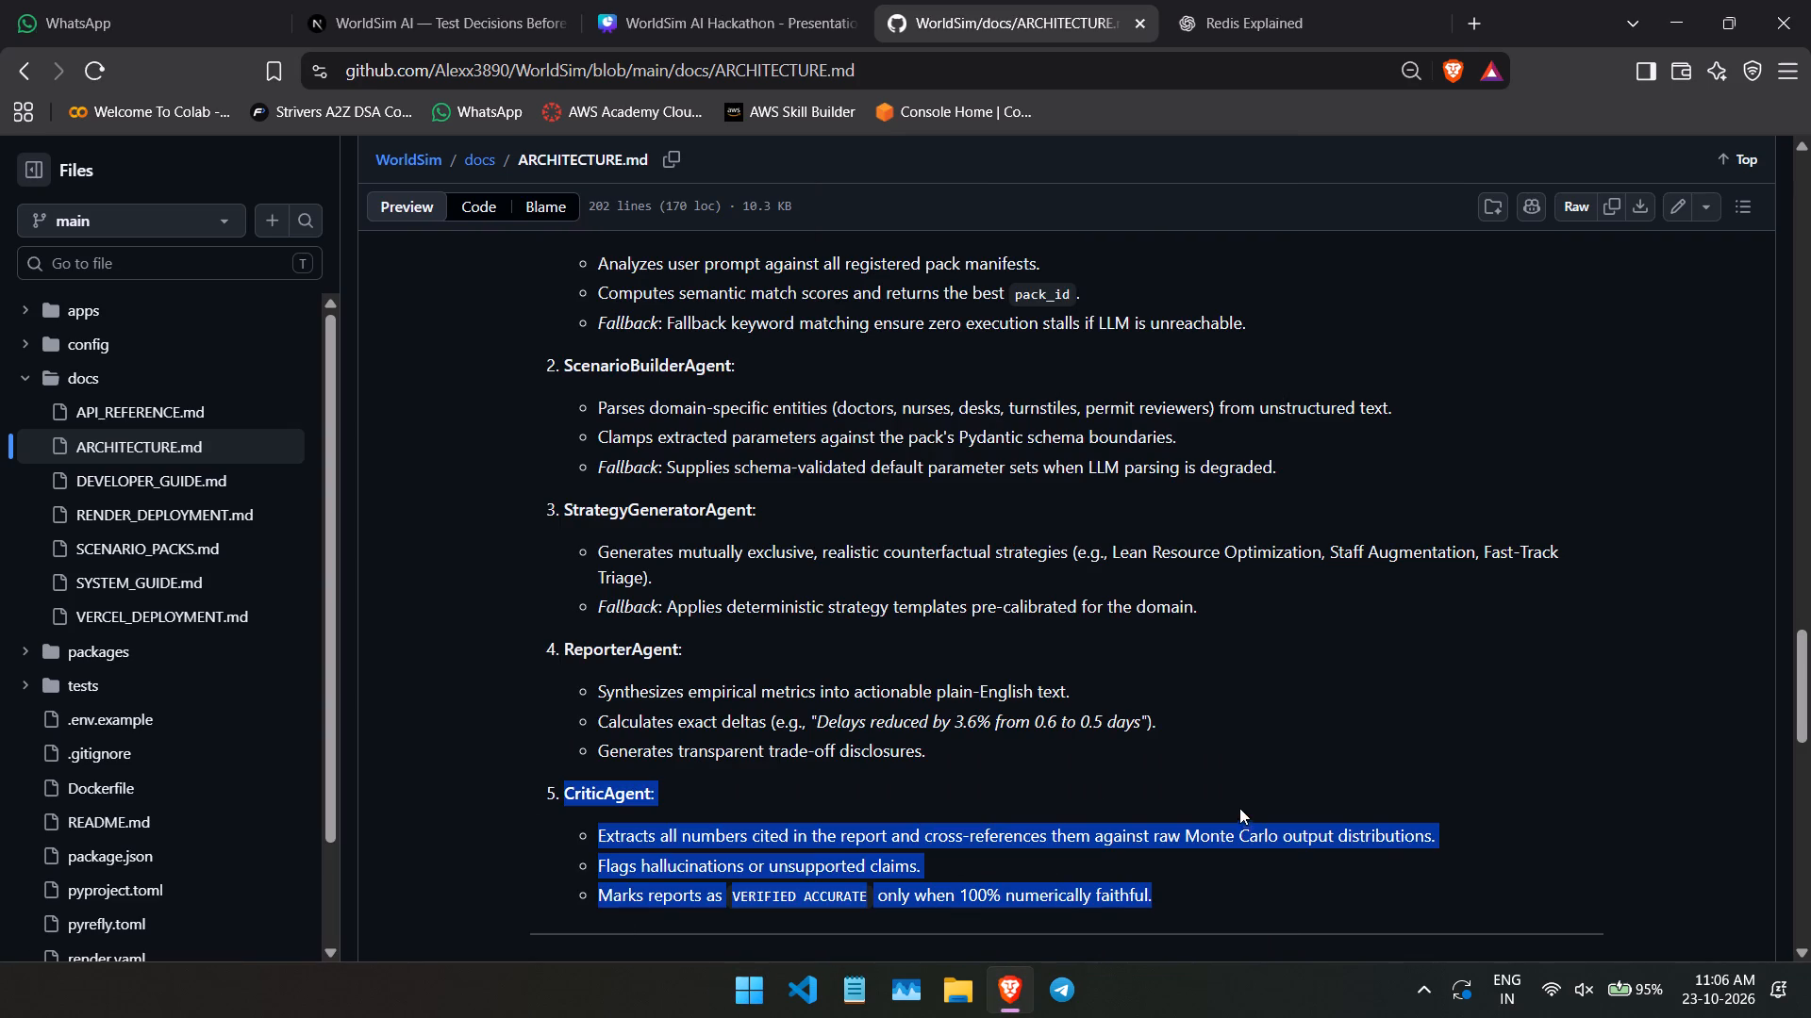
click(1282, 769)
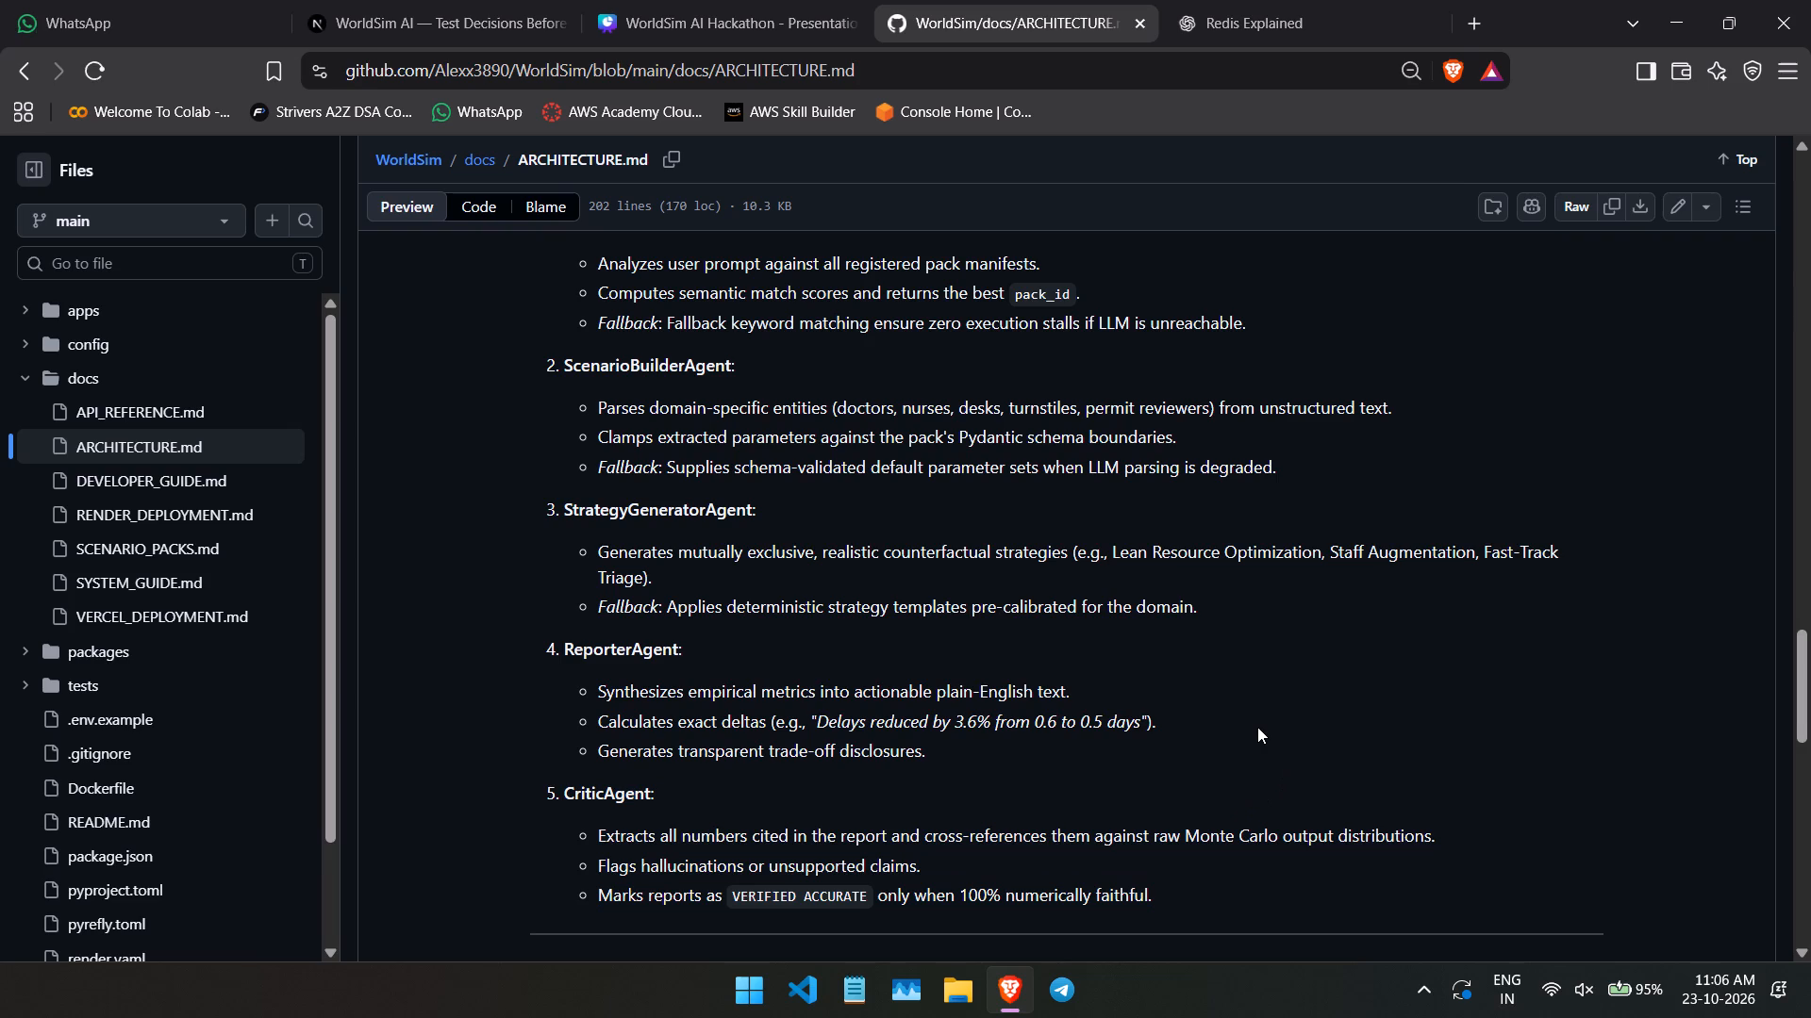
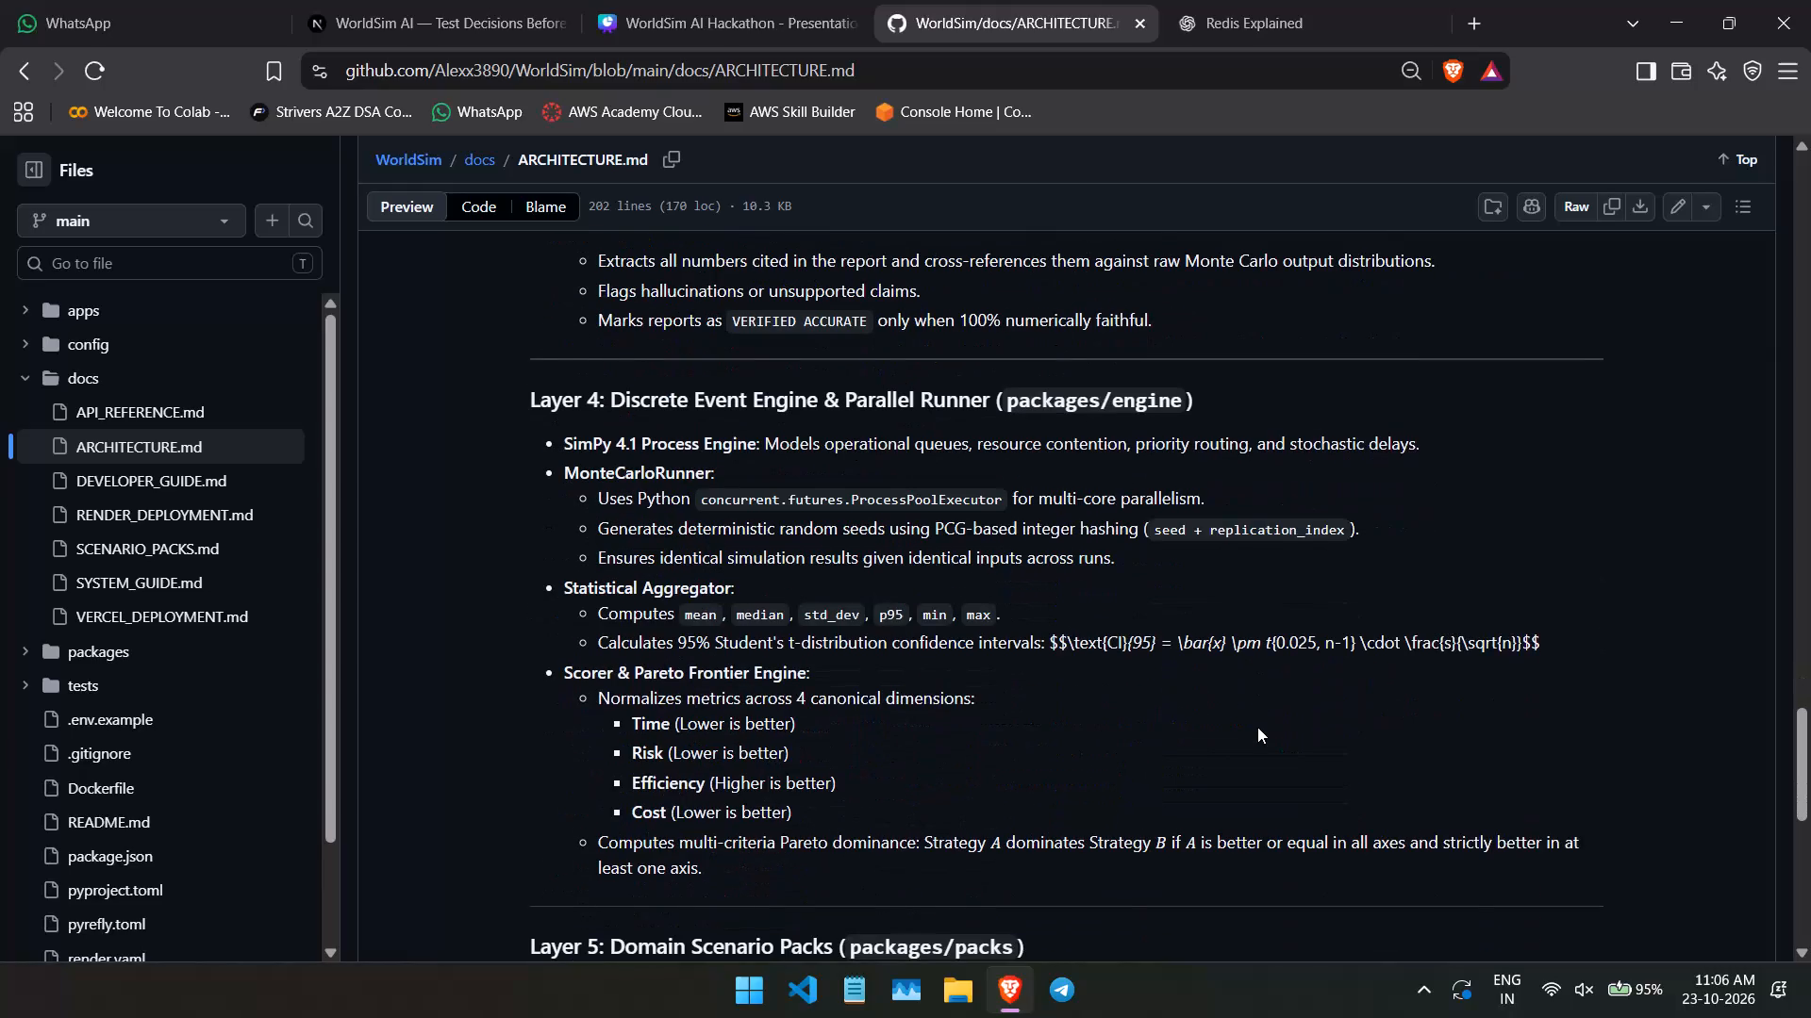
Read the Layer 5 domain scenario packs table and the Layer 6 LLM Gateway & Resiliency section of ARCHITECTURE.md.
scroll(1257, 727, down, 4)
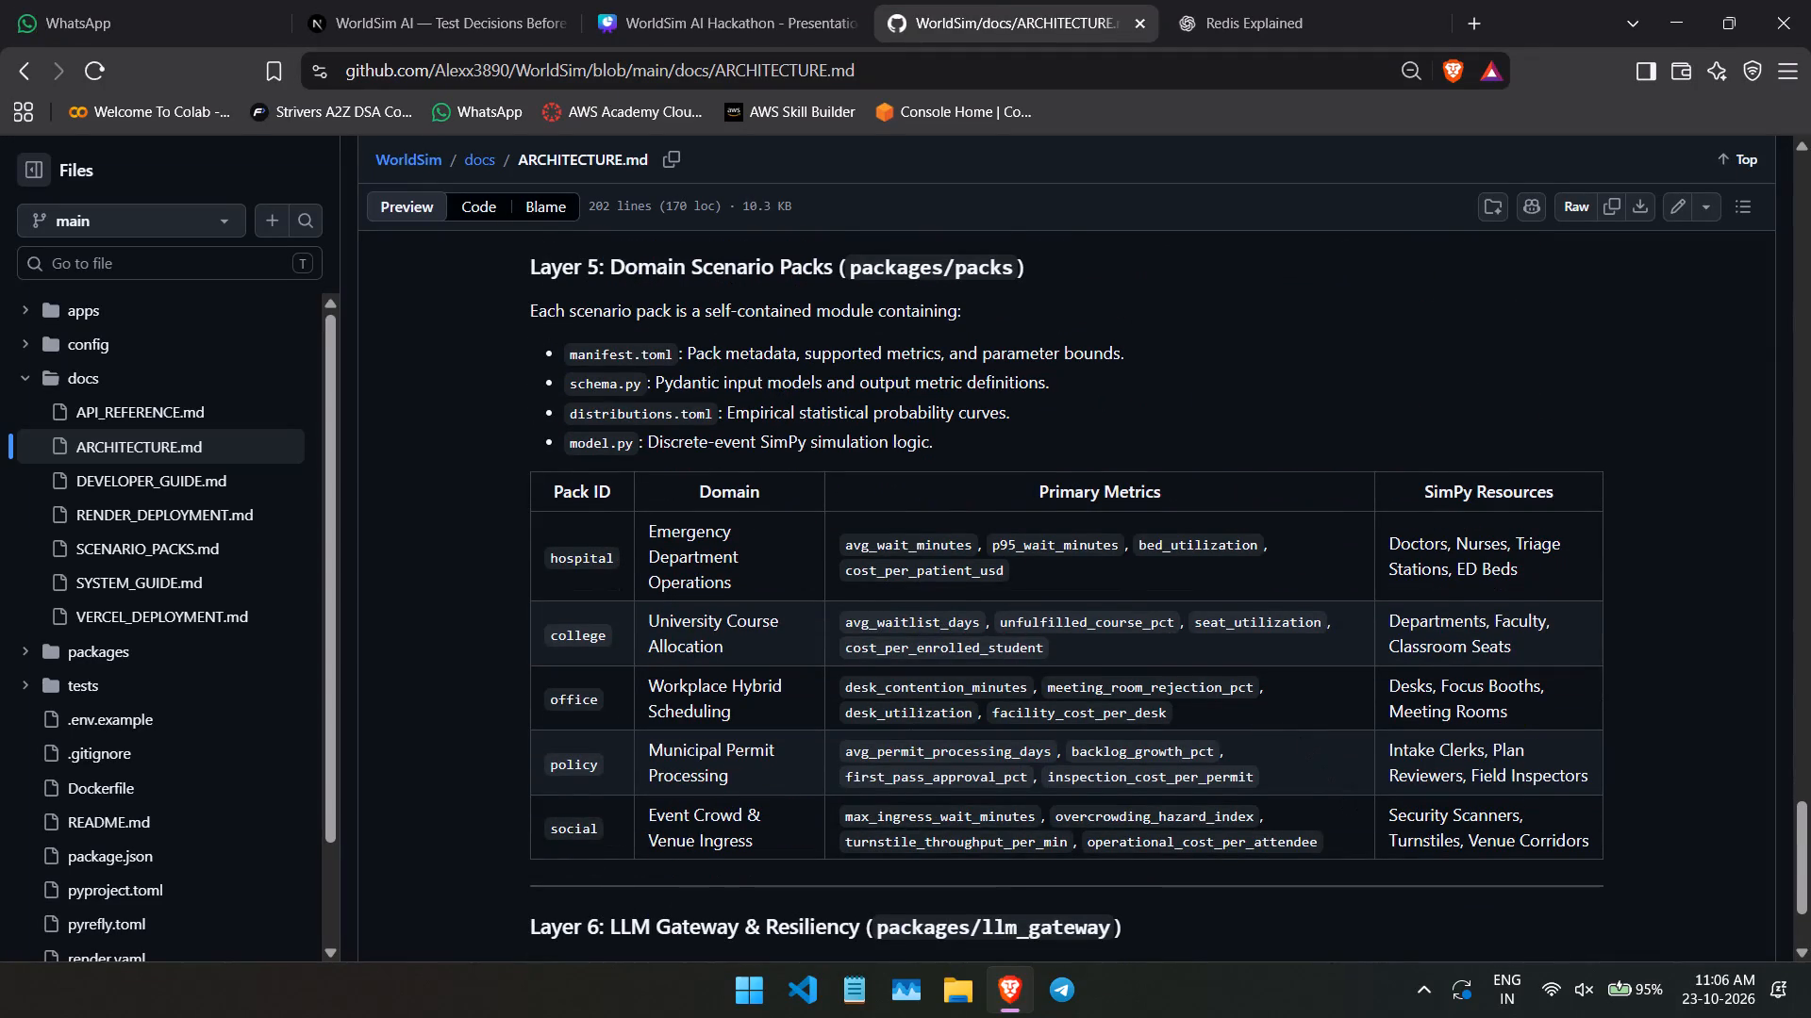
drag(1388, 805, 1596, 849)
click(1624, 790)
scroll(1624, 790, down, 3)
scroll(1629, 698, down, 1)
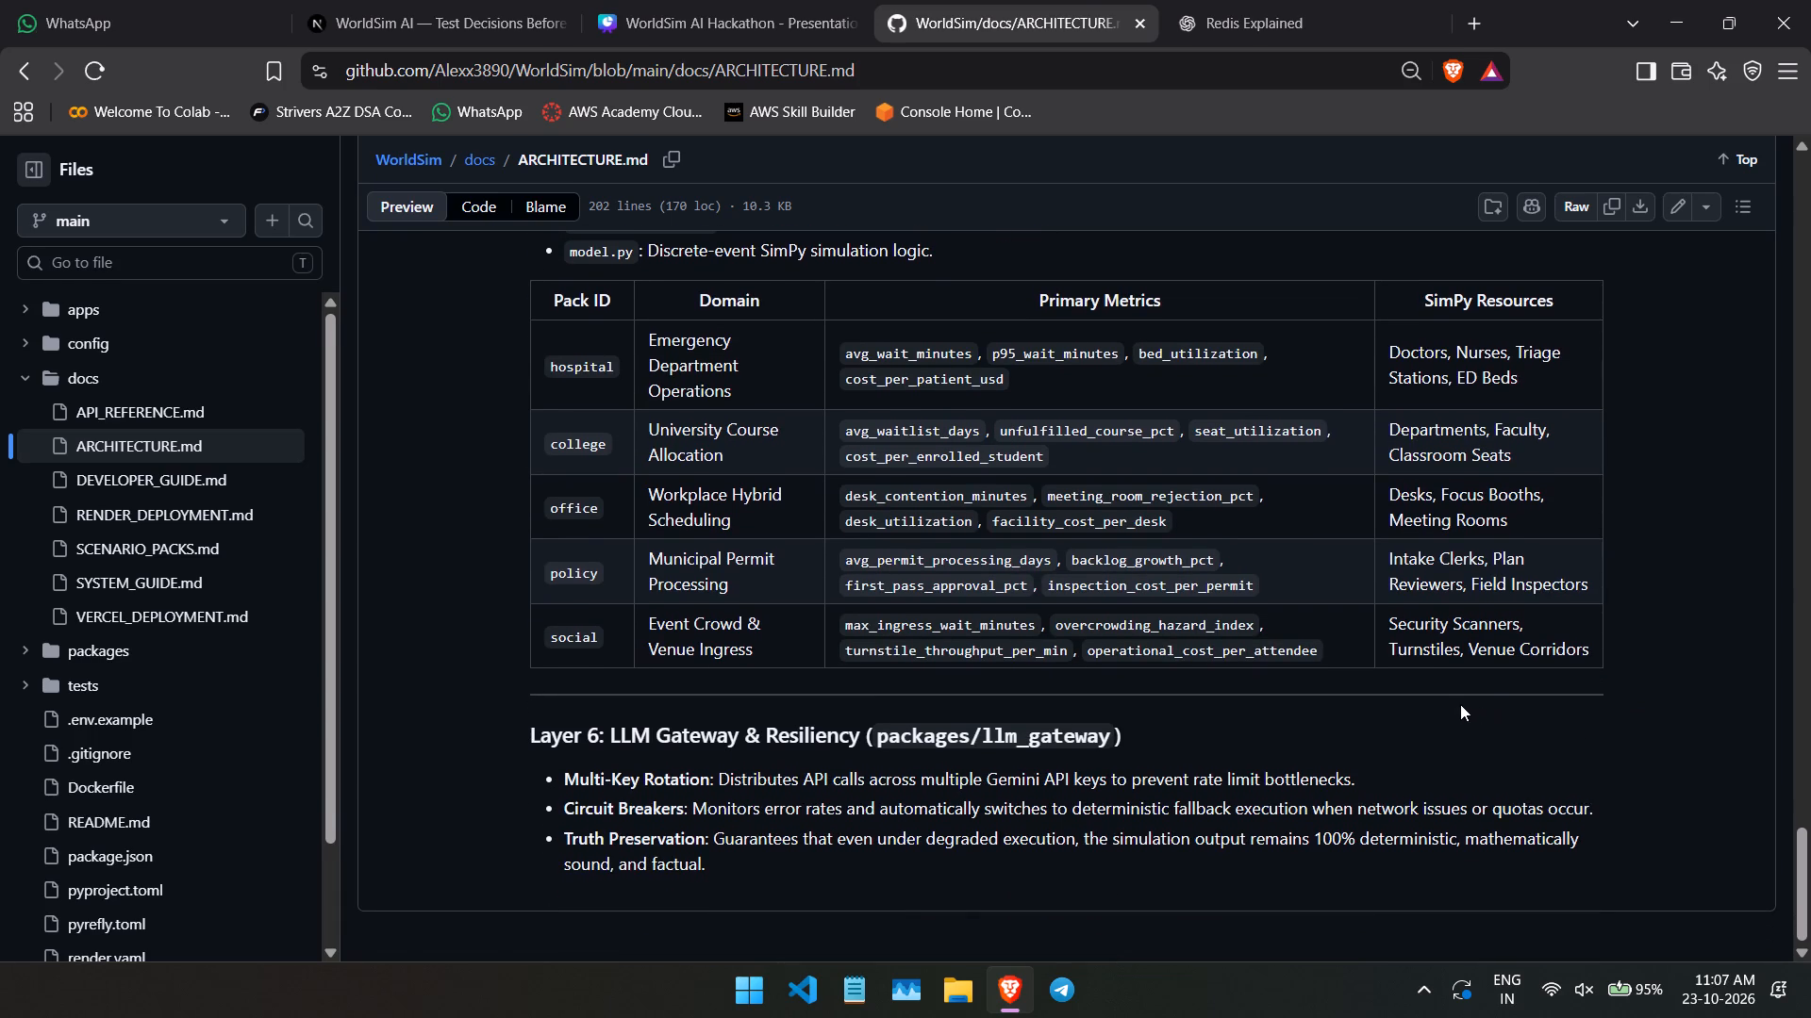
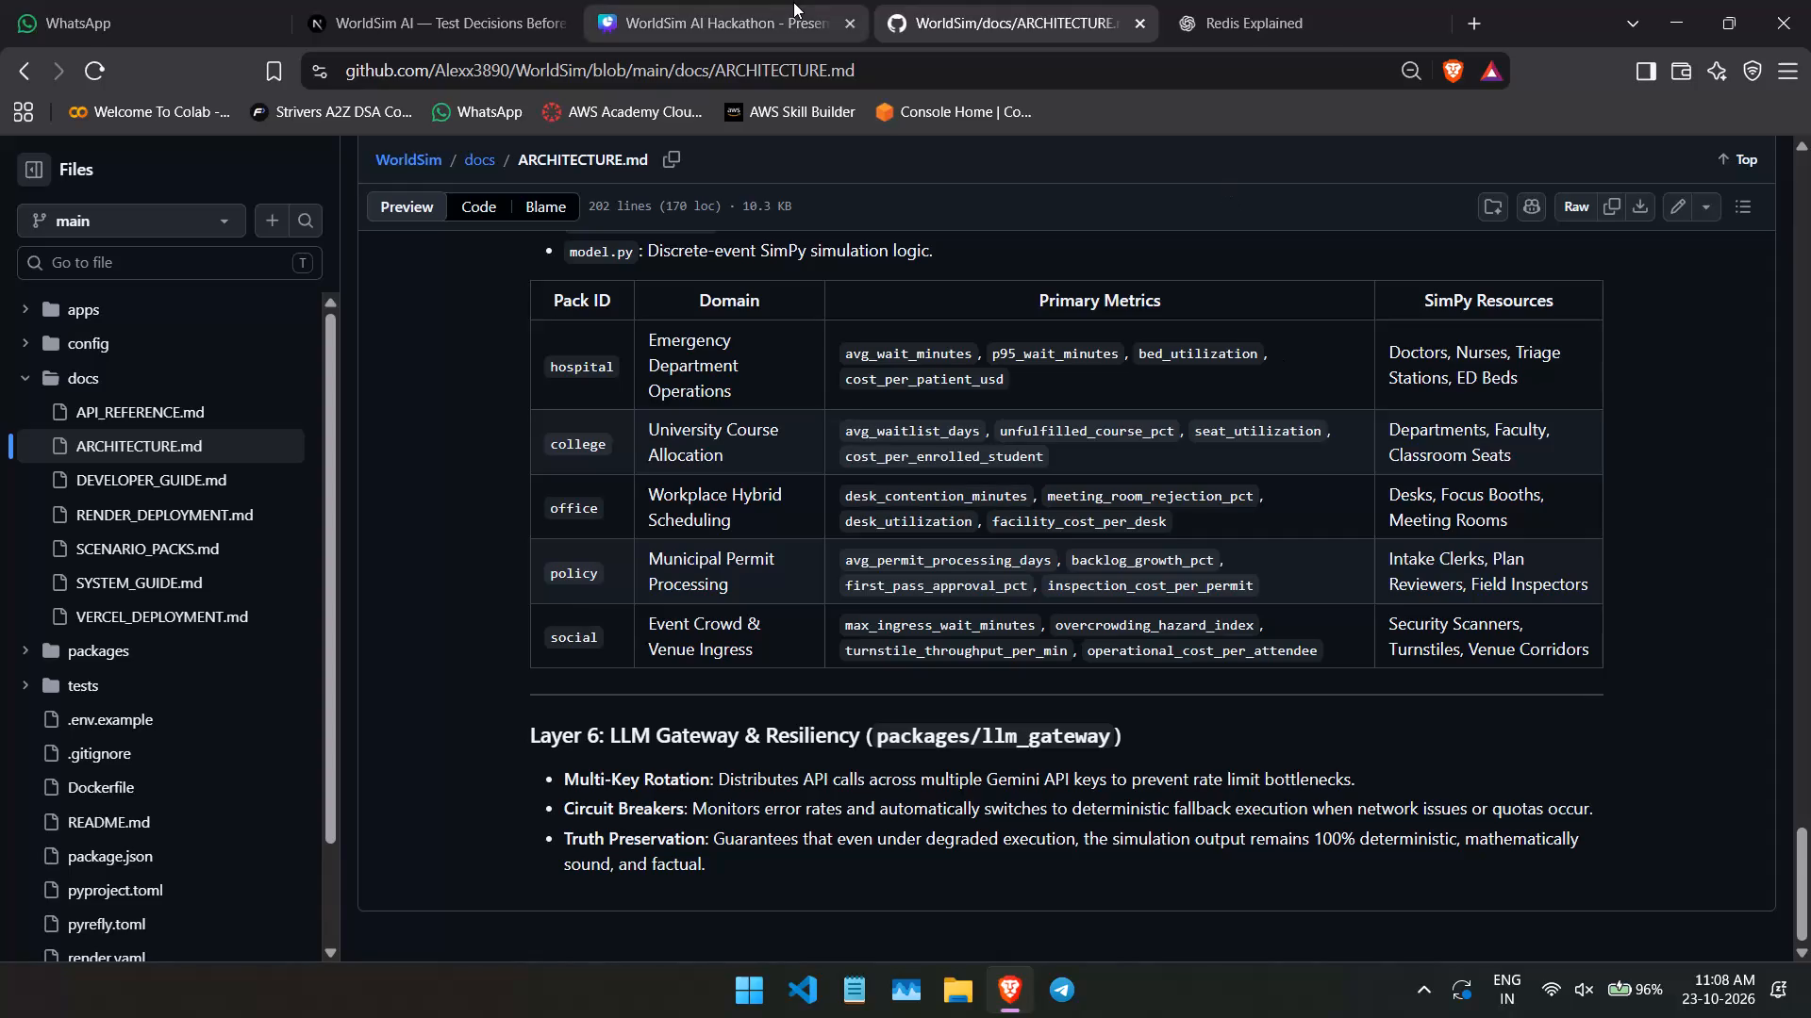
Switch back to the WorldSim AI Hackathon presentation in Canva and check its editing mode options.
click(793, 2)
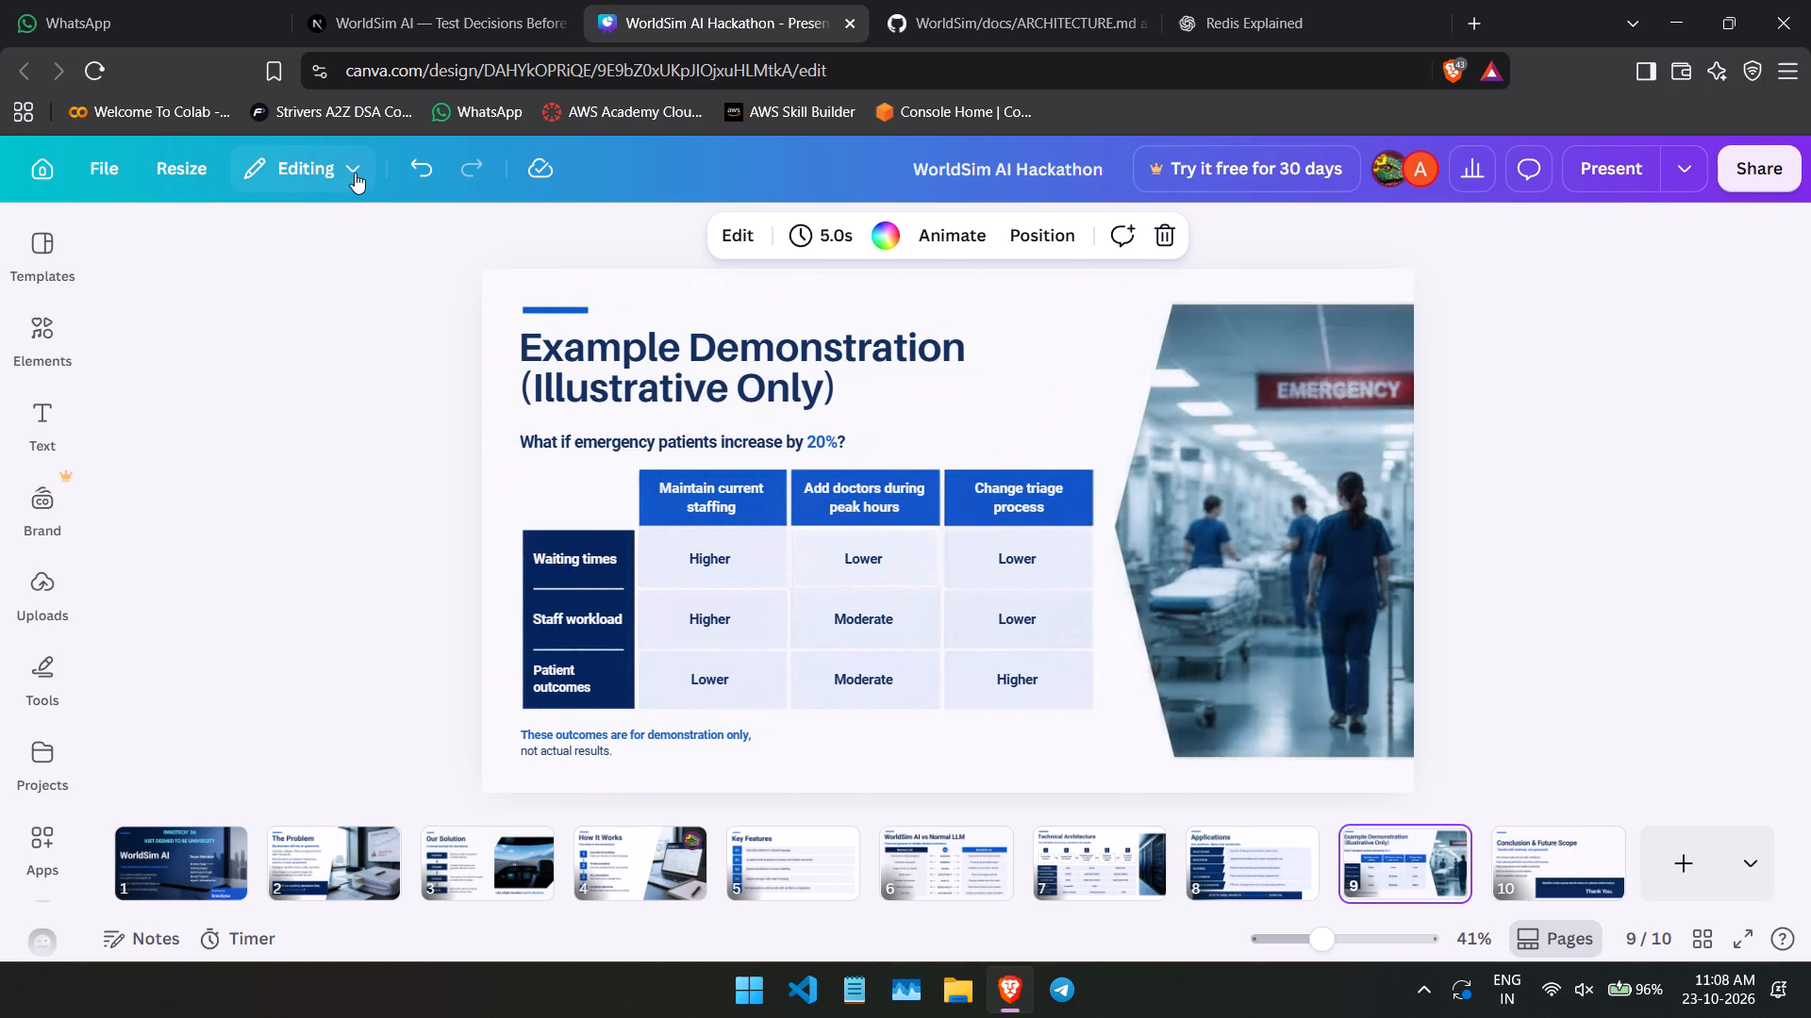
click(355, 172)
click(330, 452)
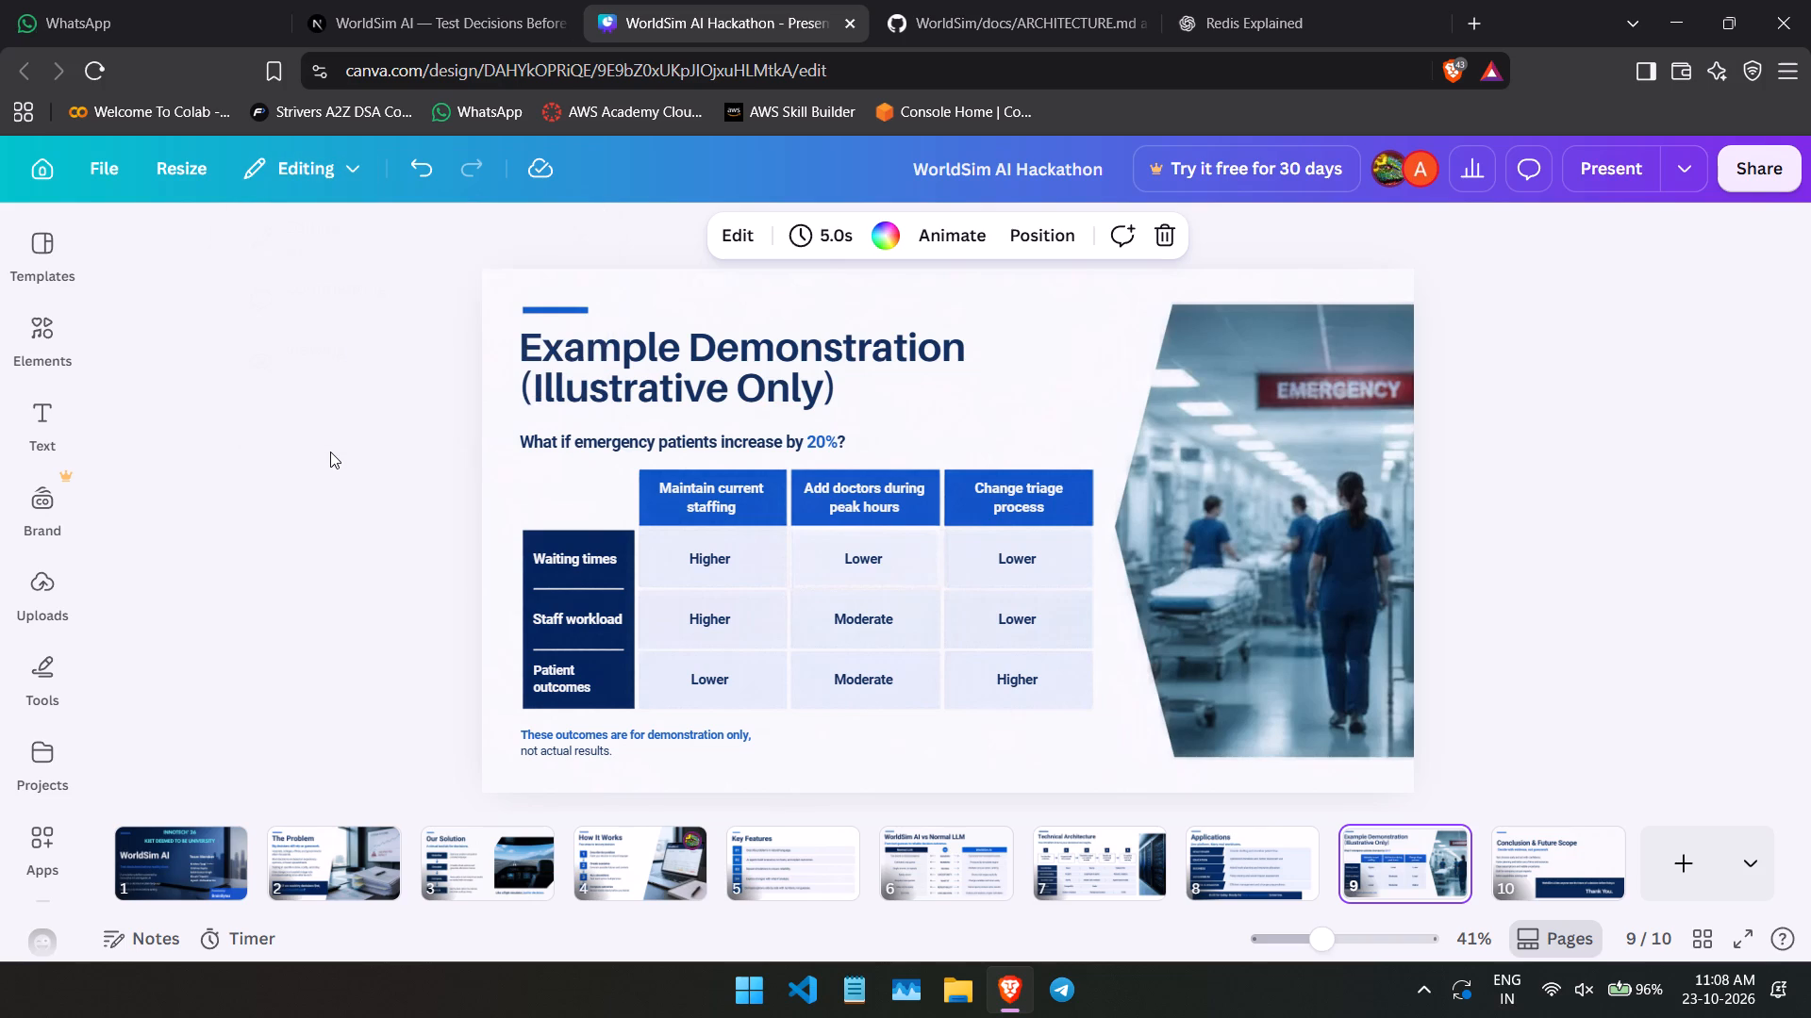